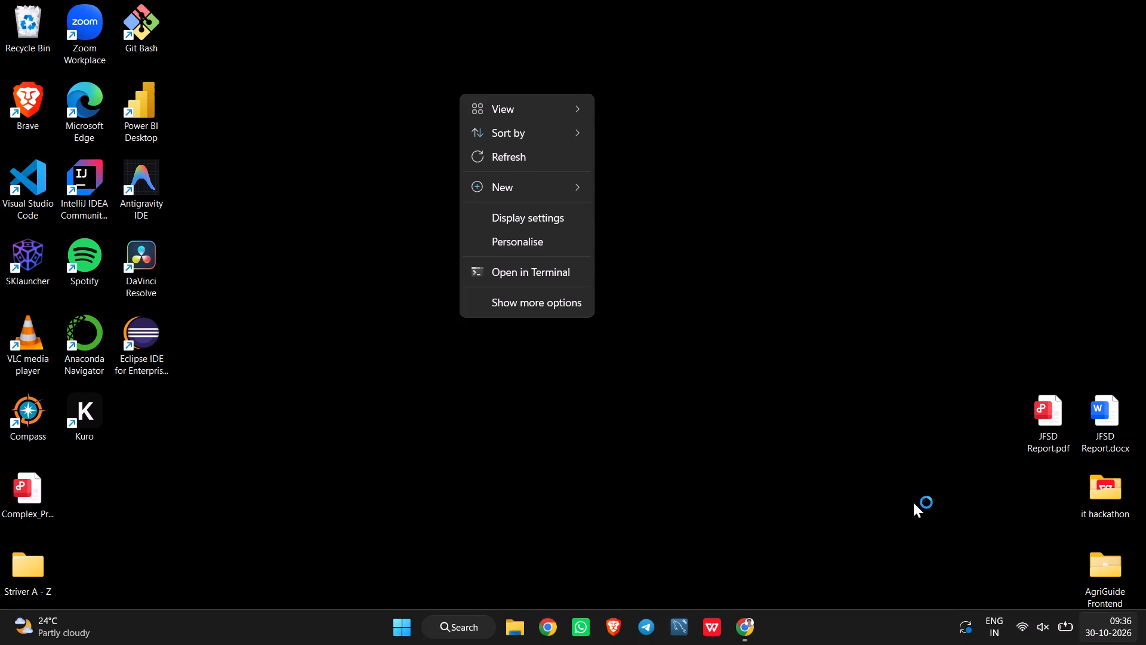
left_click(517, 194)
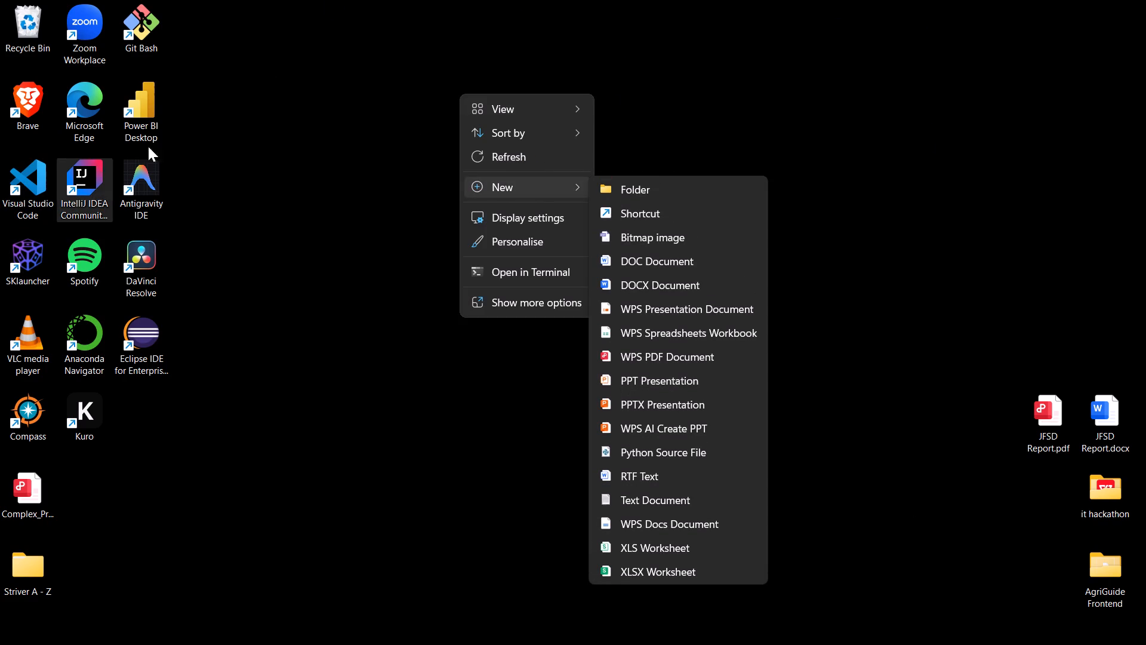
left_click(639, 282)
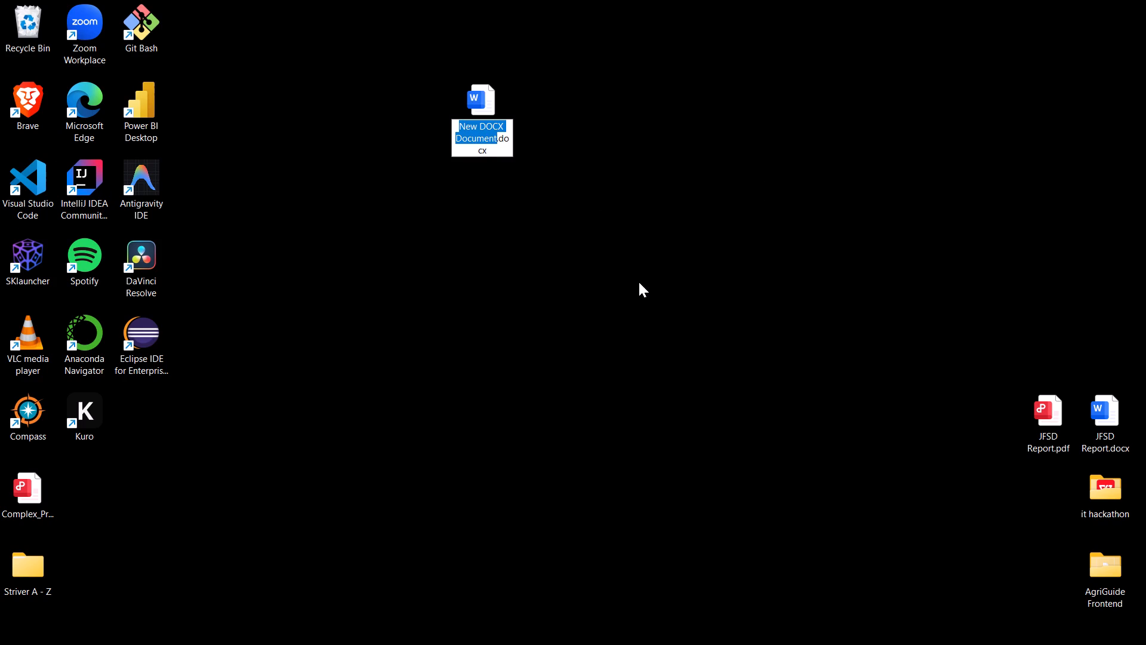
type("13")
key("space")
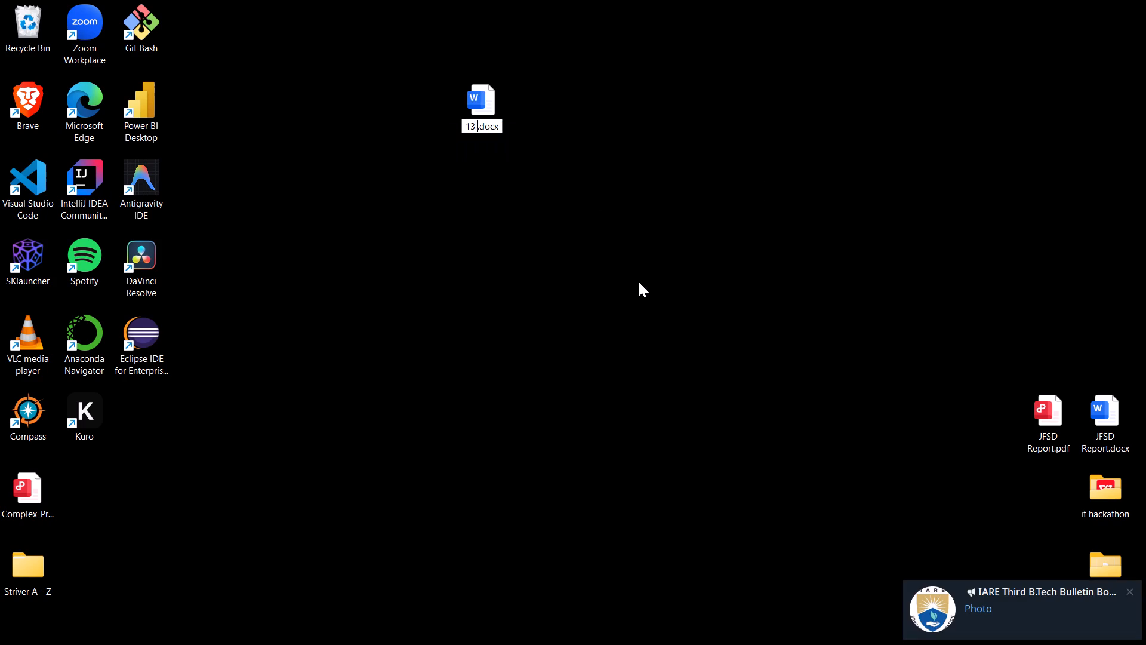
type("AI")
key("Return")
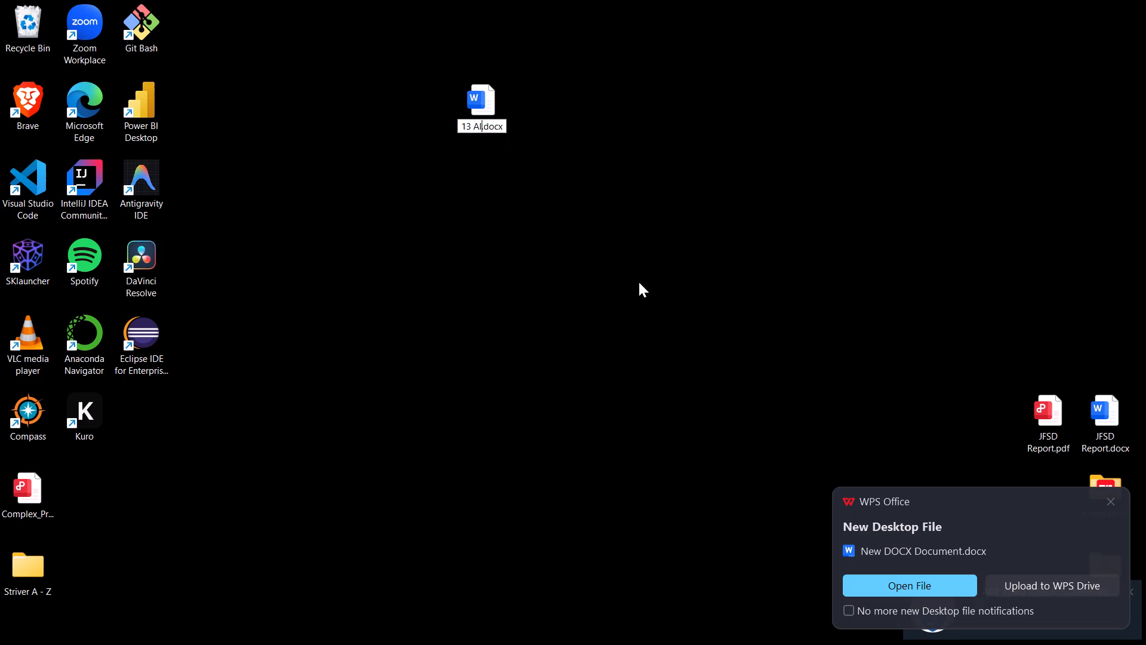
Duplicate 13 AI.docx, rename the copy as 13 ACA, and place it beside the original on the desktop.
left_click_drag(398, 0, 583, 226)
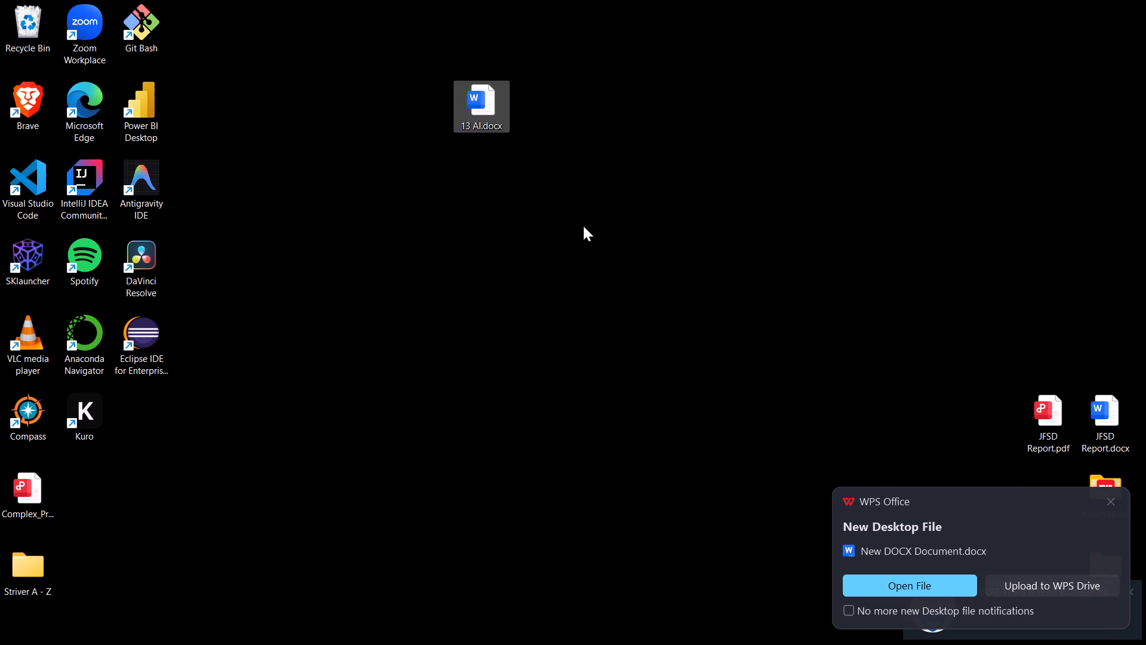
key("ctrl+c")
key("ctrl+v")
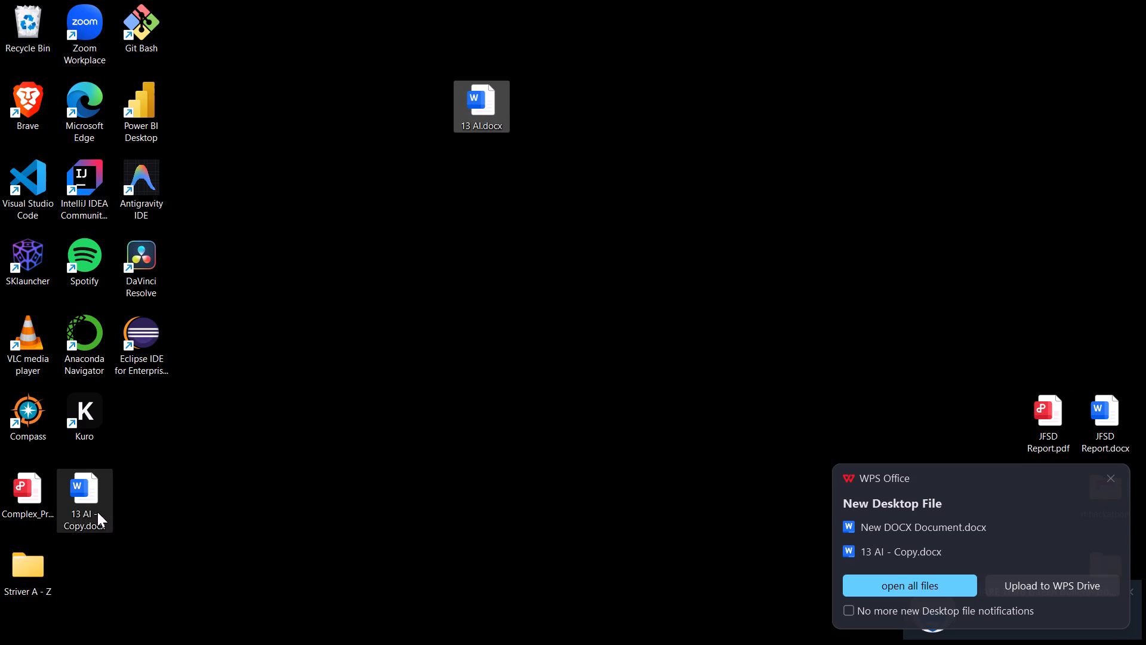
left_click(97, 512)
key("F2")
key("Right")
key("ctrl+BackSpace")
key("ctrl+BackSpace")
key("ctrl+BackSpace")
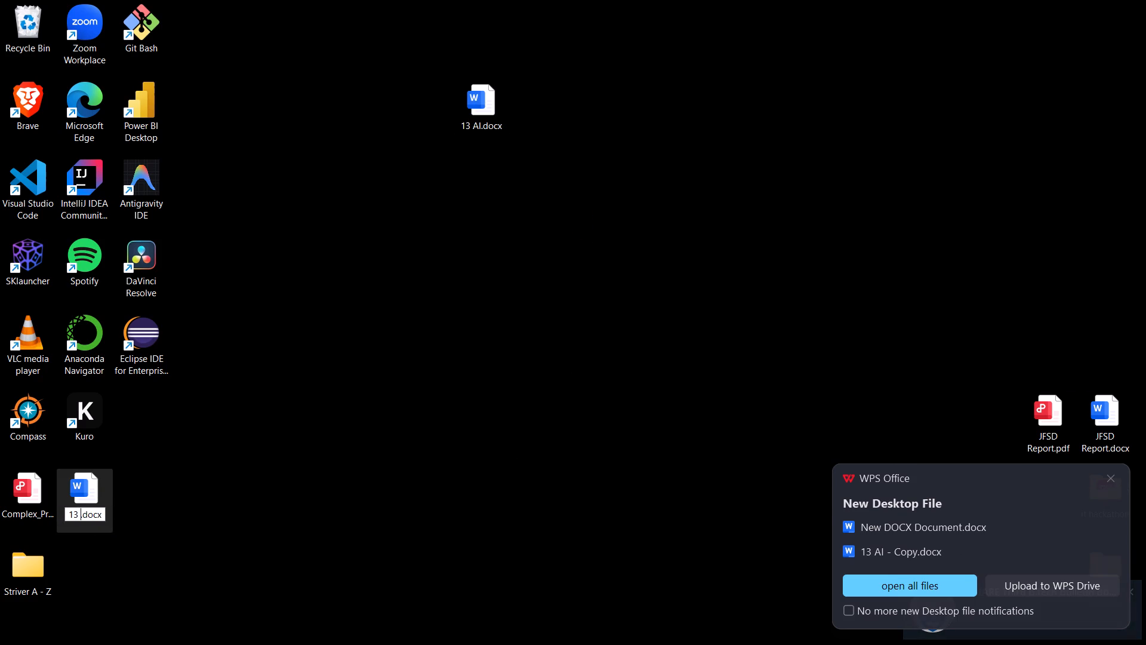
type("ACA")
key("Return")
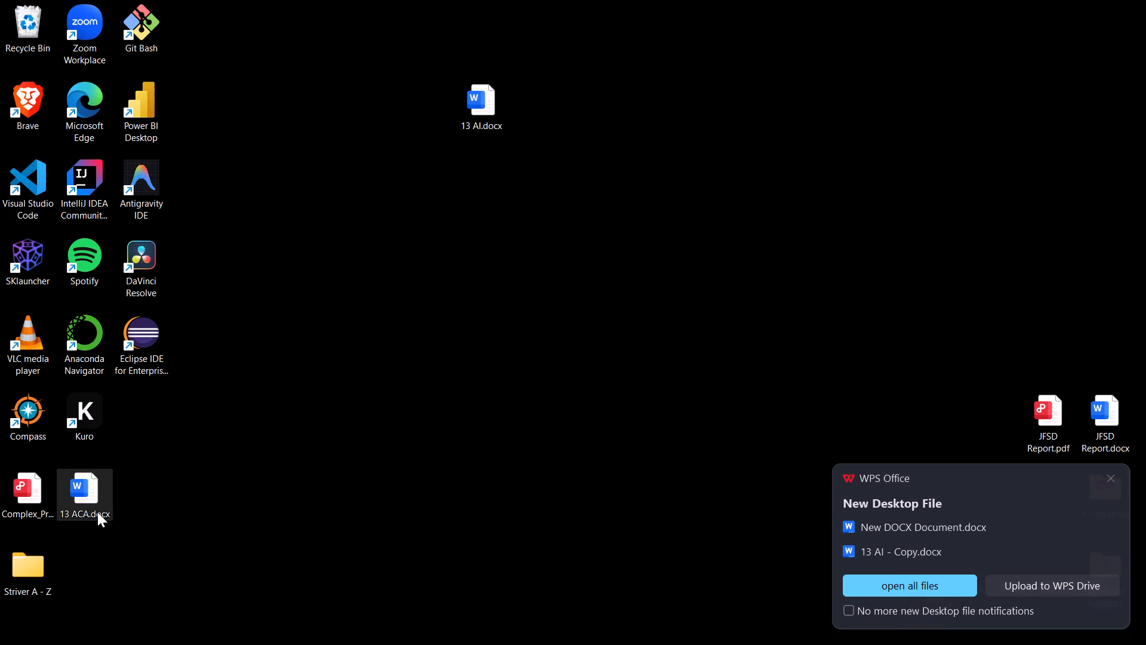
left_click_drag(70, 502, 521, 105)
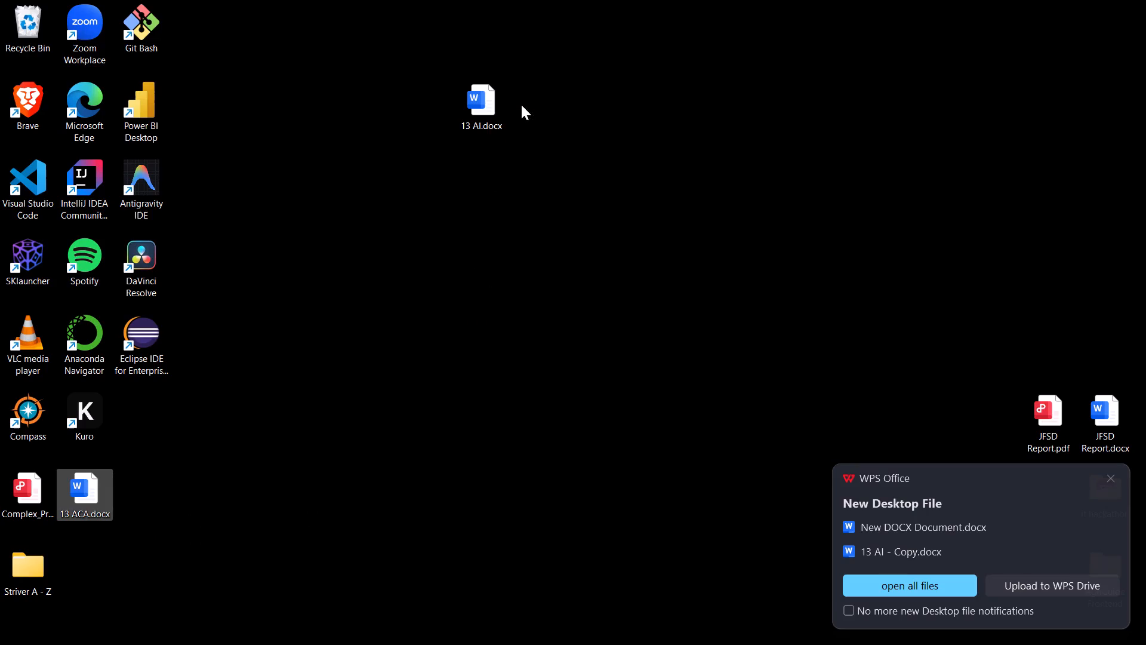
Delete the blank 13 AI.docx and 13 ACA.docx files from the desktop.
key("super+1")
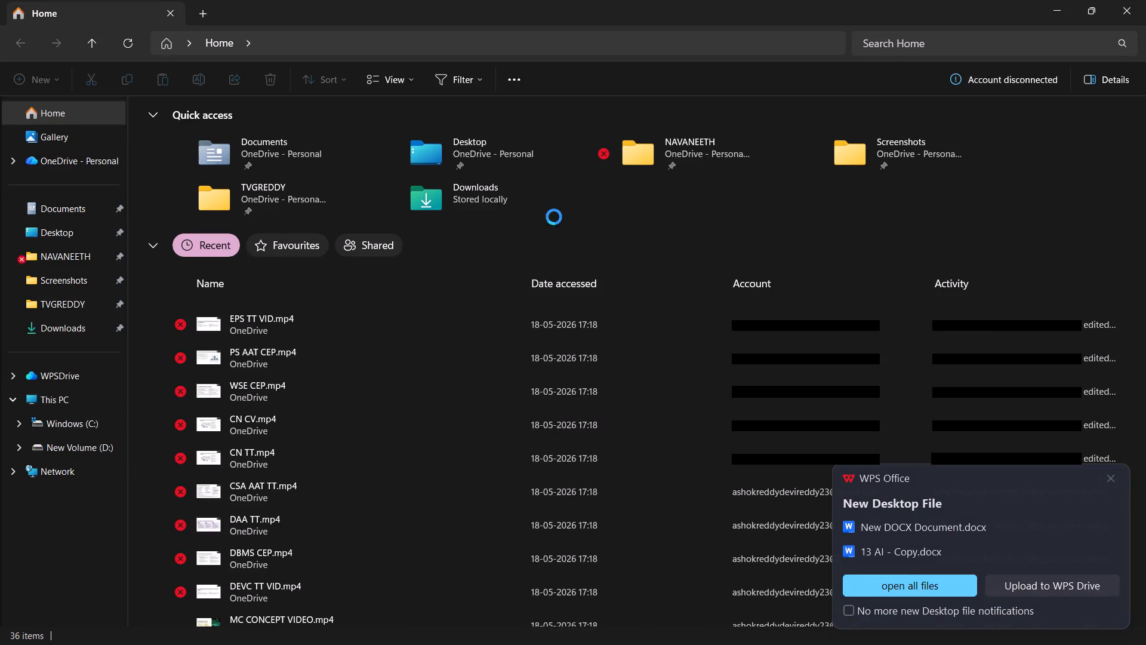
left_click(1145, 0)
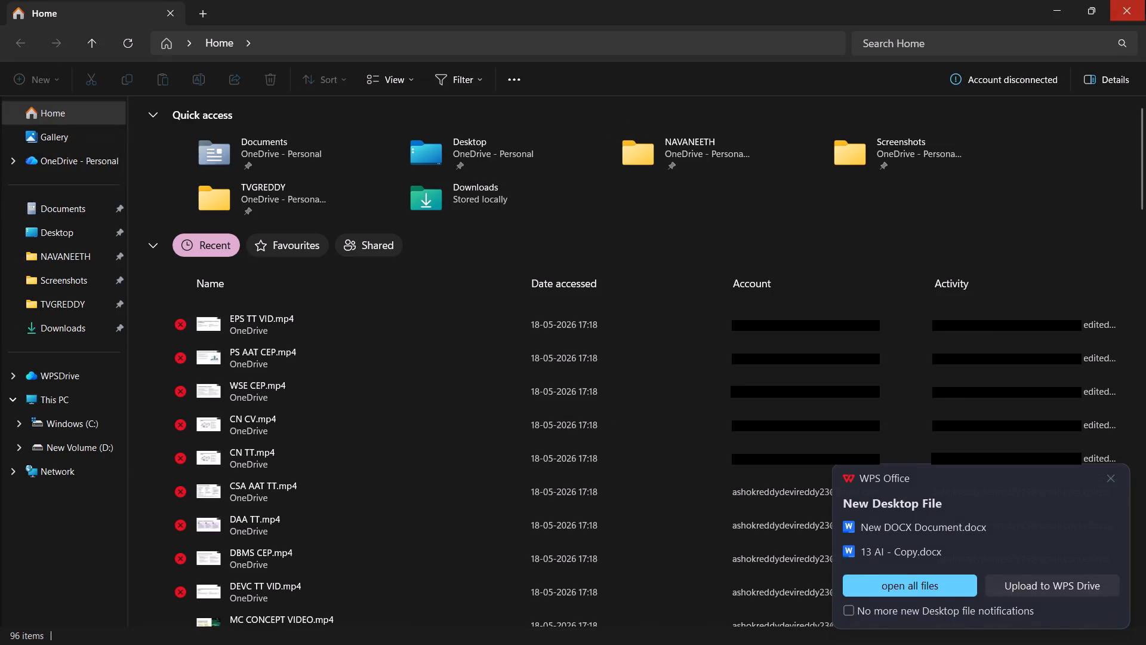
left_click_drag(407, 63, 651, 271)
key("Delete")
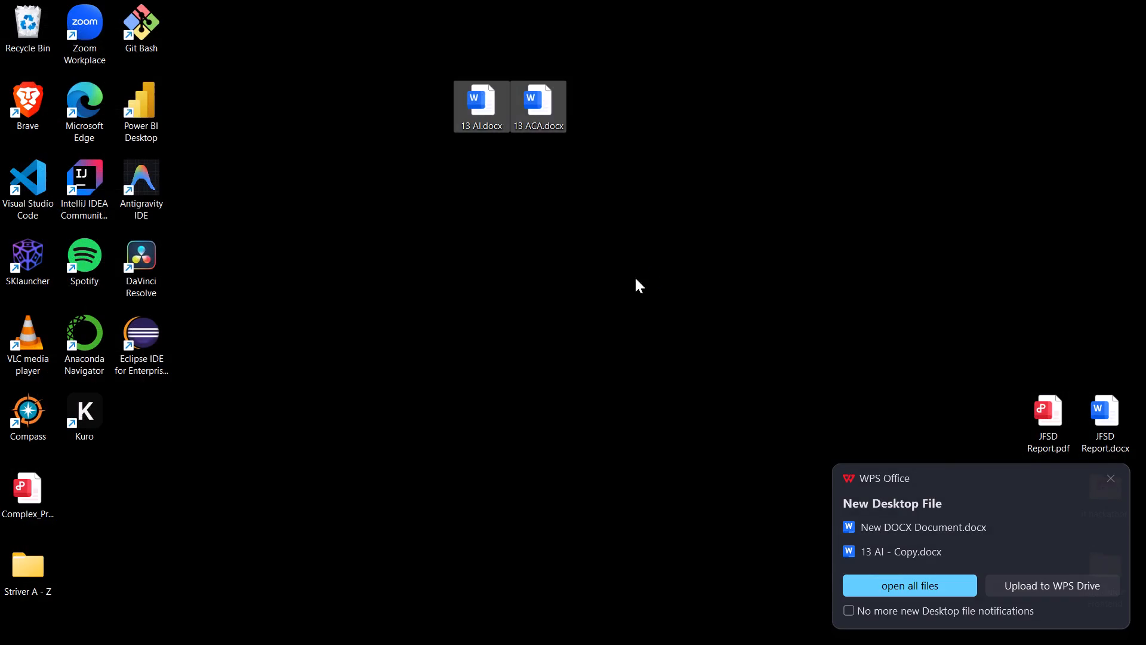
Copy AI AAT CEP.docx from the ENGINEERING > 3 - 1 > AAT 2 - 1 CEP > AI folder to the desktop.
key("super+1")
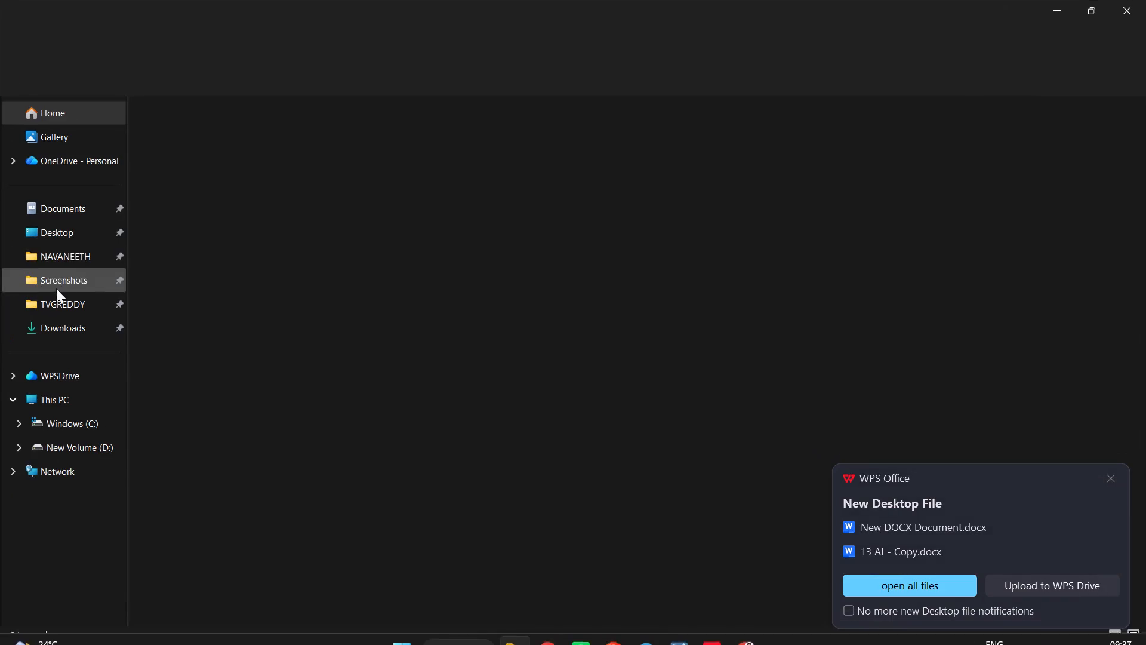
left_click(79, 266)
double_click(169, 187)
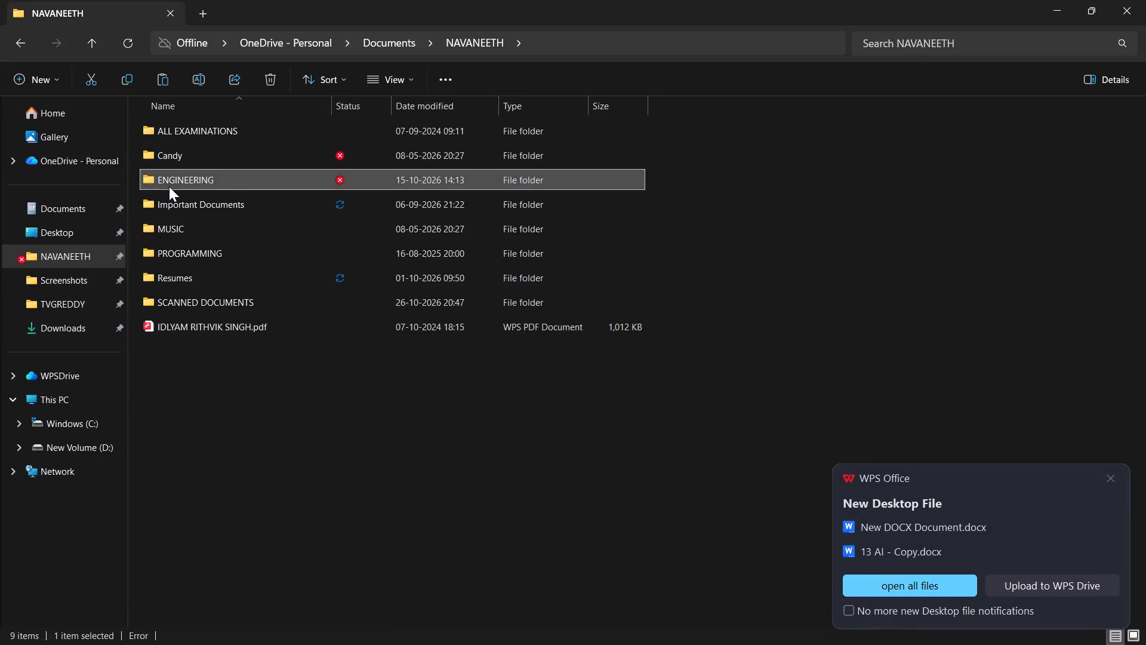
double_click(173, 229)
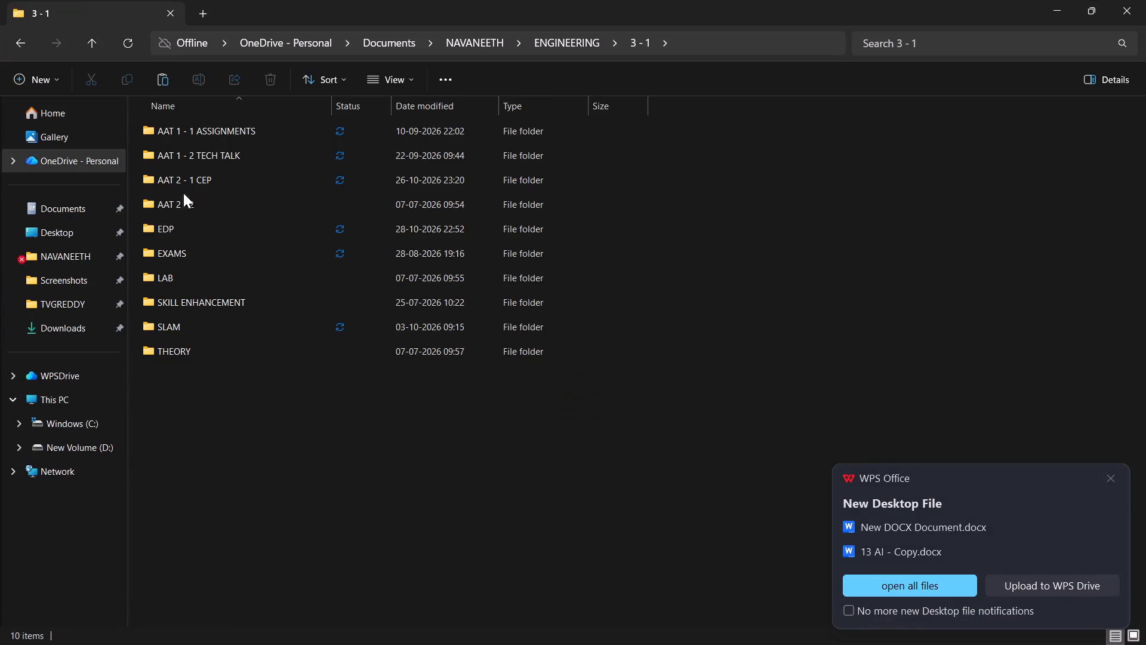
double_click(186, 176)
double_click(182, 154)
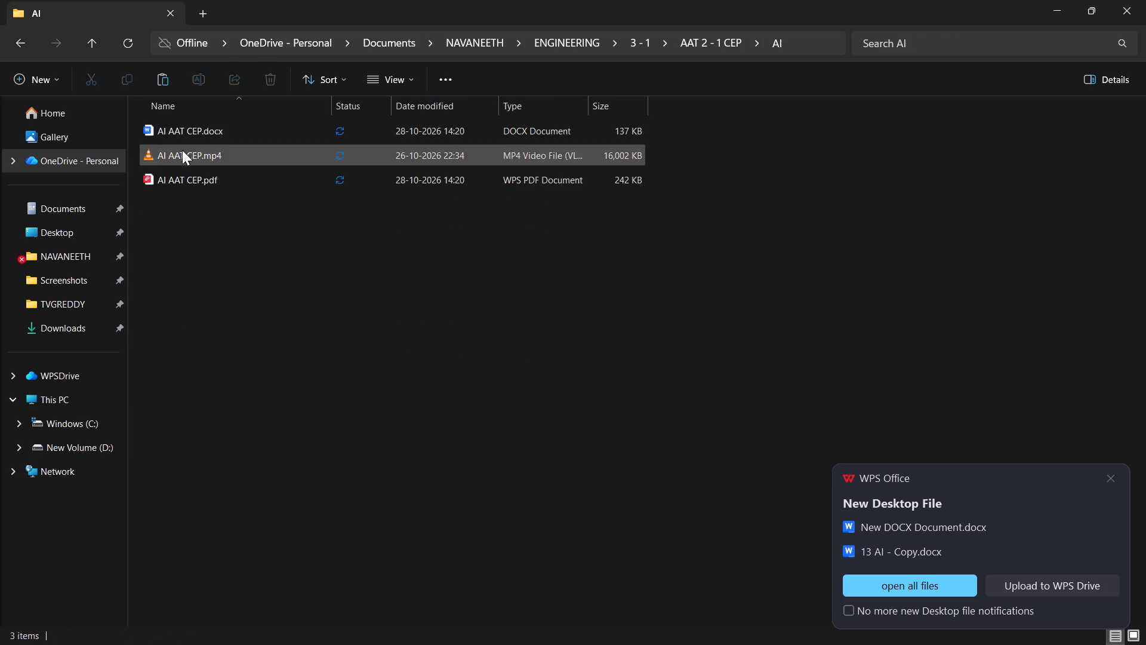
left_click(183, 136)
key("ctrl+c")
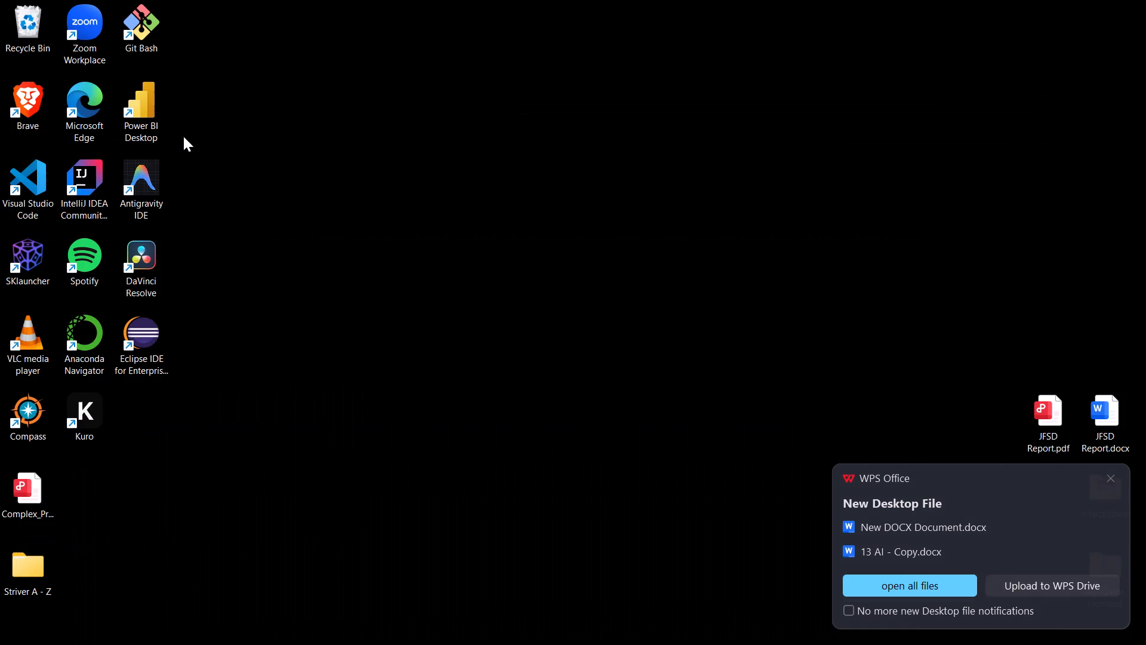
key("ctrl+v")
Copy ACA AAT CEP.docx from the ACA folder within AAT 2 - 1 CEP to the desktop.
key("alt+Tab")
left_click(315, 317)
key("BackSpace")
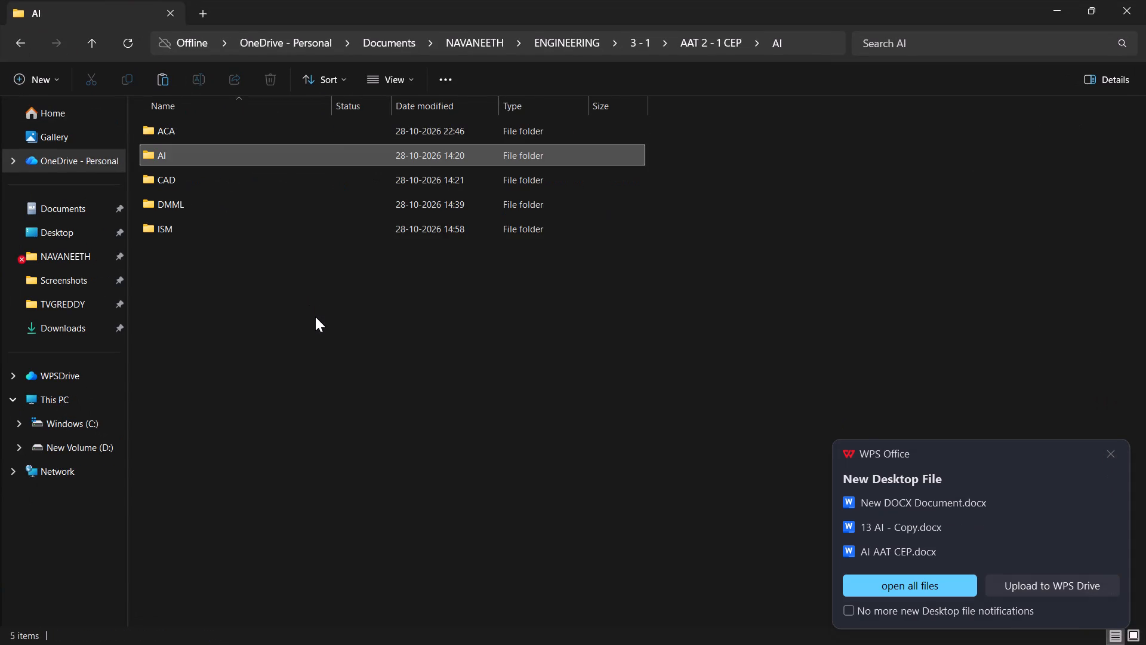
key("Up")
key("Return")
key("Down")
key("Up")
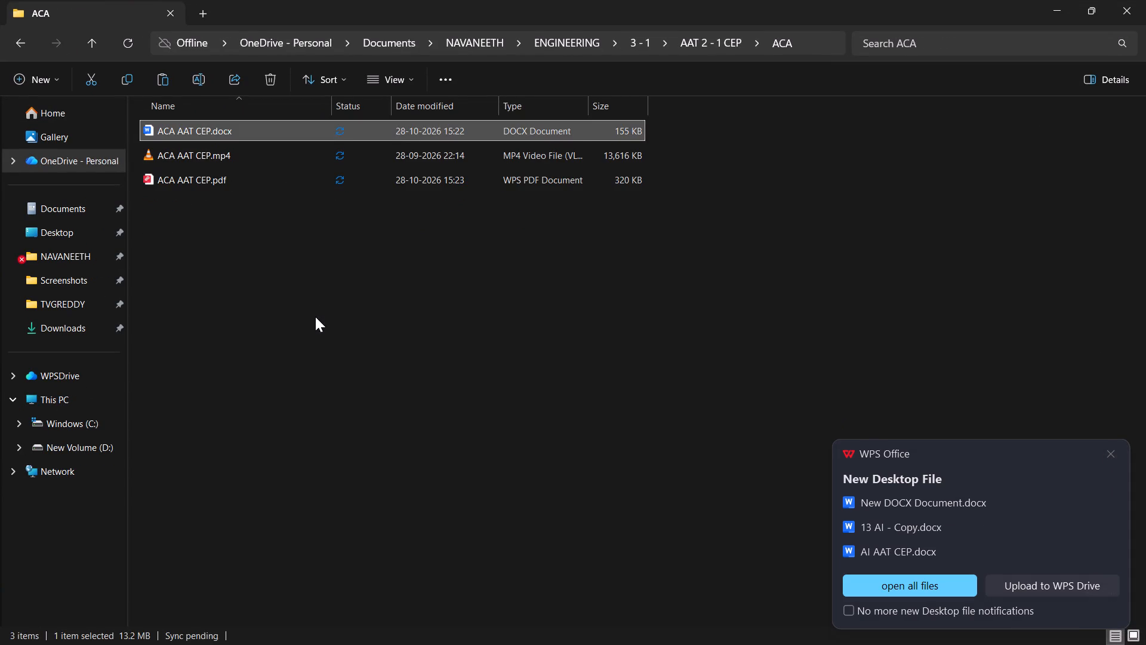
key("ctrl+c")
key("ctrl+v")
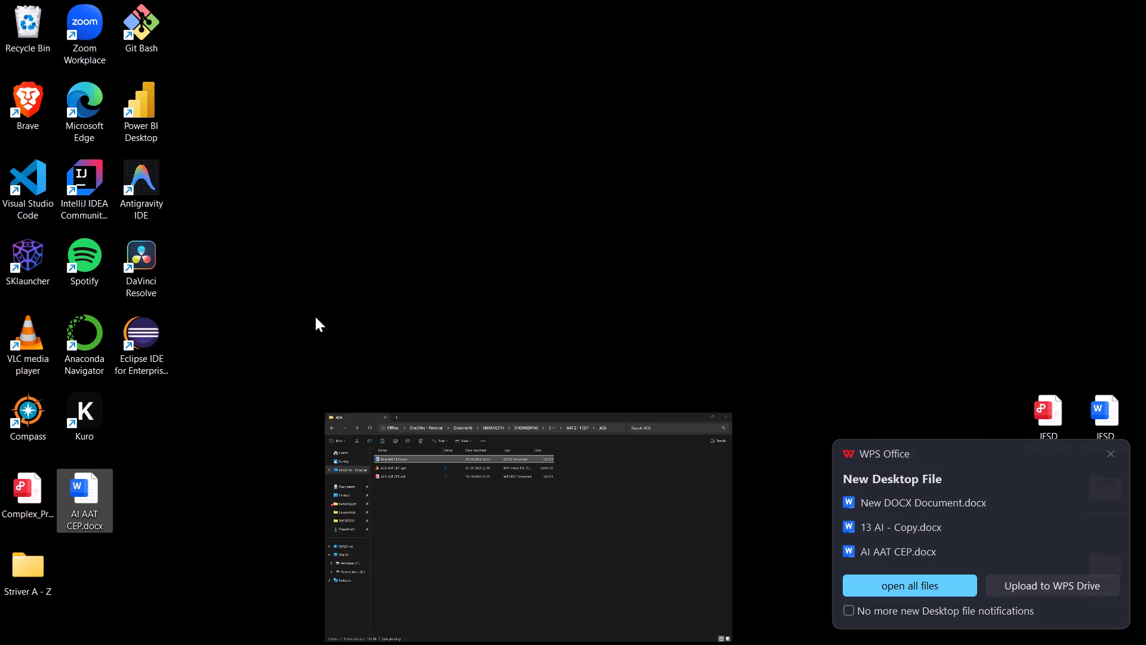
Move AI AAT CEP.docx to the empty upper area of the desktop and rename it as 13 AI.
left_click_drag(88, 494, 352, 128)
key("F2")
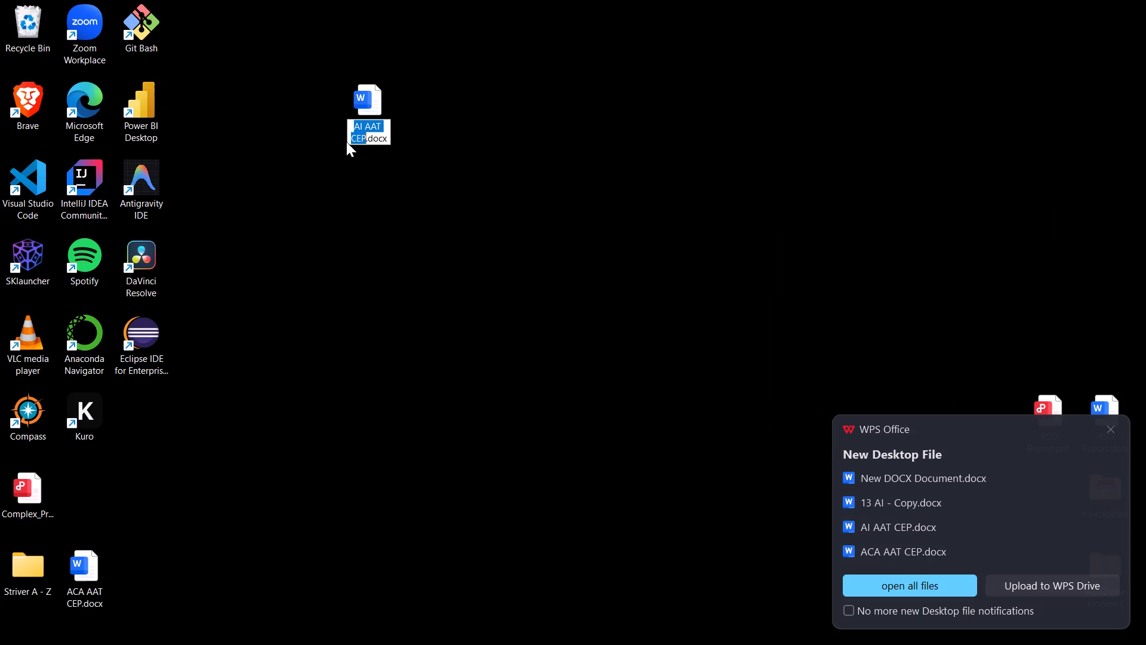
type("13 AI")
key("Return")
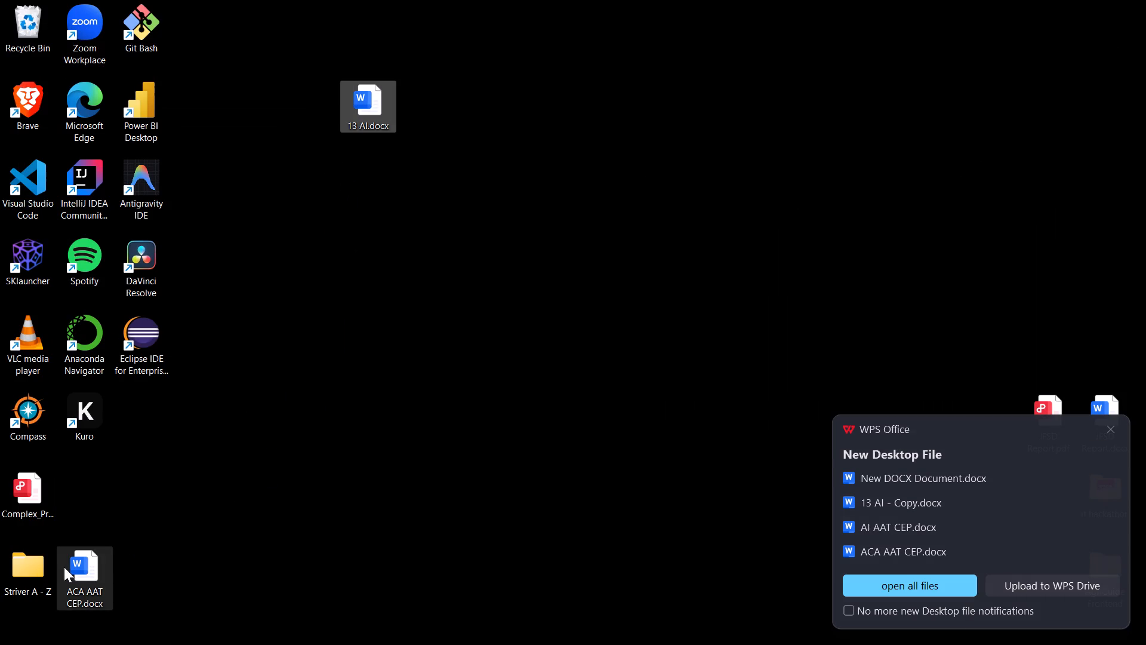
Move ACA AAT CEP.docx beside 13 AI.docx on the desktop and rename it as 13 ACA.
left_click_drag(69, 567, 409, 115)
key("F2")
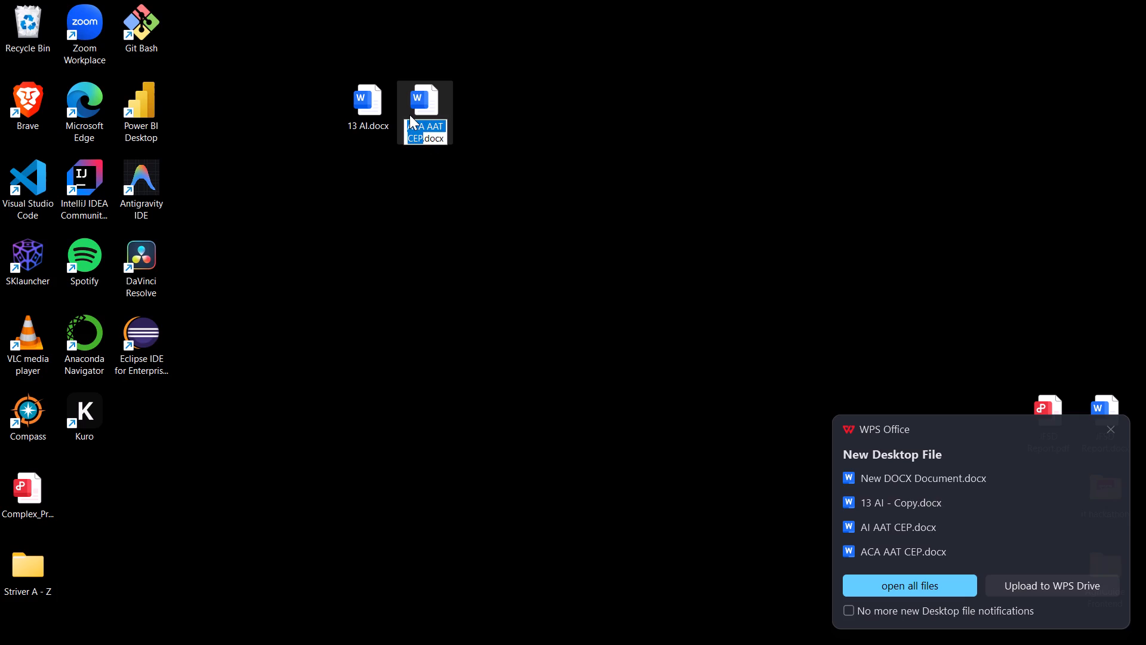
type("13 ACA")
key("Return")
Open 13 AI.docx and replace the Name of the Student entry with the new student's name.
left_click_drag(326, 47, 390, 232)
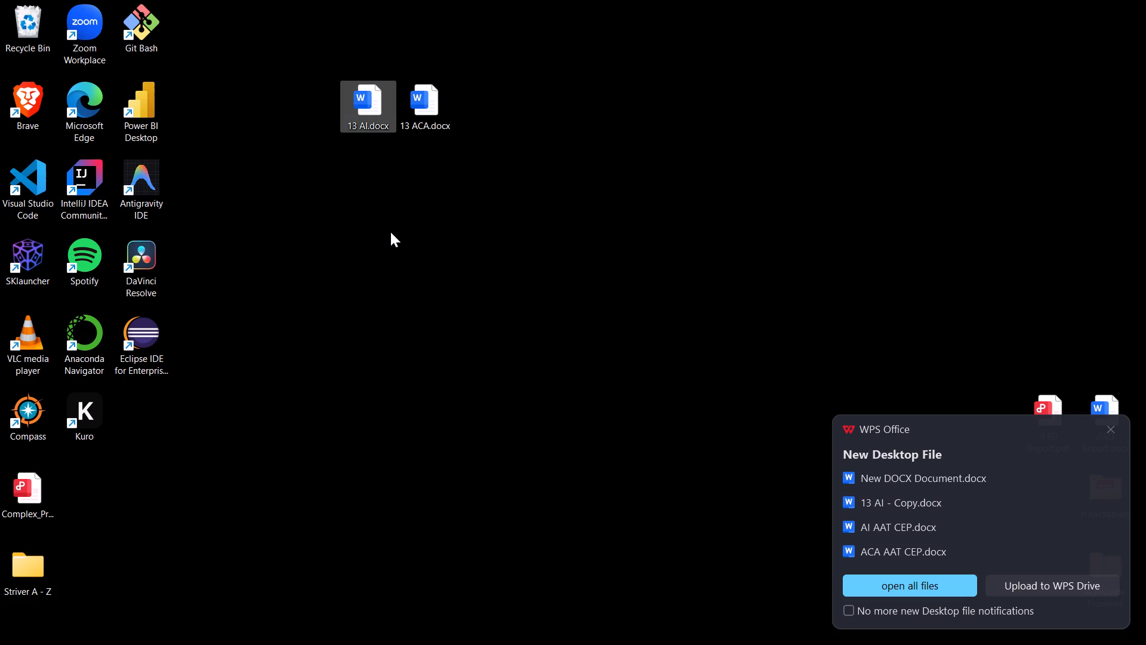
key("Return")
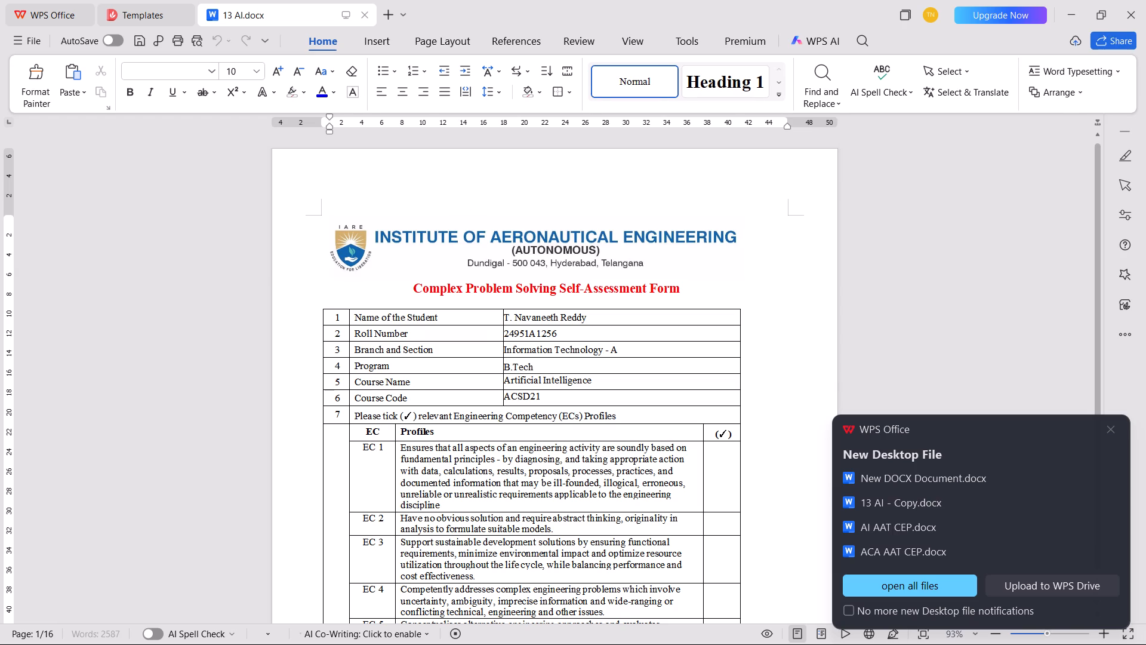
left_click(605, 314)
key("ctrl+BackSpace")
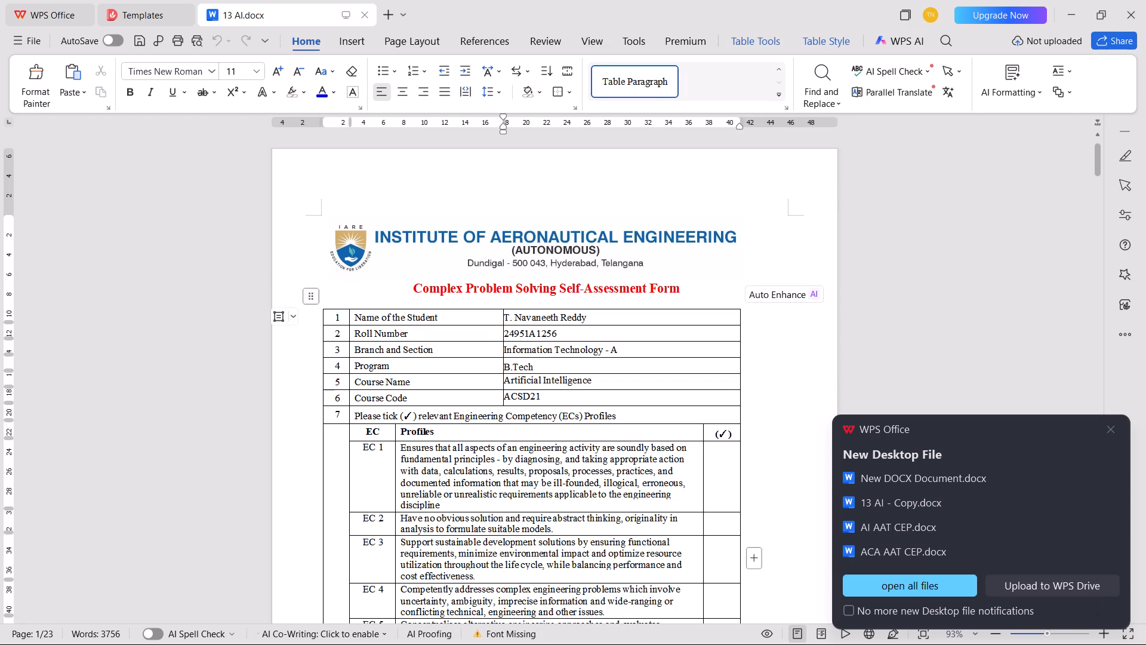
key("ctrl+BackSpace")
key("ctrl+BackSpace")
key("BackSpace")
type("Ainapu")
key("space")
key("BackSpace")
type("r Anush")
Change the last two digits of the Roll Number entry to the number in the document's file name.
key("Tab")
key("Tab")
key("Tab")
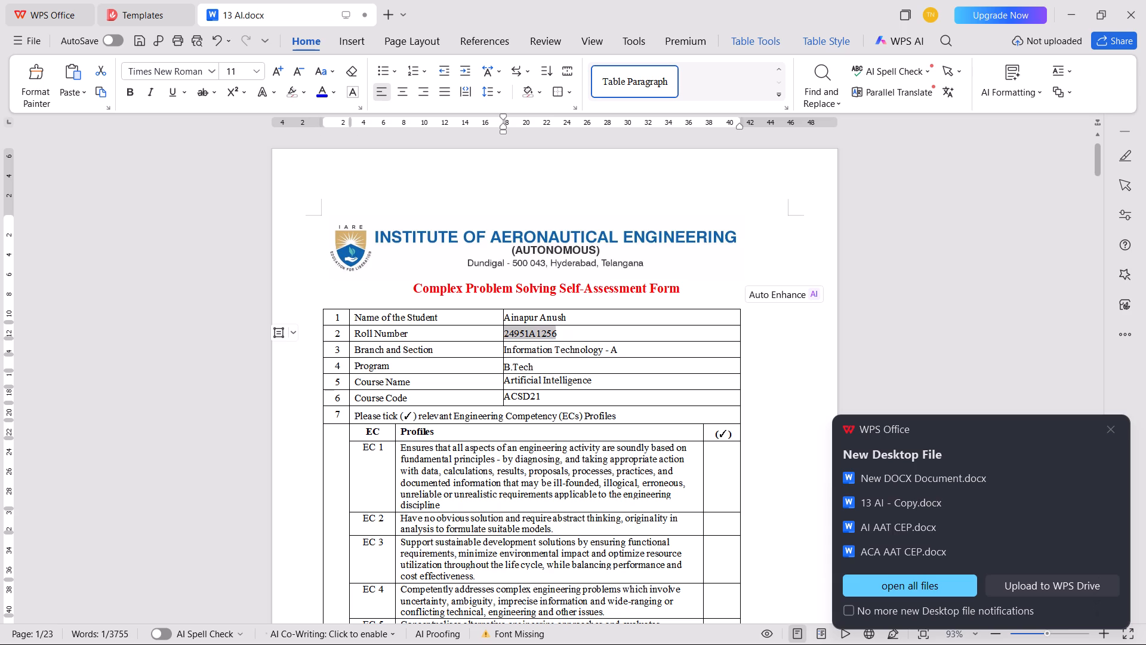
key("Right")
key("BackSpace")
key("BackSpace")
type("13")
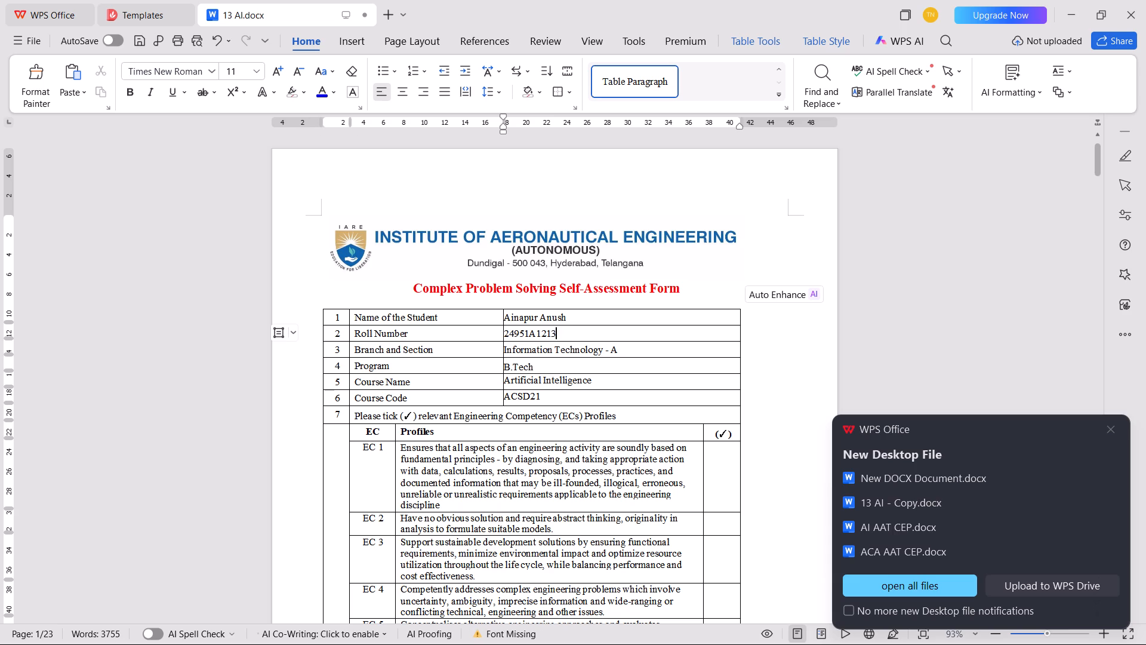
Change the section letter in the Branch and Section entry to B and save the document.
left_click(640, 346)
key("BackSpace")
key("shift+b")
key("ctrl+s")
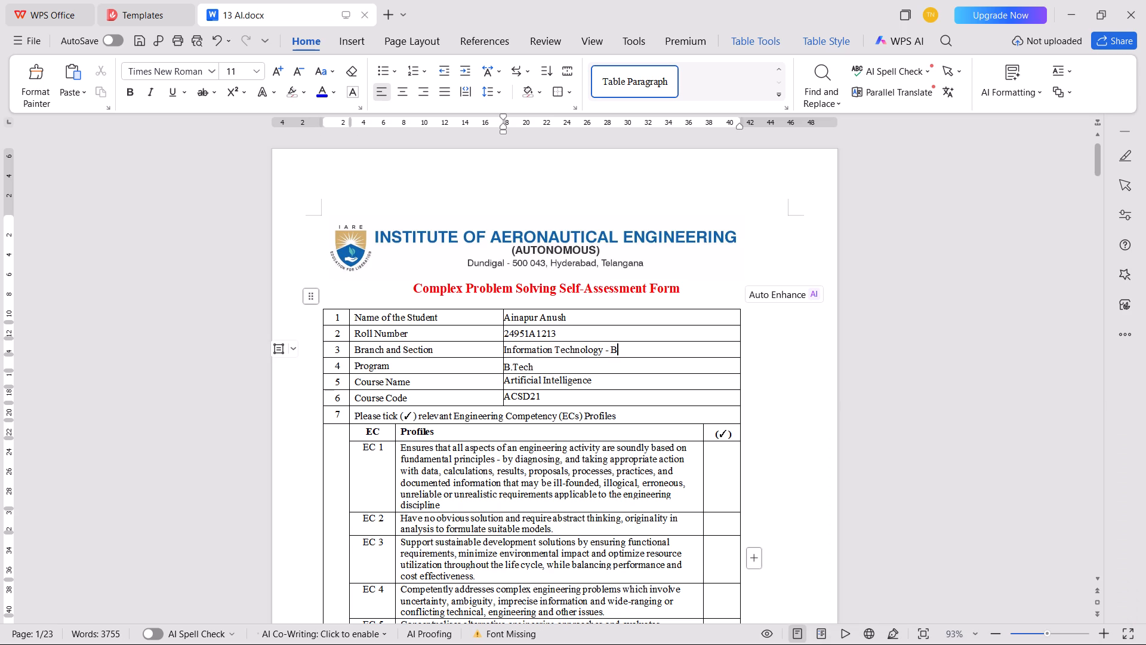
Delete the previous student's signature images from the self-assessment form and the Declaration page.
scroll(612, 331, "down", 20)
scroll(612, 331, "down", 20)
scroll(612, 331, "down", 1)
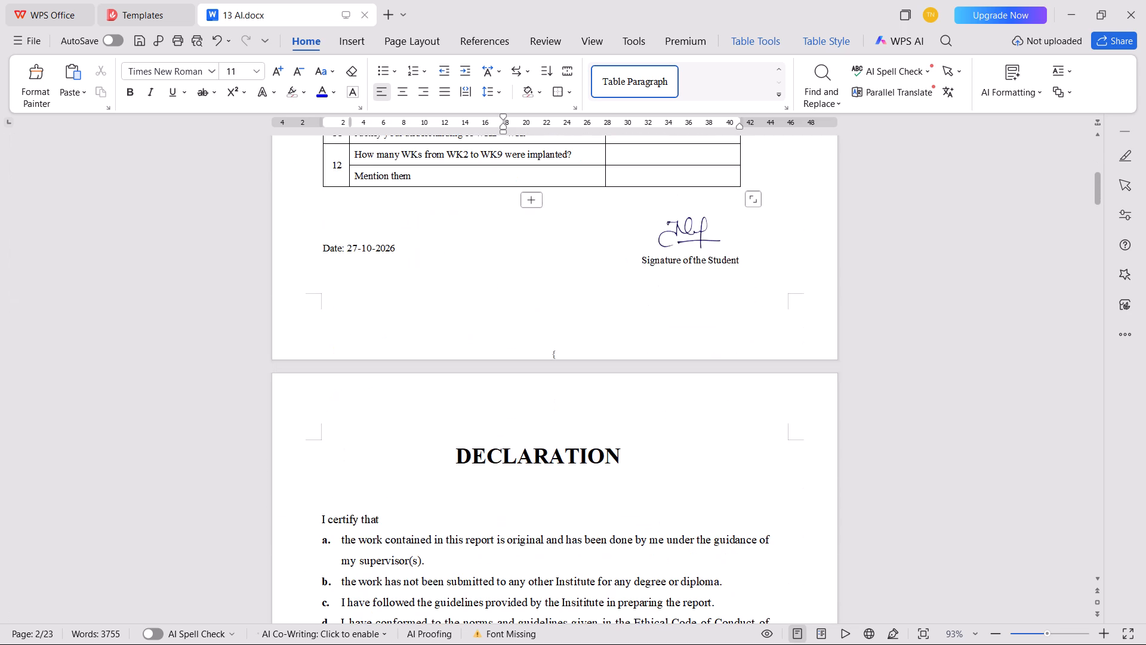
left_click(704, 218)
key("Delete")
scroll(509, 328, "down", 9)
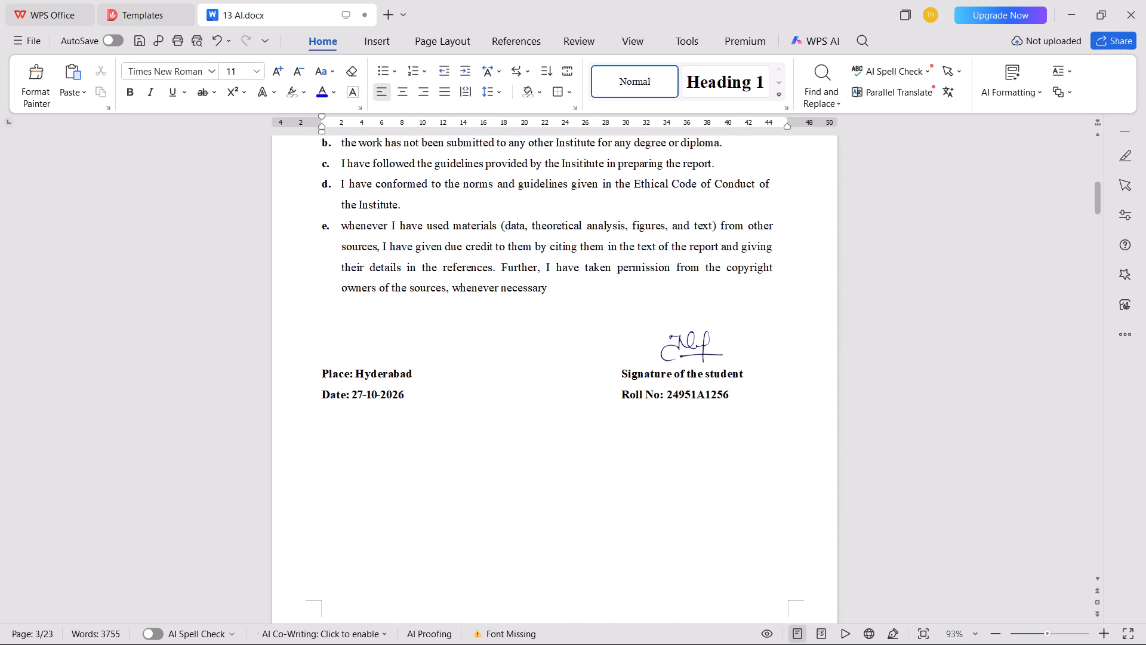
left_click(676, 343)
key("Delete")
Change the last two digits of the Declaration's Roll No to the number in the document's file name.
left_click(733, 363)
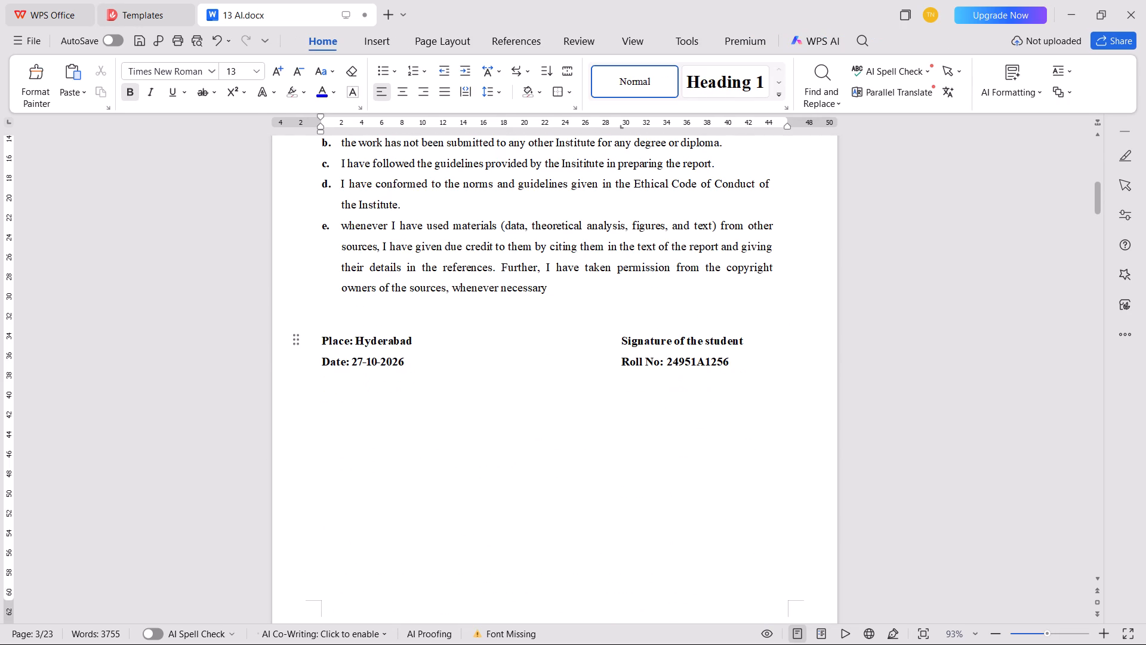
key("BackSpace")
key("BackSpace")
key("BackSpace")
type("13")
Add blank space above the Declaration's Place and Signature of the student line, and save the document.
left_click(711, 314)
key("BackSpace")
key("Return")
key("Return")
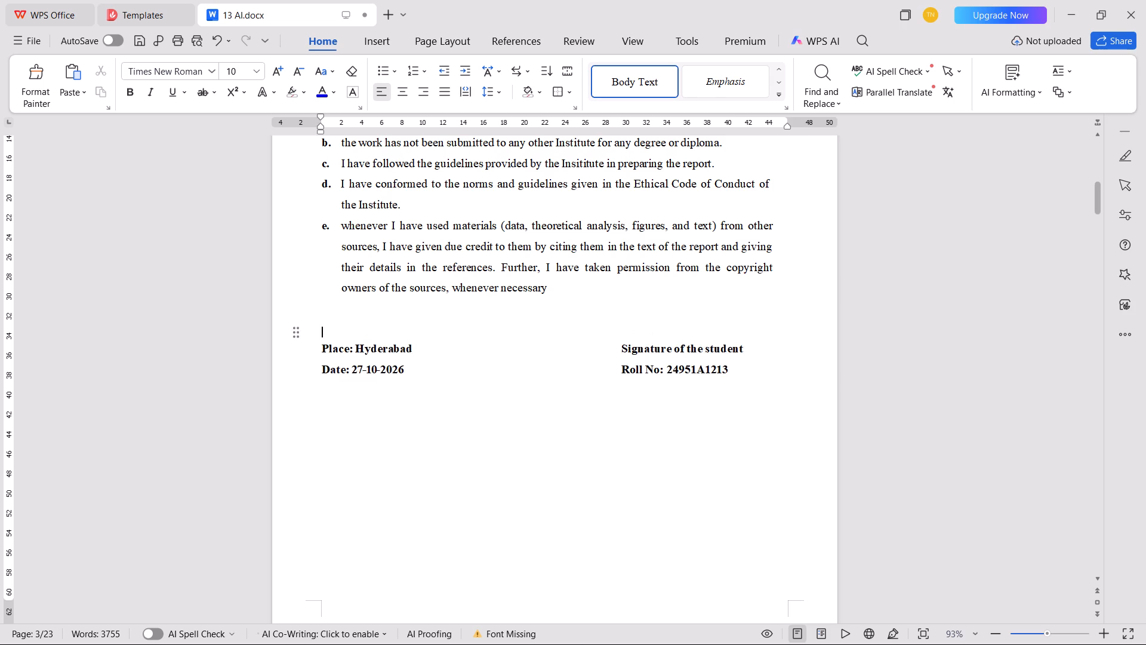
key("ctrl+s")
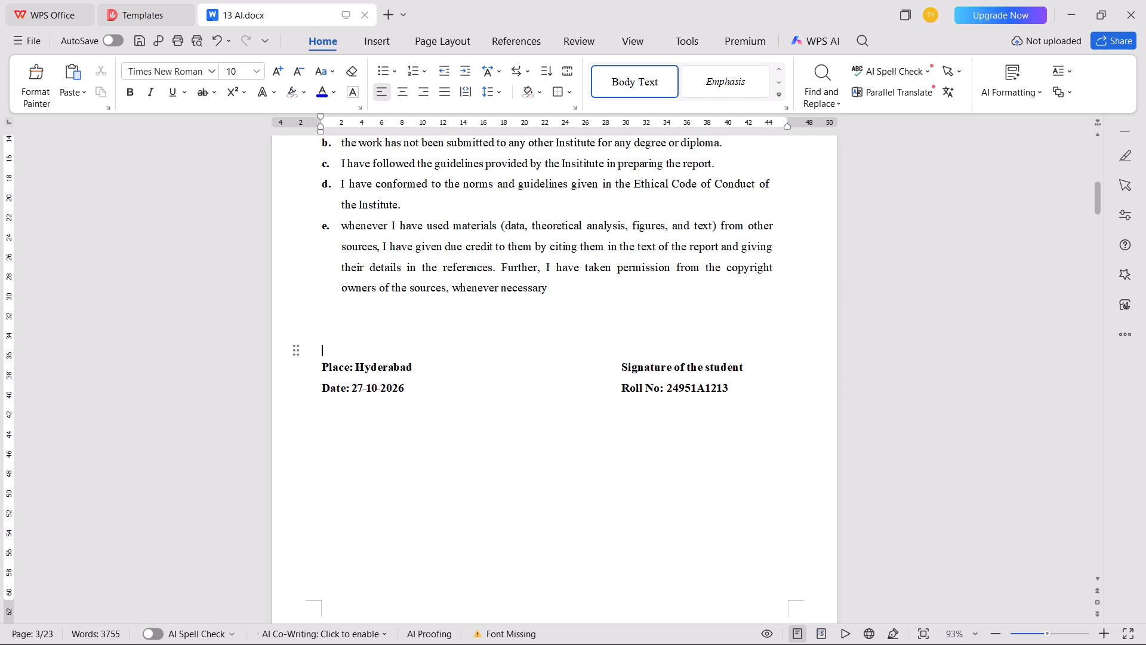
Check the spacing of the Declaration's signature block and examine which student-specific details the Certificate page contains.
scroll(512, 357, "up", 3)
scroll(512, 357, "down", 17)
scroll(511, 358, "up", 5)
scroll(510, 380, "down", 5)
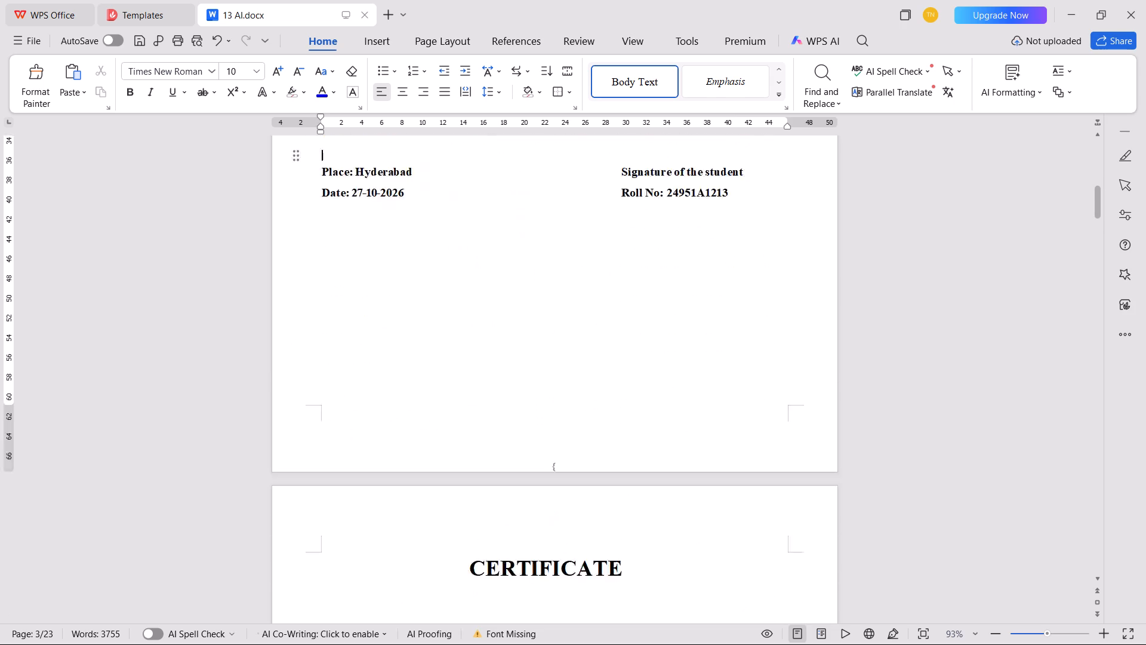
scroll(505, 383, "down", 10)
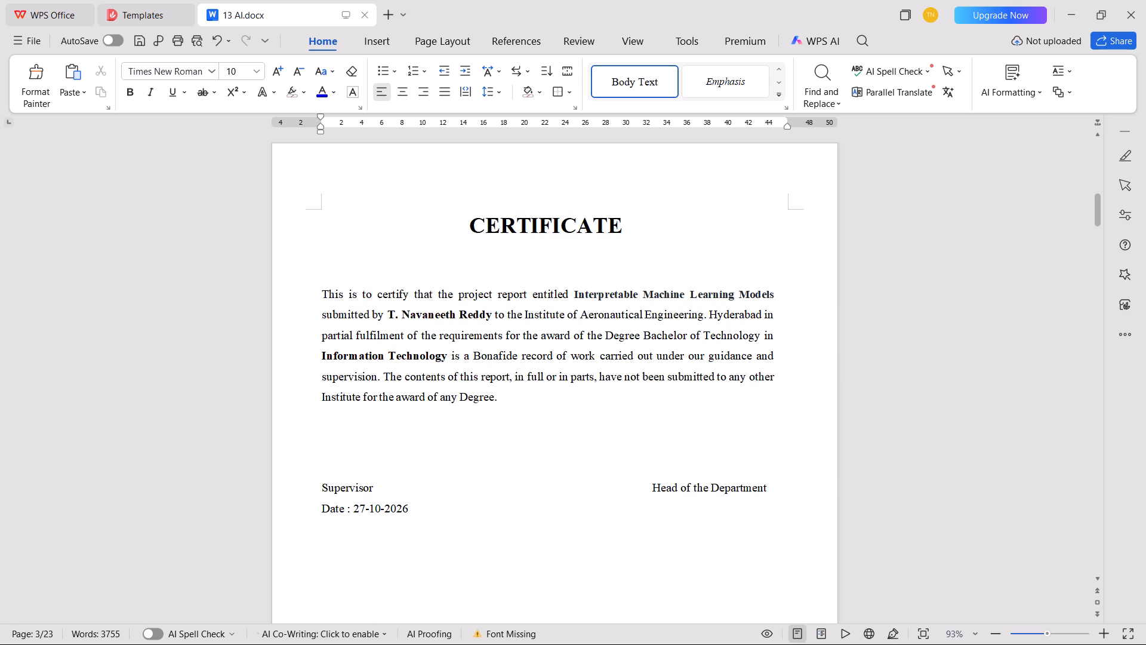
Switch to Chrome and sign in to the Samvidha student portal with the new student's saved login.
key("alt+Tab")
key("alt+Tab")
left_click(118, 0)
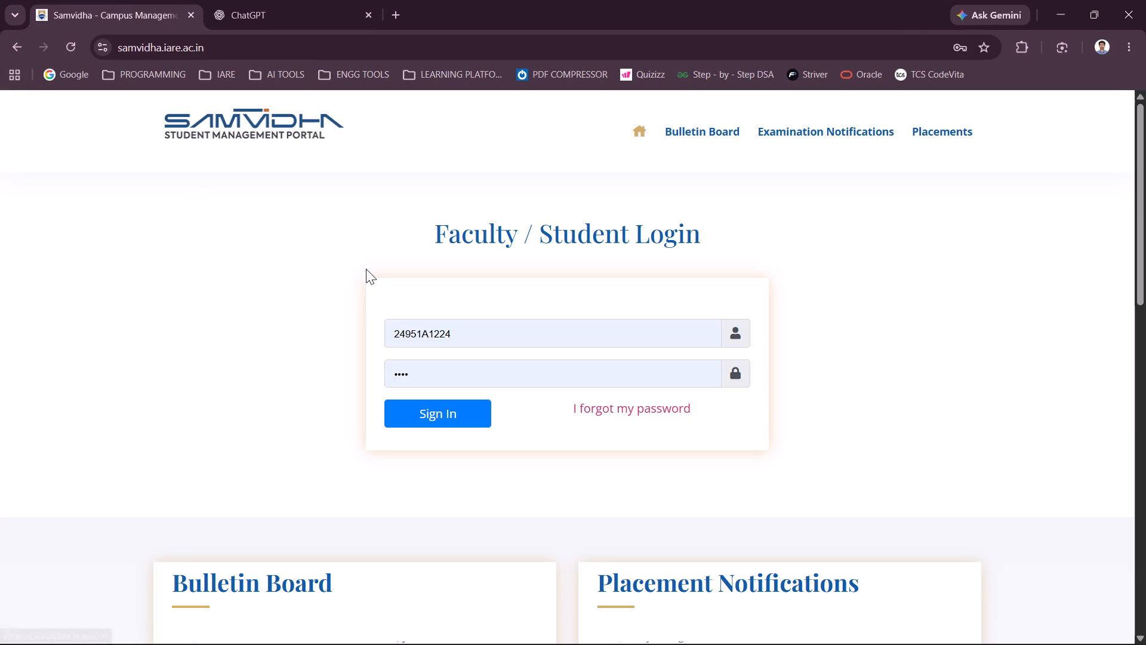
left_click(451, 330)
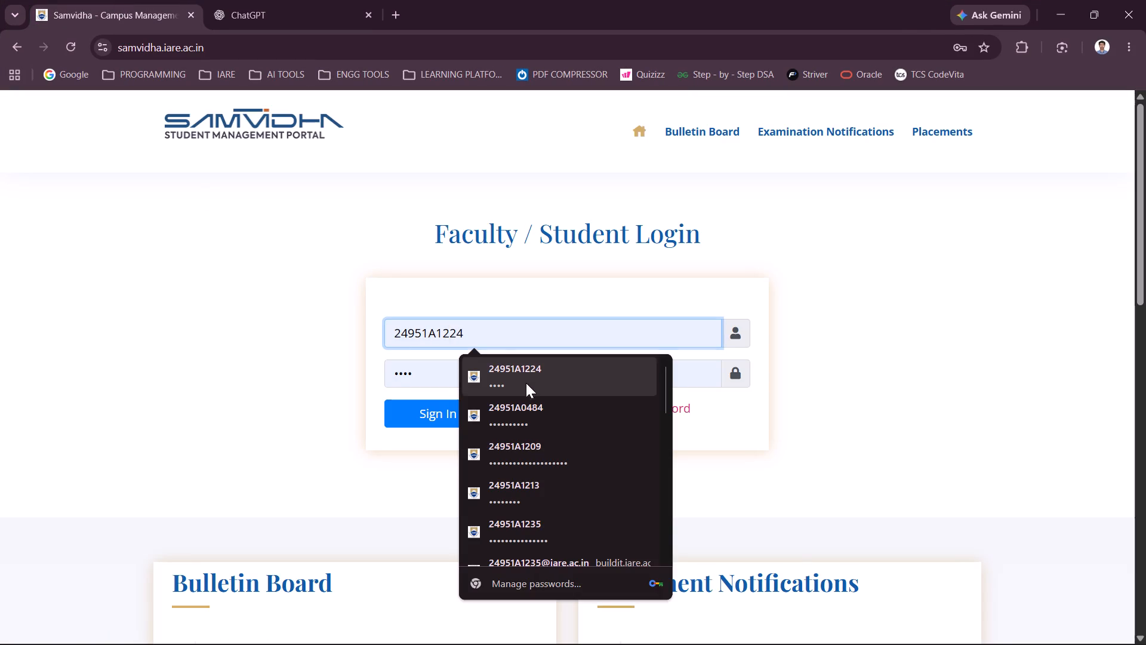
scroll(536, 435, "down", 1)
scroll(536, 435, "up", 10)
left_click(544, 486)
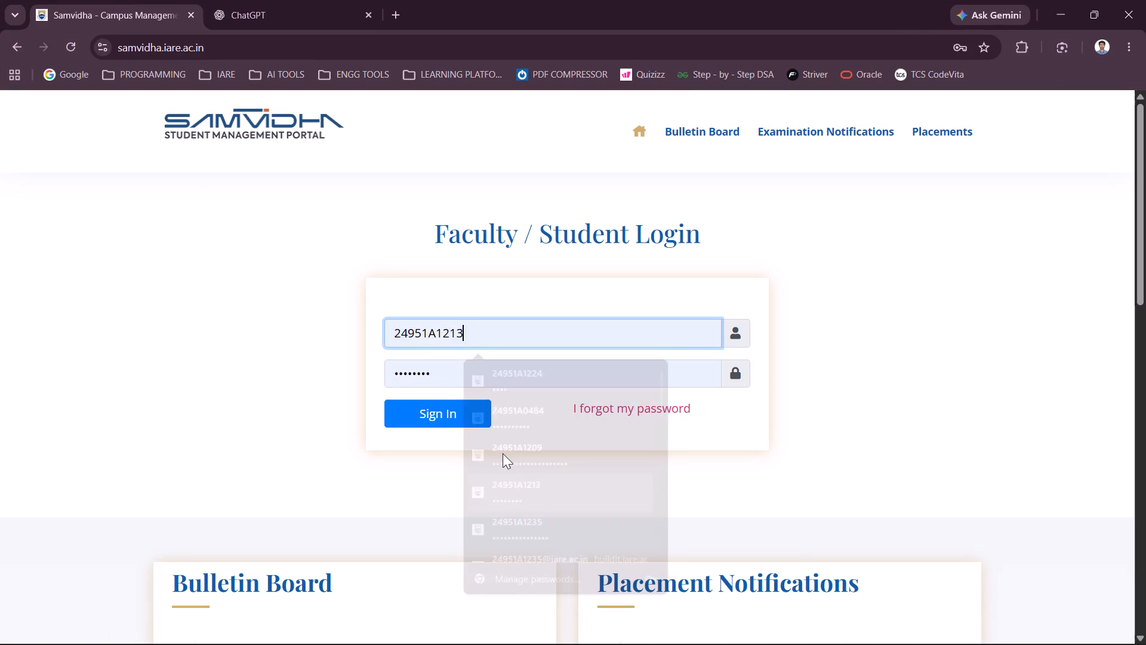
key("Return")
Open the AAT-II upload page in the student portal.
scroll(10, 402, "down", 4)
scroll(62, 401, "up", 1)
scroll(69, 401, "down", 6)
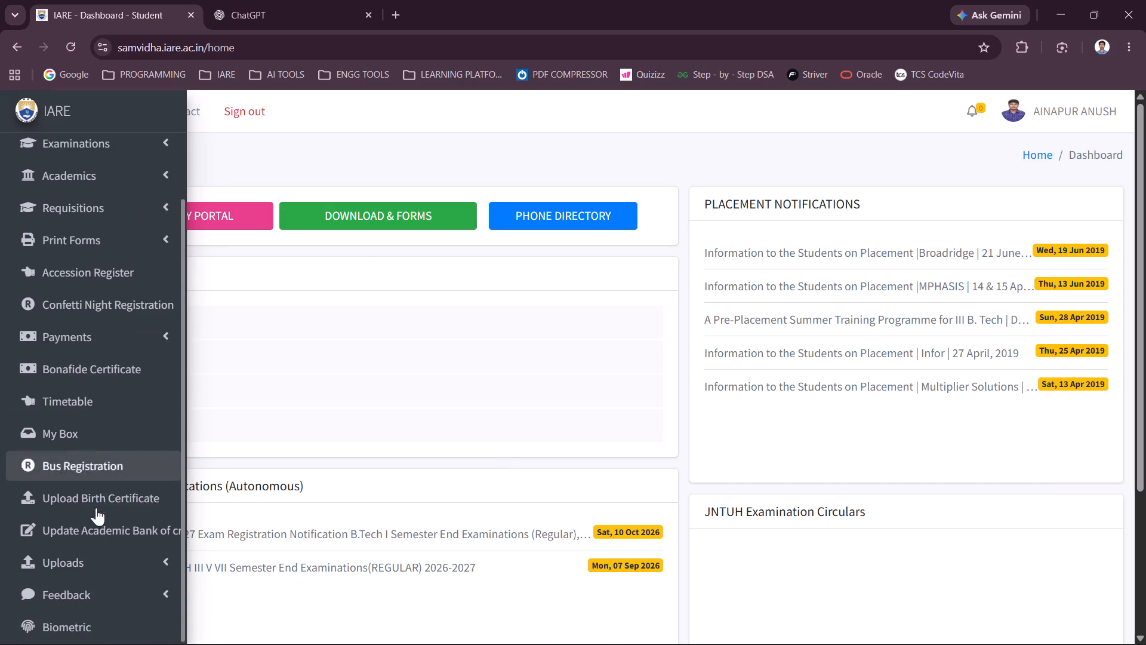
left_click(94, 569)
scroll(153, 351, "down", 7)
left_click(107, 503)
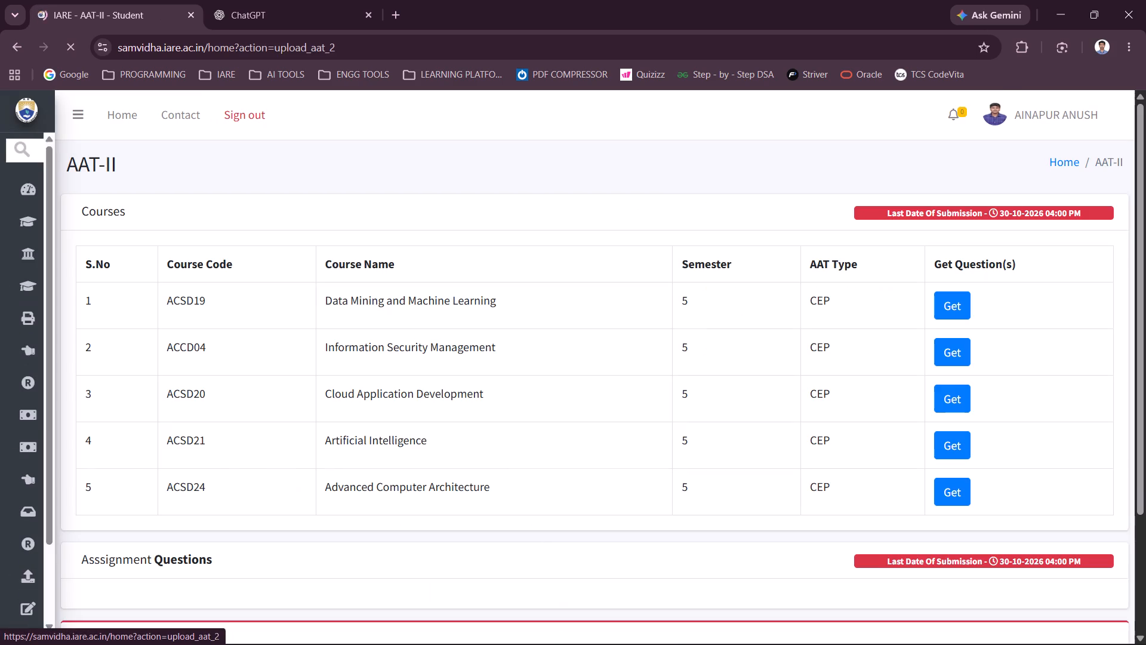
Get the Artificial Intelligence question, copy its project title Sensor-Guided Mobility and Hazard Avoidance, and return to 13 AI.docx.
left_click(945, 444)
key("Return")
scroll(614, 408, "down", 5)
scroll(251, 481, "down", 3)
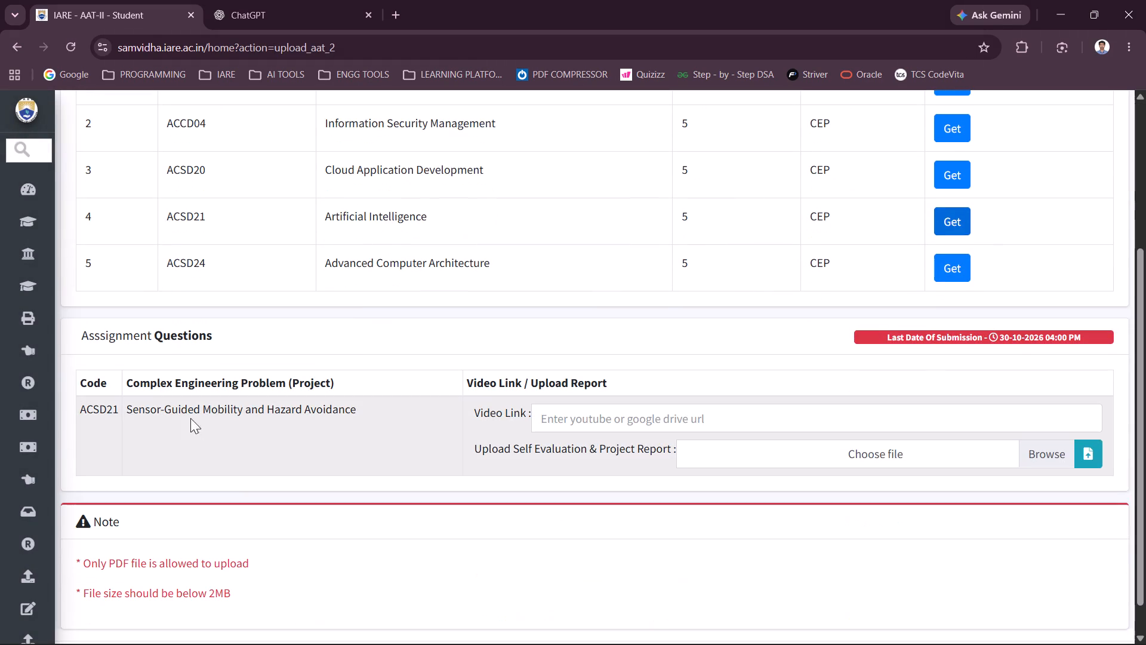
left_click_drag(125, 413, 378, 401)
key("ctrl+c")
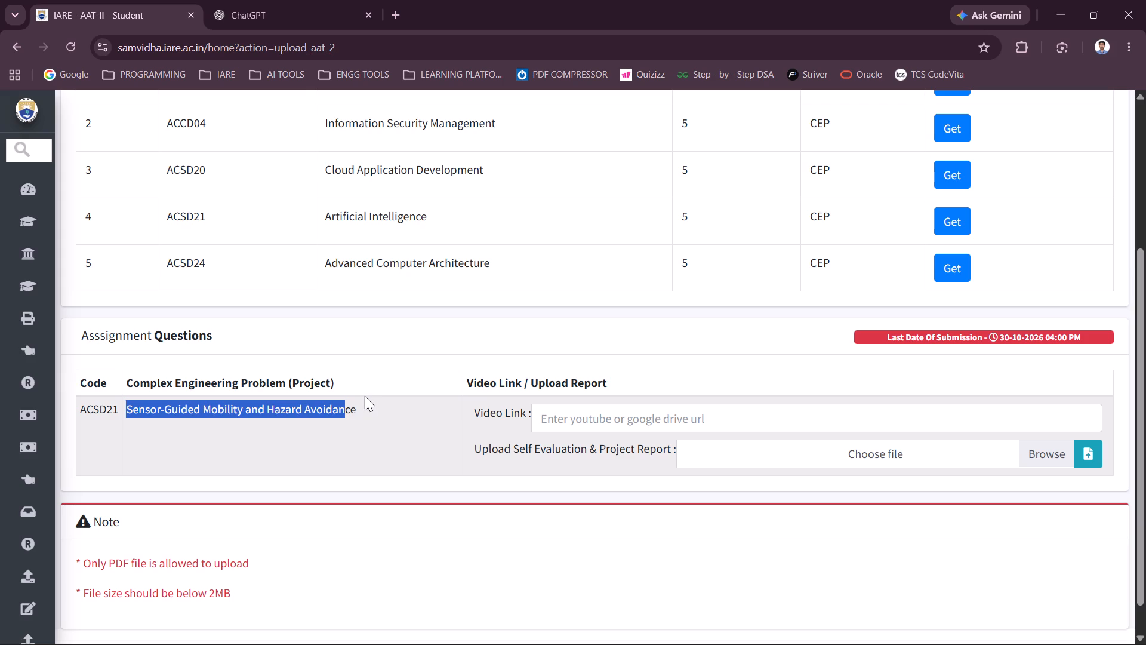
key("alt+Tab")
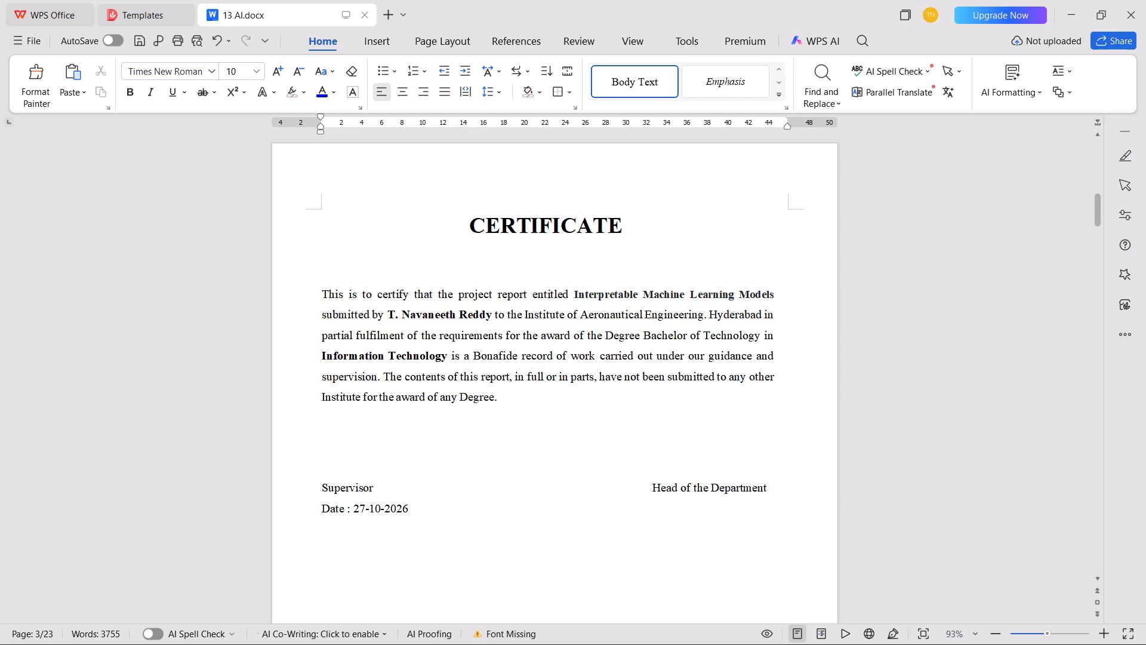
Replace the project title in the Certificate paragraph with the copied title Sensor-Guided Mobility and Hazard Avoidance.
left_click_drag(574, 292, 766, 300)
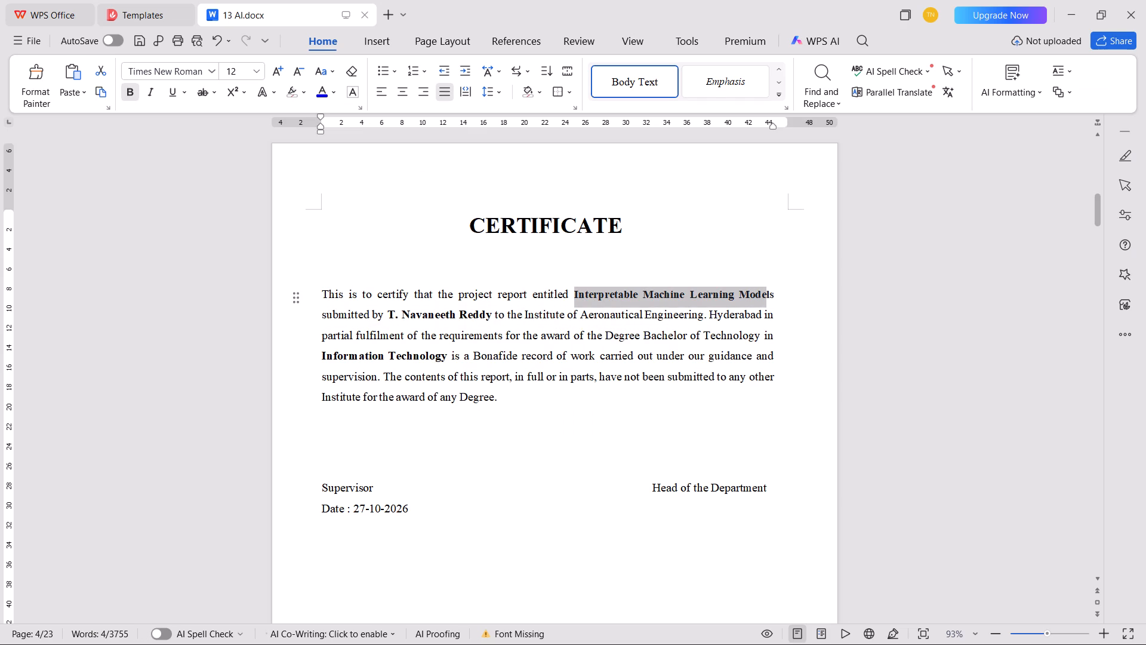
left_click_drag(766, 300, 772, 299)
key("ctrl+v")
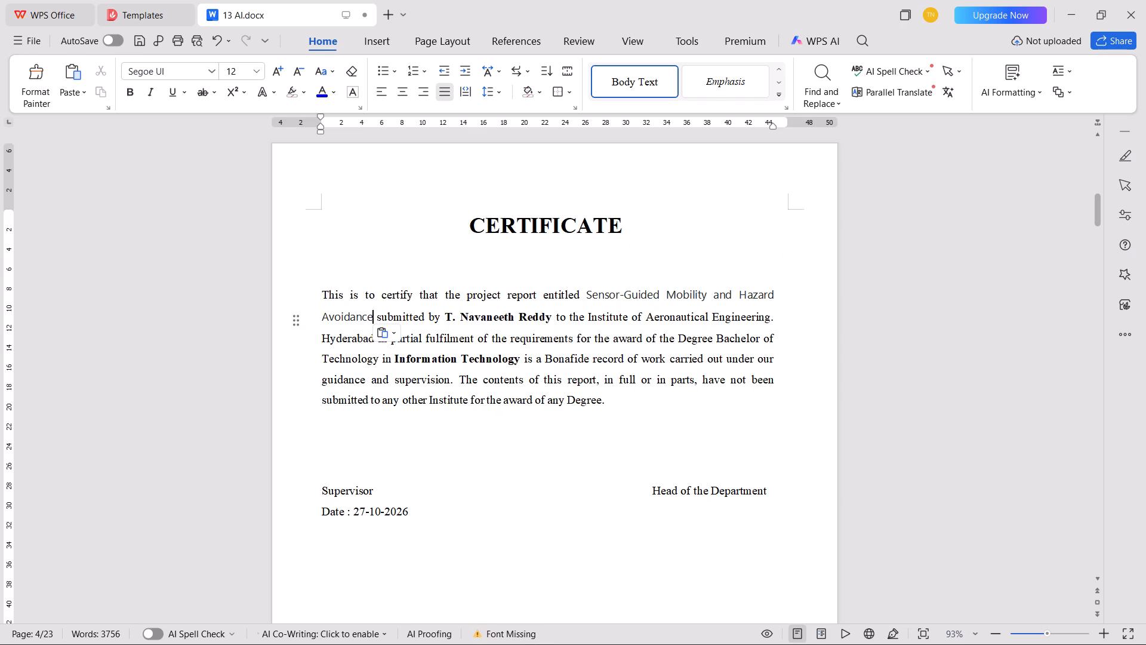
Format the pasted project title in the Certificate paragraph as bold Times New Roman.
key("ctrl+shift+Left")
key("ctrl+shift+Left")
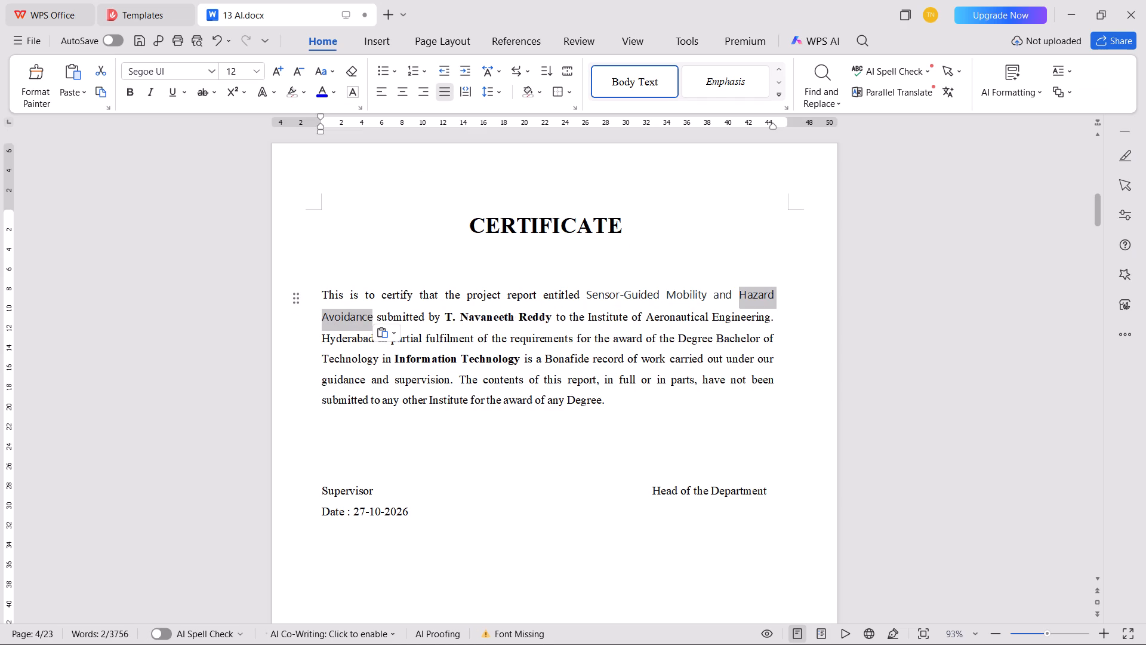
key("ctrl+shift+Left")
key("ctrl+shift+Left")
key("ctrl+shift+Left")
key("ctrl+shift+Left")
key("ctrl+shift+Left")
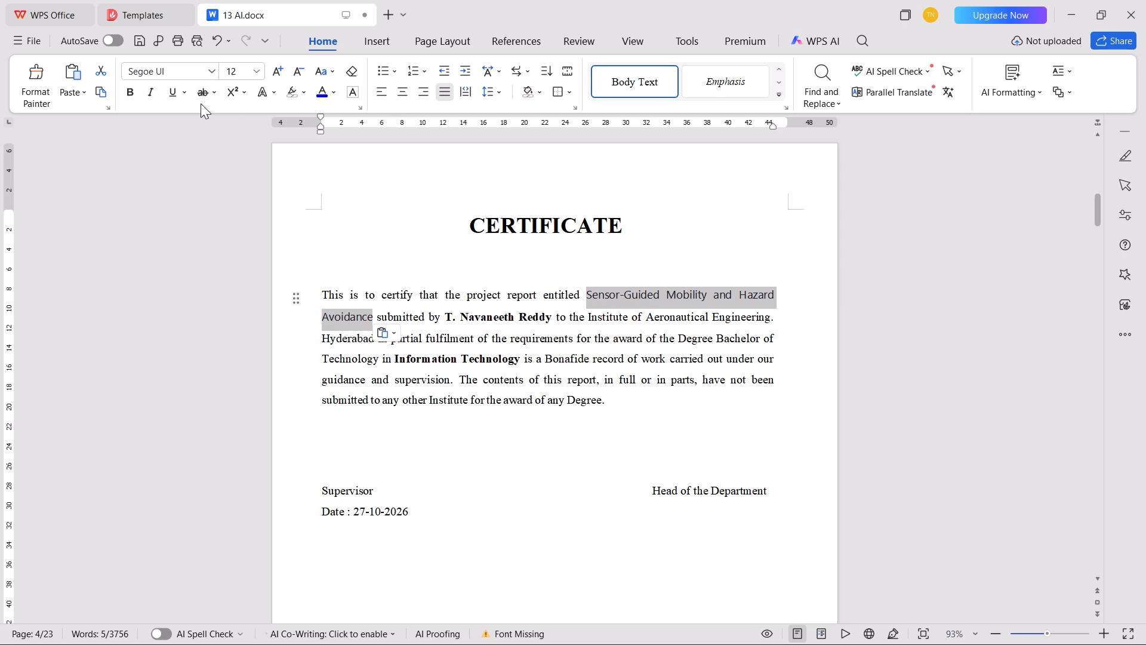
left_click(213, 75)
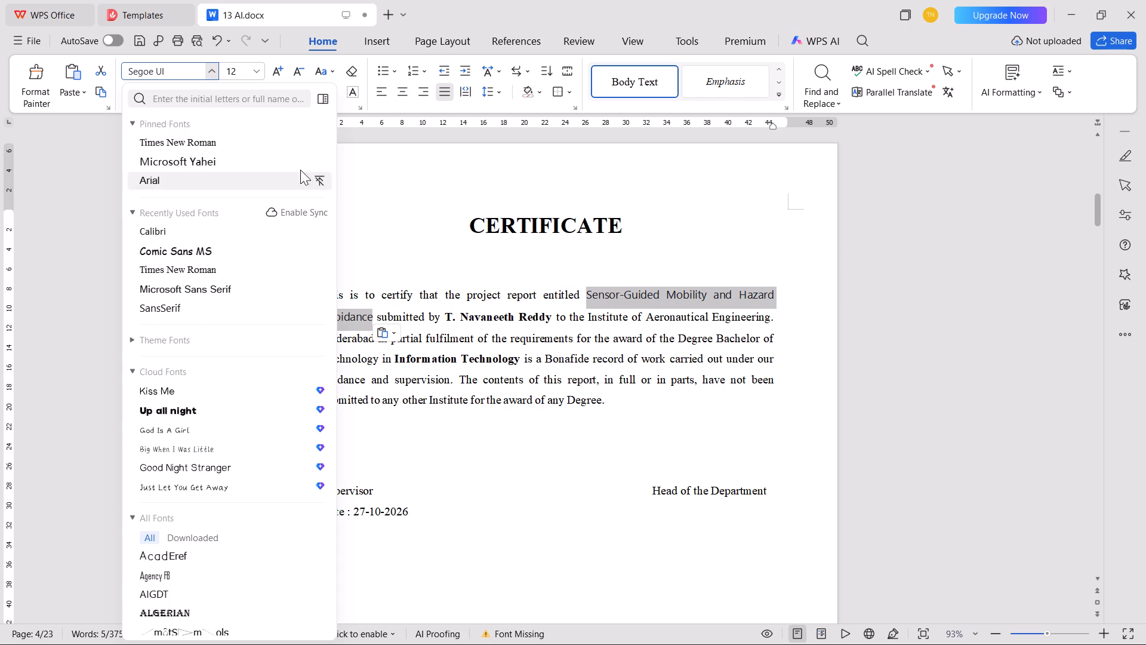
left_click(237, 143)
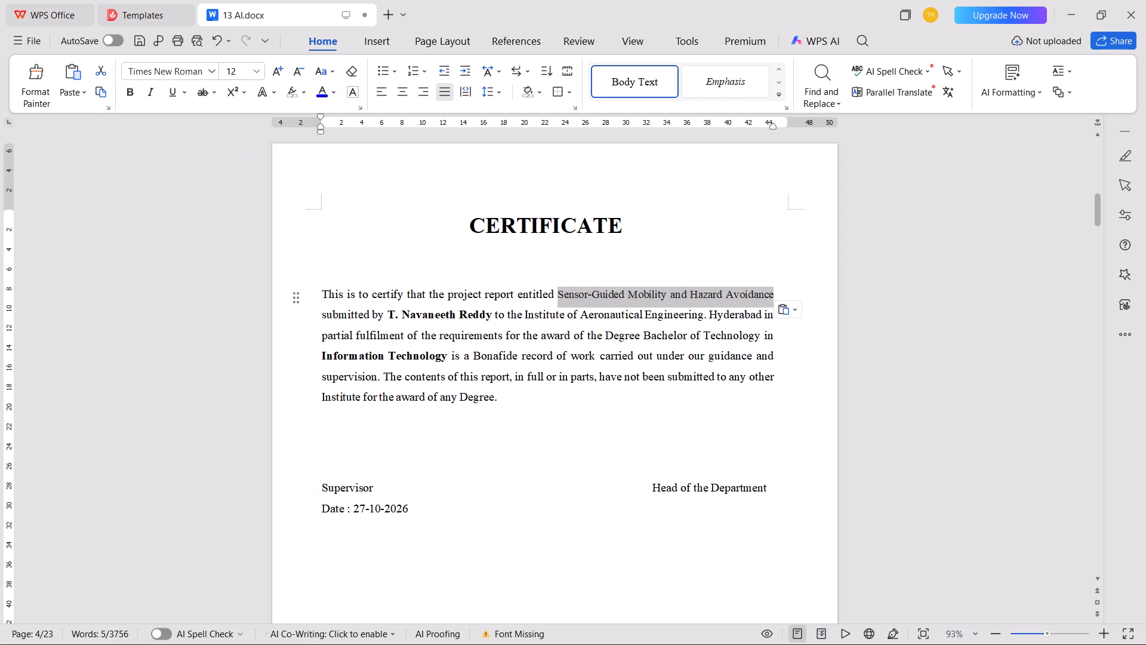
key("ctrl+b")
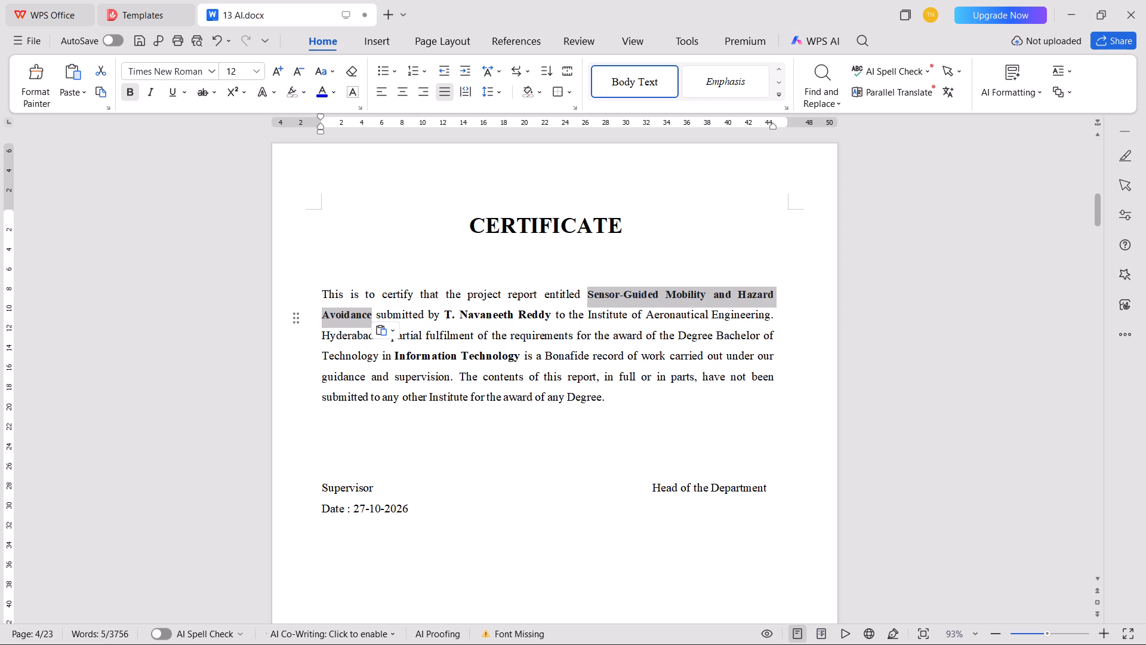
Replace the previous student's name after "submitted by" in the Certificate paragraph with the new student's initial and name.
left_click(554, 313)
key("Left")
key("ctrl+BackSpace")
key("ctrl+BackSpace")
key("ctrl+BackSpace")
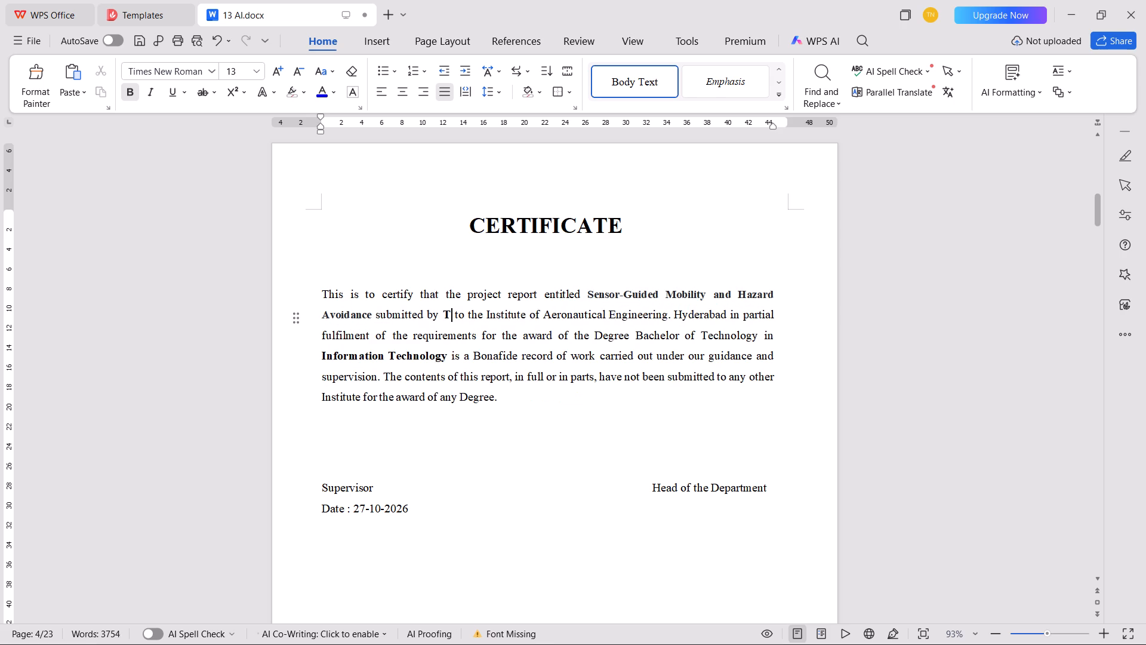
key("BackSpace")
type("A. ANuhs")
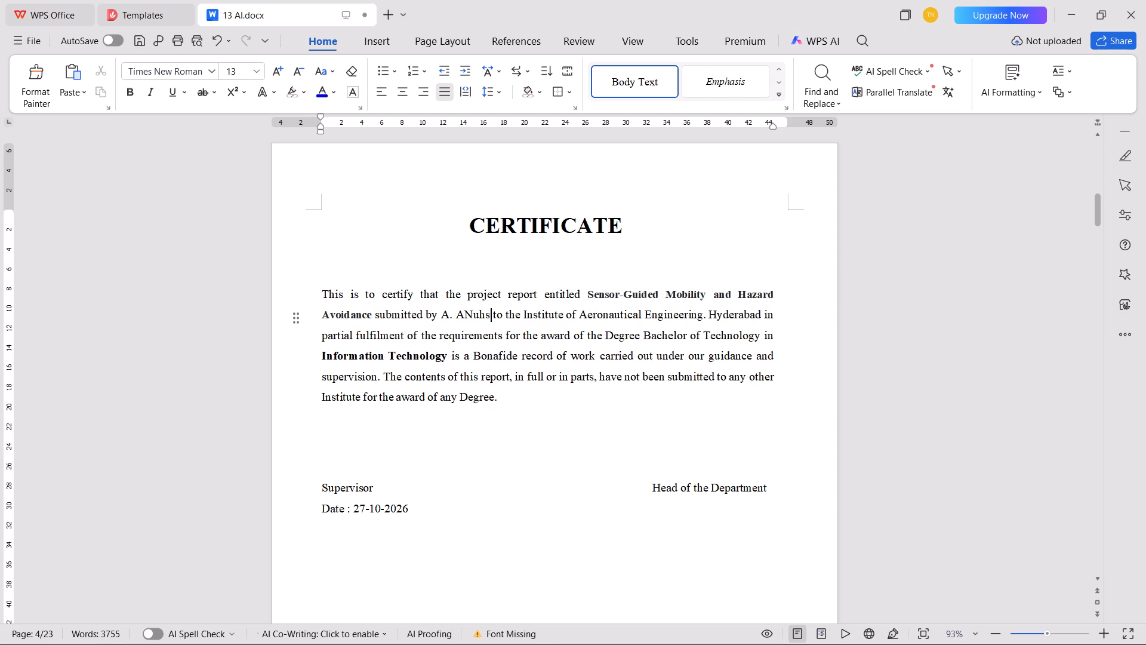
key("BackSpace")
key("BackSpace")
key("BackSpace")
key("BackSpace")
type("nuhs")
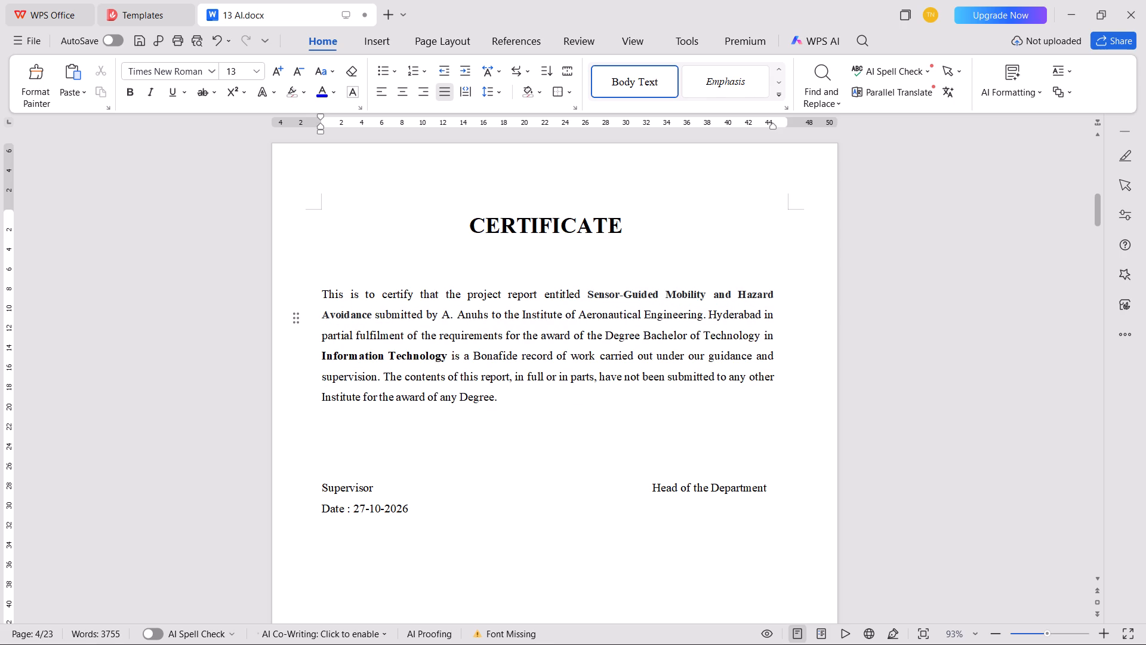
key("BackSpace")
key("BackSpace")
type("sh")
Make the new student's name in the Certificate paragraph bold.
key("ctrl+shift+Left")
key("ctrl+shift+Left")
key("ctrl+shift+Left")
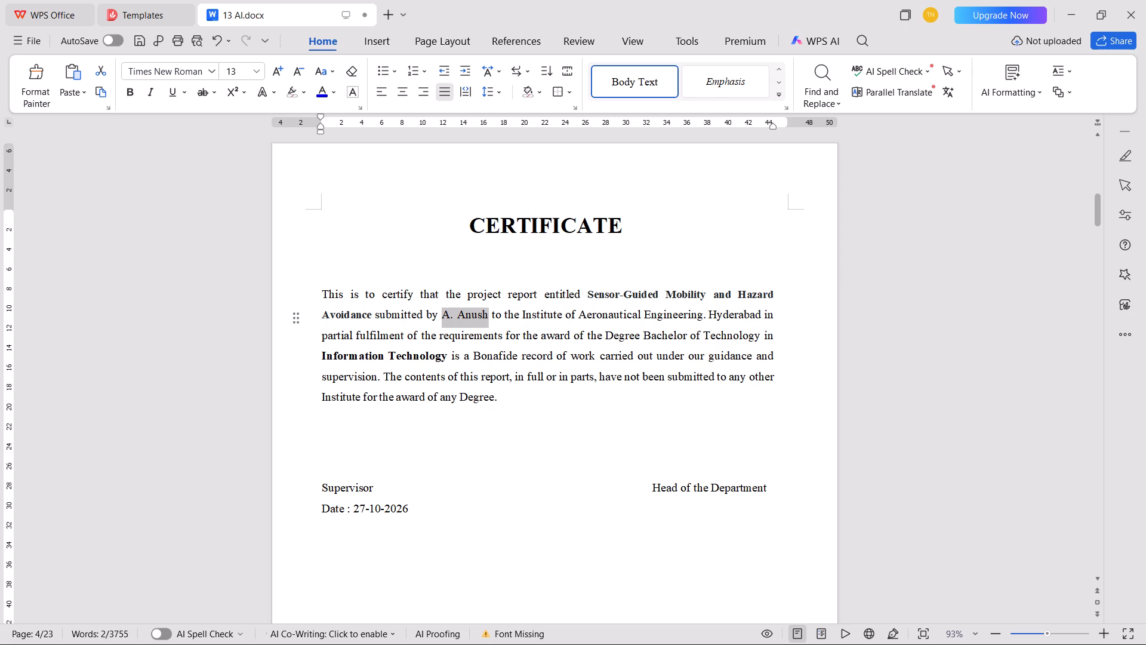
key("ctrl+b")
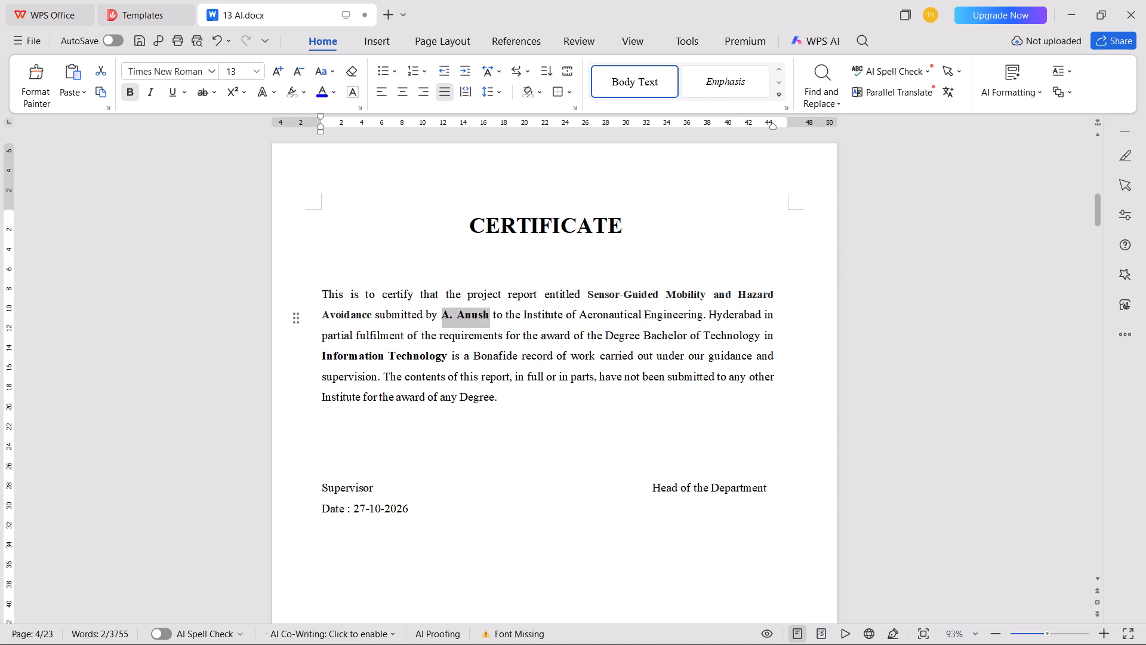
Bold the Supervisor, Head of the Department and Date : labels in the Certificate's signature block, leaving the date value regular.
double_click(358, 485)
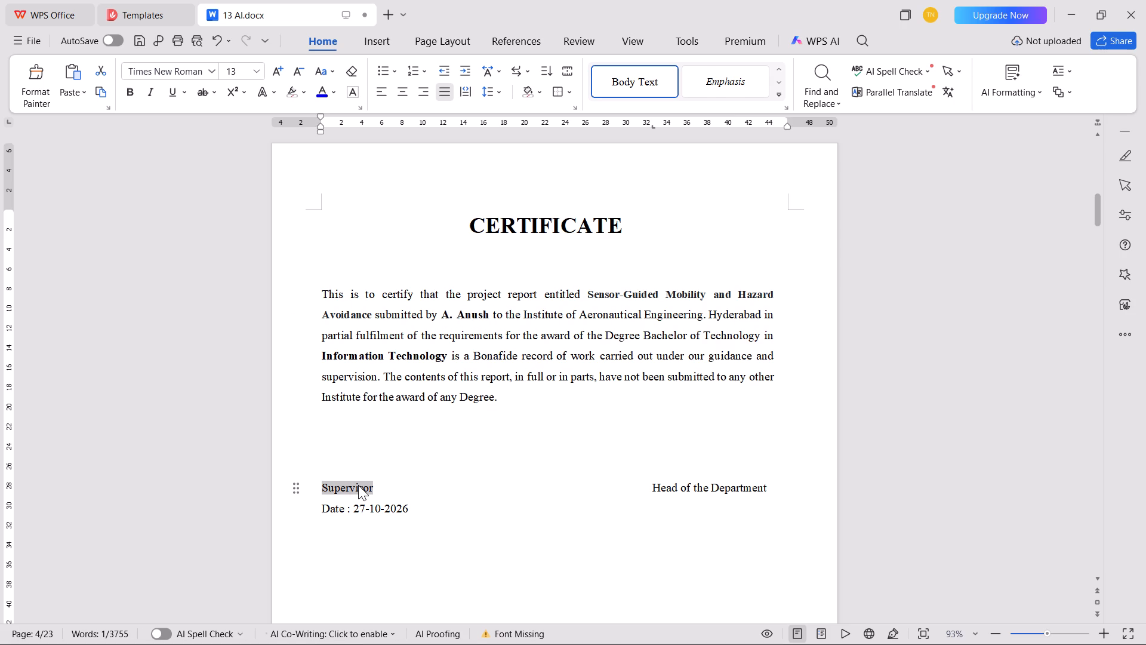
key("ctrl+b")
triple_click(673, 493)
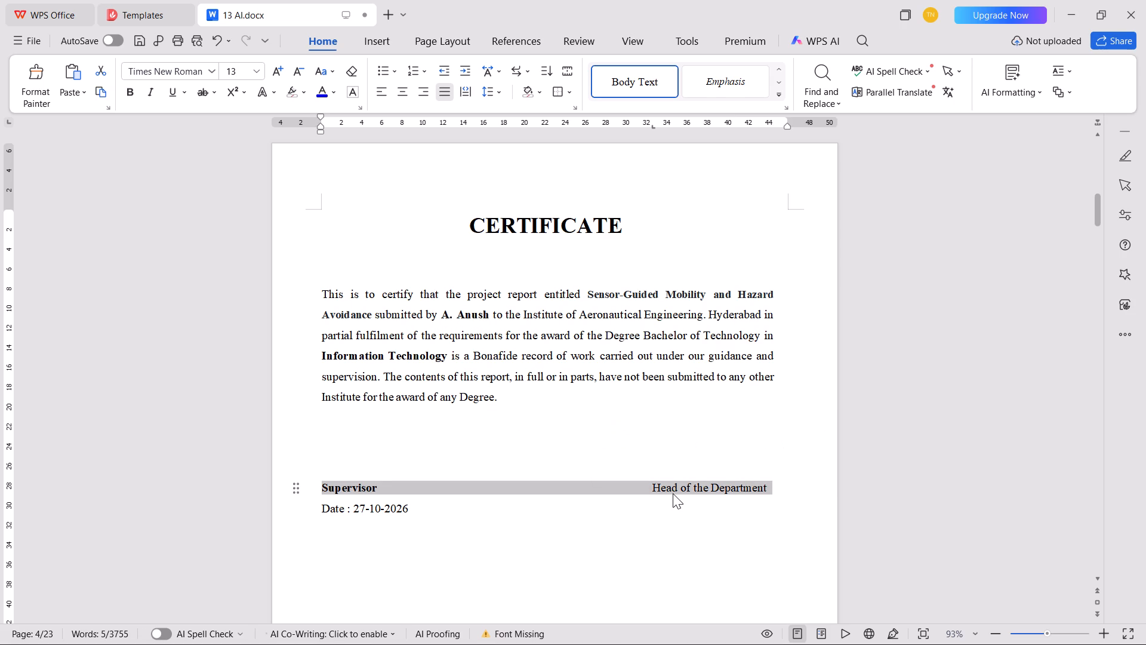
key("ctrl+b")
key("ctrl+b")
double_click(338, 506)
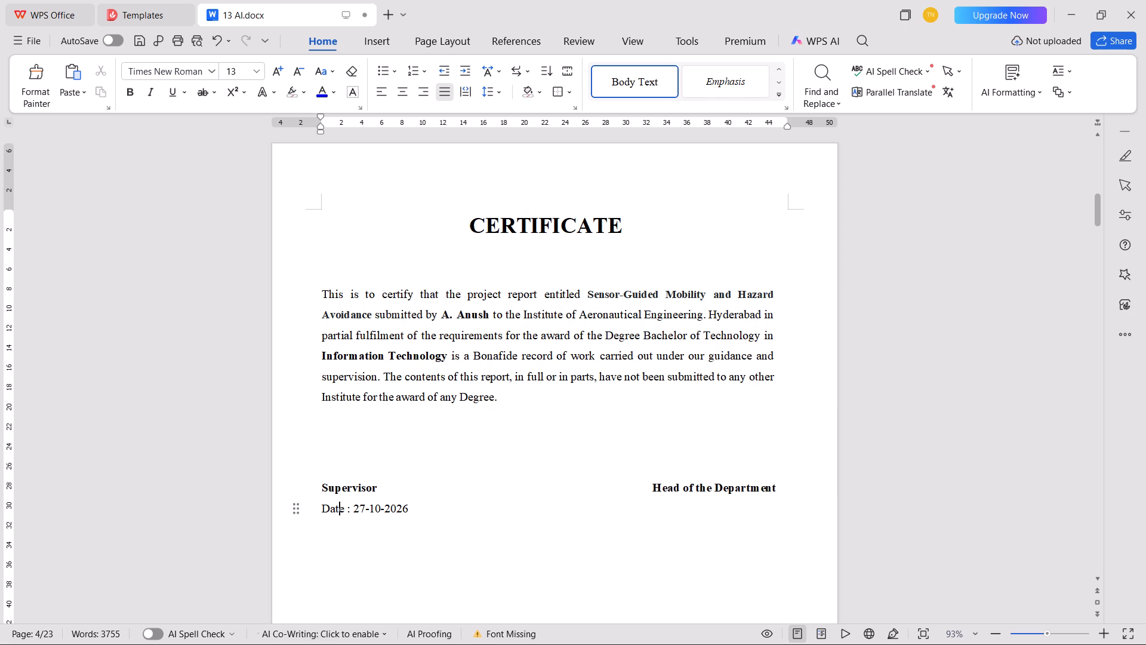
key("shift+Right")
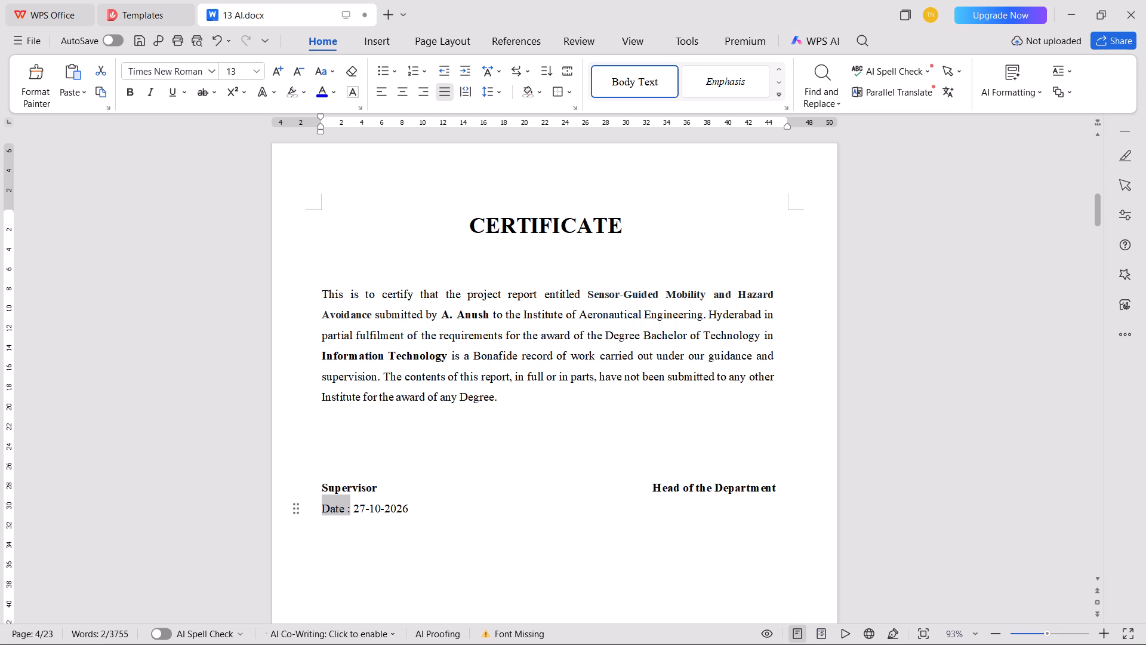
key("ctrl+b")
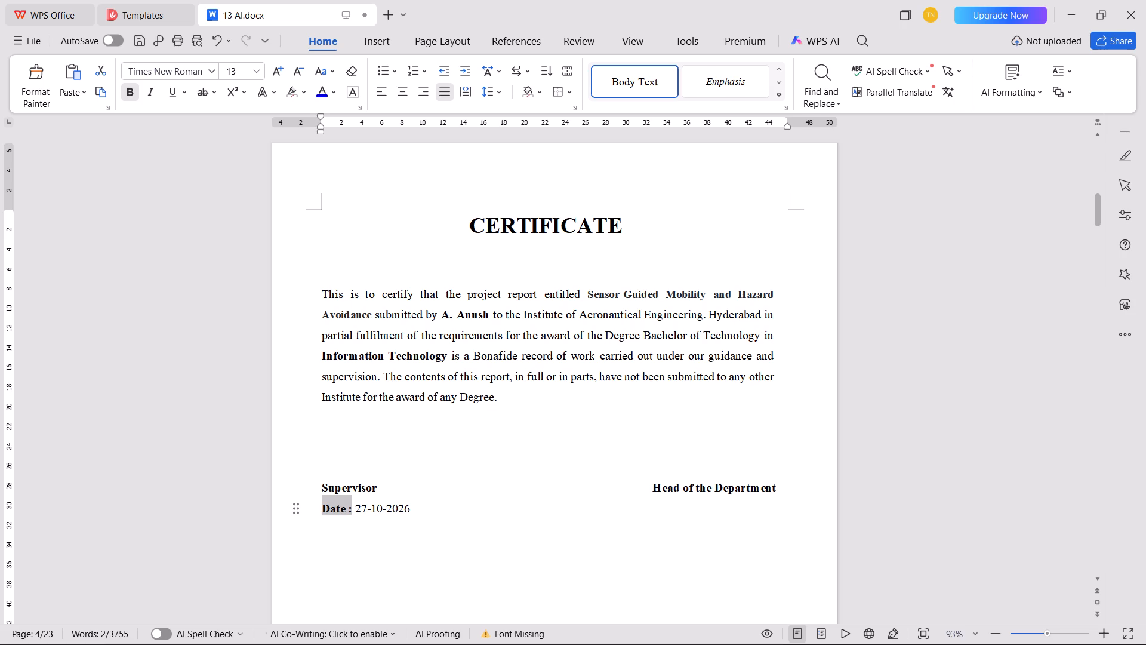
Copy the Certificate's text from project title through student name and paste it over the old title and name on the Approval Sheet.
left_click(385, 365)
scroll(401, 354, "down", 15)
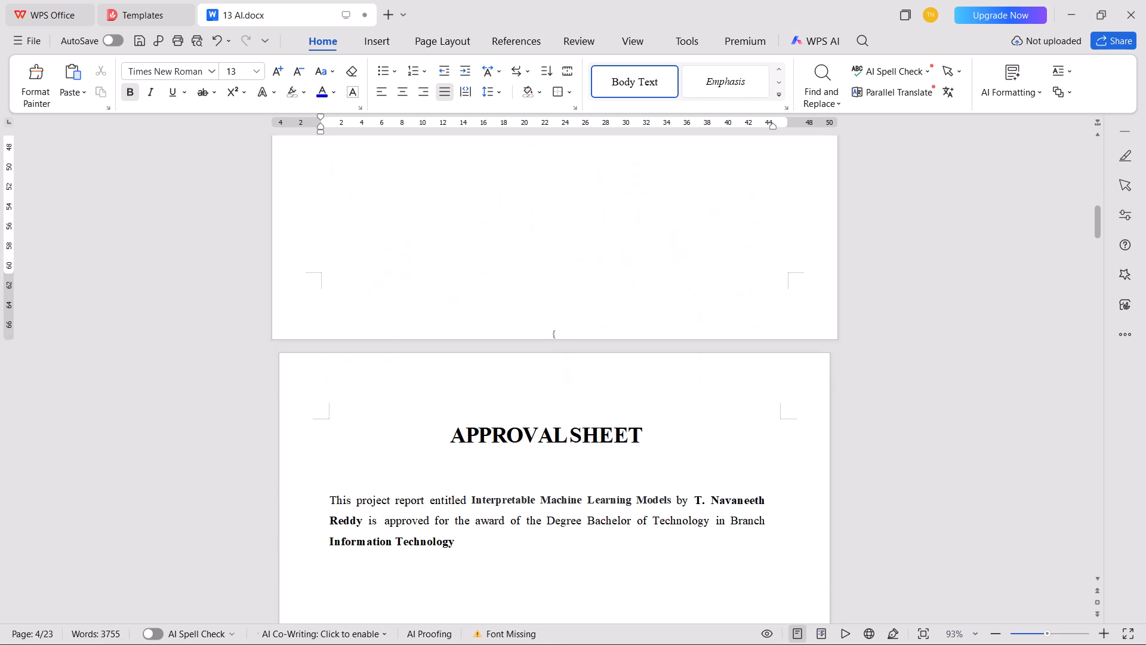
scroll(402, 338, "down", 7)
scroll(412, 318, "up", 19)
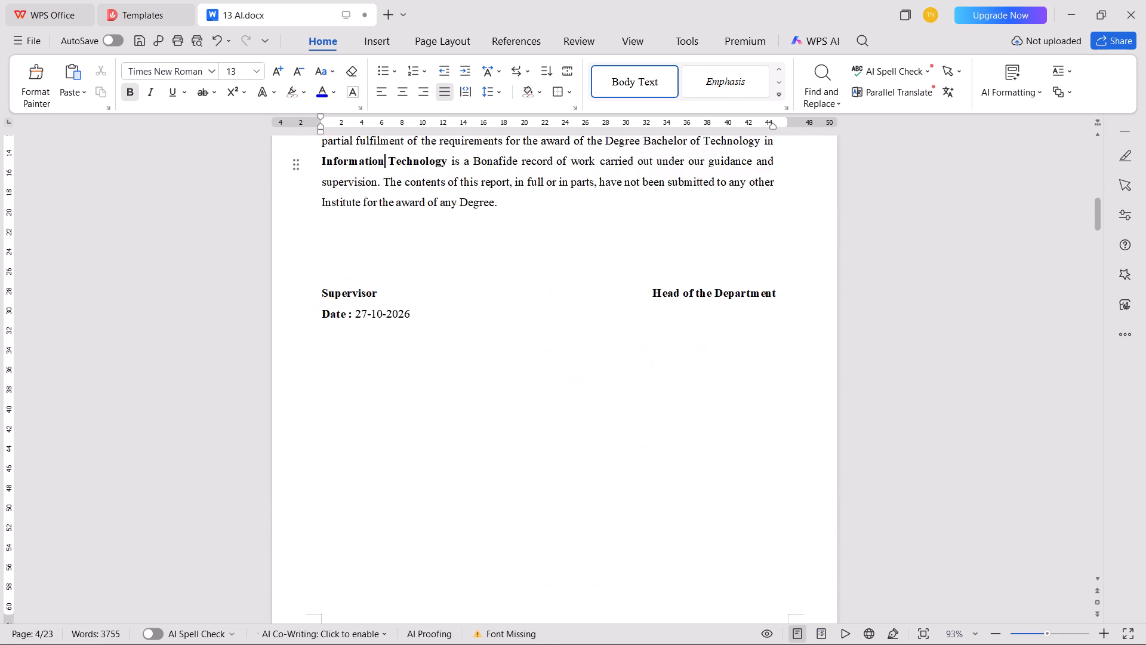
scroll(420, 318, "up", 5)
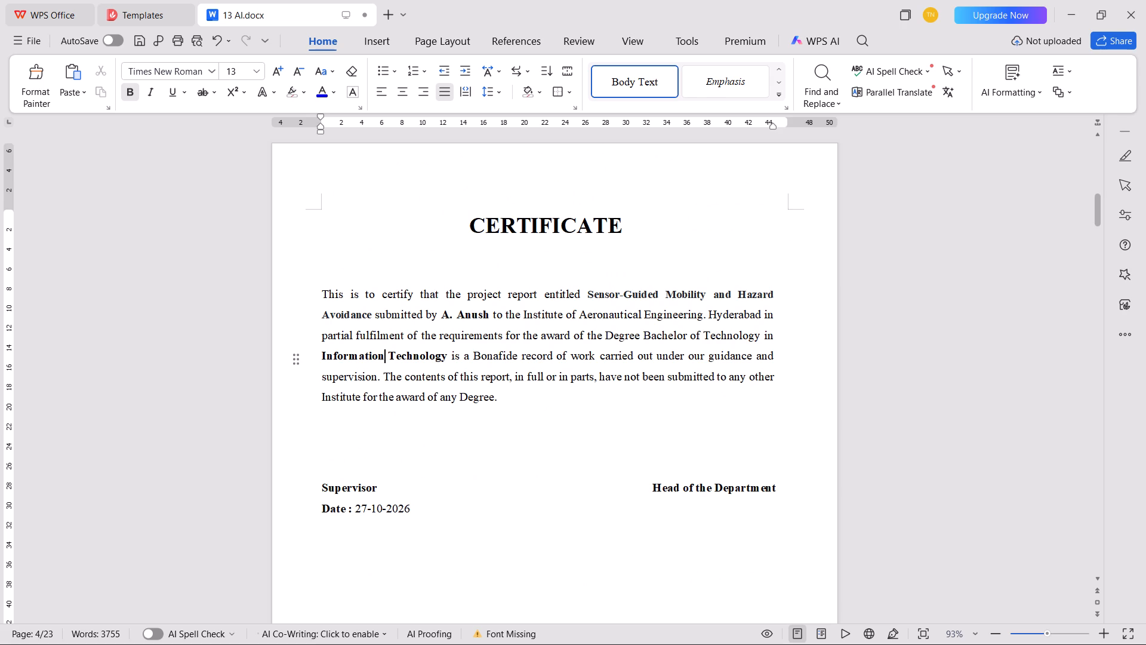
left_click_drag(587, 292, 491, 321)
key("ctrl+c")
scroll(612, 355, "down", 12)
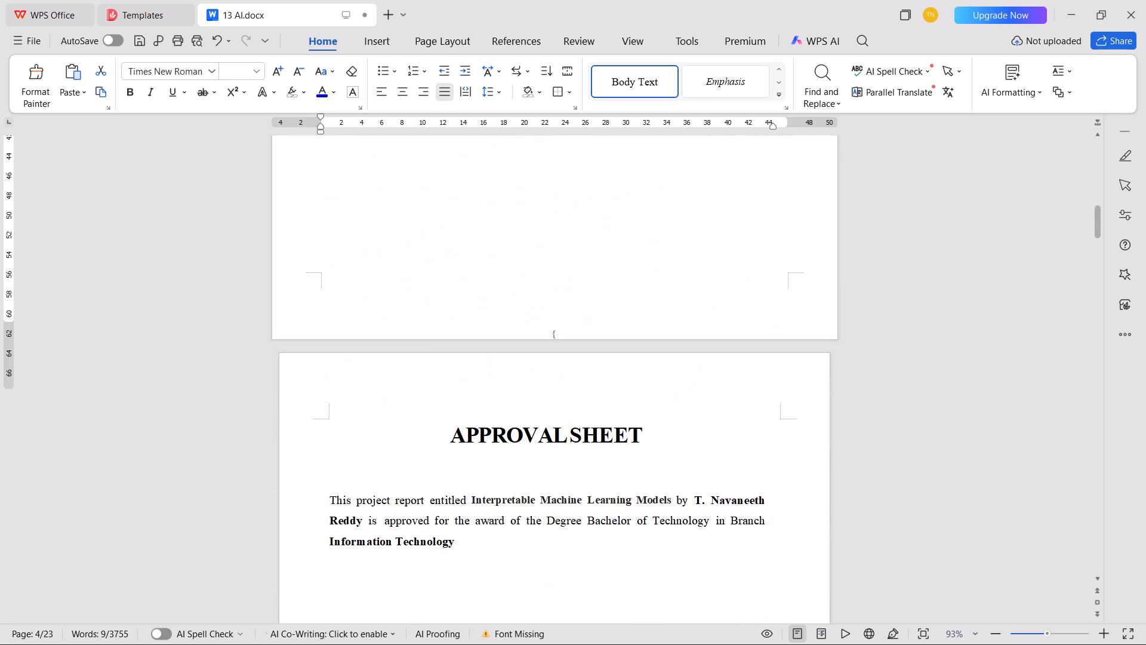
left_click_drag(472, 499, 373, 519)
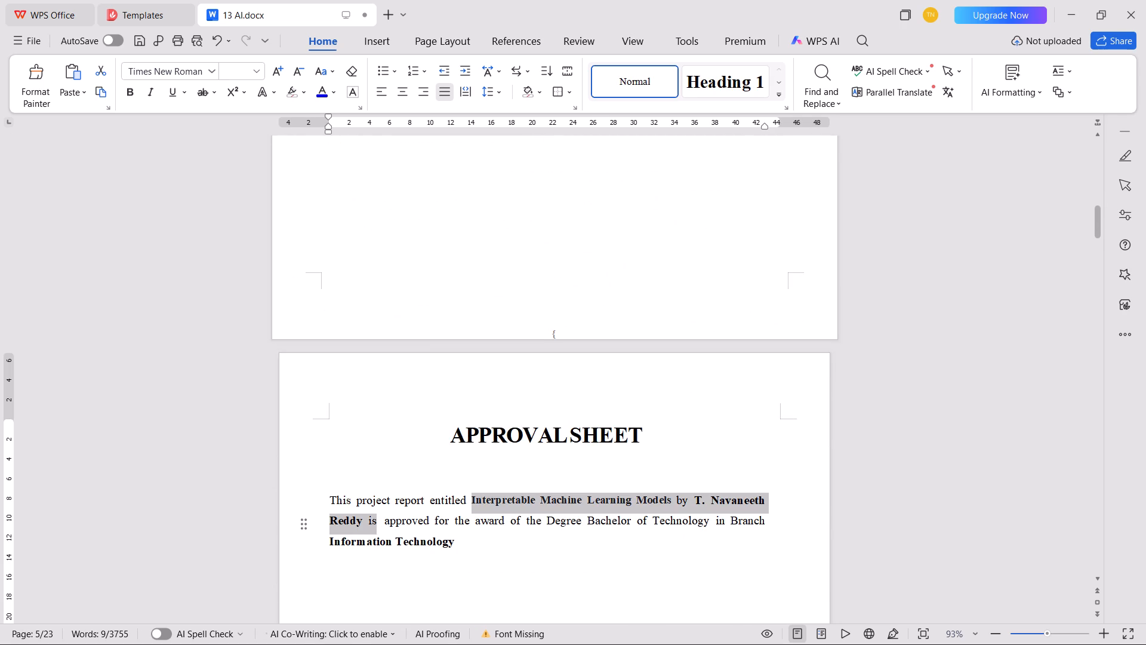
left_click_drag(373, 519, 363, 519)
key("ctrl+v")
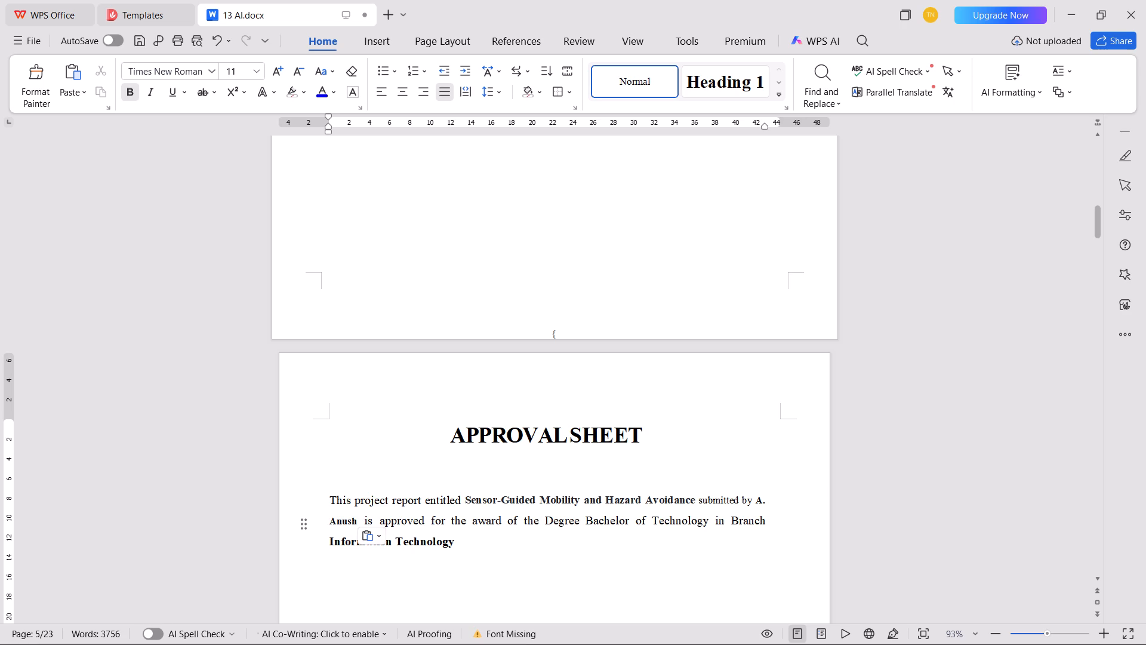
Set the font size of the pasted title and student name text on the Approval Sheet to 12 and save the document.
key("ctrl+shift+Left")
key("ctrl+shift+Left")
key("ctrl+shift+Left")
key("ctrl+shift+Left")
key("ctrl+shift+Left")
key("ctrl+shift+Left")
key("ctrl+shift+Left")
key("ctrl+shift+Left")
key("ctrl+shift+Left")
key("ctrl+shift+Left")
key("ctrl+shift+Left")
key("ctrl+shift+Left")
key("ctrl+shift+Left")
key("ctrl+shift+Left")
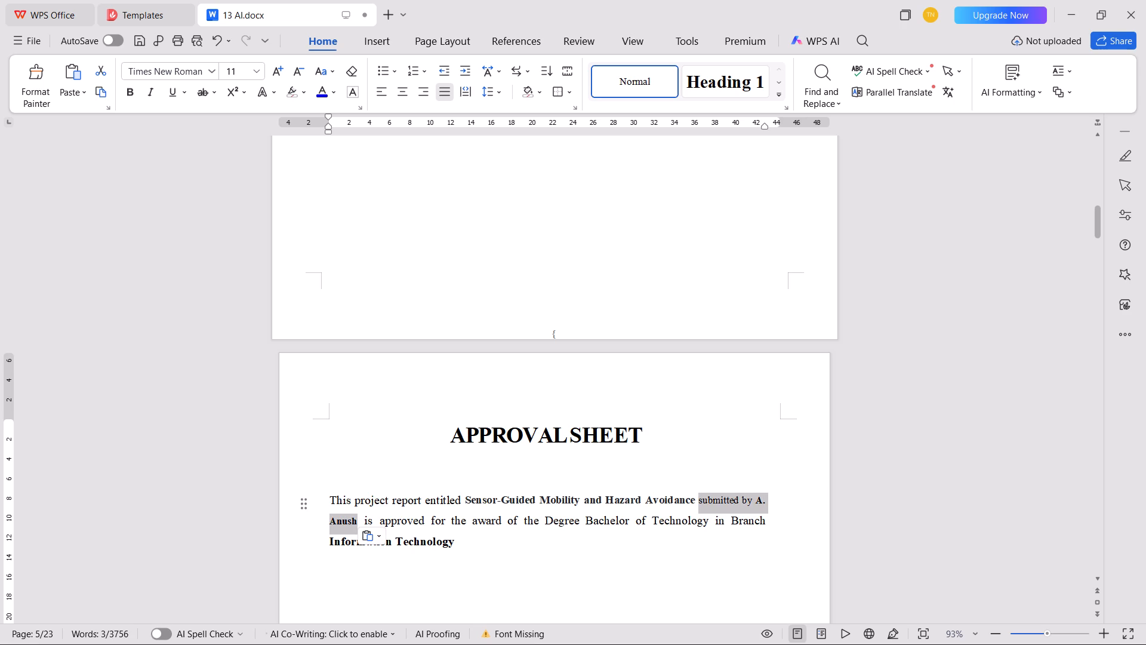
key("ctrl+shift+Right")
key("ctrl+shift+Right")
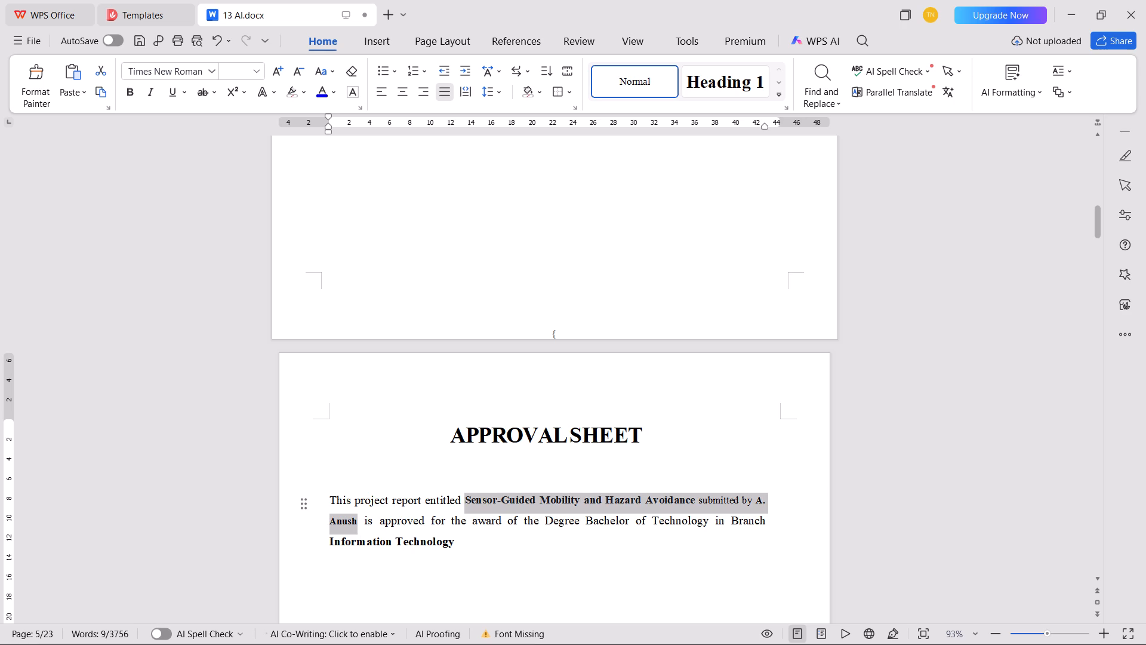
key("ctrl+bracketright")
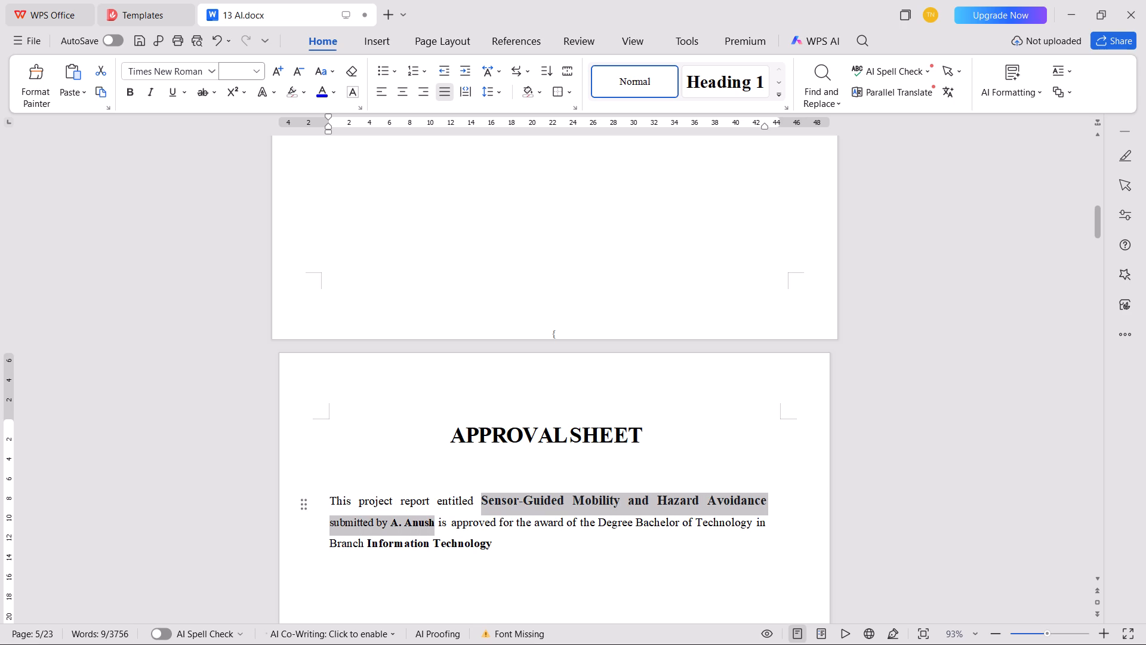
left_click(229, 69)
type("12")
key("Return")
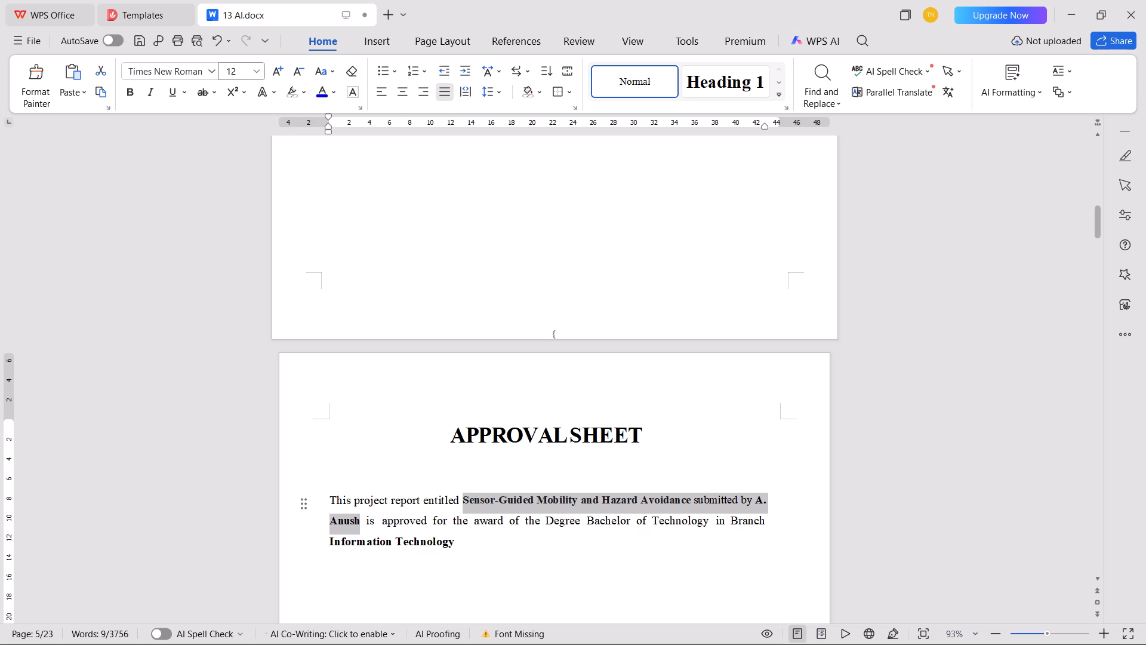
left_click(525, 509)
key("ctrl+s")
Make the Supervisor and Head of the Department line and the Date label bold on the Approval Sheet.
scroll(525, 509, "down", 7)
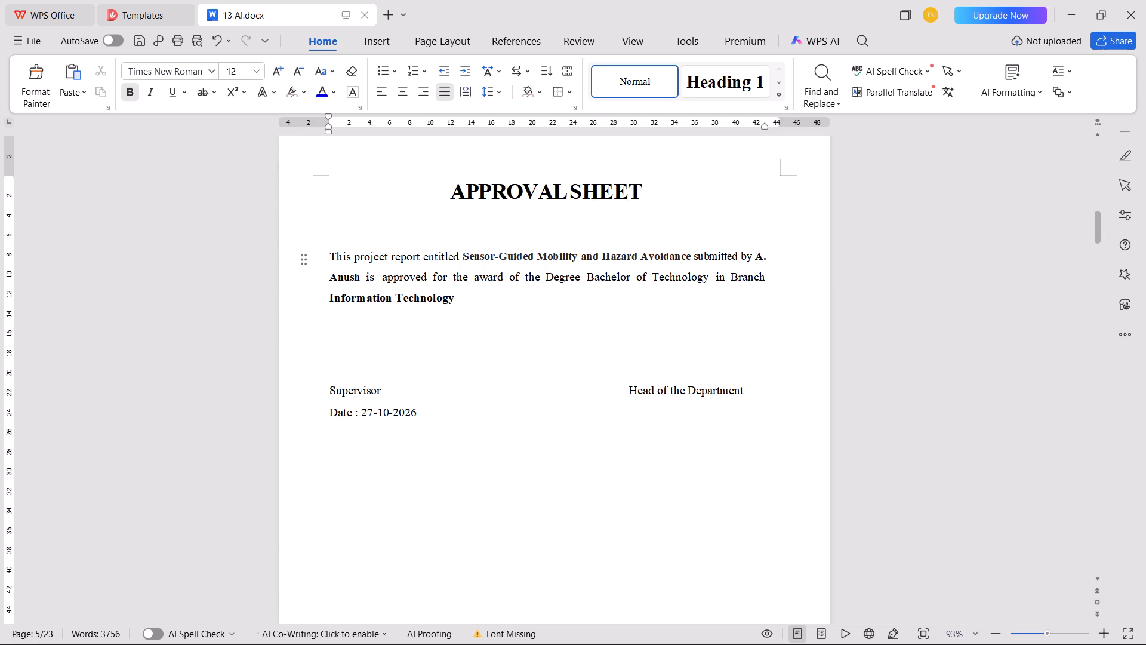
scroll(561, 381, "down", 7)
scroll(561, 381, "up", 7)
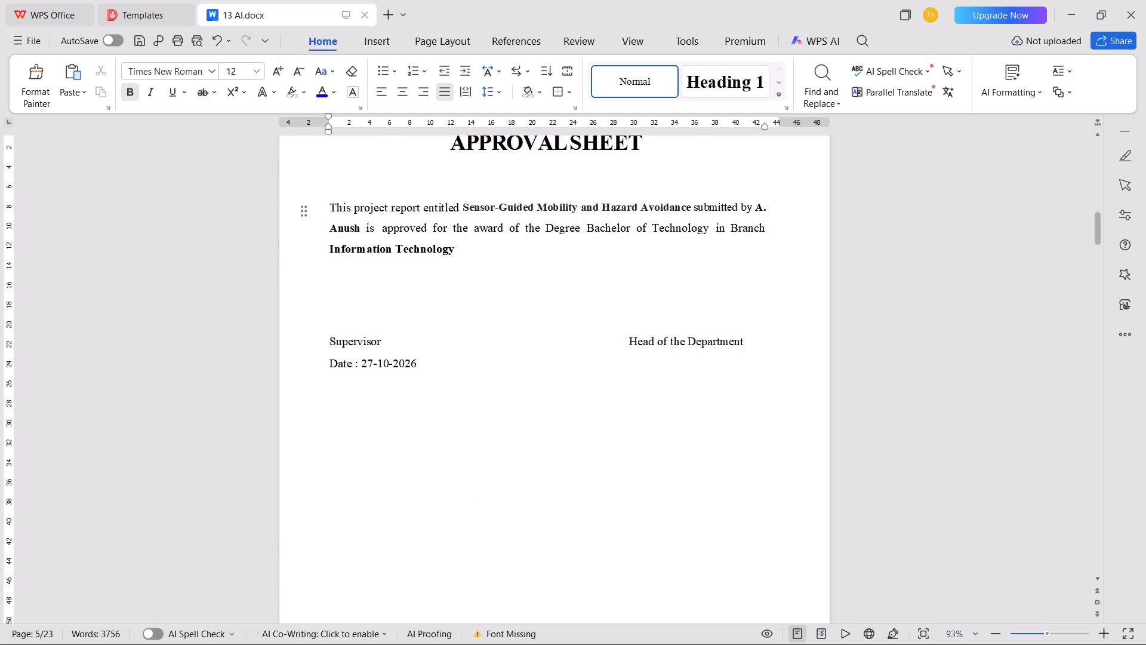
triple_click(365, 343)
key("ctrl+b")
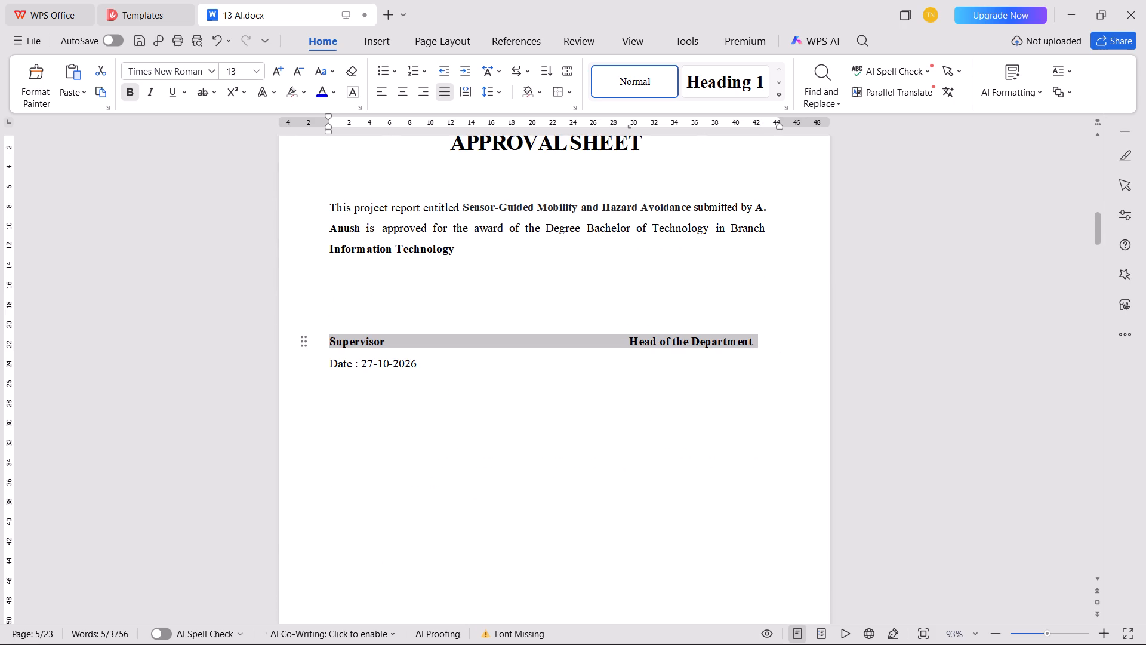
left_click(360, 363)
key("ctrl+shift+Left")
key("ctrl+shift+Left")
key("ctrl+shift+Left")
key("ctrl+shift+Right")
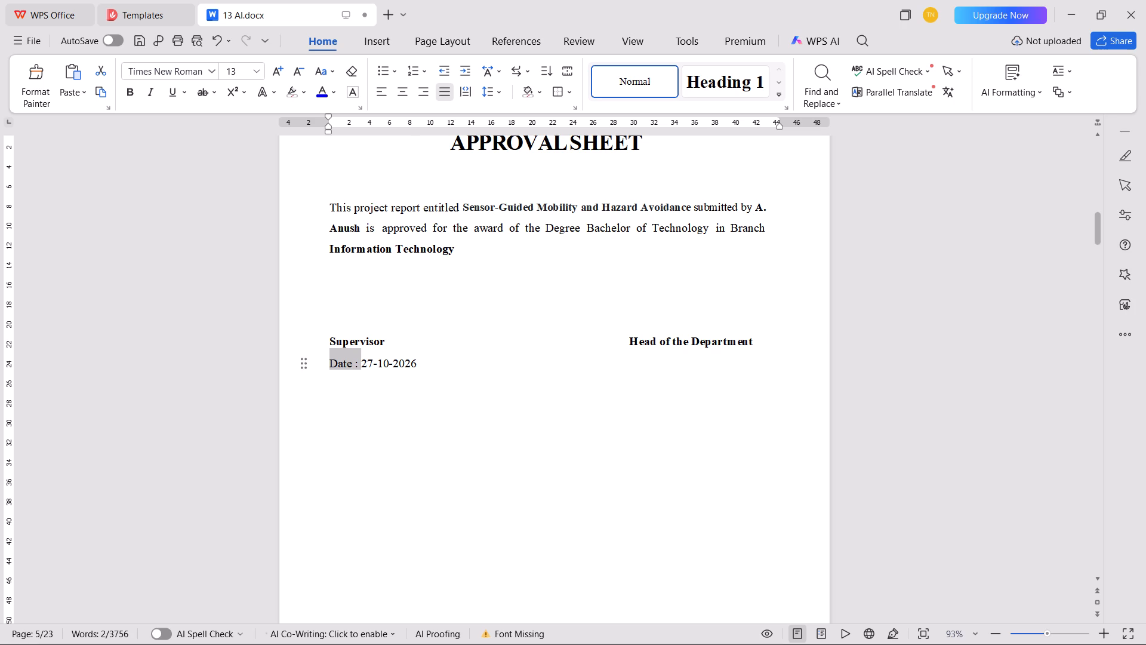
key("ctrl+b")
Replace the project guide's title and name in the Acknowledgement with Mr. and the new guide's name.
scroll(392, 360, "down", 18)
scroll(392, 360, "up", 1)
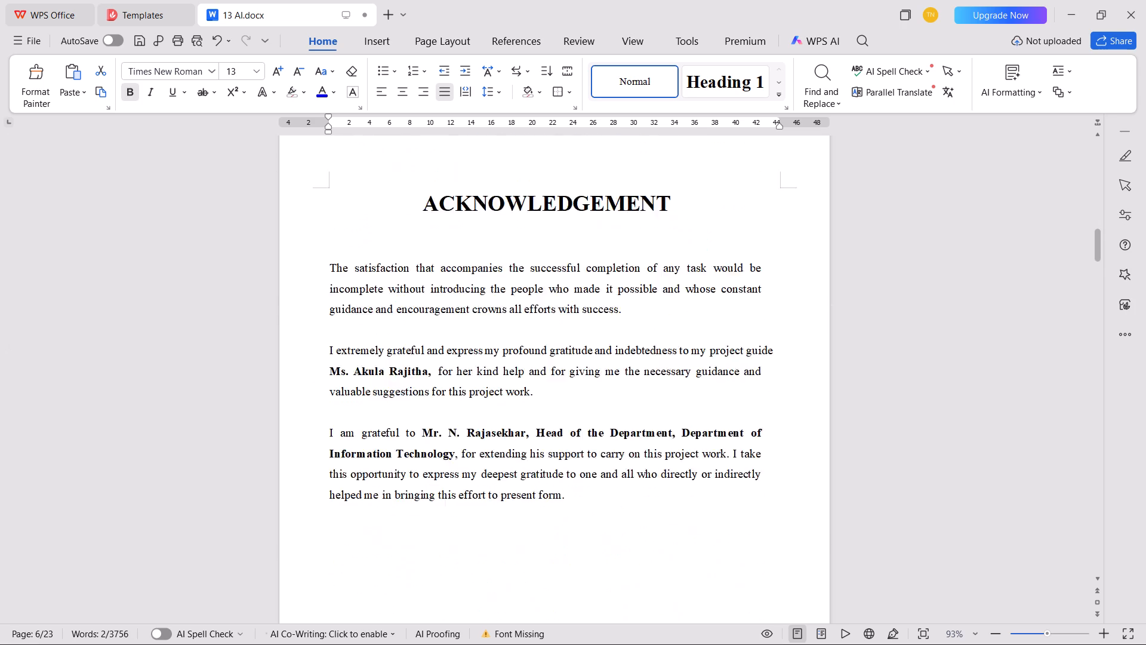
scroll(392, 360, "up", 1)
scroll(386, 377, "down", 3)
left_click(426, 324)
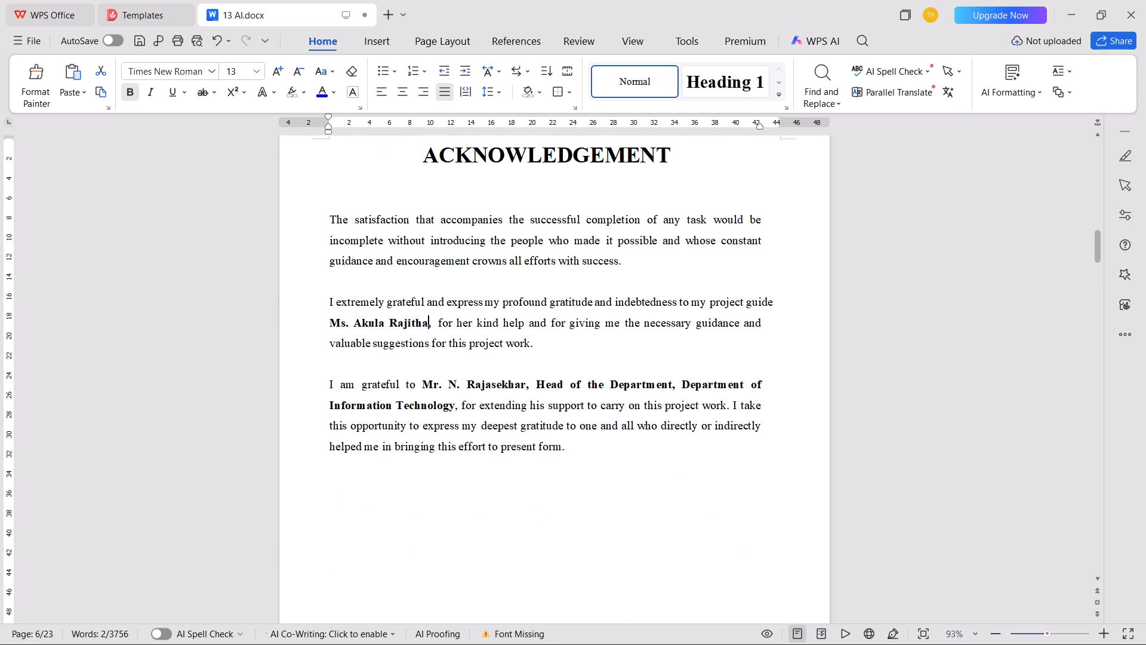
key("ctrl+BackSpace")
key("ctrl+BackSpace")
key("BackSpace")
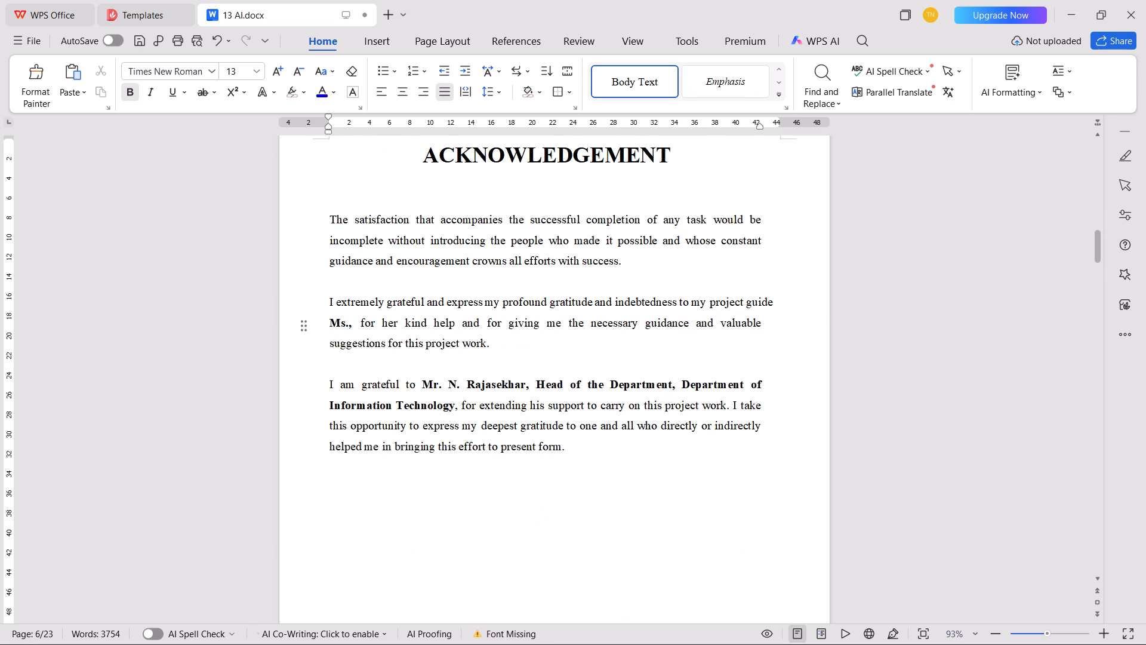
key("BackSpace")
key("BackSpace")
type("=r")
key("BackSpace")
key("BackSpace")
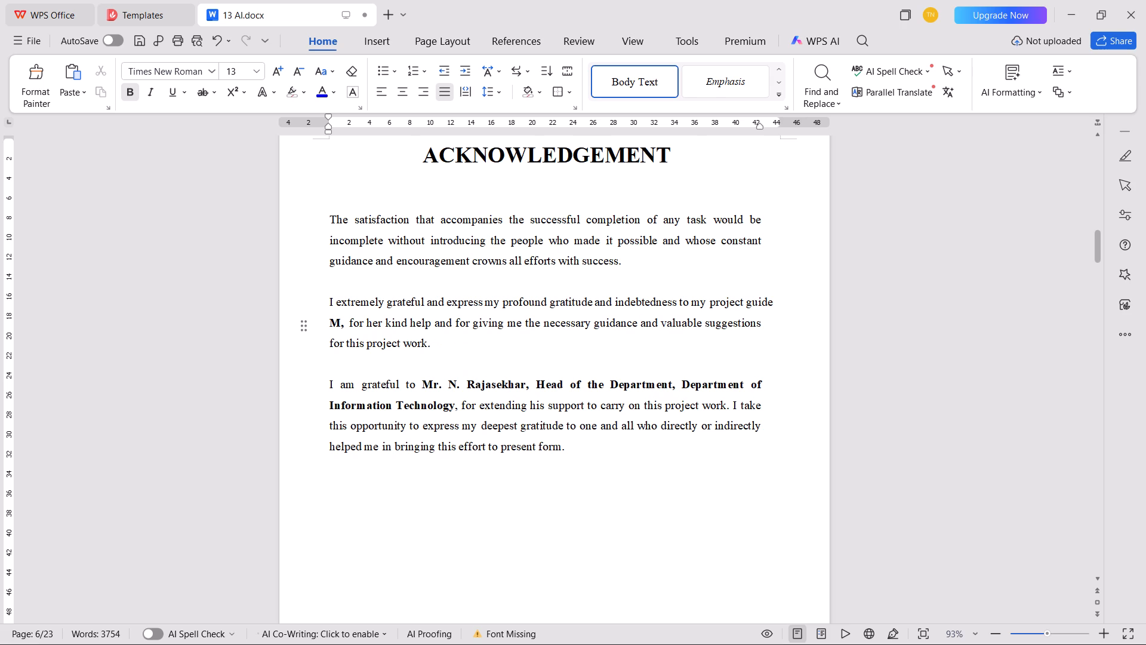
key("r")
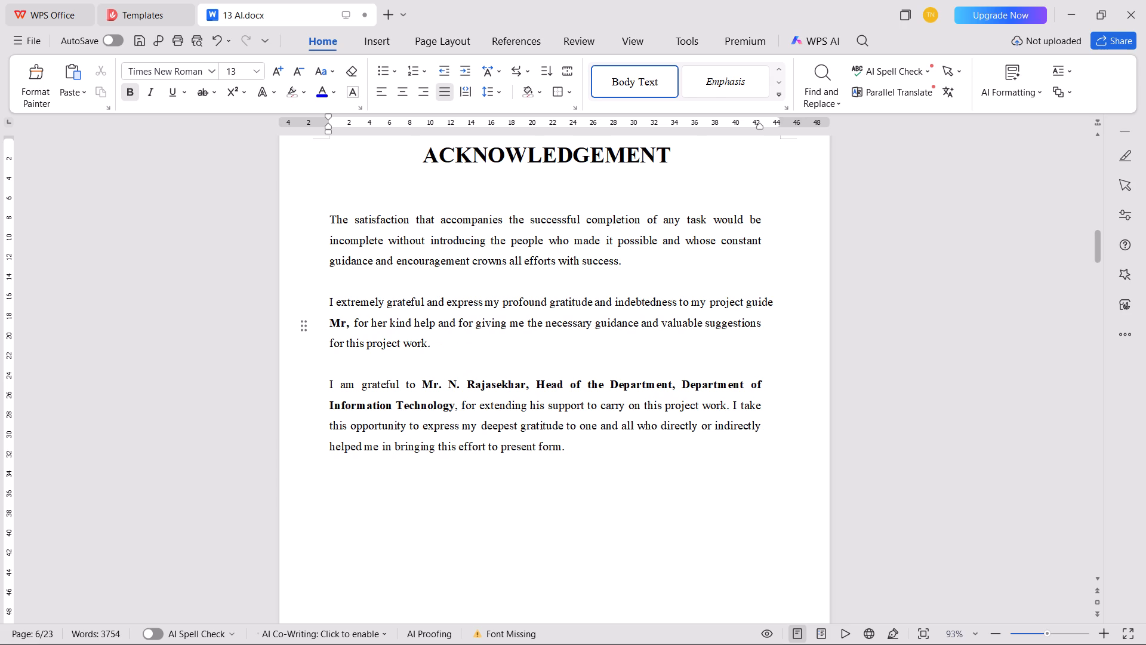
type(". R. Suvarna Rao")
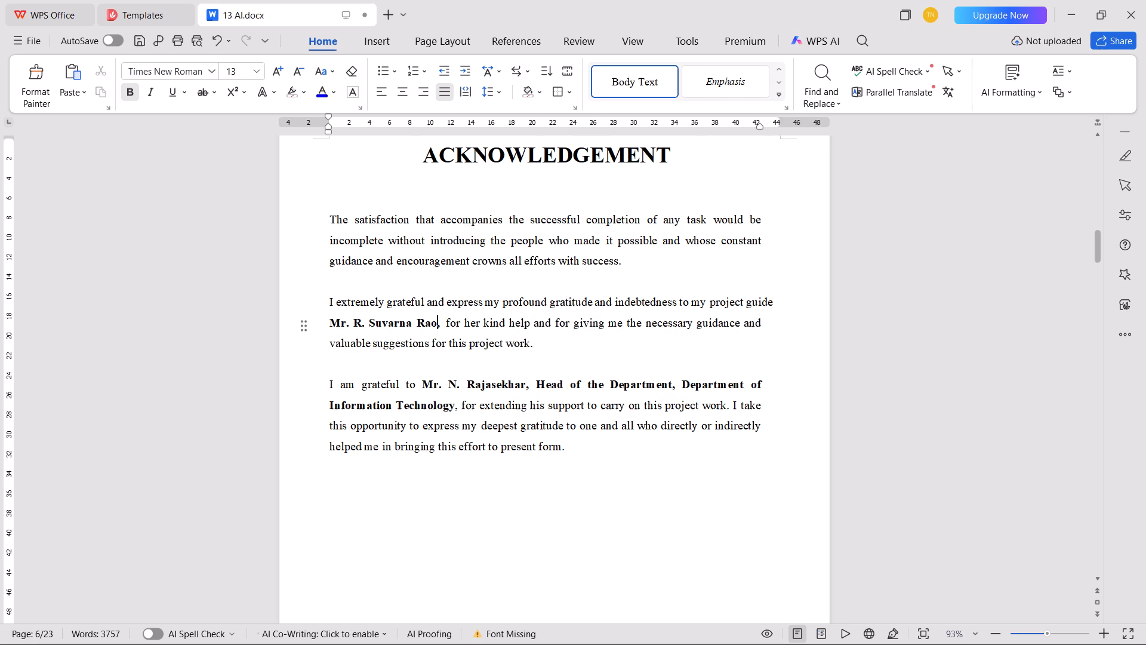
Change "her" to "his" in the phrase about the project guide's kind help in the Acknowledgement.
left_click(477, 323)
key("Right")
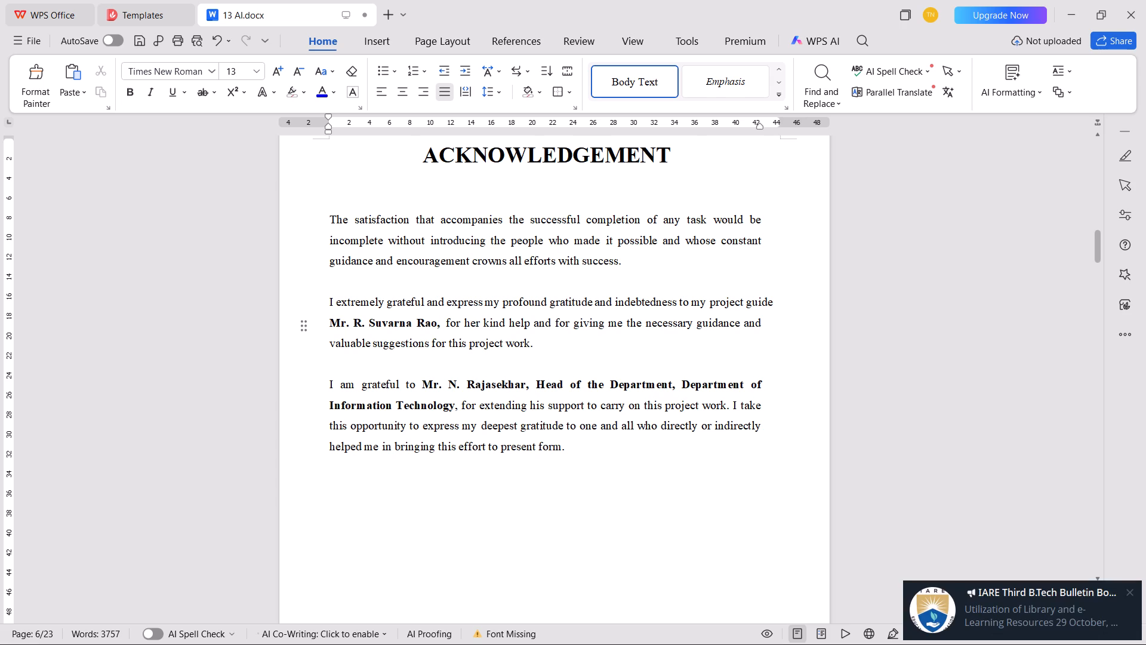
key("BackSpace")
key("BackSpace")
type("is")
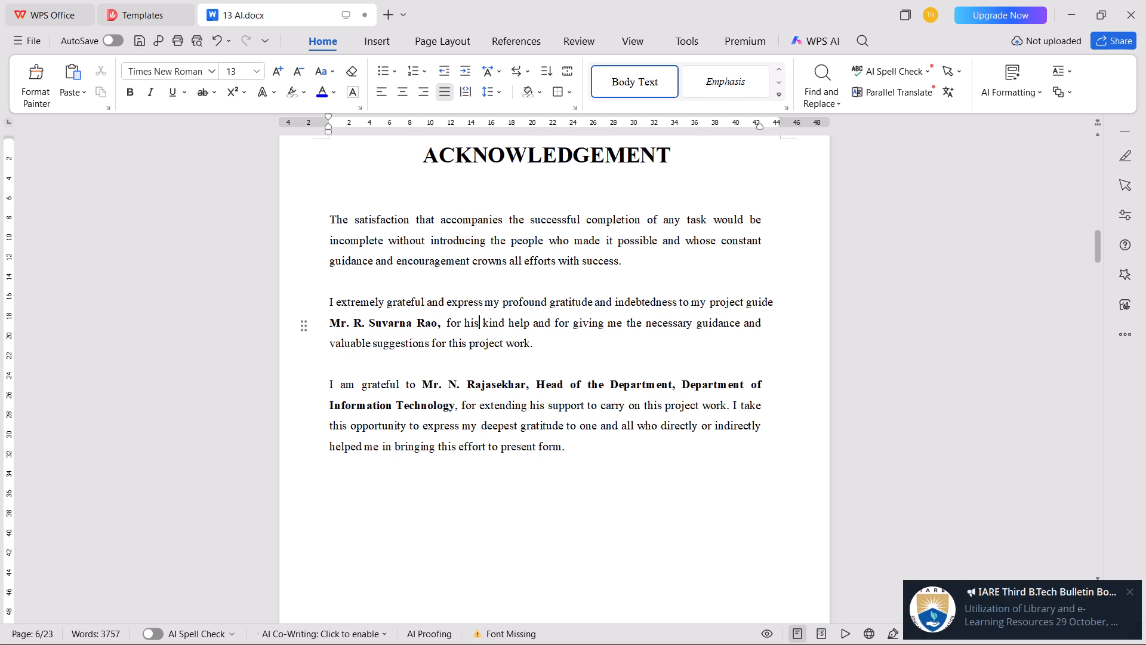
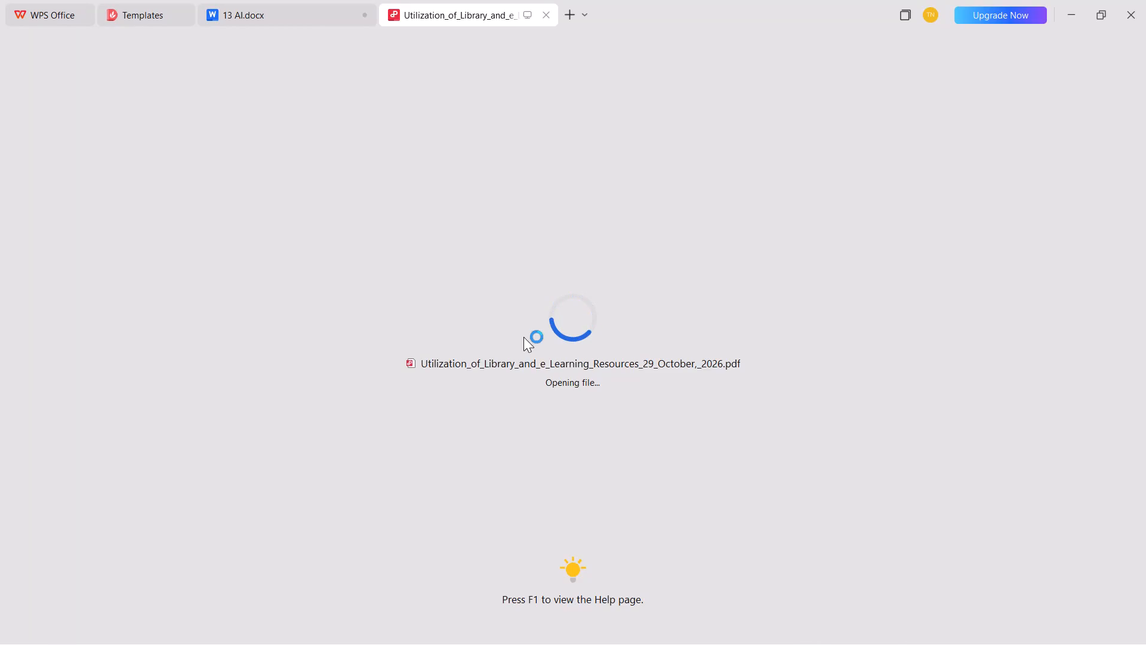
Look through the Utilization of Library and e-Learning Resources PDF and close it.
scroll(523, 337, "down", 1)
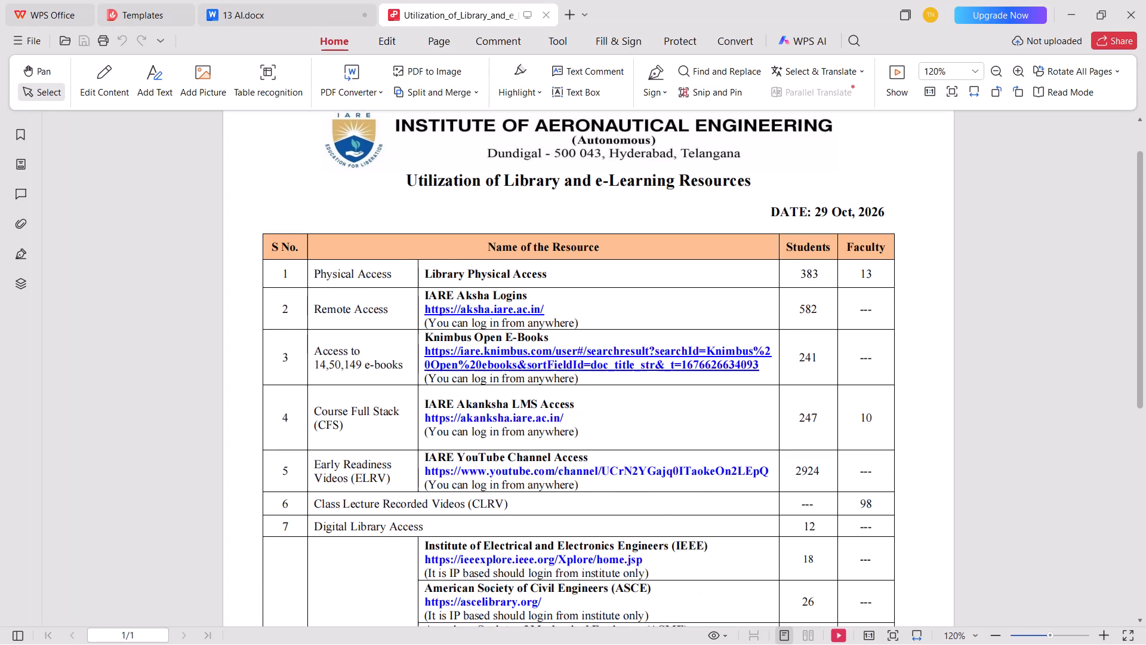
scroll(527, 343, "down", 6)
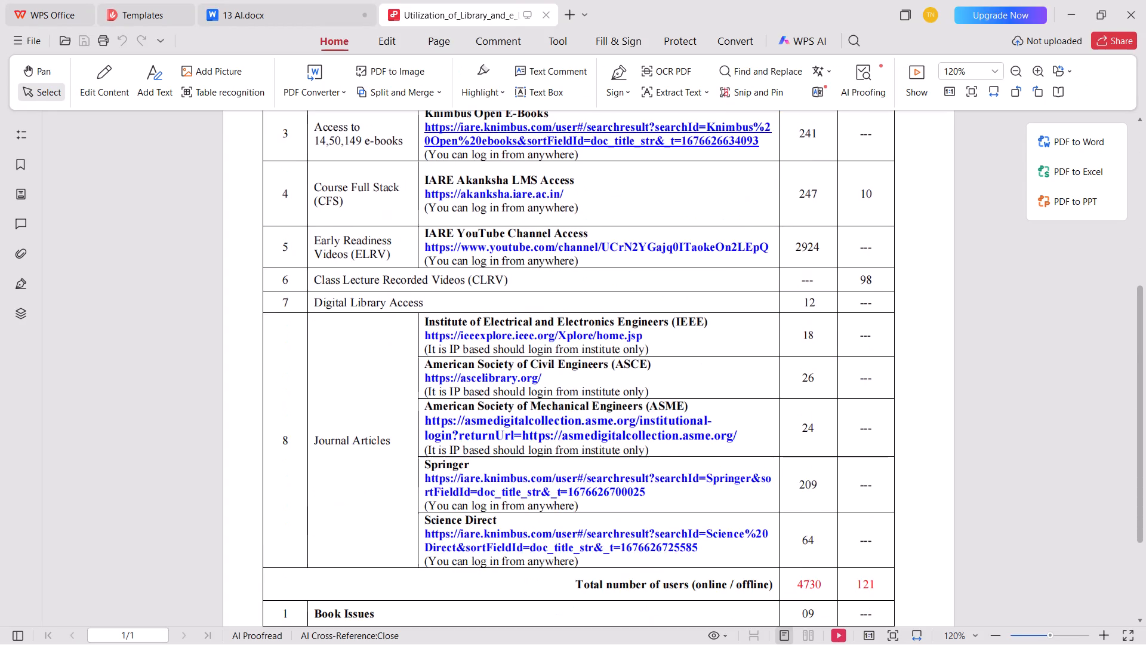
scroll(527, 343, "down", 7)
scroll(479, 367, "down", 16)
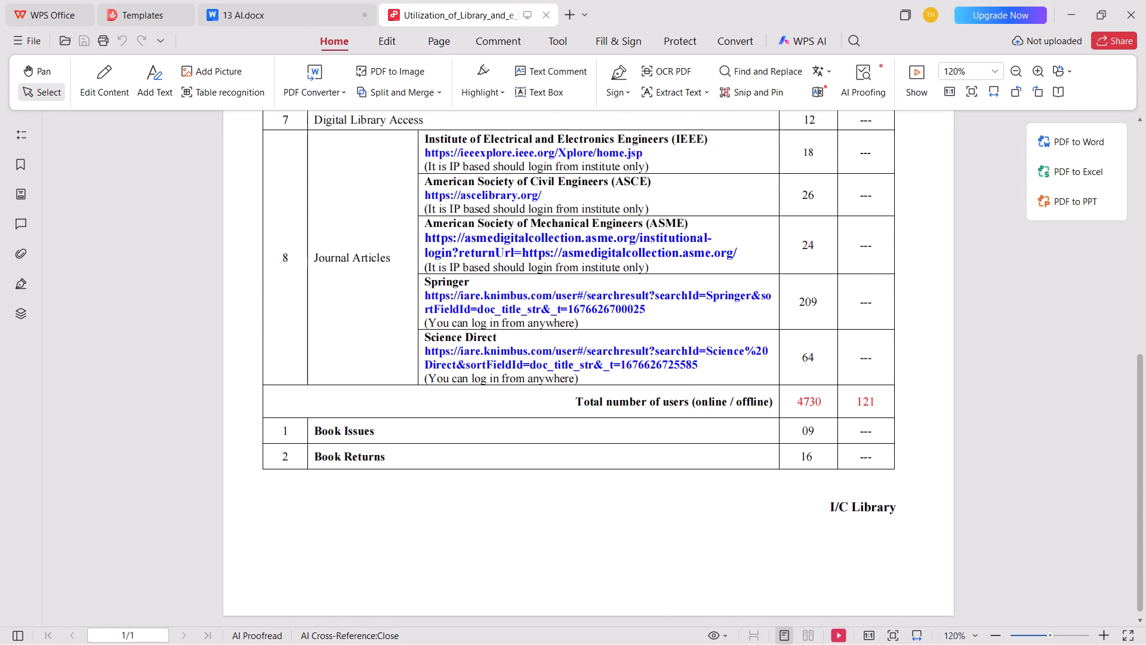
scroll(476, 357, "up", 9)
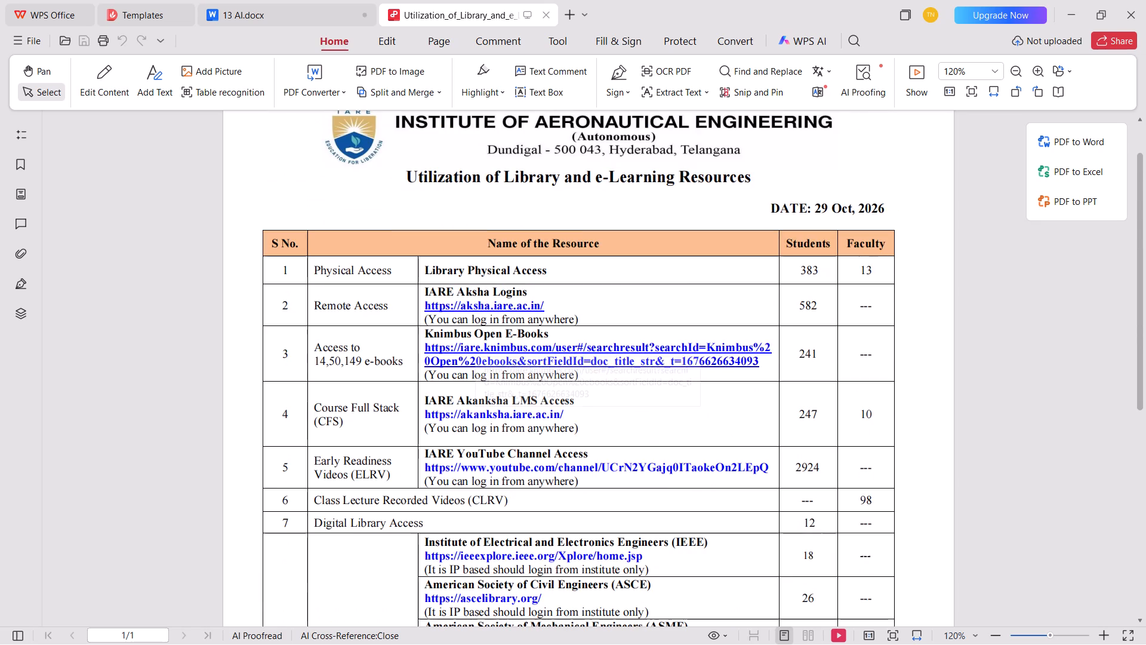
scroll(474, 347, "up", 5)
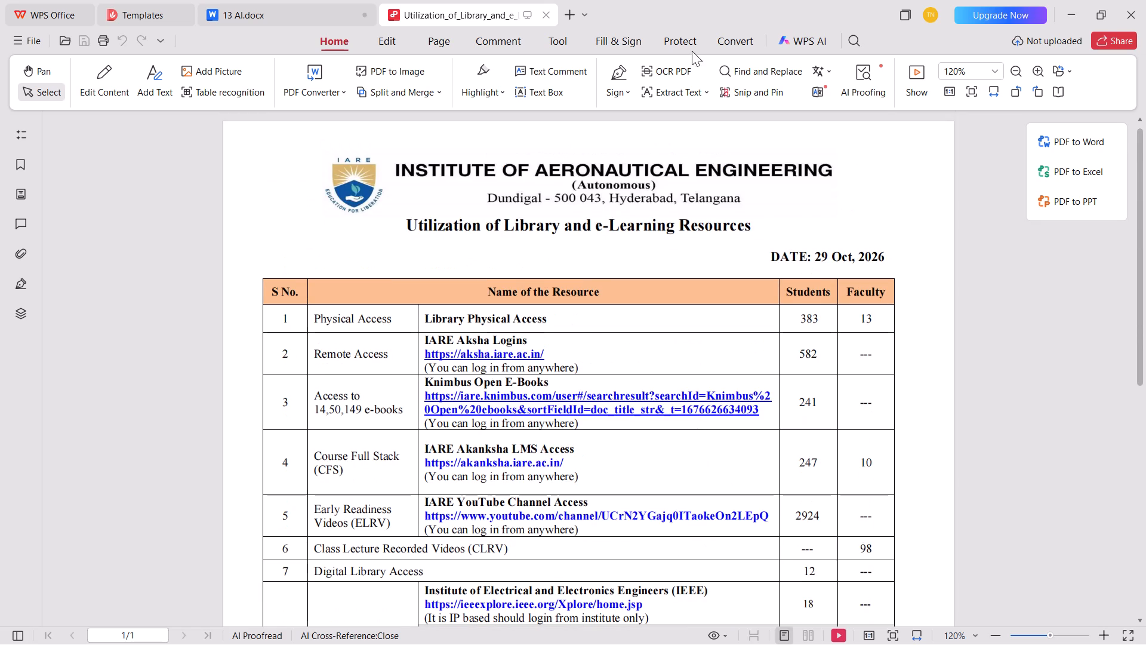
scroll(695, 54, "down", 4)
key("ctrl+w")
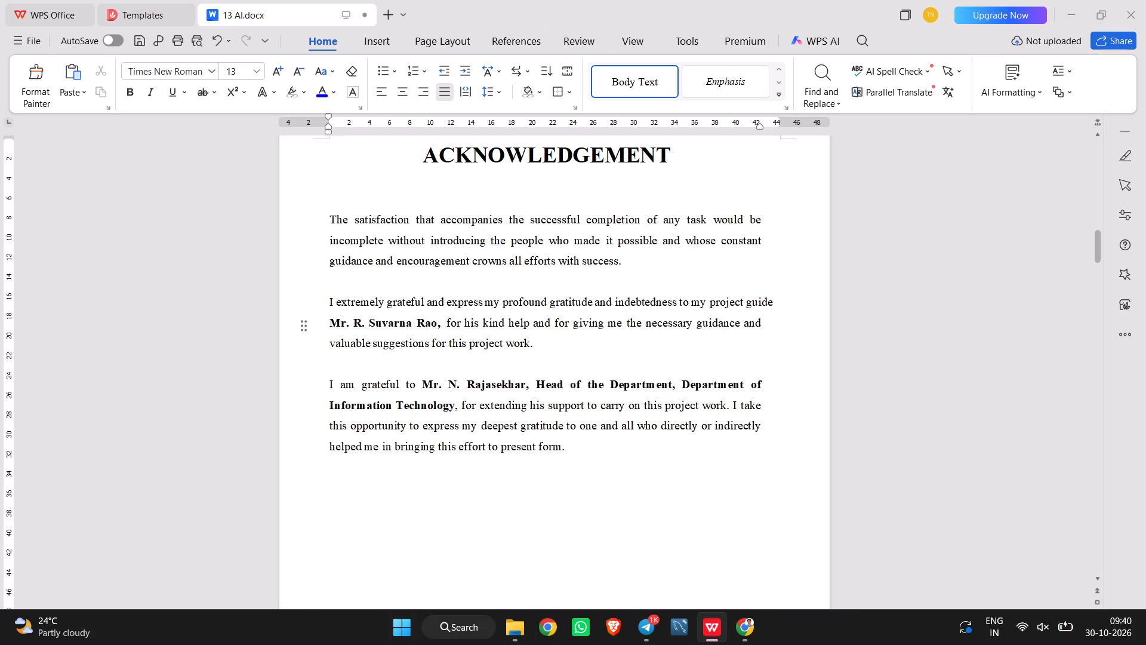
Save the 13 AI.docx document.
key("ctrl+s")
key("ctrl+s")
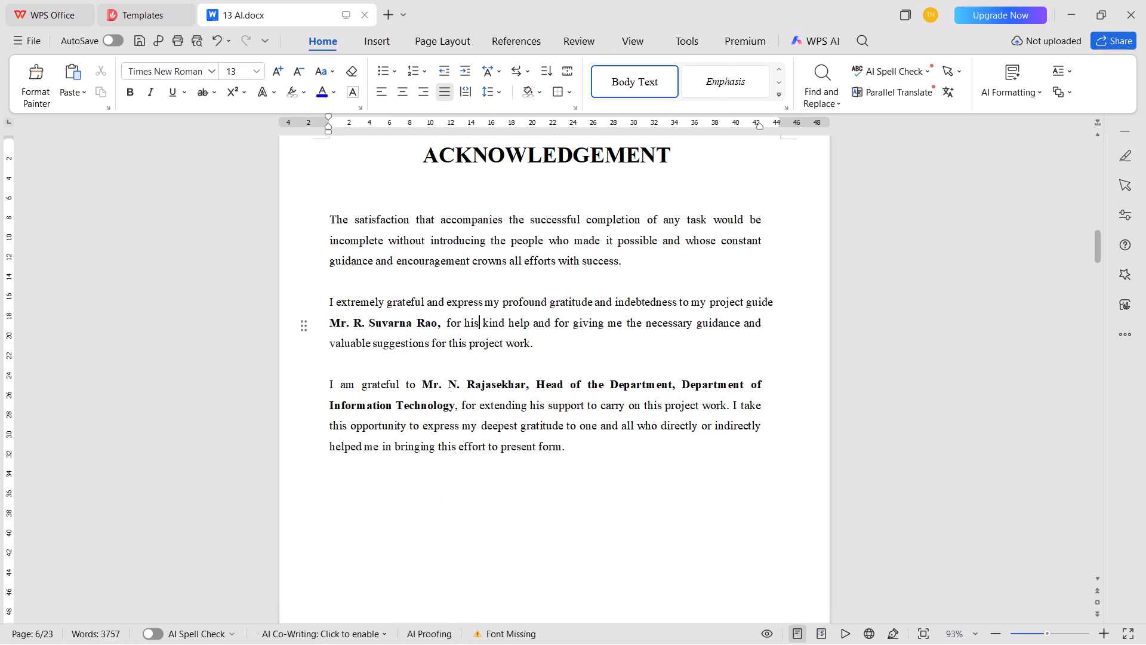
left_click(398, 406)
scroll(439, 360, "down", 1)
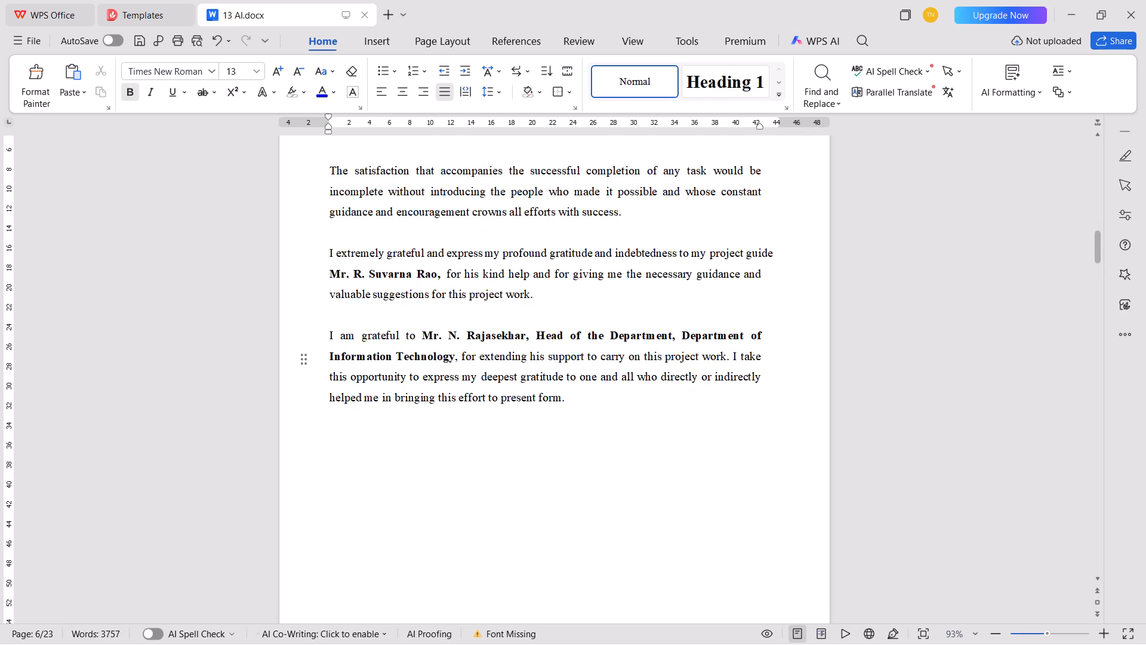
scroll(403, 424, "down", 7)
scroll(510, 381, "down", 9)
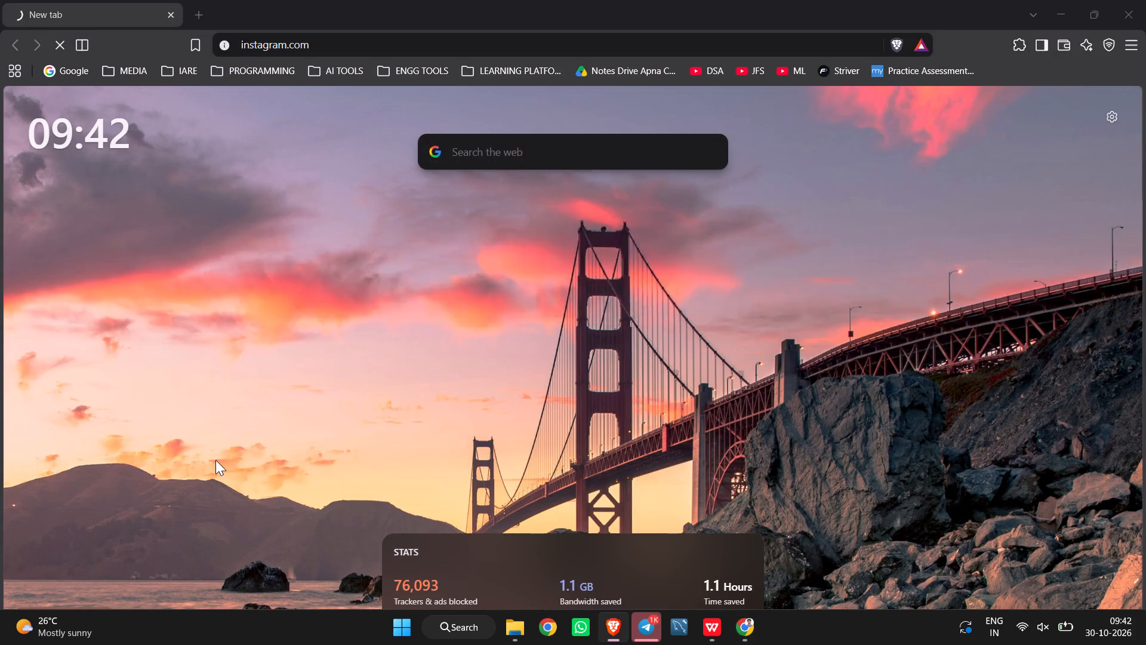
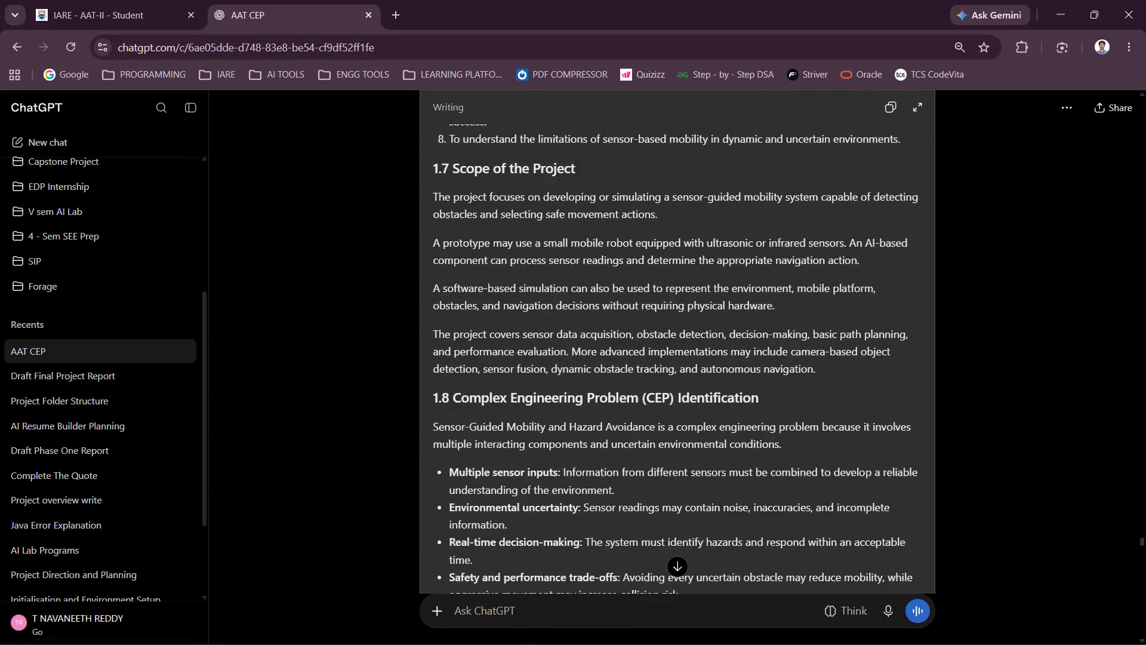
Copy the full contents of the generated Sensor-Guided Mobility and Hazard Avoidance report's writing block again.
scroll(909, 232, "up", 1)
left_click(891, 111)
Switch to 13 AI.docx in WPS Office and select the ABSTRACT heading with its two body paragraphs, excluding the Keywords line.
key("alt+Tab")
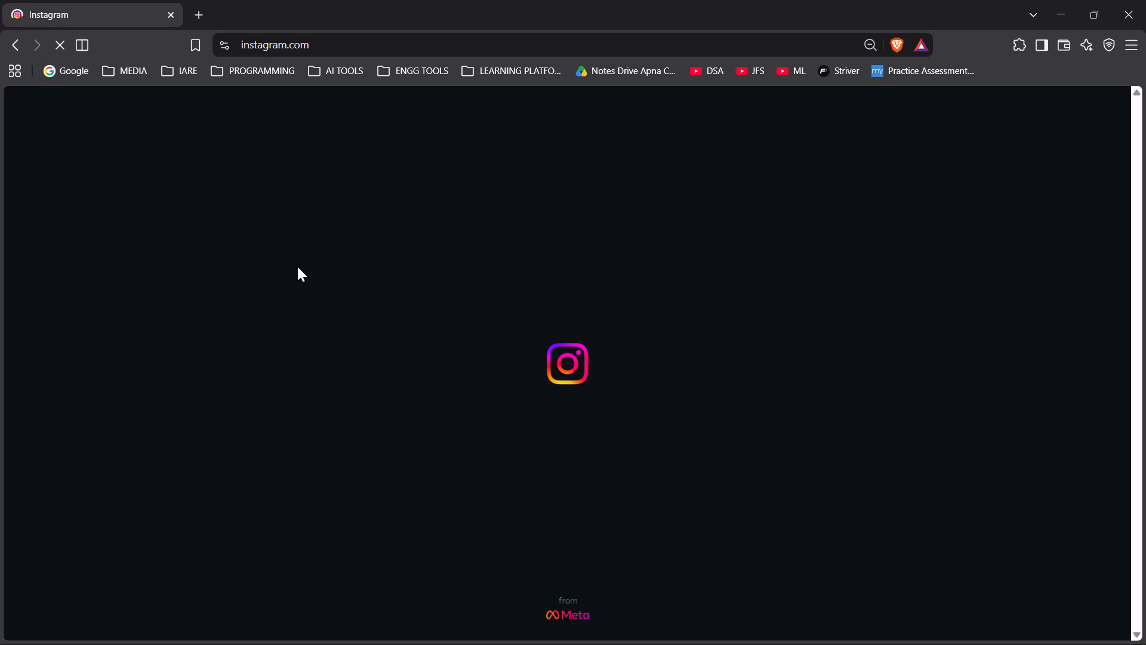
key("alt+Tab")
key("alt+Tab")
left_click_drag(452, 159, 763, 468)
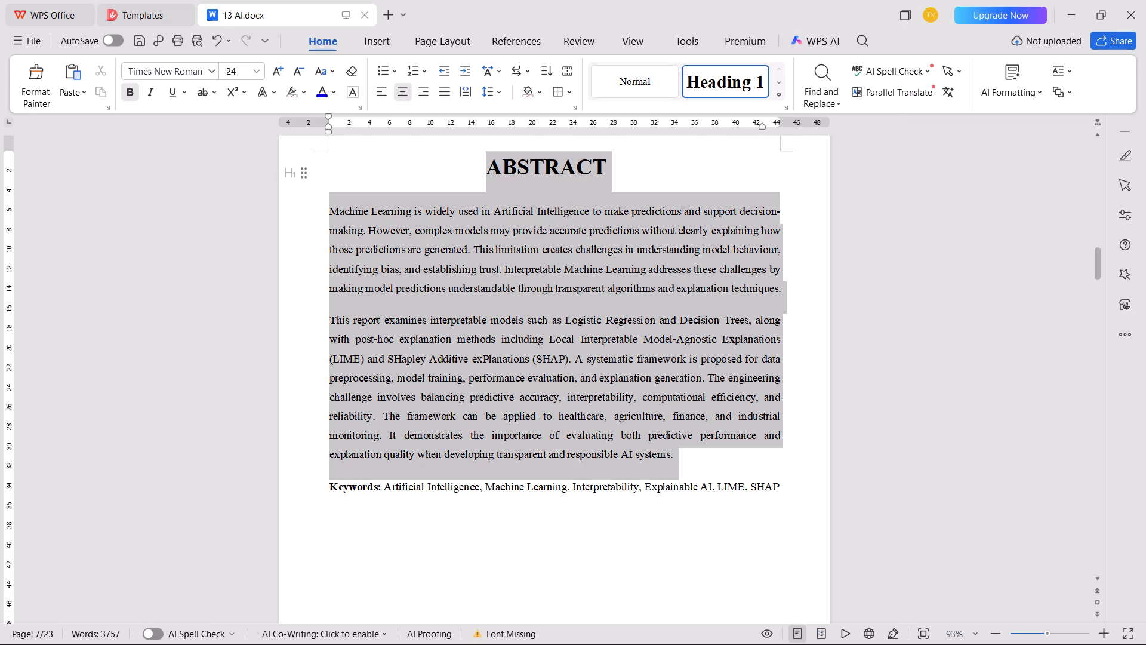
Replace the old report body, from the ABSTRACT heading to the document's end, with the copied Sensor-Guided Mobility and Hazard Avoidance report.
left_click_drag(763, 468, 792, 644)
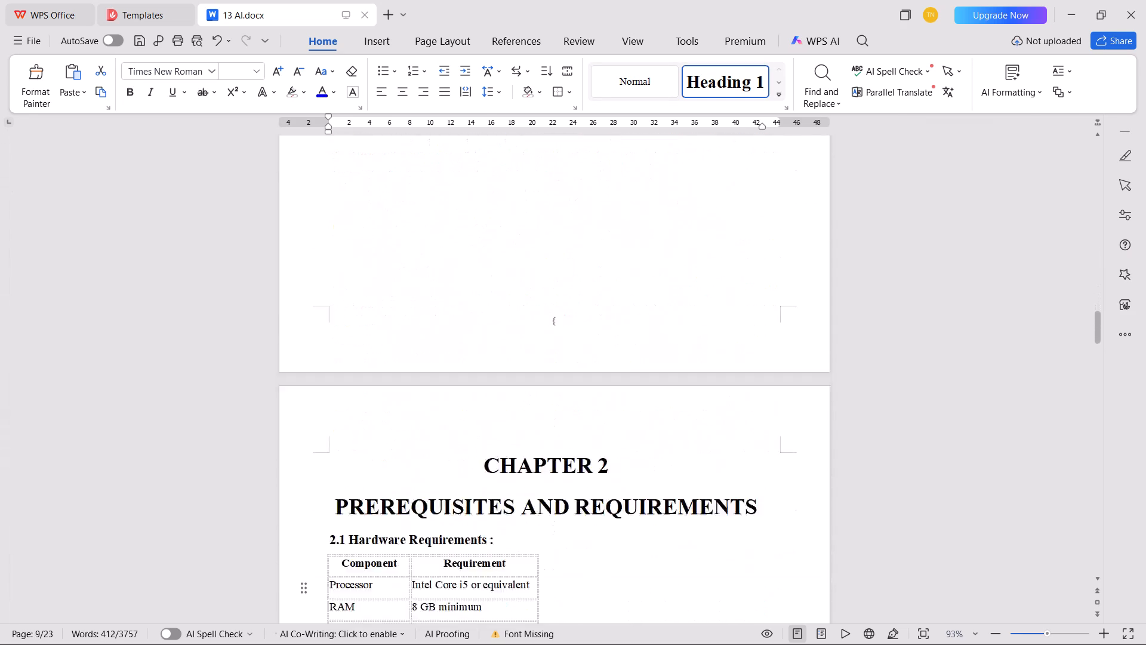
left_click_drag(792, 644, 794, 644)
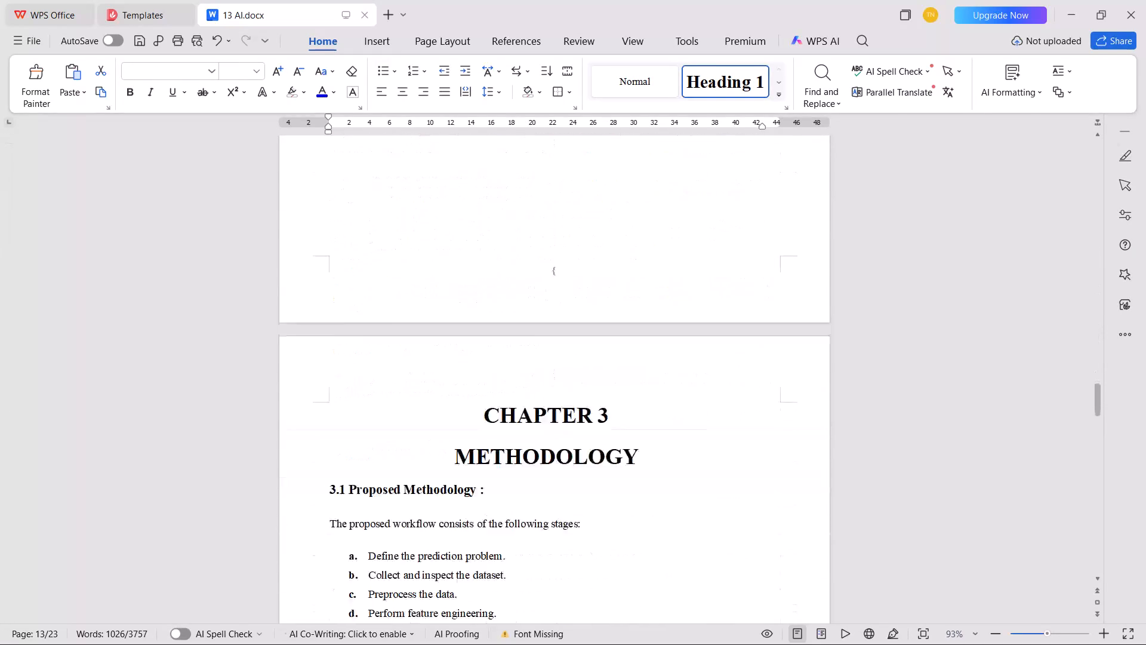
left_click_drag(794, 644, 795, 644)
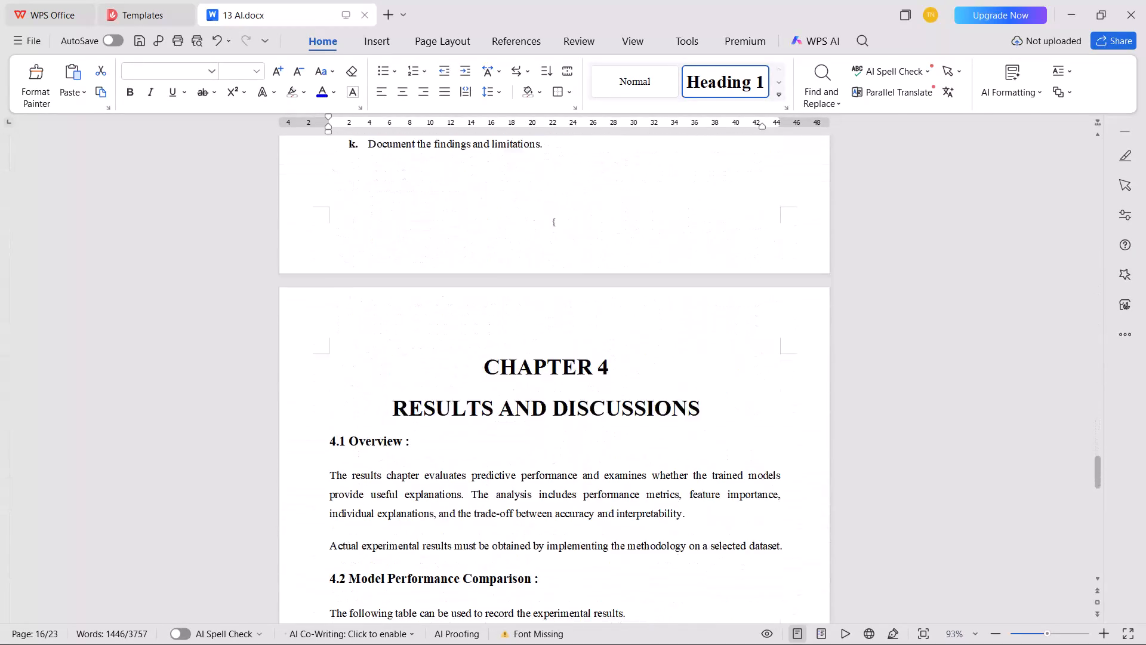
left_click_drag(795, 644, 799, 644)
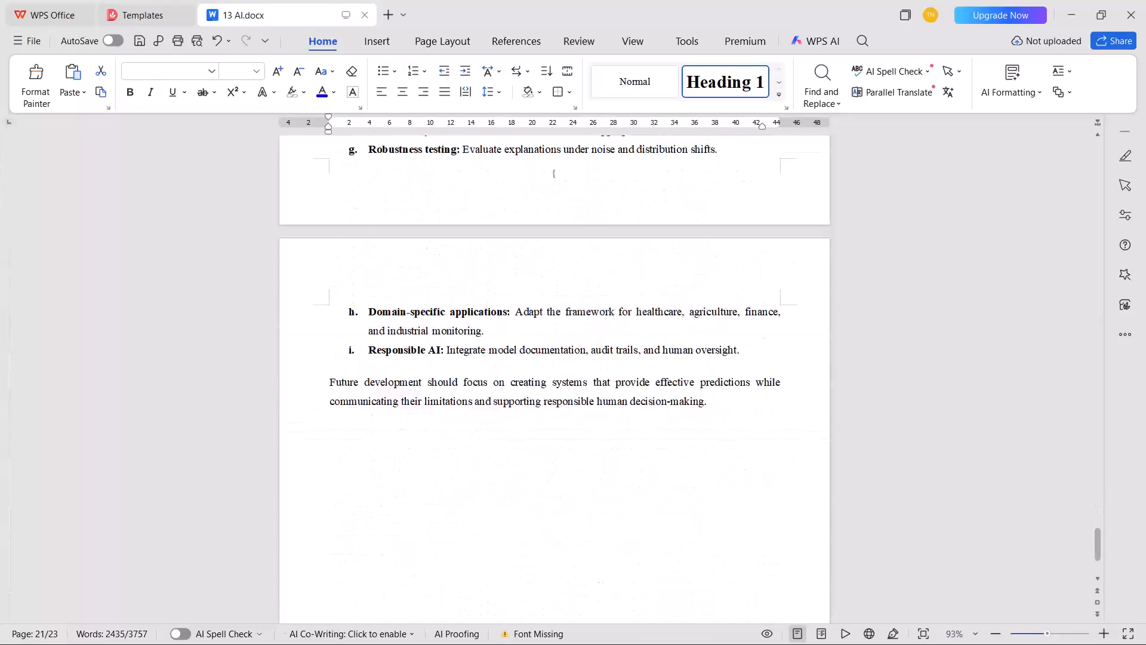
left_click_drag(799, 644, 749, 524)
key("ctrl+v")
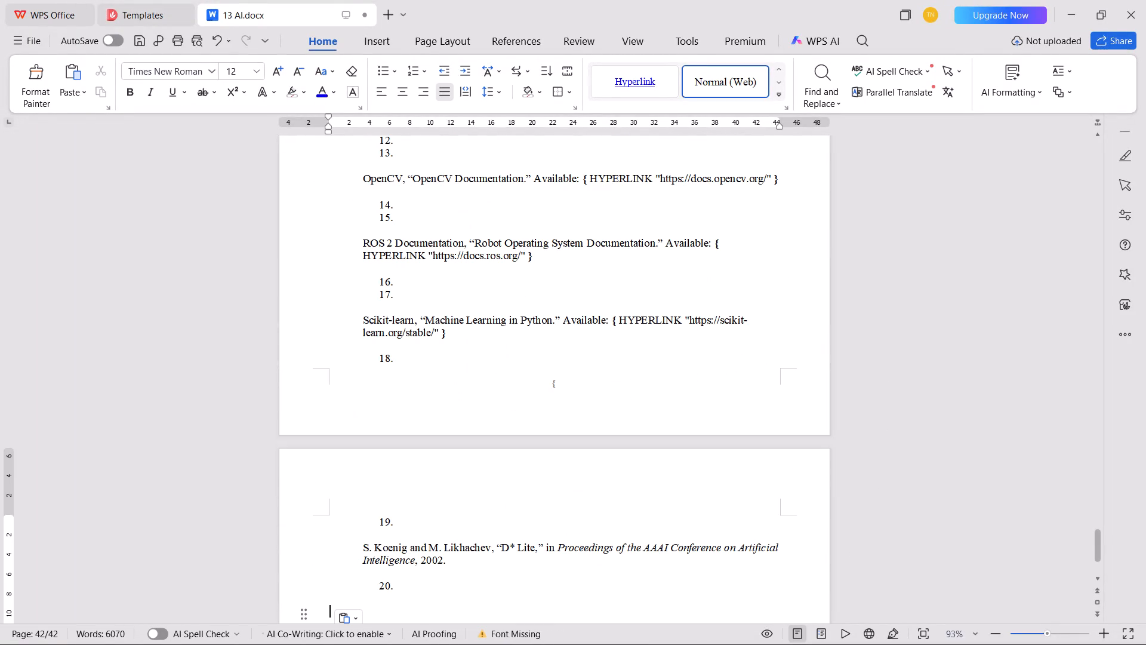
Set the font of all the pasted report text, from its CEP report title to the last reference, to Times New Roman.
scroll(479, 546, "down", 7)
scroll(479, 546, "up", 1)
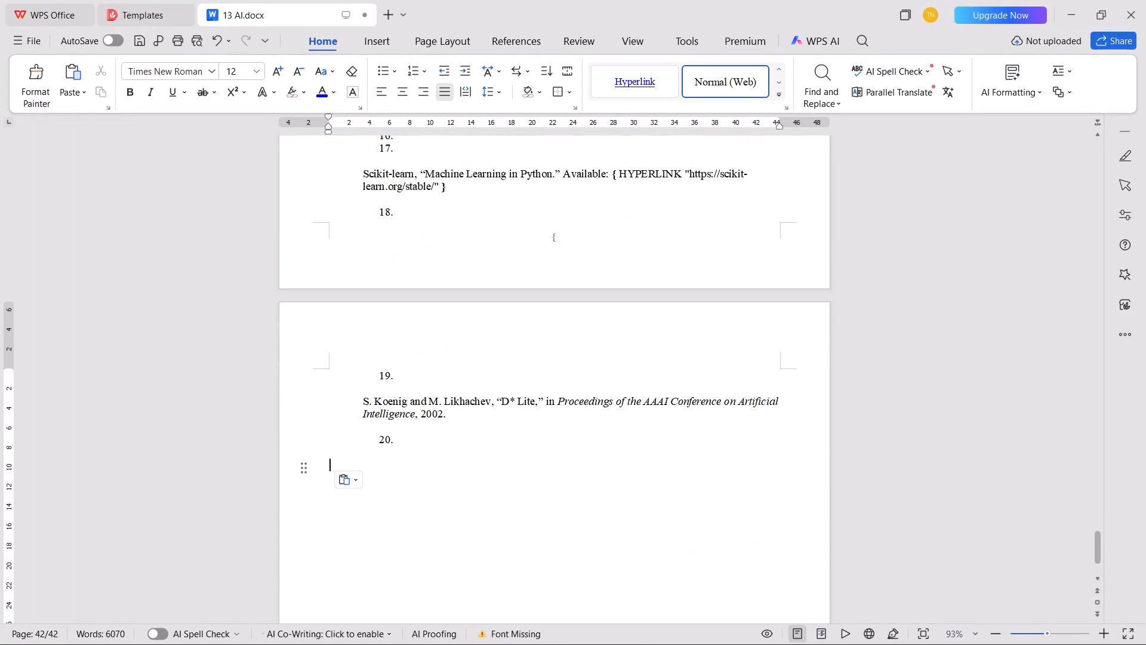
left_click_drag(455, 480, 249, 164)
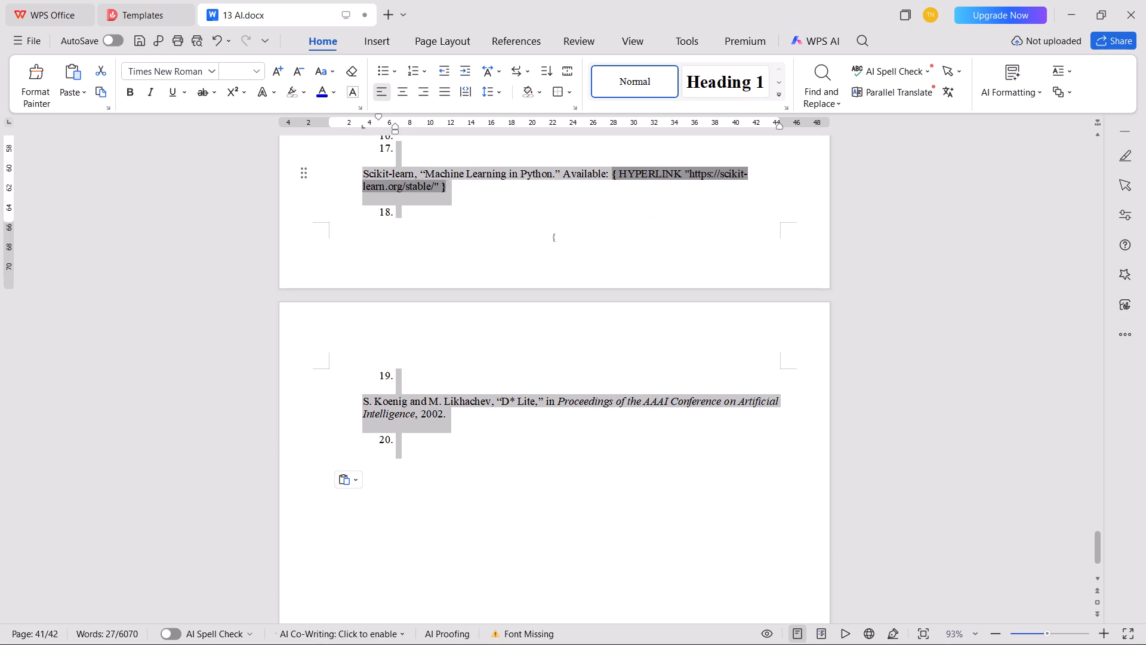
left_click_drag(249, 164, 217, 0)
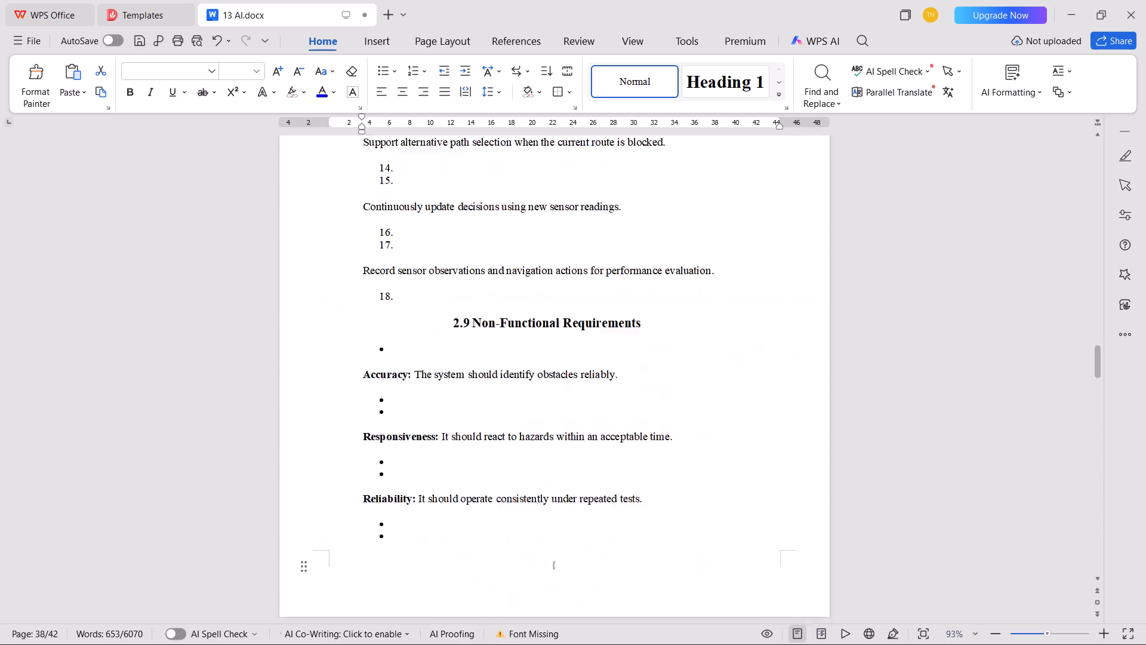
left_click_drag(217, 0, 213, 0)
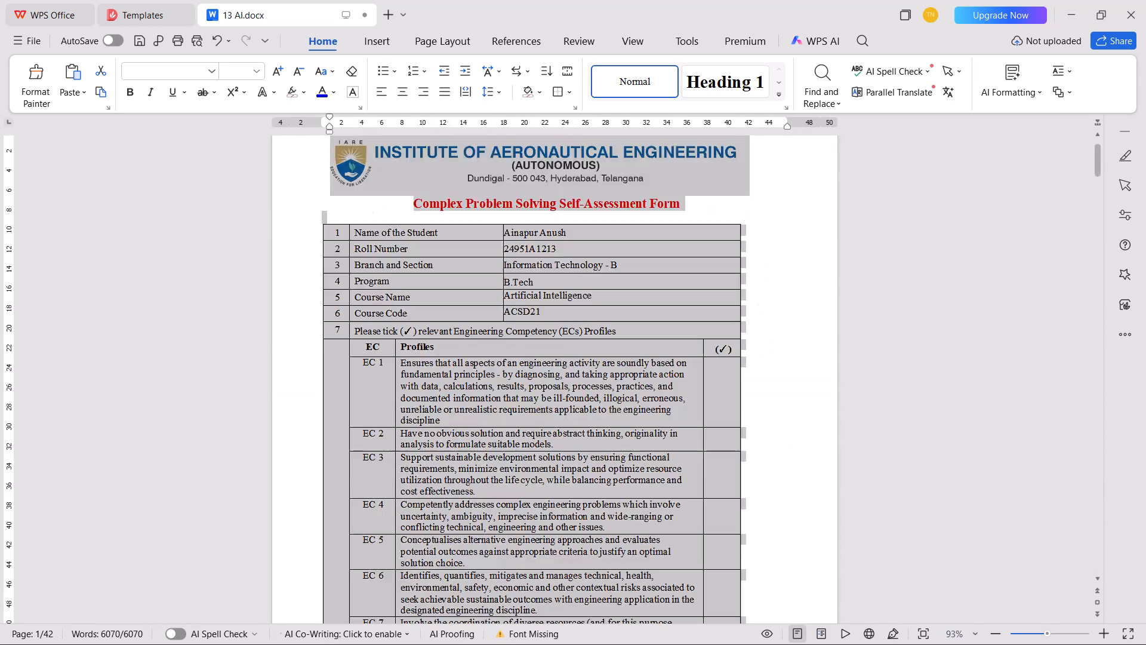
left_click_drag(213, 0, 347, 555)
scroll(325, 629, "down", 6)
scroll(347, 555, "down", 7)
scroll(347, 555, "down", 20)
scroll(347, 555, "down", 15)
scroll(347, 555, "down", 20)
scroll(347, 555, "down", 10)
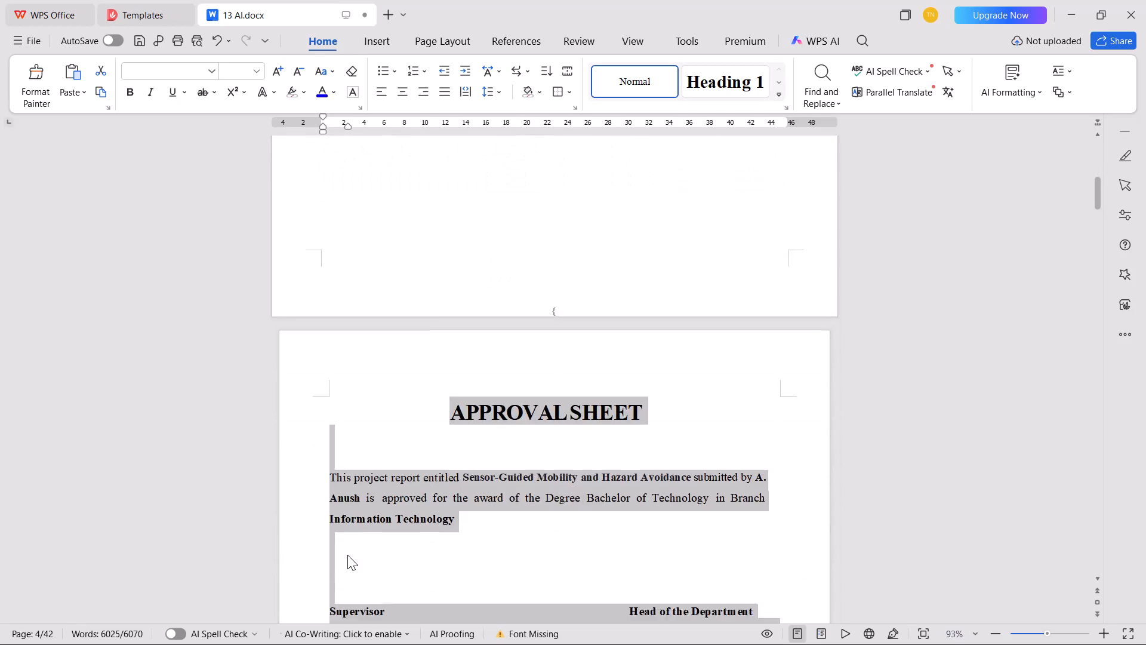
scroll(347, 555, "down", 14)
left_click_drag(347, 555, 337, 533)
scroll(299, 531, "down", 16)
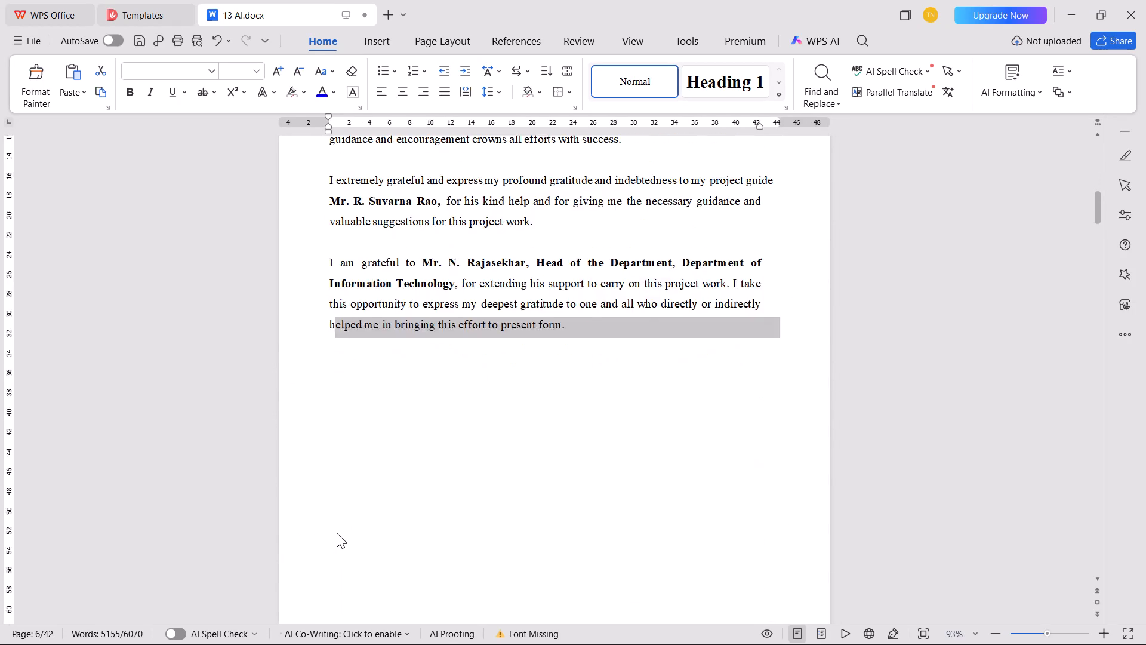
left_click_drag(337, 533, 301, 486)
scroll(337, 533, "down", 8)
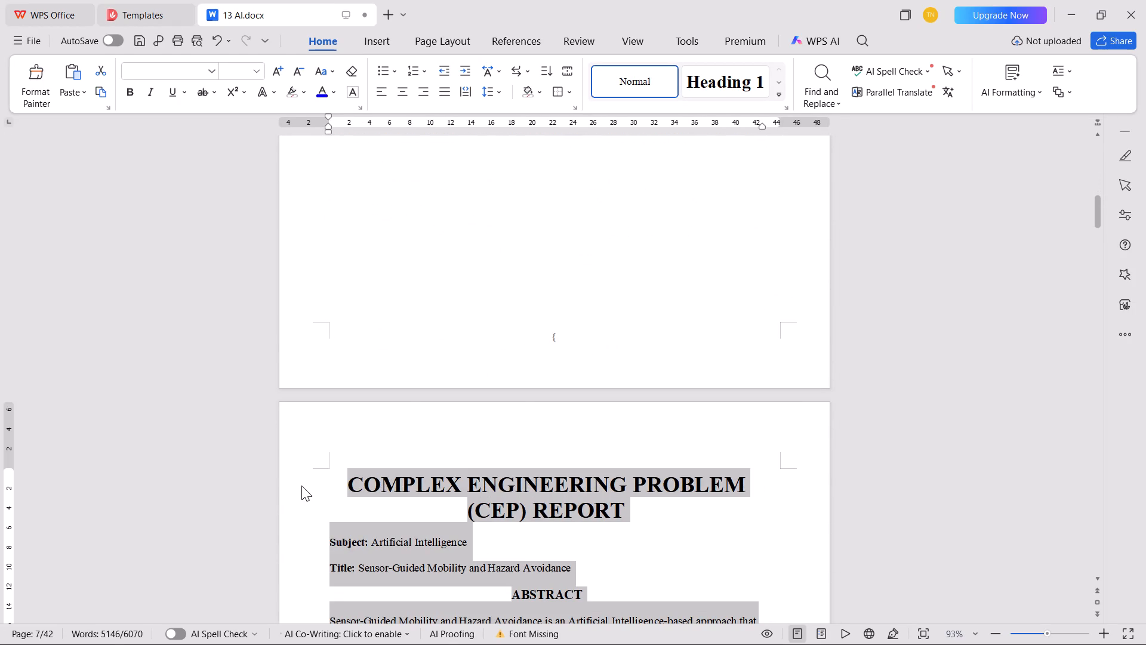
left_click(210, 67)
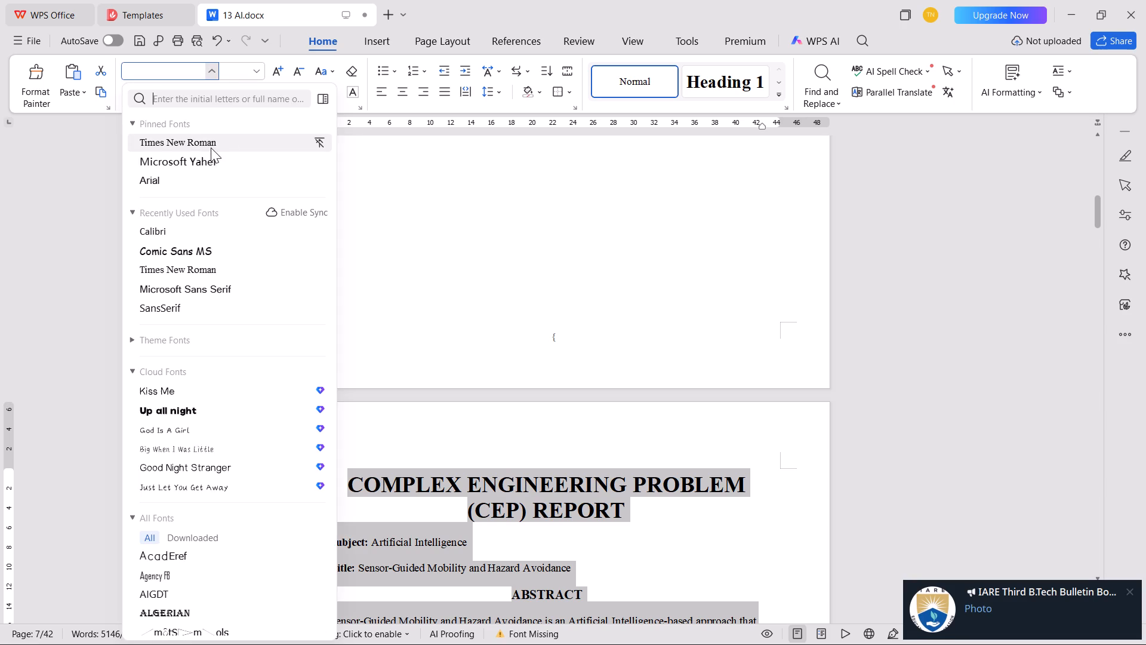
left_click(211, 148)
Delete the Complex Engineering Problem (CEP) Report title with the Subject and Title lines above the ABSTRACT heading.
left_click(590, 583)
left_click_drag(594, 579, 529, 579)
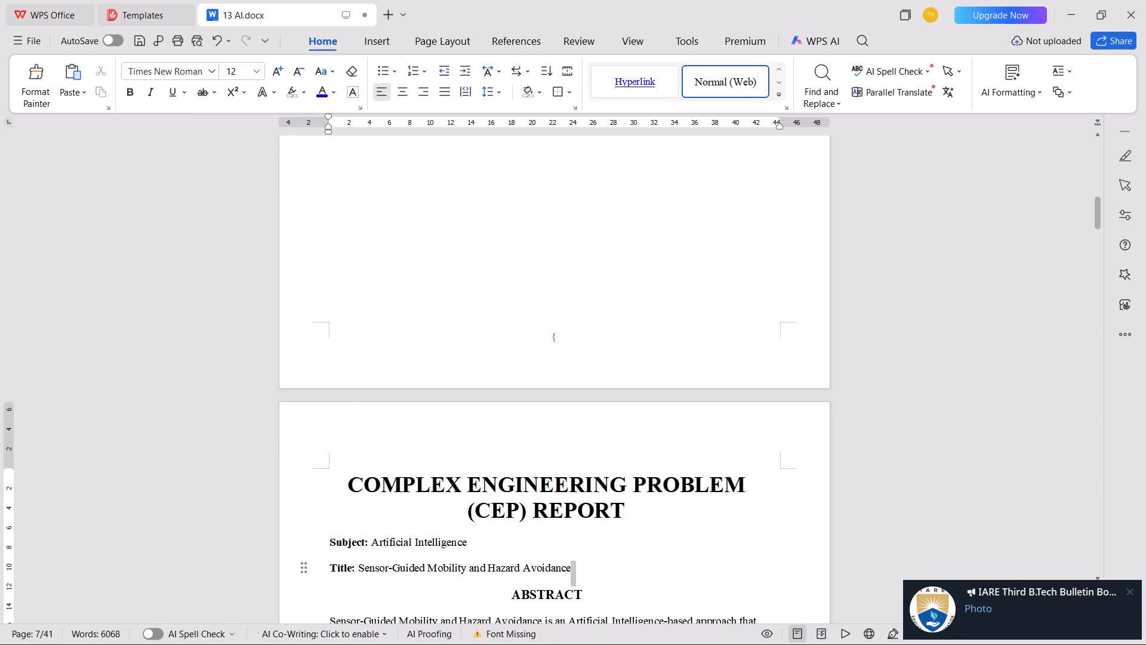
left_click_drag(529, 579, 269, 462)
key("BackSpace")
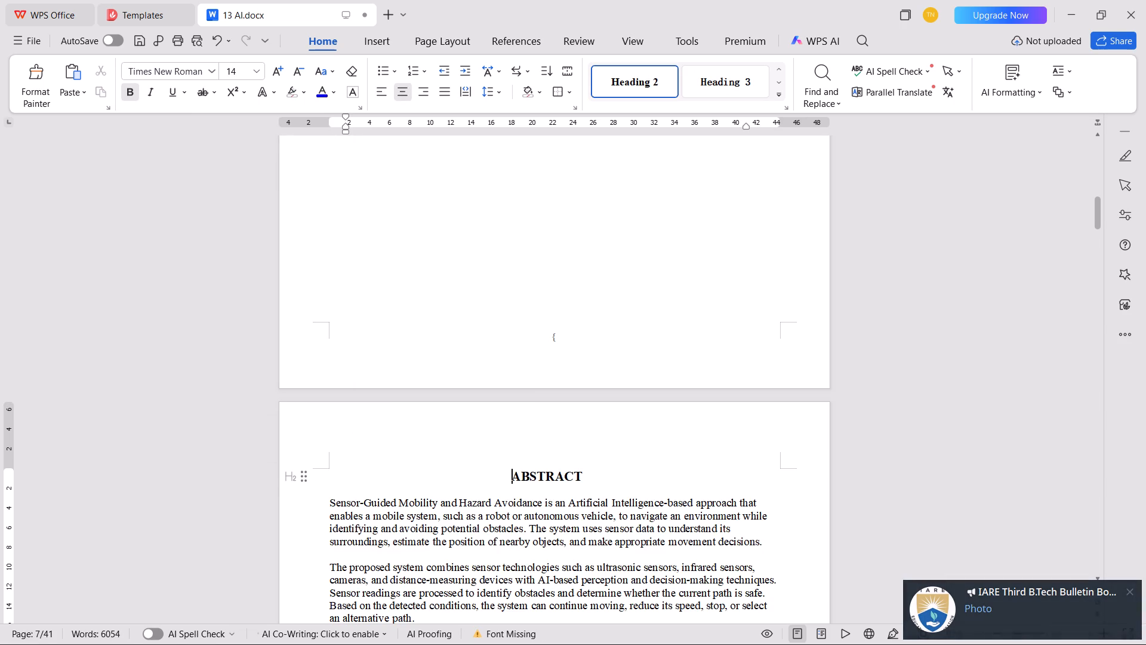
Enlarge the ABSTRACT heading to 18 pt and centre it on the page.
key("BackSpace")
key("BackSpace")
key("ctrl+shift+Right")
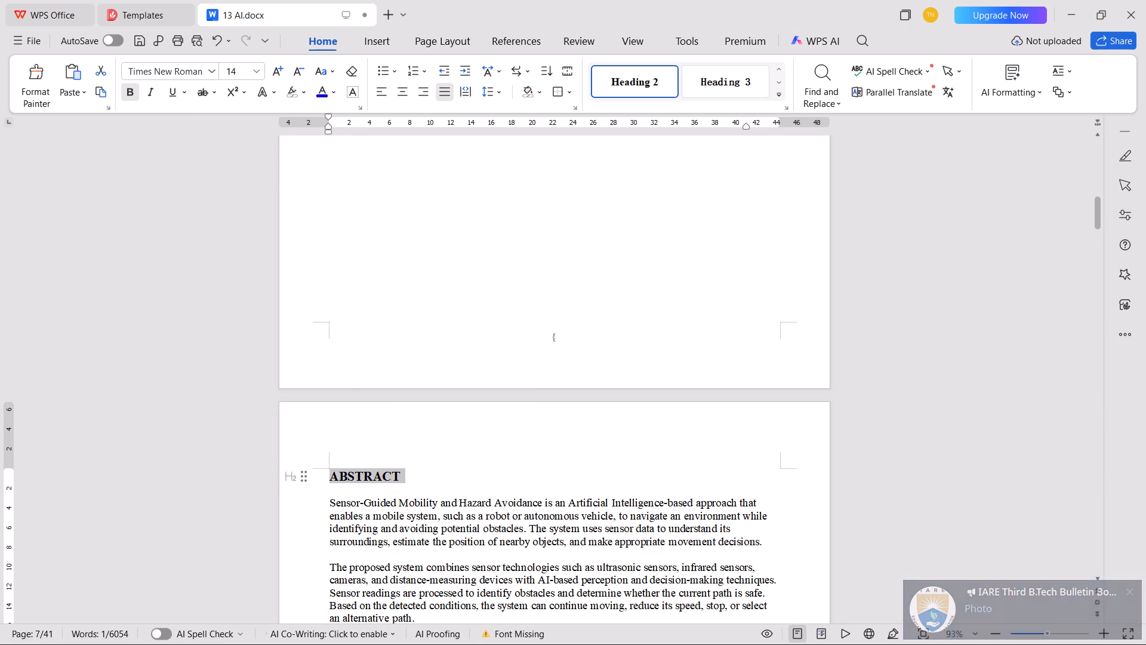
key("ctrl+bracketright")
key("ctrl+bracketright")
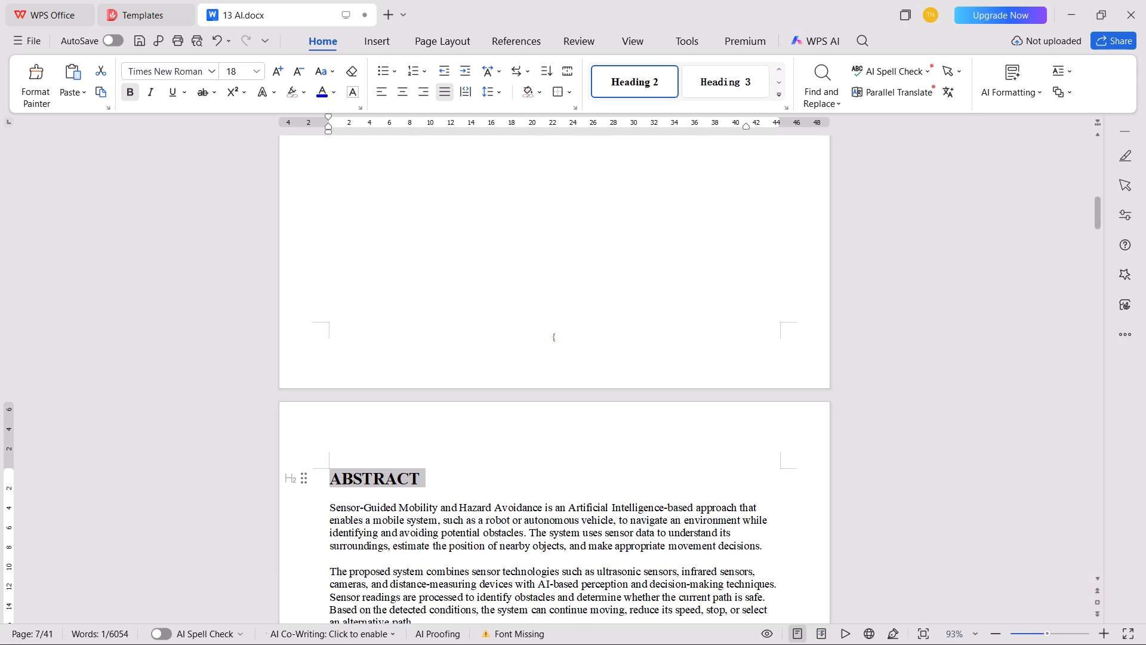
key("ctrl+e")
Insert a blank page after the abstract's last paragraph and remove the surplus page so Chapter 1 starts on its own page.
scroll(349, 523, "down", 3)
left_click_drag(304, 352, 303, 397)
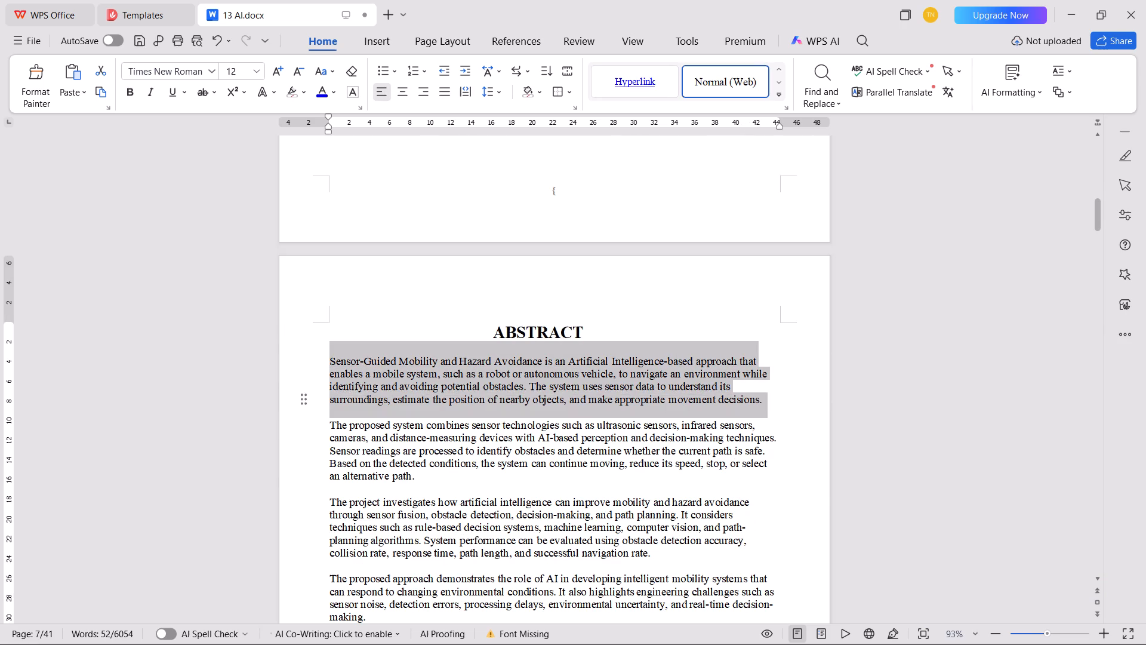
left_click_drag(303, 397, 301, 426)
scroll(300, 425, "down", 3)
left_click(396, 478)
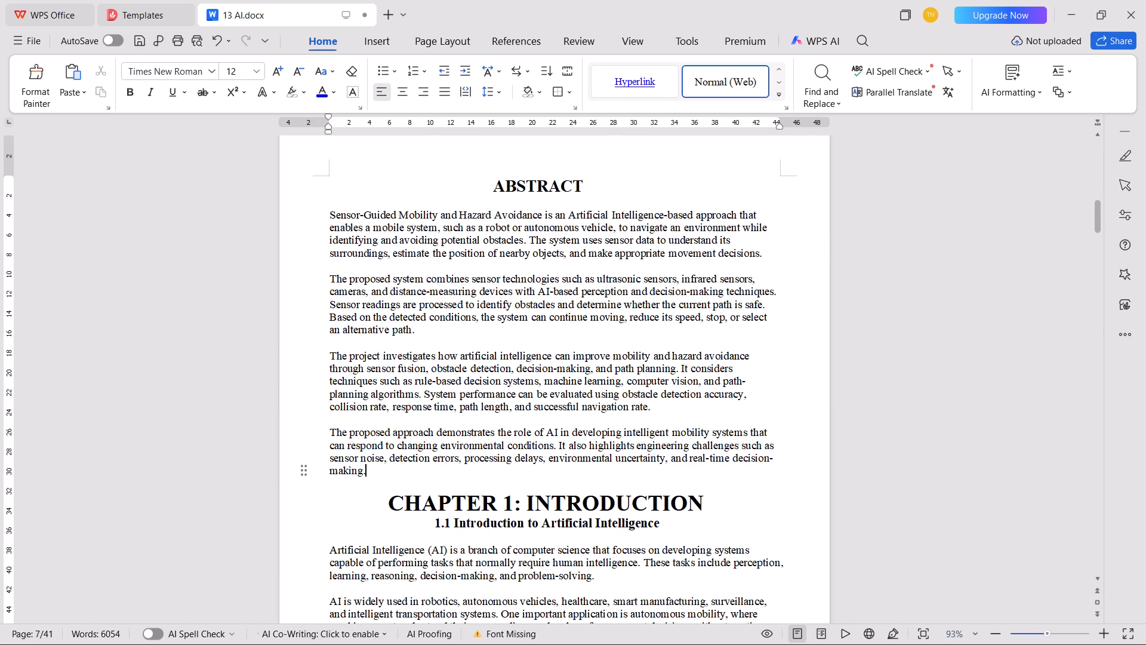
left_click(371, 47)
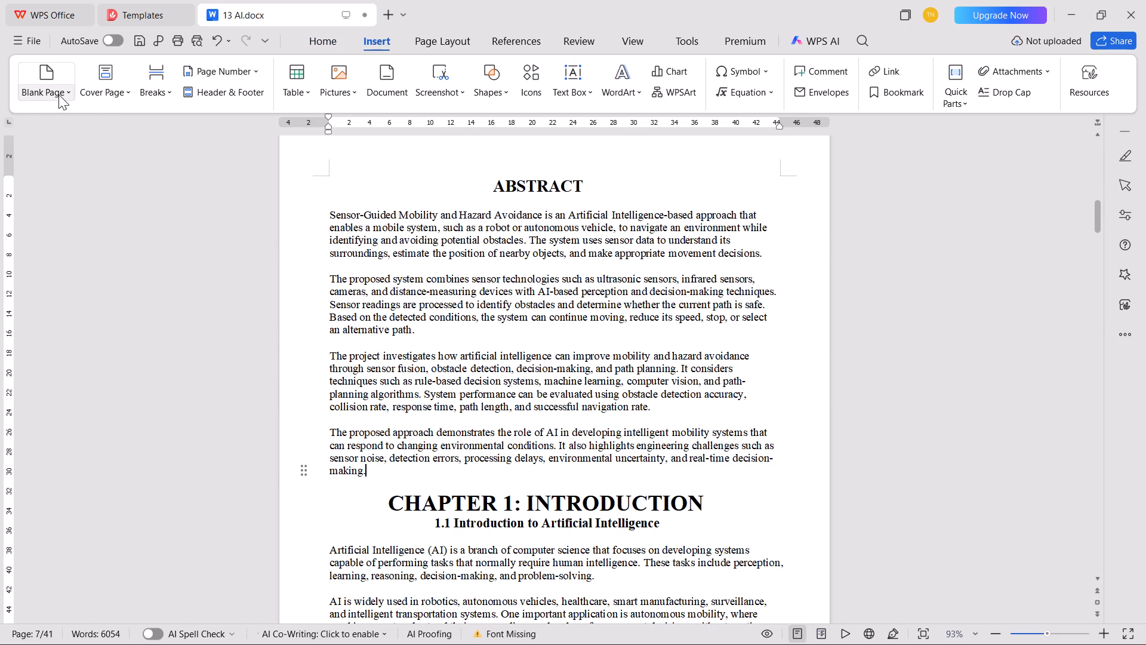
left_click(58, 94)
left_click(69, 128)
key("Right")
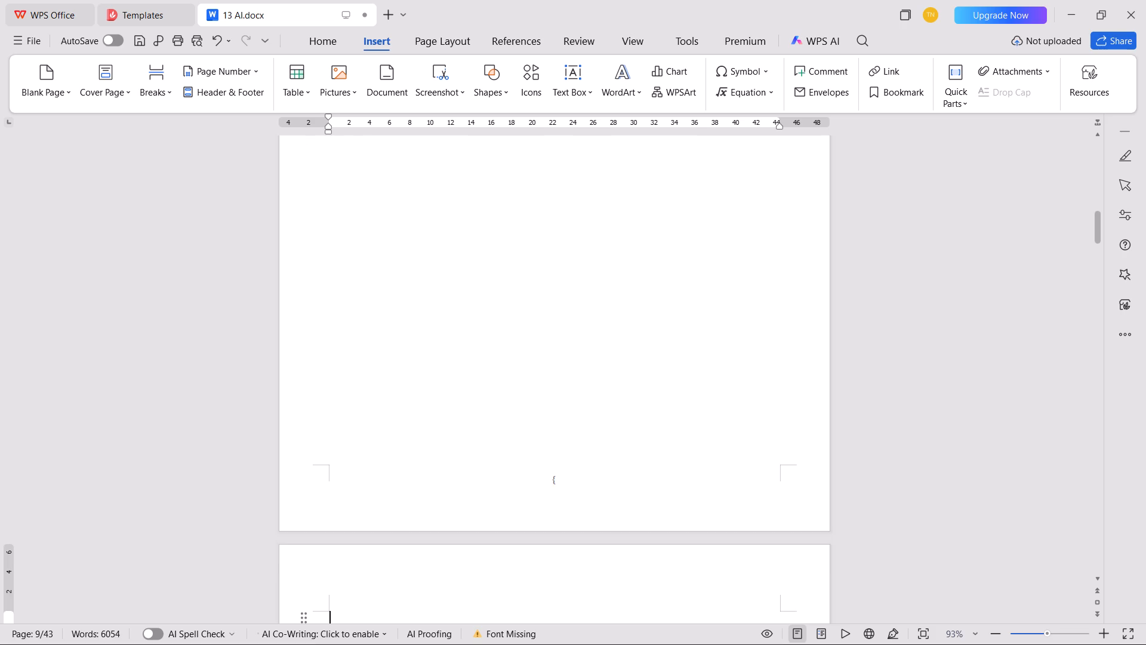
key("BackSpace")
key("Right")
scroll(138, 176, "down", 1)
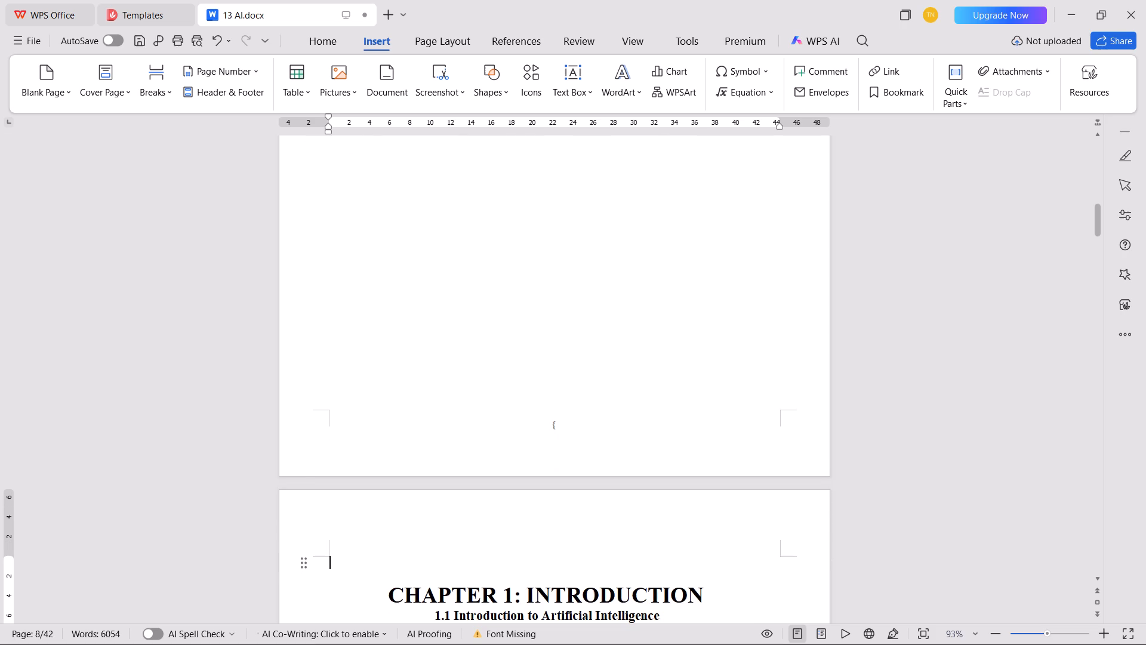
Remove the empty line above the Chapter 1 heading and left-align it together with headings 1.1 and 1.2.
key("Right")
key("BackSpace")
key("BackSpace")
key("Down")
key("BackSpace")
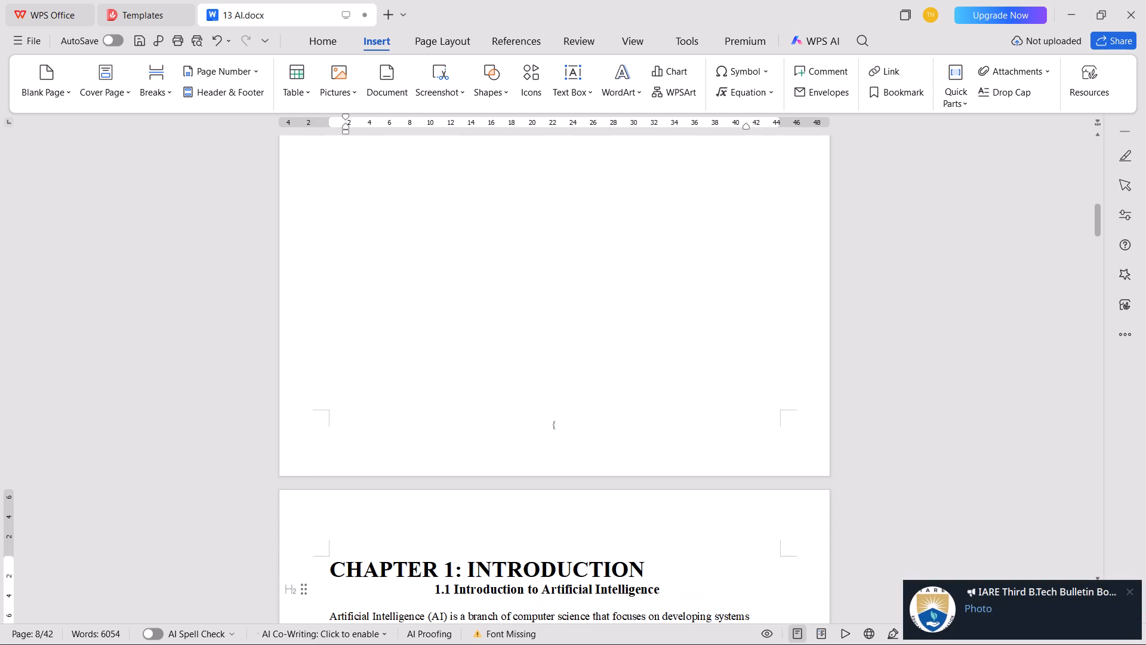
key("BackSpace")
scroll(138, 176, "down", 8)
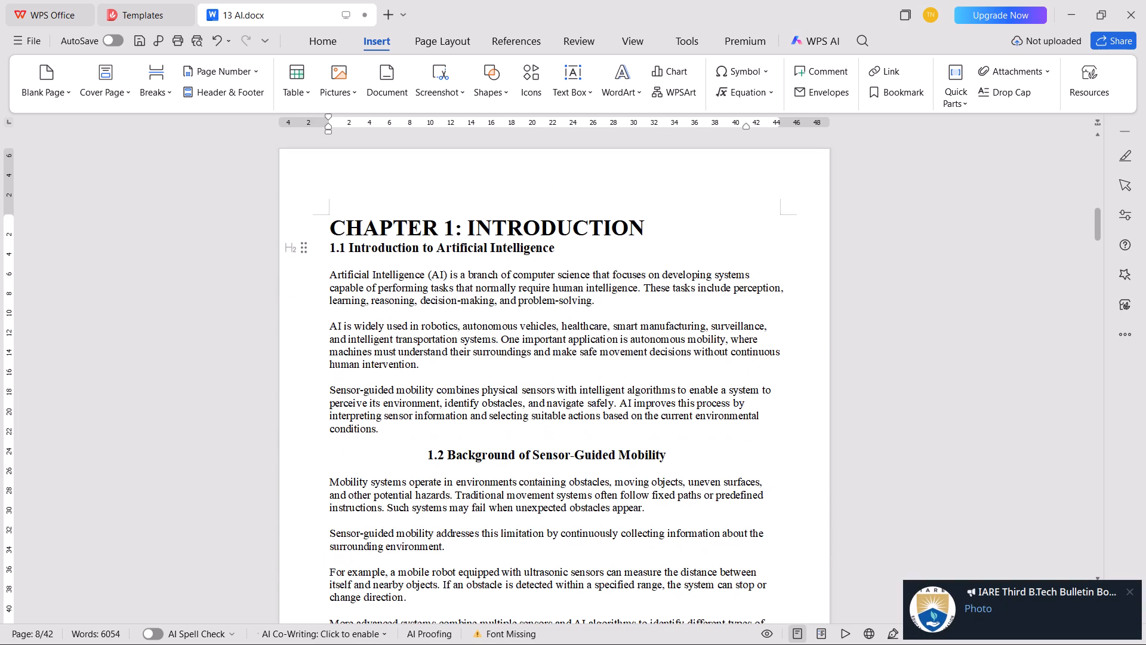
left_click(426, 458)
key("BackSpace")
key("BackSpace")
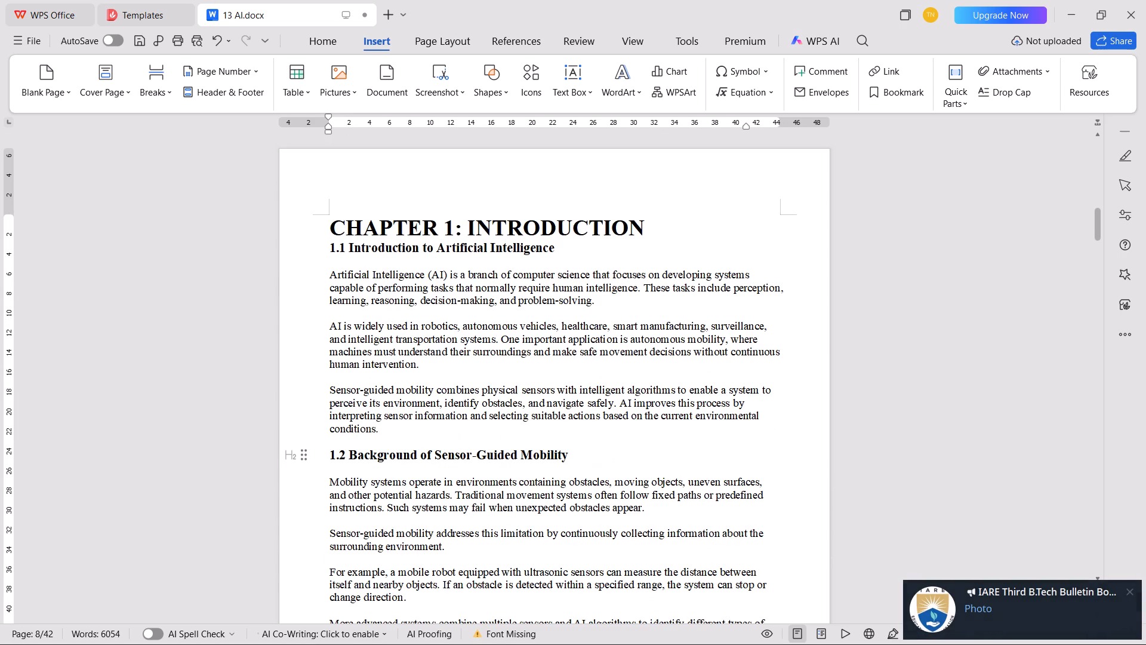
Split the chapter heading into two lines, CHAPTER 1 and INTRODUCTION, removing the colon between them.
left_click(471, 221)
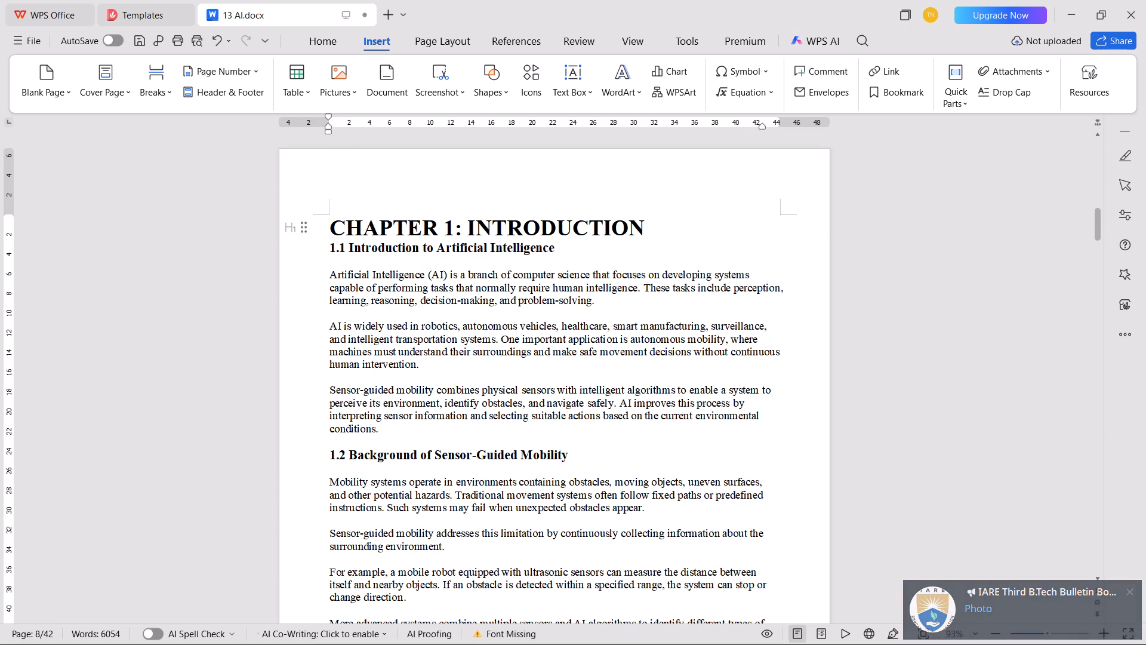
key("BackSpace")
key("BackSpace")
key("Return")
Add a space and a colon at the end of headings 1.1 and 1.2.
key("Down")
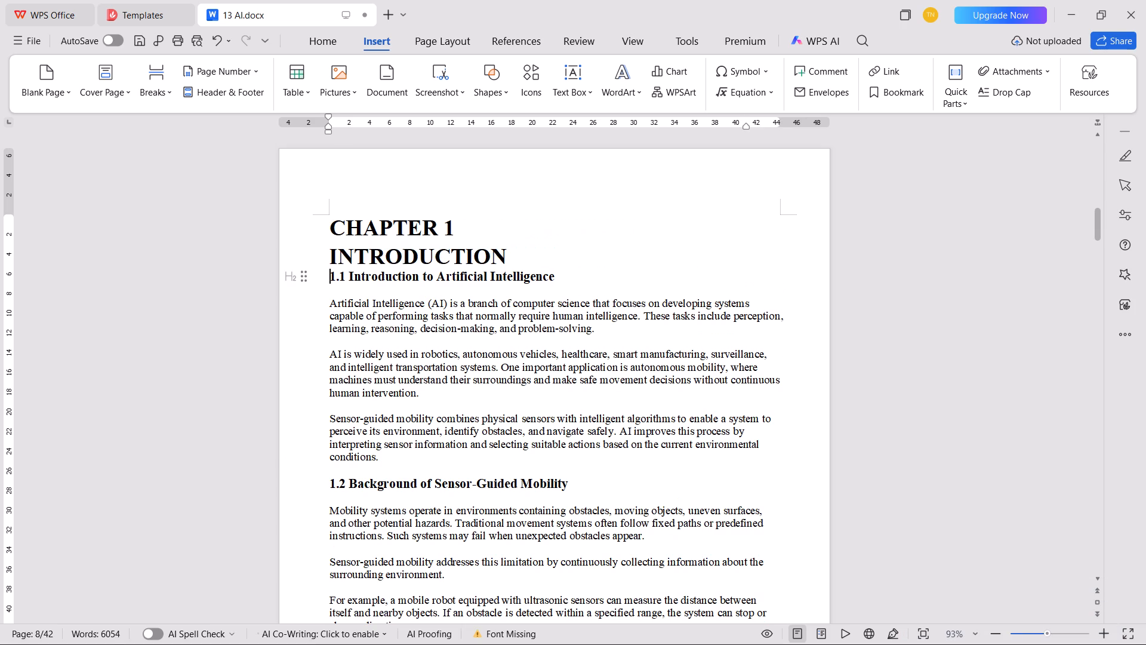
key("Down")
key("Left")
key("space")
type(":")
scroll(473, 221, "down", 1)
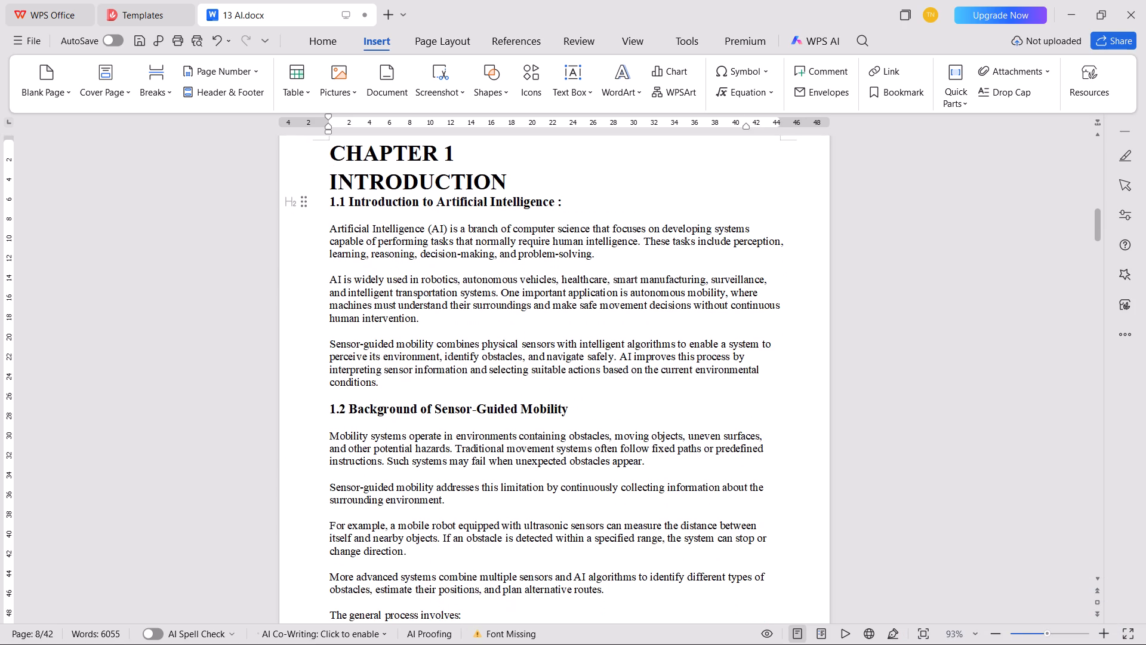
left_click(584, 414)
key("space")
type(":")
Delete the empty numbered lines before the collecting, processing and detecting items of the general process list in section 1.2.
scroll(584, 414, "down", 4)
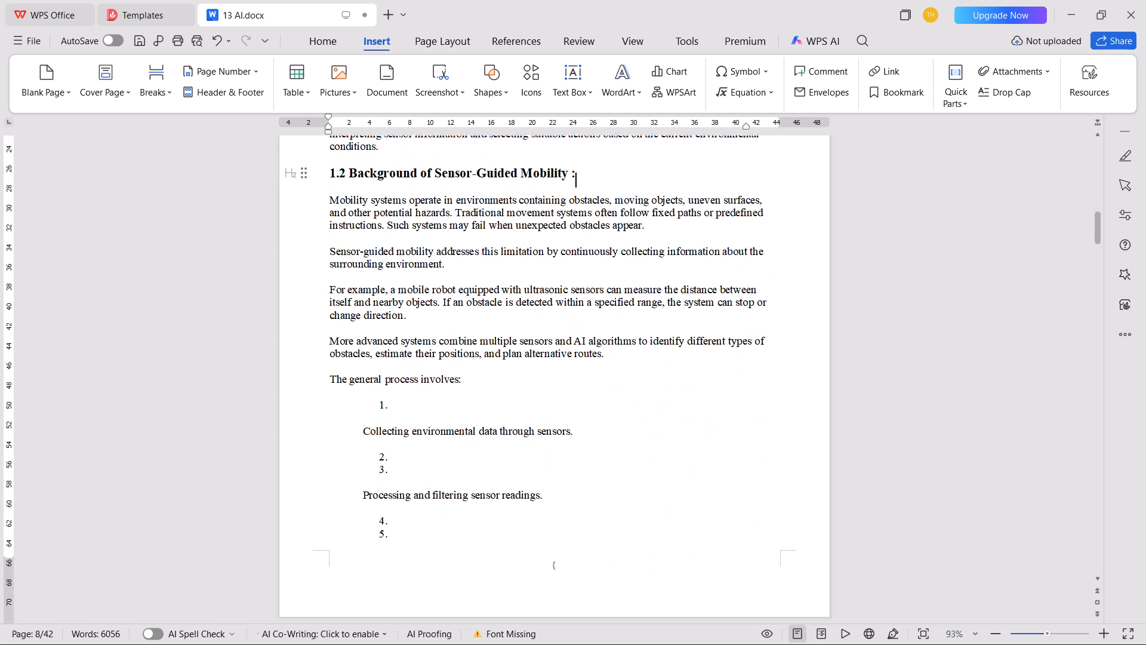
left_click(408, 406)
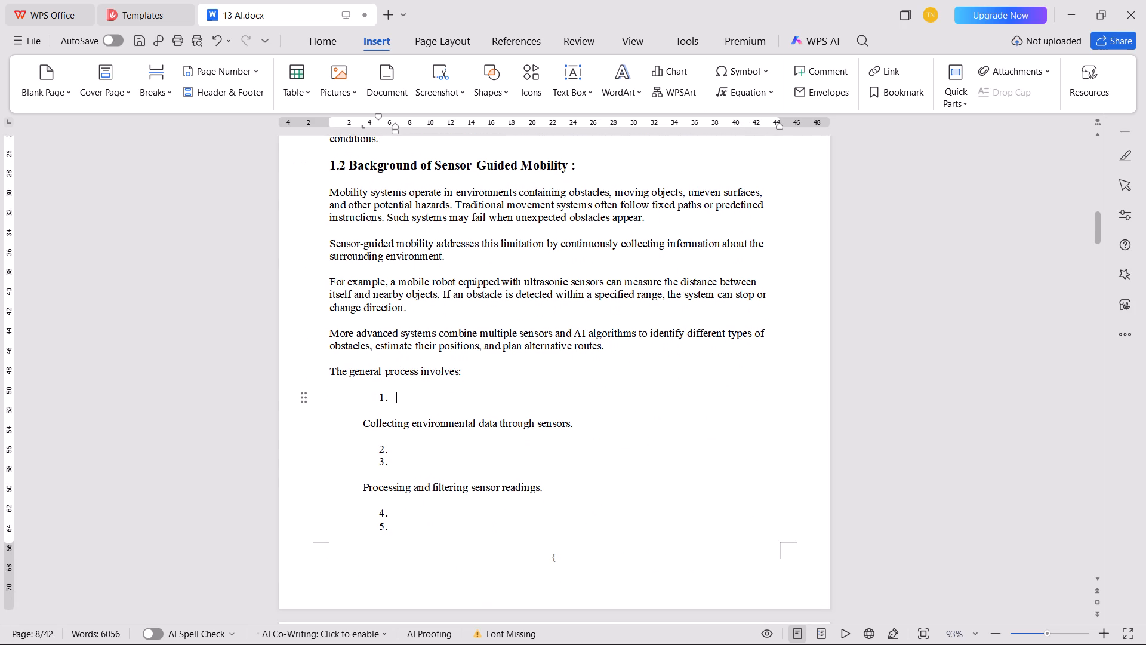
key("BackSpace")
key("BackSpace")
key("BackSpace")
left_click(415, 439)
key("BackSpace")
key("BackSpace")
key("BackSpace")
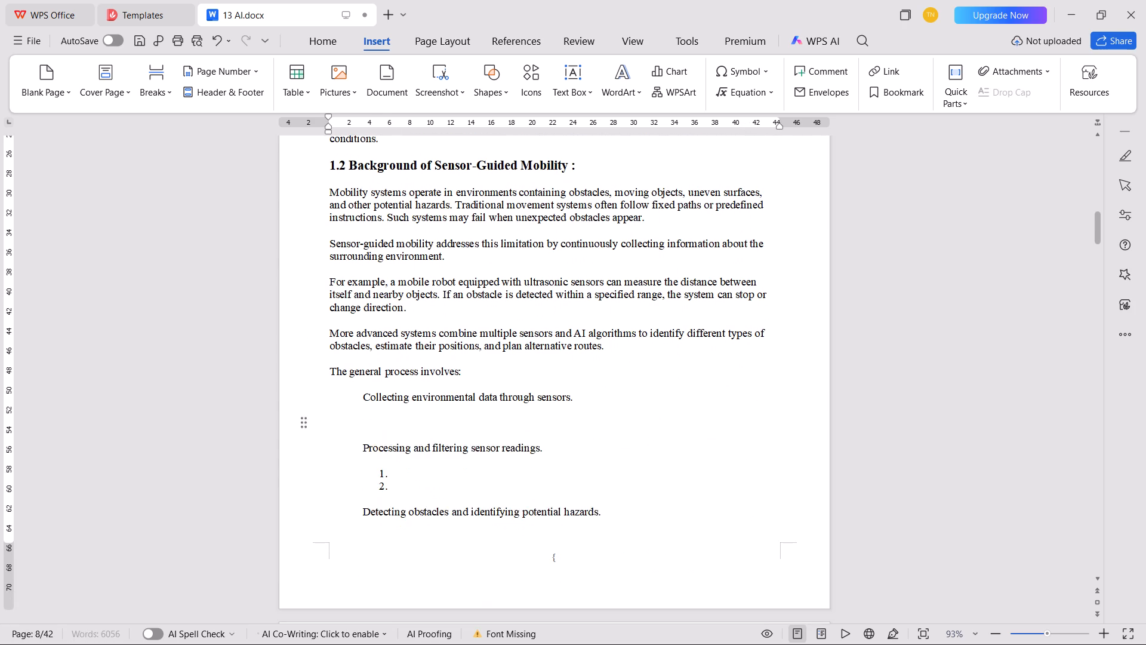
key("BackSpace")
left_click(419, 462)
key("BackSpace")
key("BackSpace")
key("BackSpace")
key("BackSpace")
Delete the empty numbered lines before the items on estimating path safety and selecting a movement action in section 1.2.
left_click(421, 484)
key("BackSpace")
key("BackSpace")
key("BackSpace")
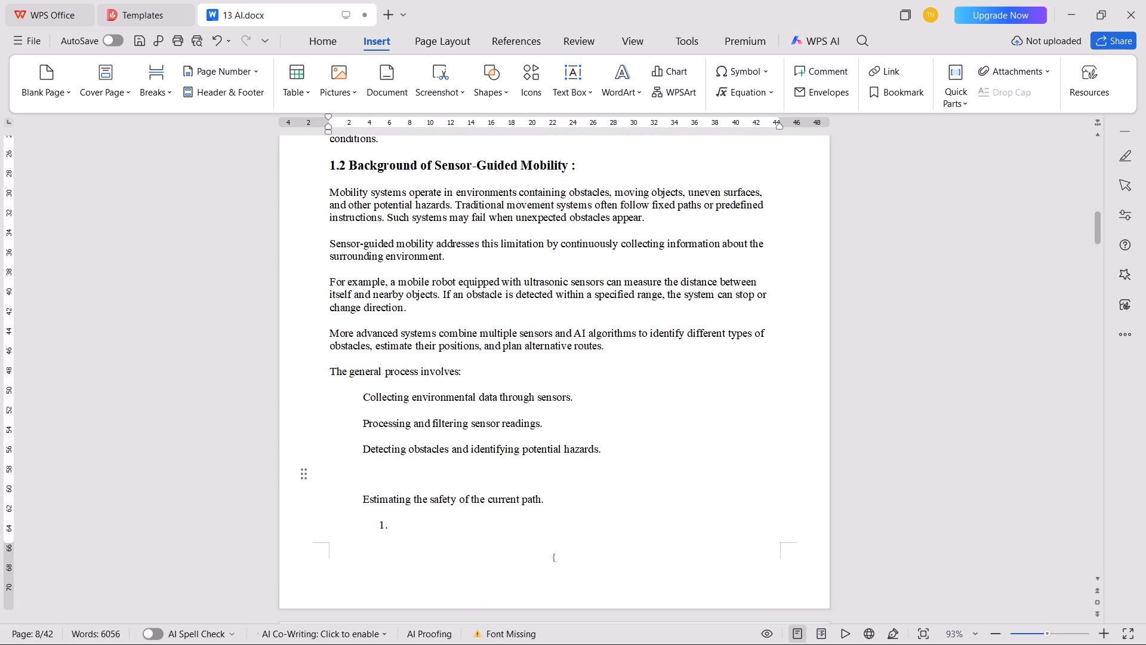
key("BackSpace")
left_click(430, 506)
key("BackSpace")
key("BackSpace")
key("BackSpace")
left_click(428, 512)
key("BackSpace")
key("BackSpace")
key("BackSpace")
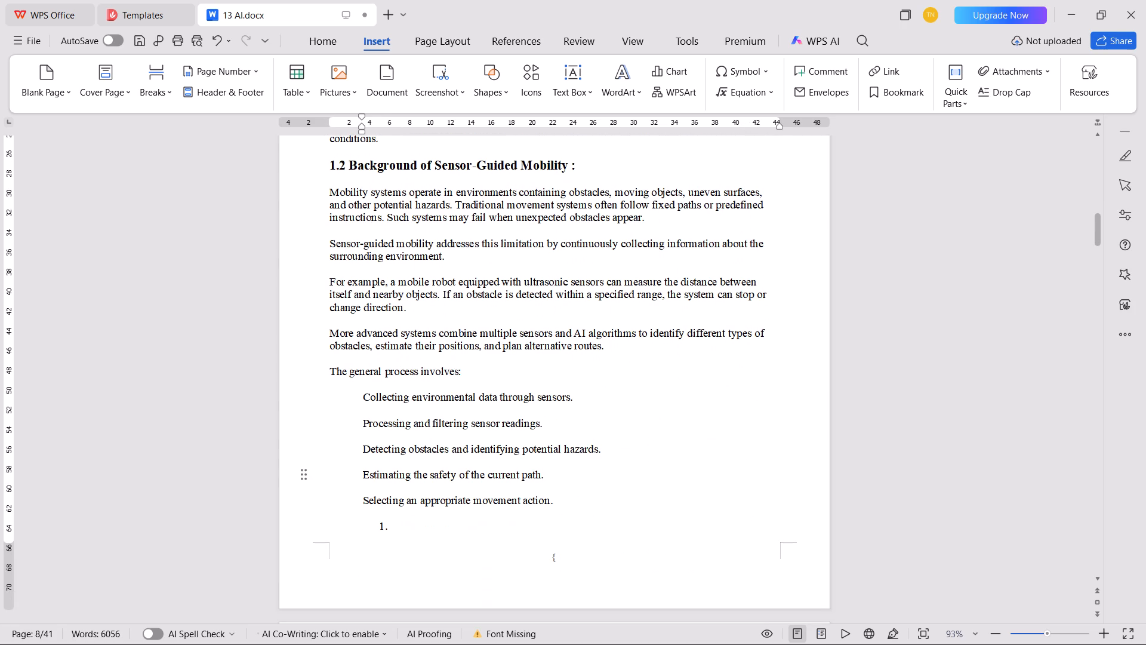
Delete the empty numbered lines before and after the continuous monitoring item of the general process list in section 1.2.
left_click(427, 519)
left_click(427, 532)
key("BackSpace")
key("BackSpace")
key("BackSpace")
scroll(523, 431, "down", 5)
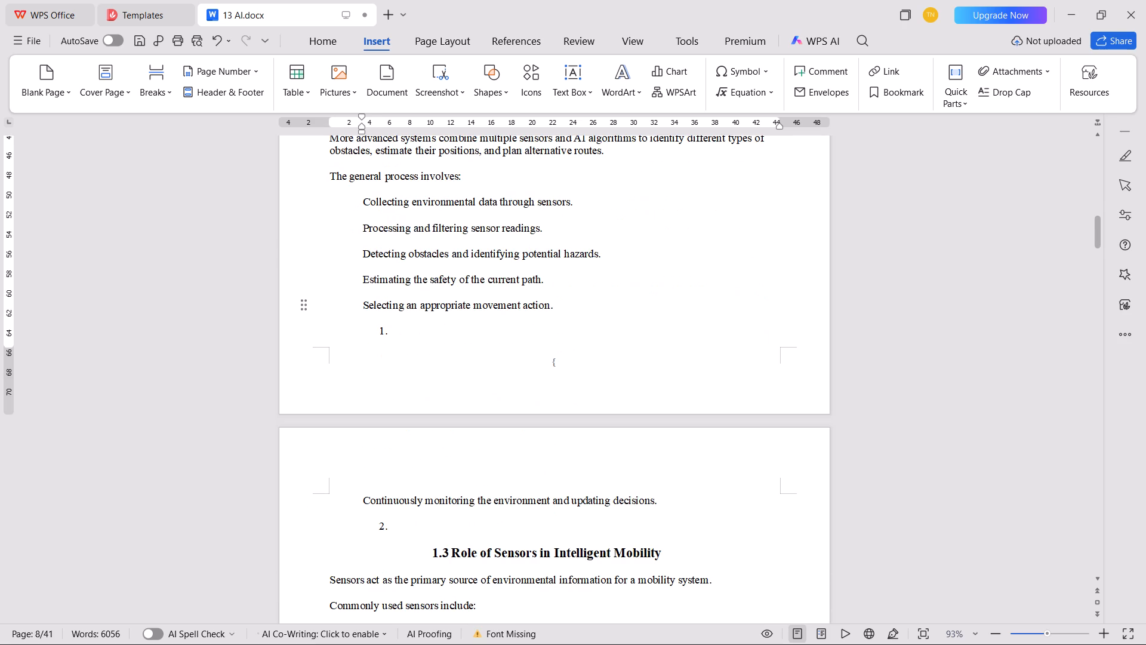
left_click(398, 336)
key("BackSpace")
key("BackSpace")
key("BackSpace")
left_click(424, 512)
key("BackSpace")
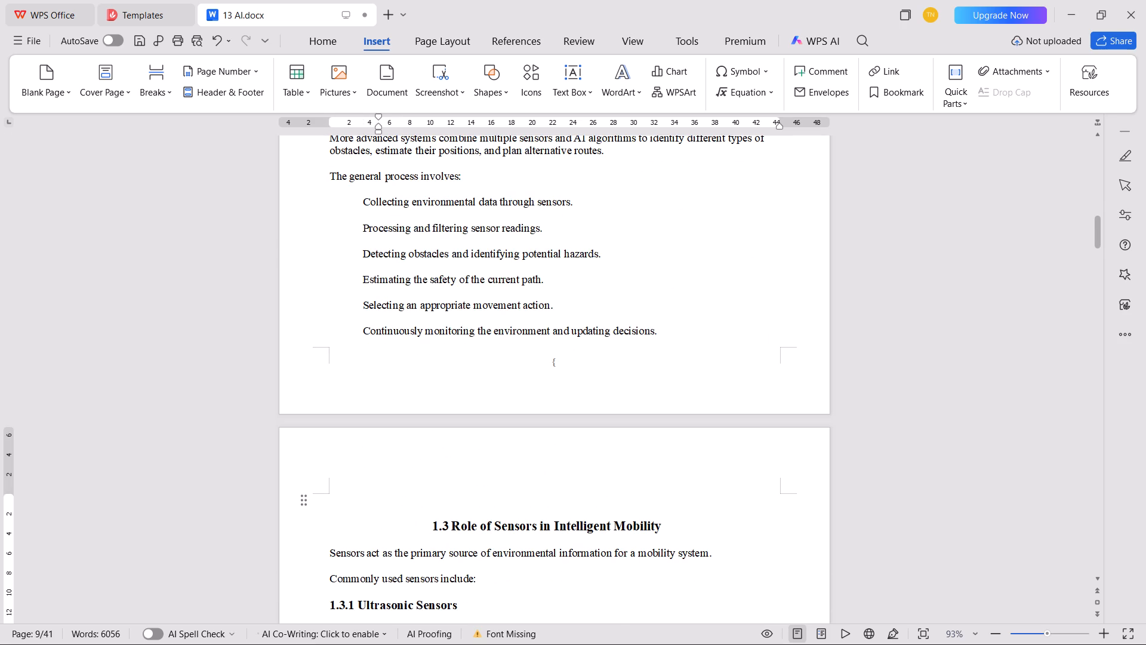
key("BackSpace")
key("BackSpace")
Left-align the centred heading 1.3 Role of Sensors in Intelligent Mobility, leaving no blank line above it.
left_click(427, 500)
key("BackSpace")
key("BackSpace")
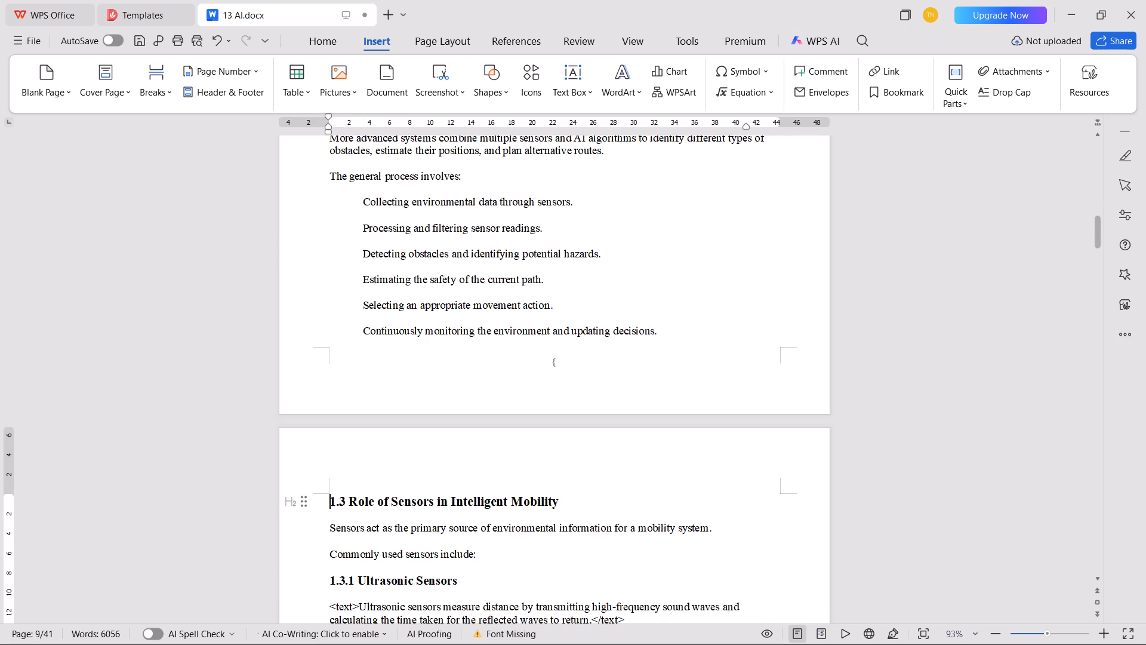
Add a space and a colon at the end of headings 1.3 and 1.3.1.
left_click(582, 499)
key("space")
type(":")
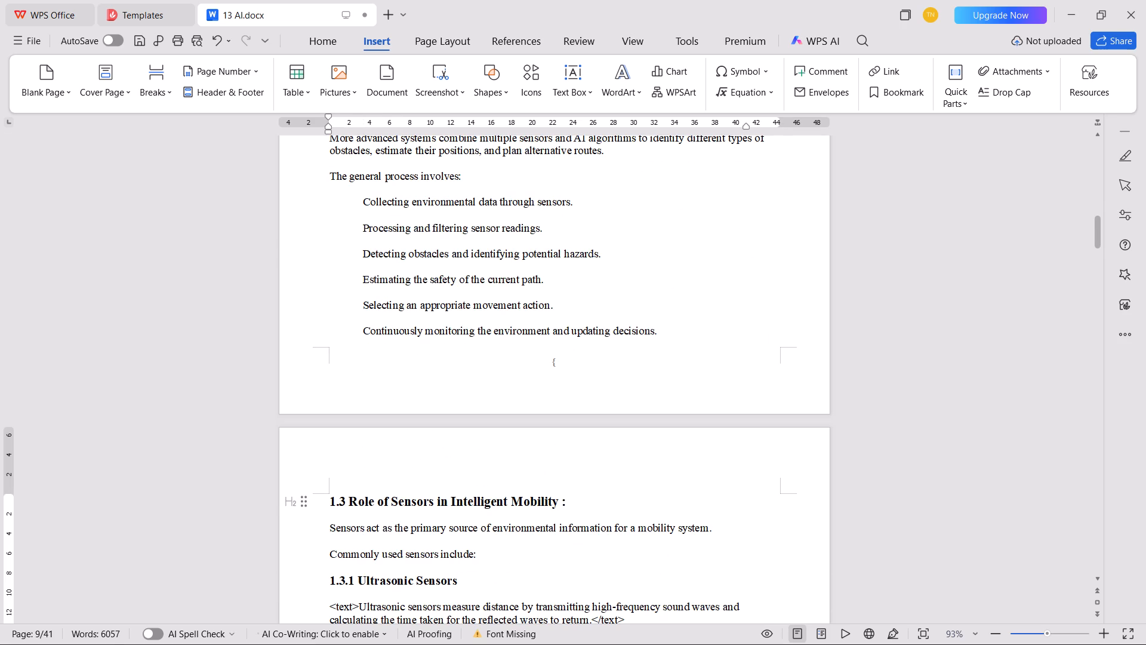
left_click(483, 579)
key("space")
type(":")
Delete the empty bullets before the obstacle detection, distance measurement and collision prevention items in the Applications list of section 1.3.1.
scroll(483, 579, "down", 3)
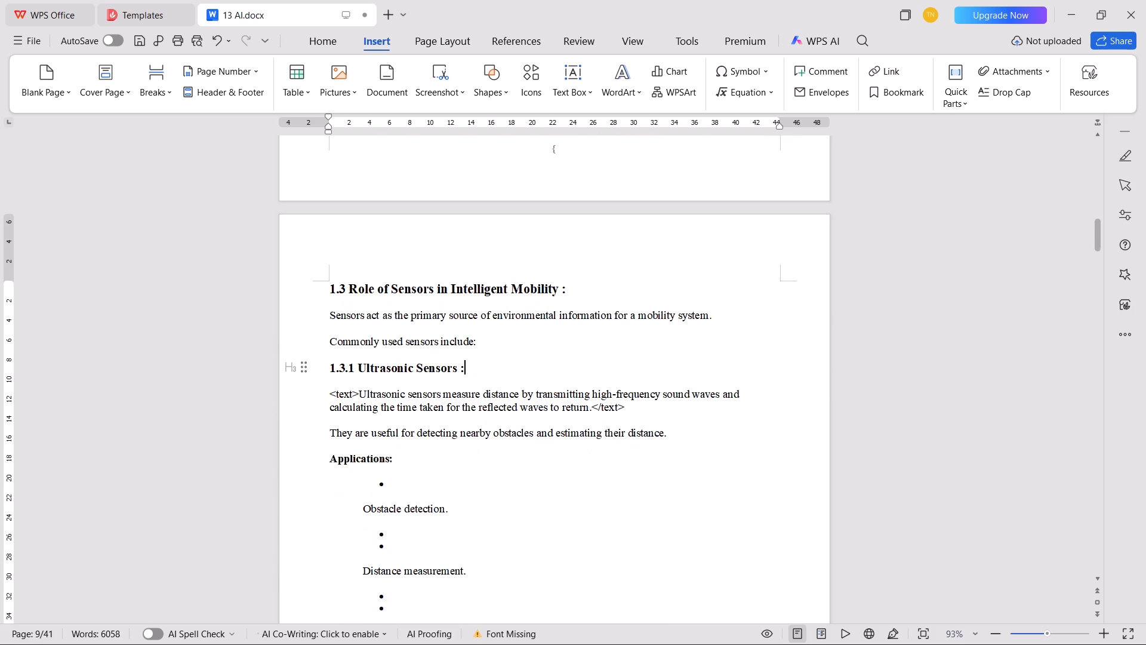
left_click(400, 481)
key("BackSpace")
key("BackSpace")
key("BackSpace")
left_click(414, 526)
key("BackSpace")
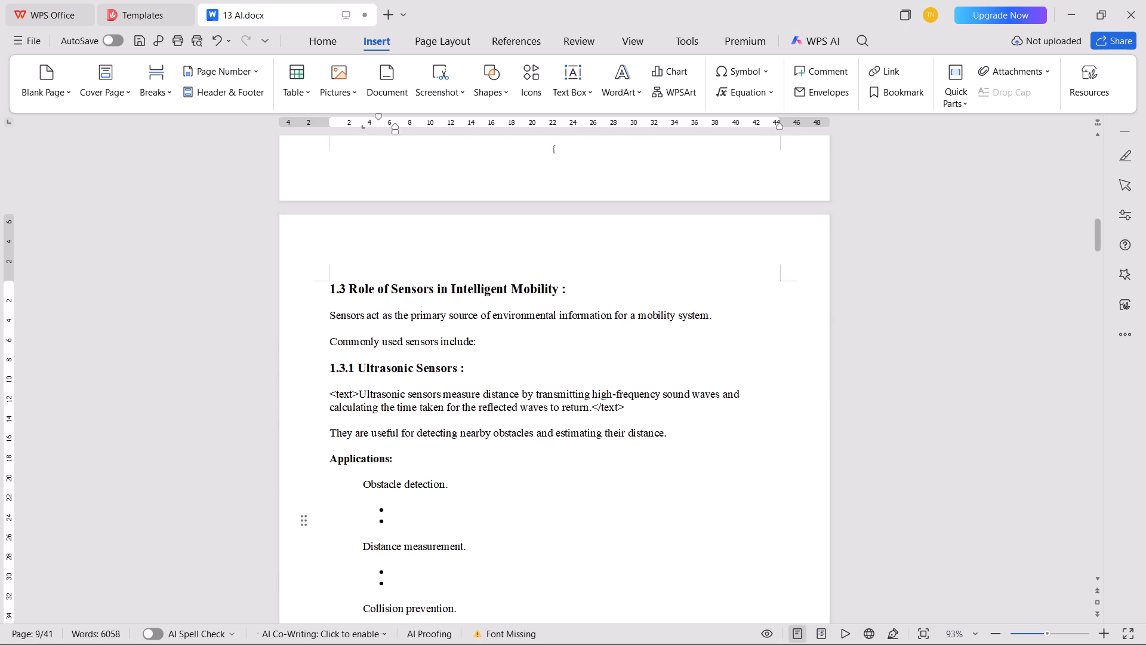
key("BackSpace")
key("BackSpace")
key("BackSpace")
left_click(402, 557)
key("BackSpace")
key("BackSpace")
key("BackSpace")
key("BackSpace")
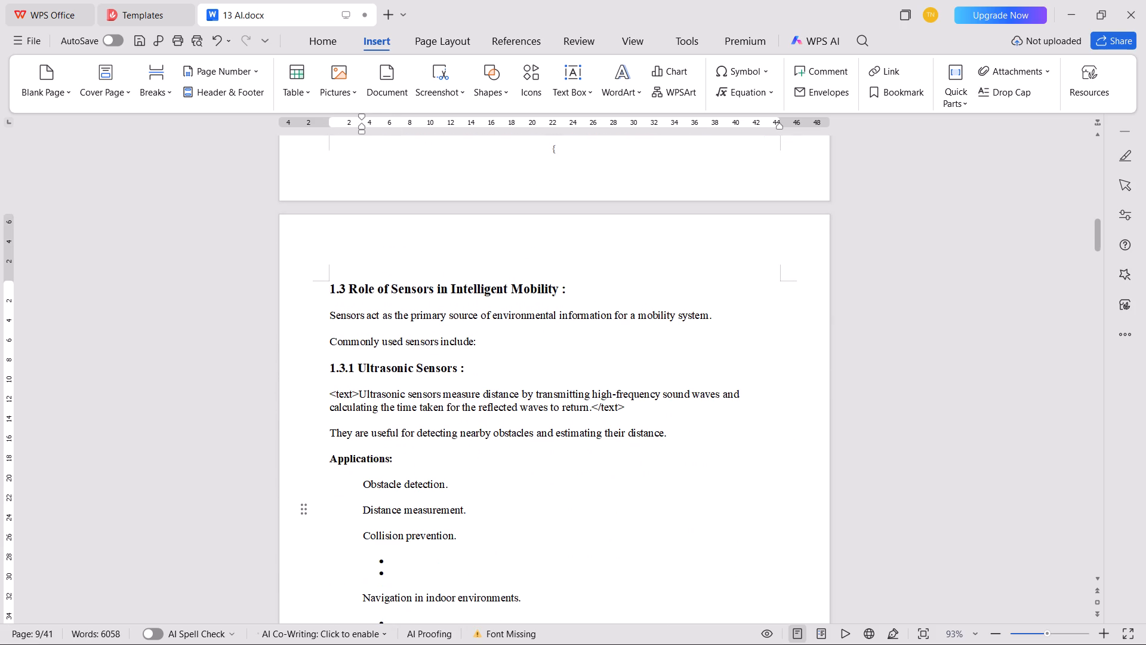
Delete the empty bullets before and after the indoor navigation item in the Applications list of section 1.3.1.
left_click(410, 583)
key("BackSpace")
key("BackSpace")
key("BackSpace")
scroll(456, 559, "down", 2)
key("BackSpace")
left_click(398, 480)
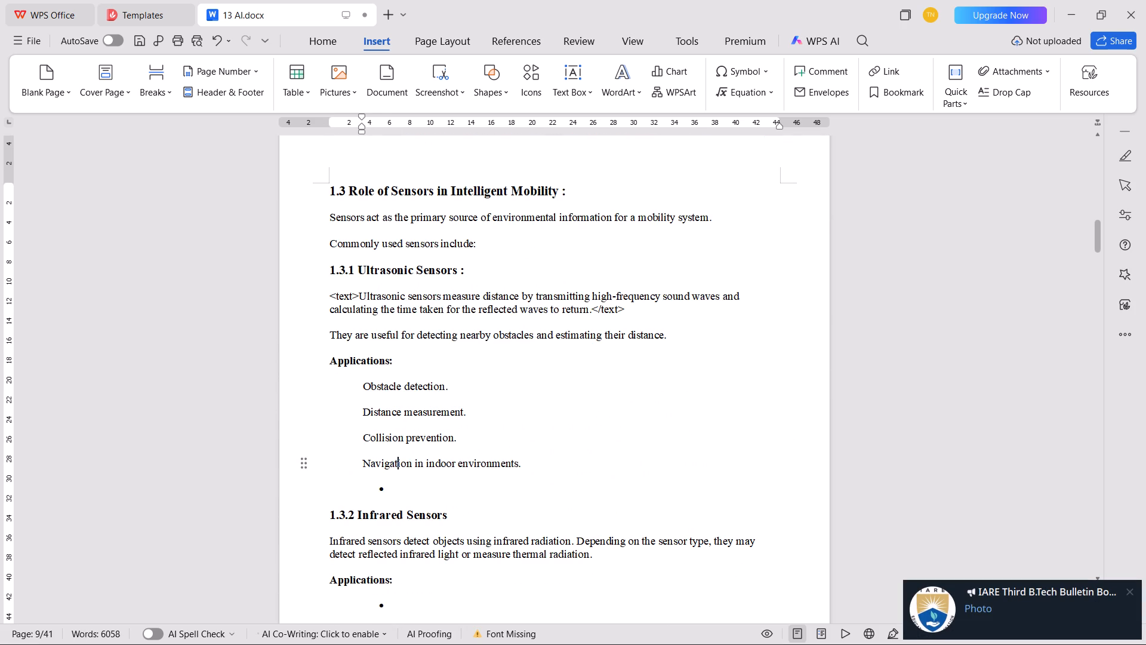
left_click(414, 488)
key("BackSpace")
key("BackSpace")
key("BackSpace")
Add a space and a colon at the end of heading 1.3.2 Infrared Sensors.
left_click(472, 489)
key("space")
type(":")
Delete the empty bullets before the short-range obstacle, edge and surface, and proximity sensing items in the Applications list of section 1.3.2.
scroll(475, 487, "down", 2)
left_click(430, 455)
key("BackSpace")
key("BackSpace")
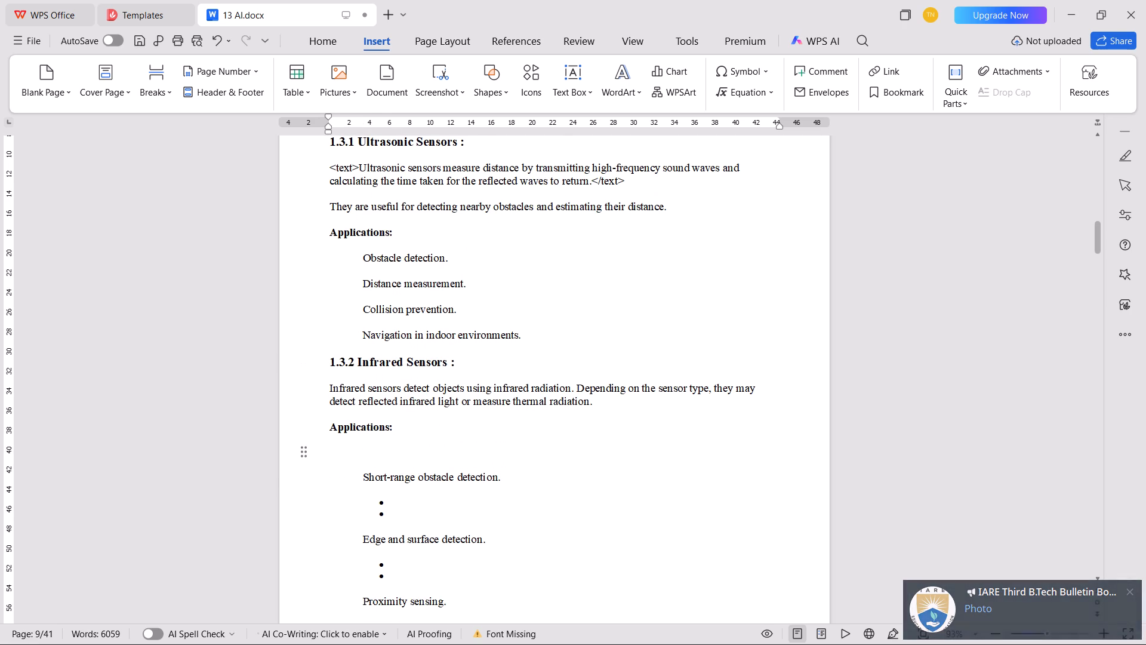
key("BackSpace")
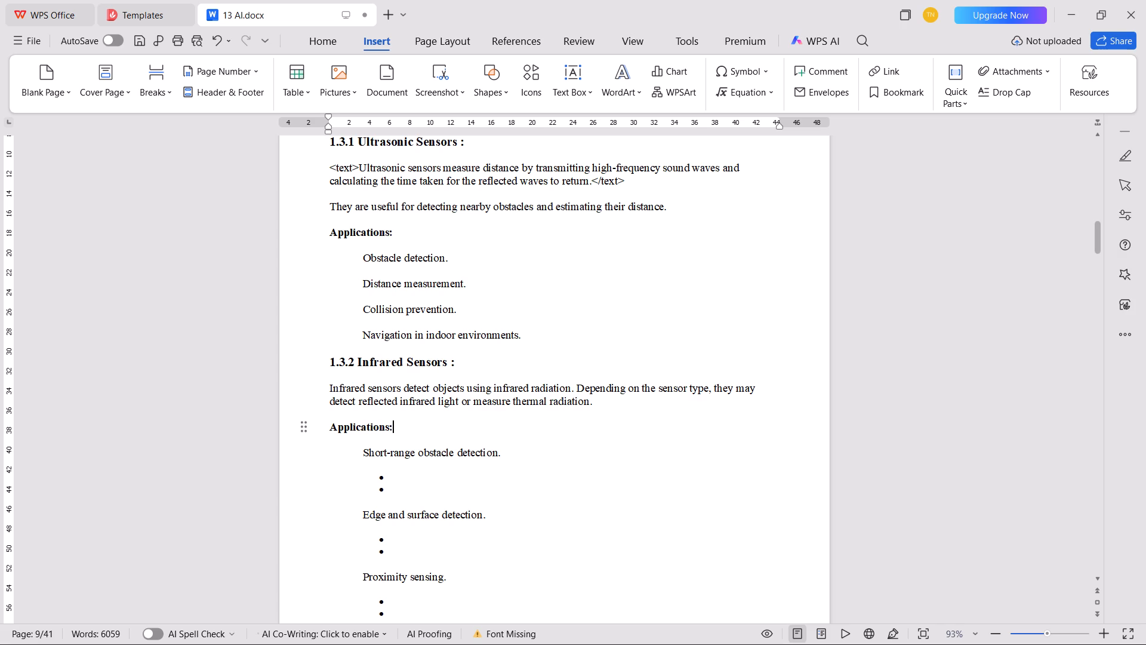
left_click(398, 492)
key("BackSpace")
key("BackSpace")
key("BackSpace")
key("BackSpace")
left_click(403, 529)
key("BackSpace")
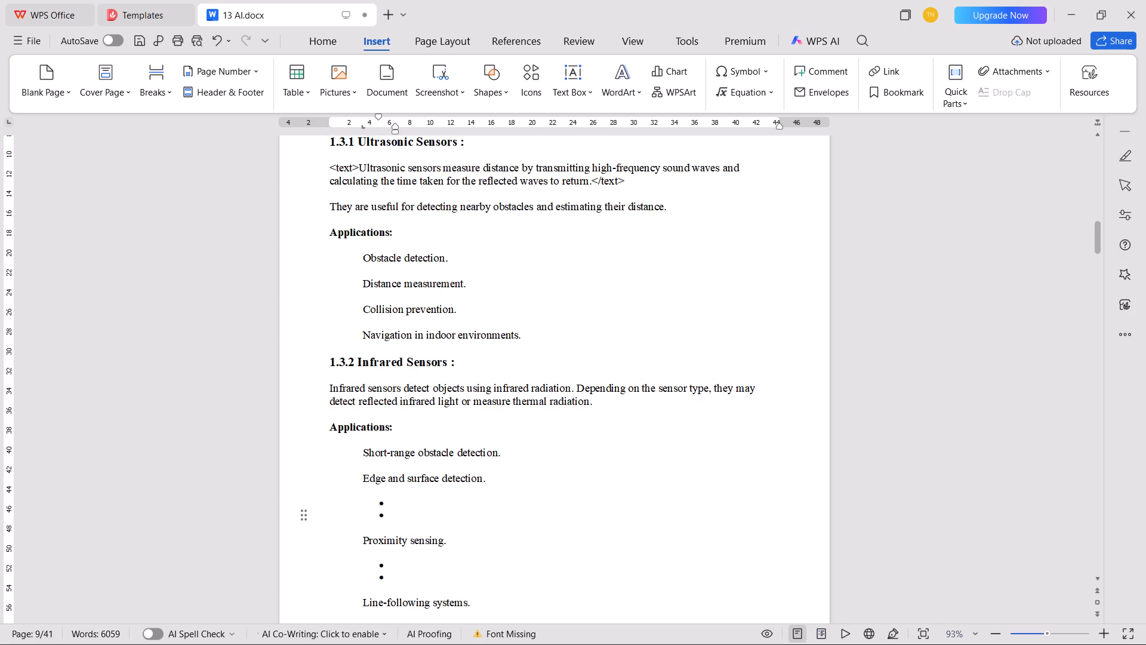
key("BackSpace")
key("BackSpace")
key("BackSpace")
Delete the empty bullets before and after the line-following systems item in the Applications list of section 1.3.2.
left_click(398, 543)
key("BackSpace")
key("BackSpace")
key("BackSpace")
key("BackSpace")
left_click(407, 564)
key("BackSpace")
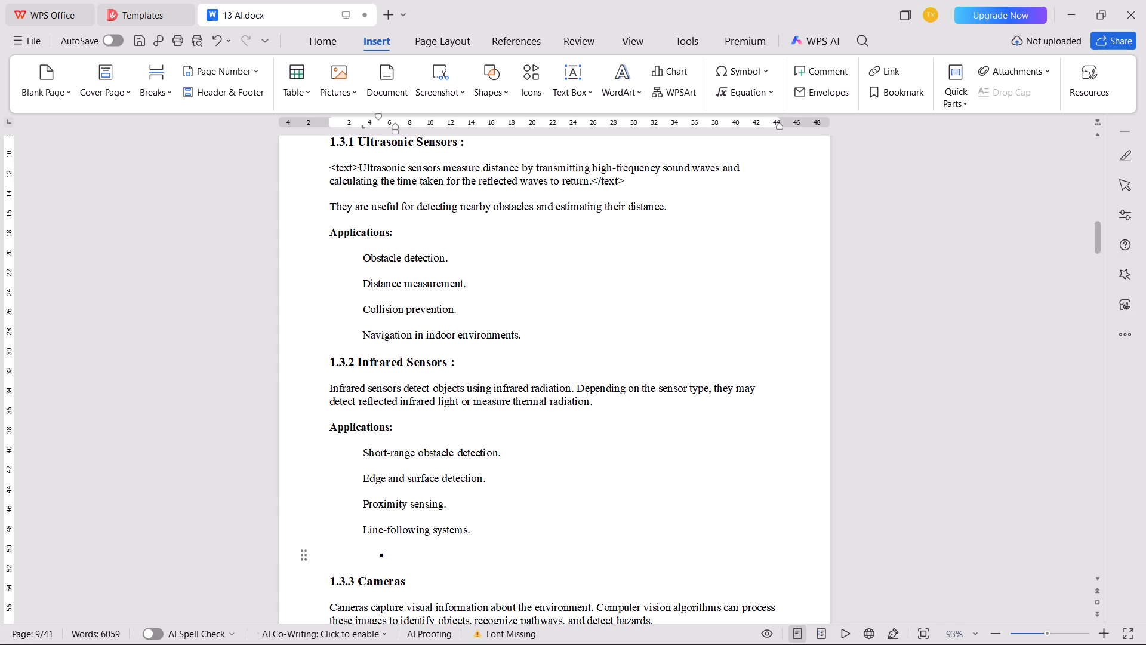
Delete the remaining empty bullet after the line-following systems item in section 1.3.2.
key("BackSpace")
key("BackSpace")
Add a space and a colon at the end of heading 1.3.3 Cameras.
left_click(432, 567)
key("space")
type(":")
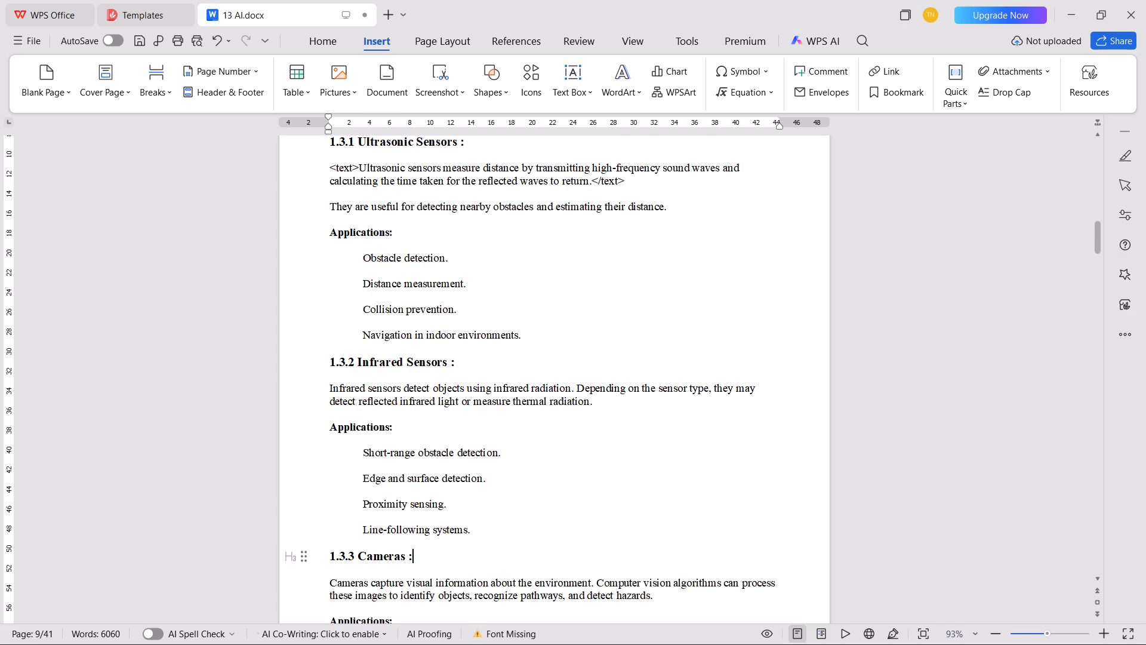
Delete the empty bullets before the object detection and path identification items in the Applications list of section 1.3.3.
scroll(444, 573, "down", 5)
left_click(433, 402)
key("BackSpace")
key("BackSpace")
key("BackSpace")
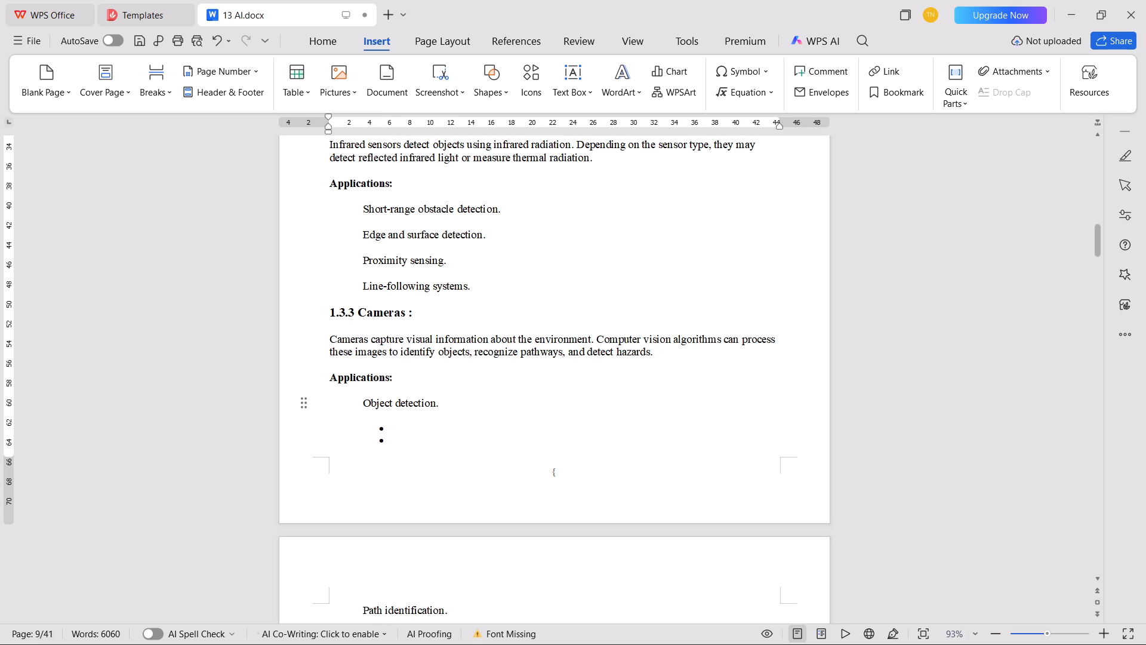
left_click(411, 457)
key("BackSpace")
key("BackSpace")
key("BackSpace")
key("BackSpace")
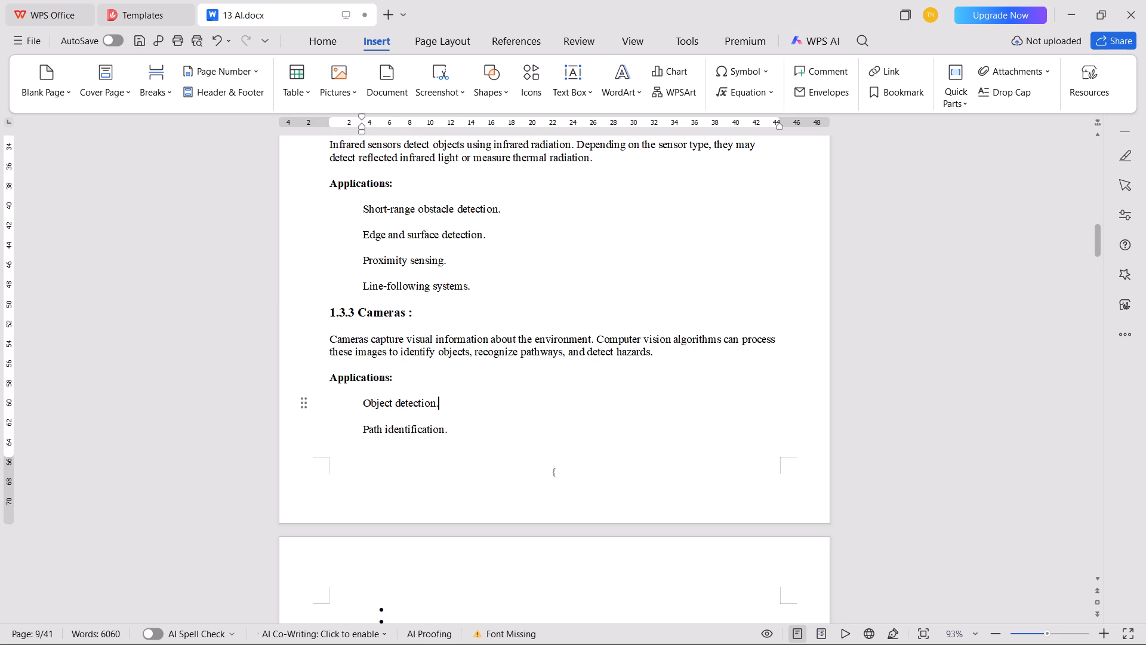
Delete the empty bullets before the pedestrian recognition item in the Applications list of section 1.3.3.
scroll(447, 541, "down", 3)
left_click(393, 481)
key("BackSpace")
key("BackSpace")
key("BackSpace")
key("BackSpace")
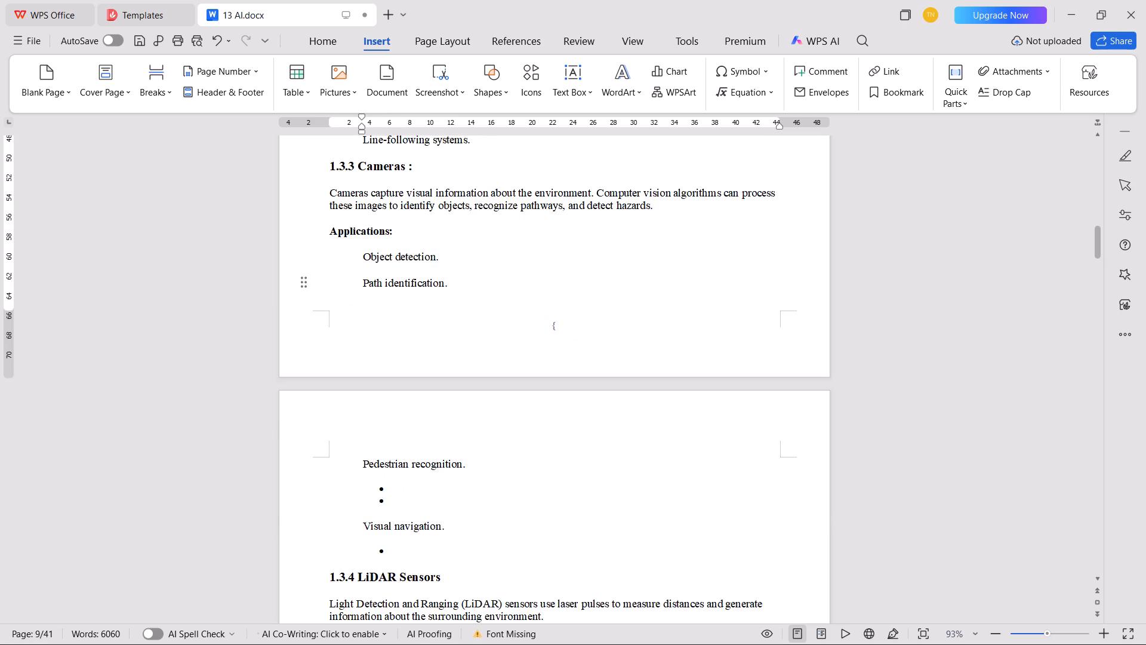
Delete the empty bullets before and after the visual navigation item in the Applications list of section 1.3.3.
left_click(405, 501)
key("BackSpace")
key("BackSpace")
key("BackSpace")
key("BackSpace")
left_click(418, 519)
key("BackSpace")
key("BackSpace")
key("BackSpace")
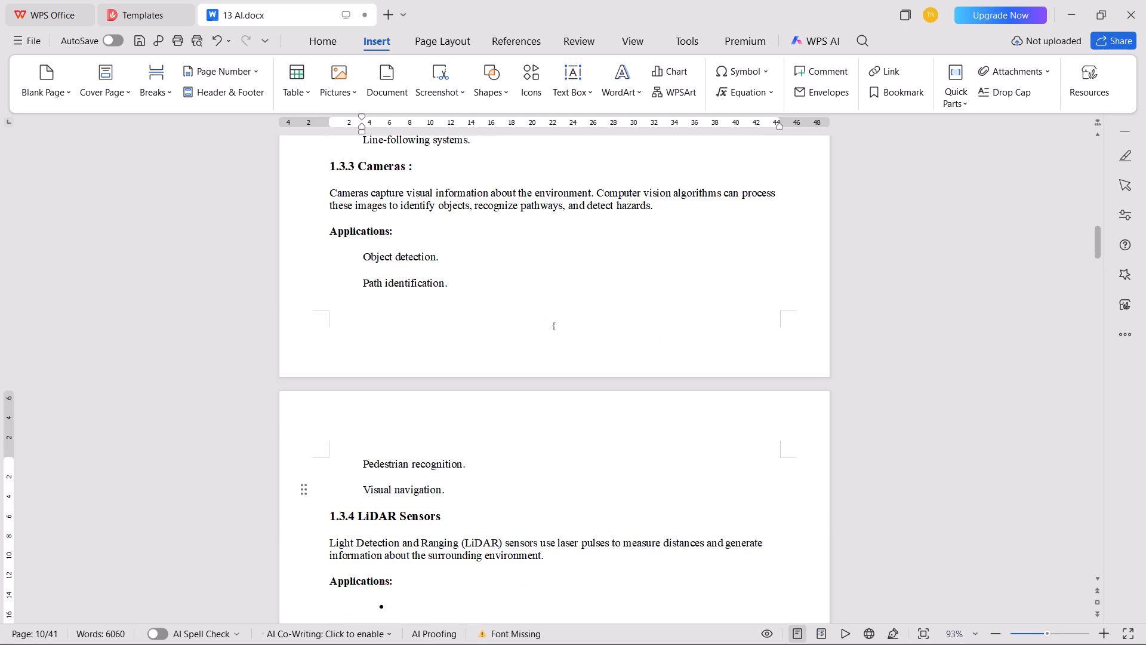
Add a space and a colon at the end of heading 1.3.4 LiDAR Sensors.
left_click(467, 517)
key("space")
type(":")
scroll(467, 511, "down", 2)
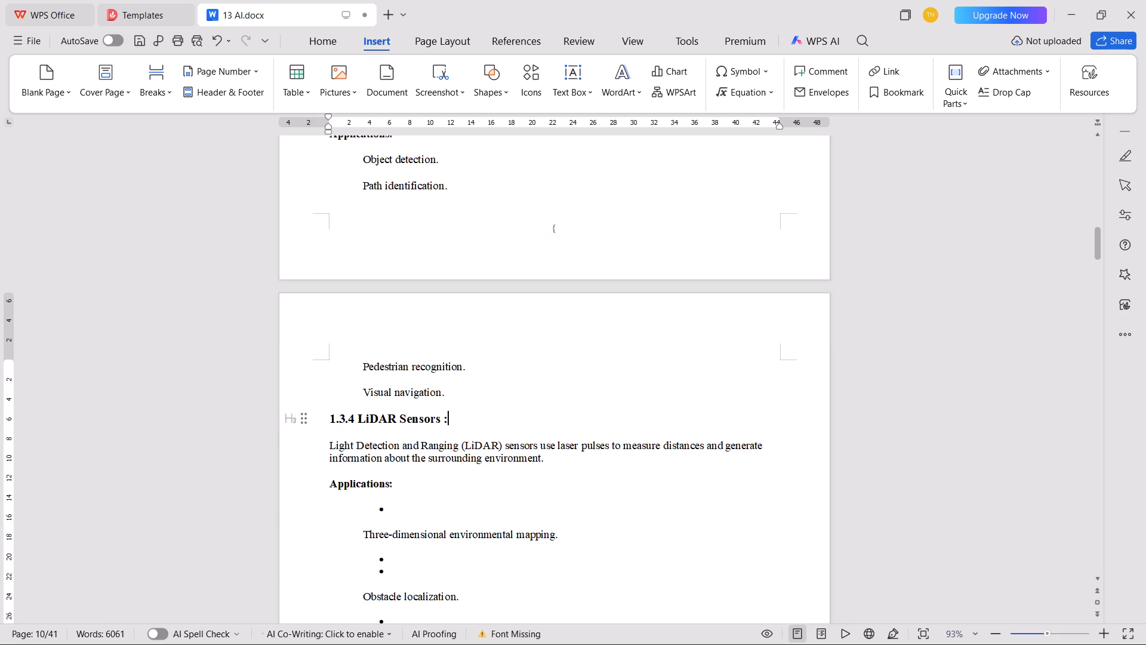
Switch to the Brave browser and open the Instagram messages.
key("alt+Tab")
left_click(25, 320)
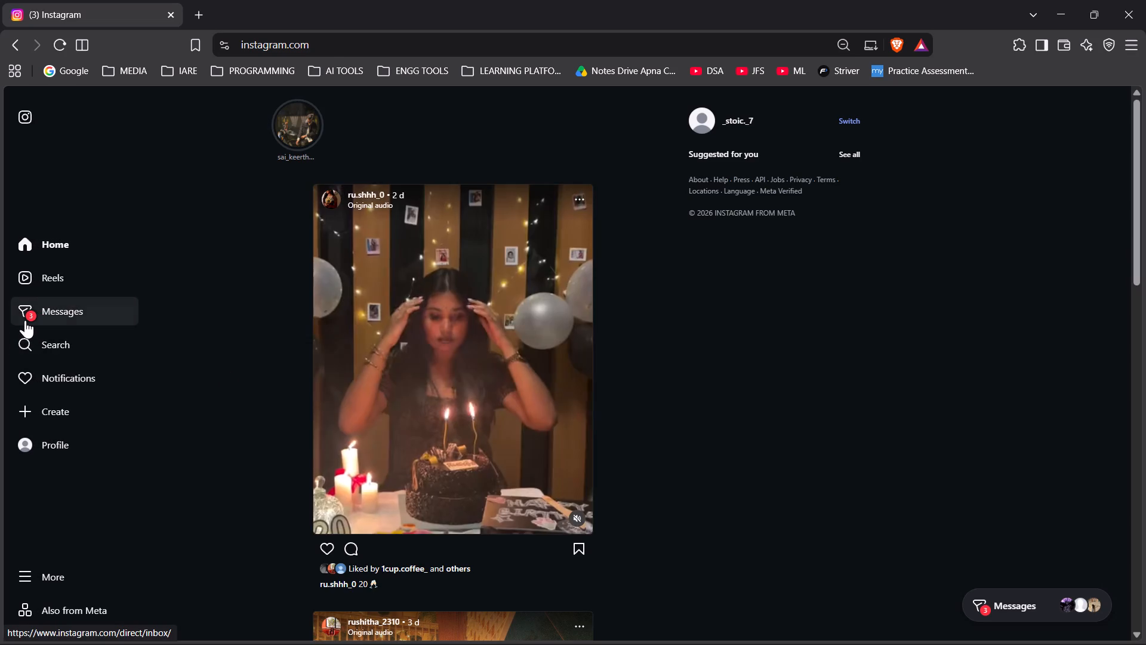
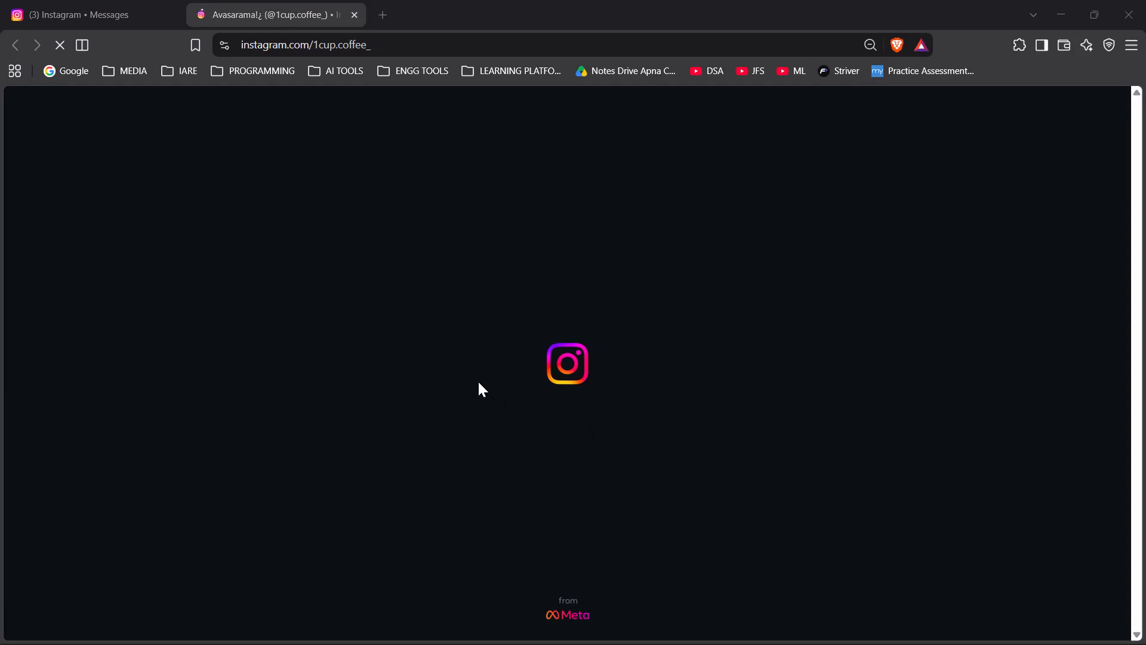
Delete the empty bullets before the three-dimensional mapping and obstacle localization items in the Applications list of section 1.3.4.
scroll(417, 472, "down", 1)
left_click(416, 466)
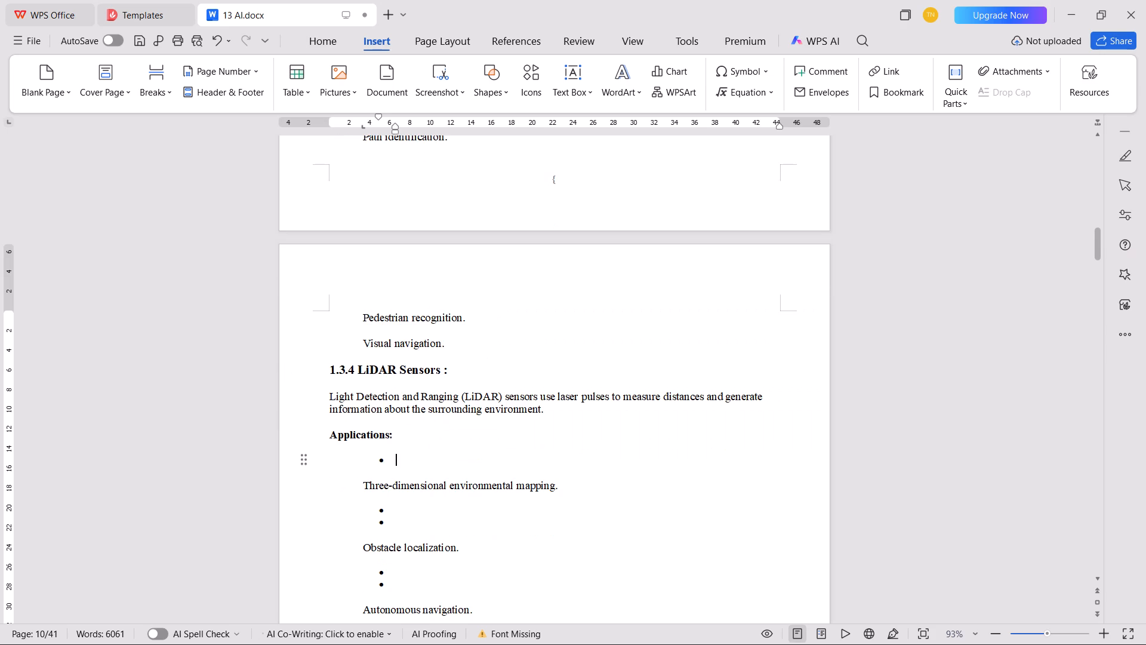
key("BackSpace")
key("BackSpace")
key("BackSpace")
left_click(408, 489)
left_click(403, 499)
key("BackSpace")
key("BackSpace")
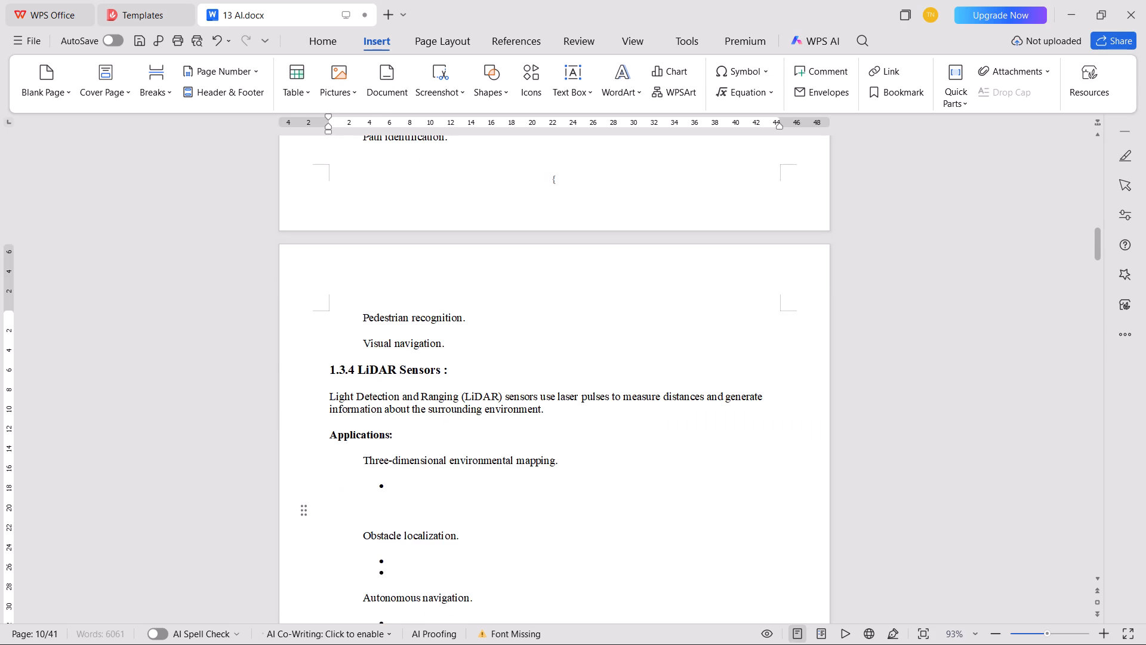
key("BackSpace")
key("BackSpace")
Delete the empty bullets before the autonomous navigation and complex surroundings items in the Applications list of section 1.3.4.
left_click(409, 539)
key("BackSpace")
key("BackSpace")
key("BackSpace")
key("BackSpace")
left_click(413, 562)
key("BackSpace")
key("BackSpace")
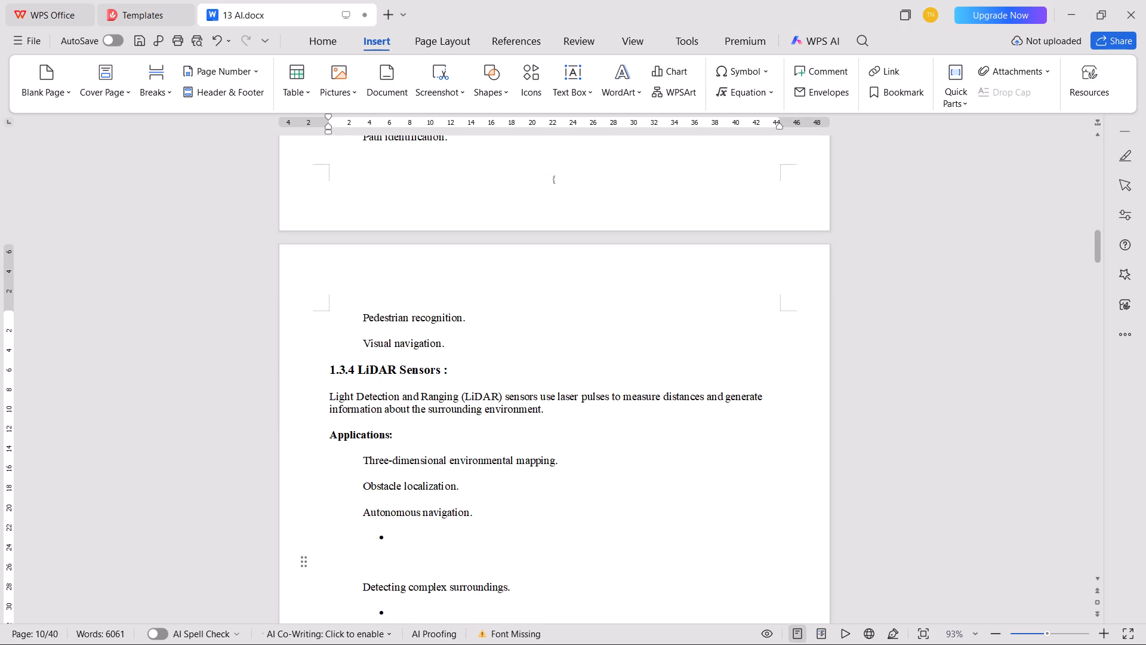
key("BackSpace")
key("BackSpace")
Remove the empty bullet after the complex surroundings item in section 1.3.4, keeping the full stop that ends the item.
left_click(418, 575)
key("BackSpace")
key("BackSpace")
key("BackSpace")
key("BackSpace")
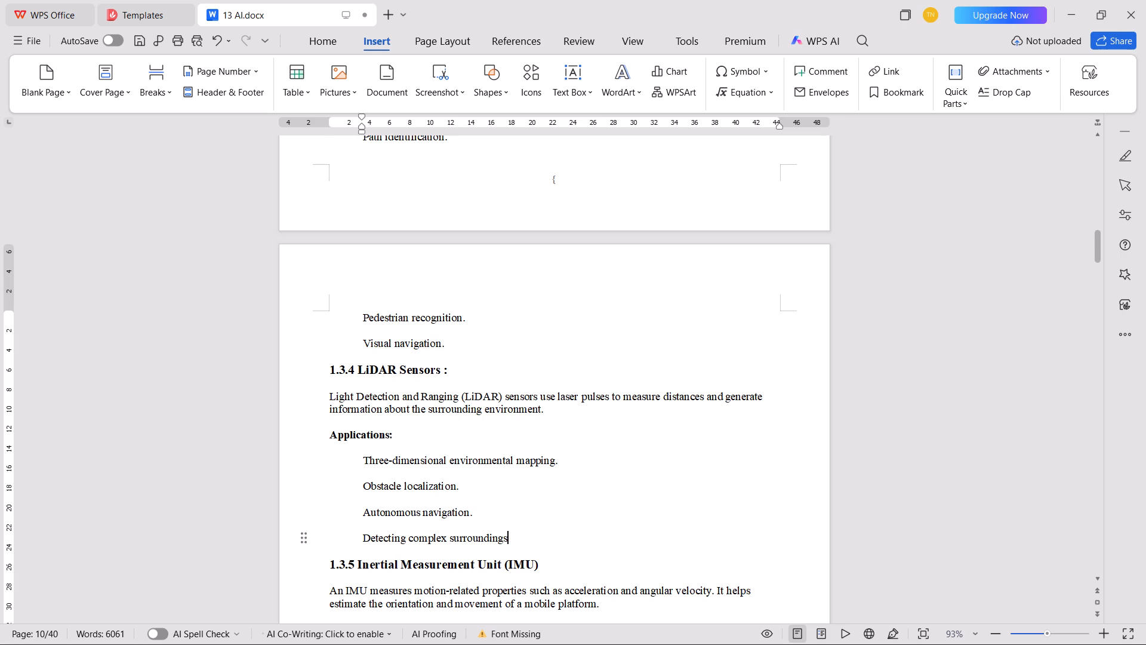
key("ctrl+z")
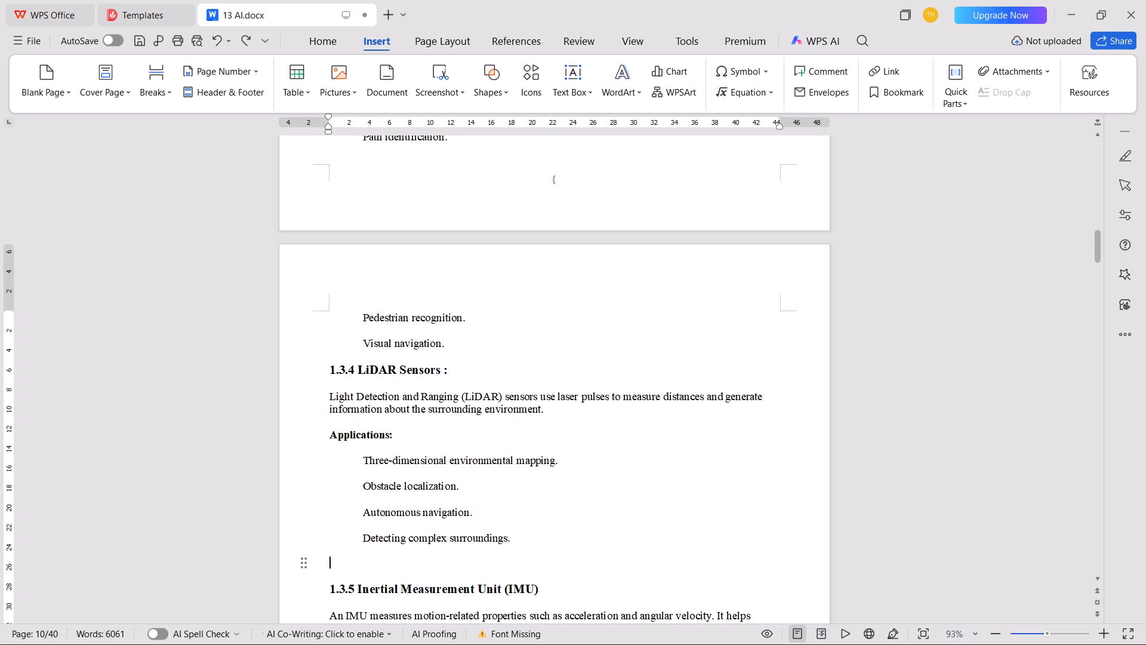
Delete the empty line after the detecting complex surroundings item in the Applications list of section 1.3.4.
key("BackSpace")
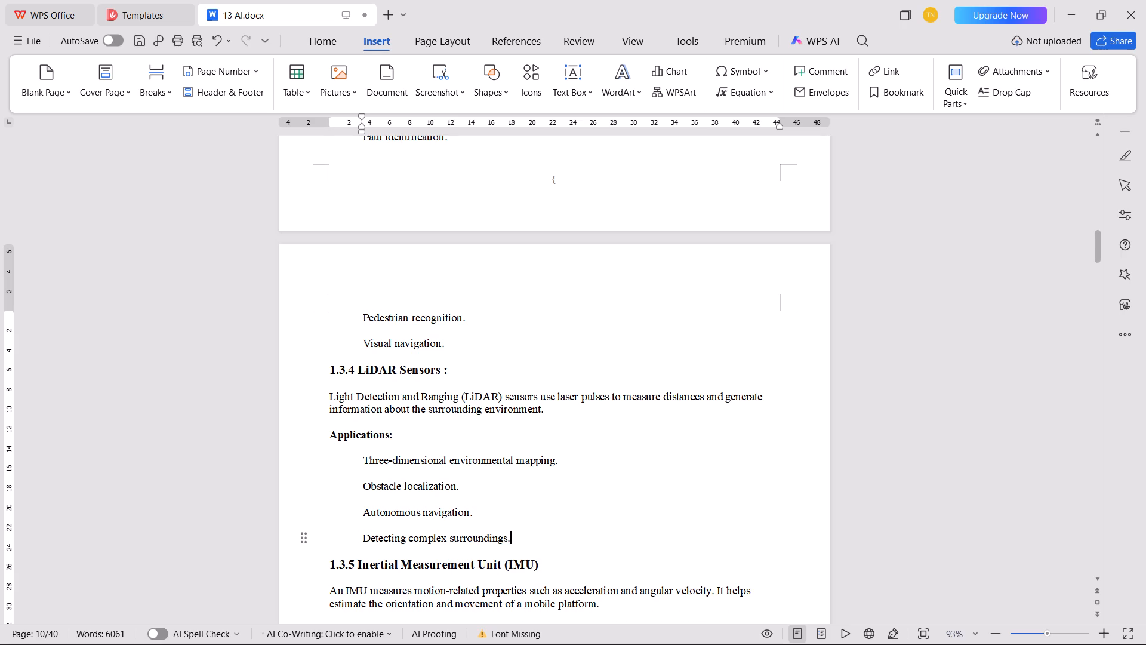
Add a space and a colon at the end of heading 1.3.5 Inertial Measurement Unit (IMU).
double_click(547, 570)
key("space")
type(":")
Delete the empty bullets before the motion tracking, orientation estimation and navigation assistance items in the Applications list of section 1.3.5.
scroll(558, 562, "down", 5)
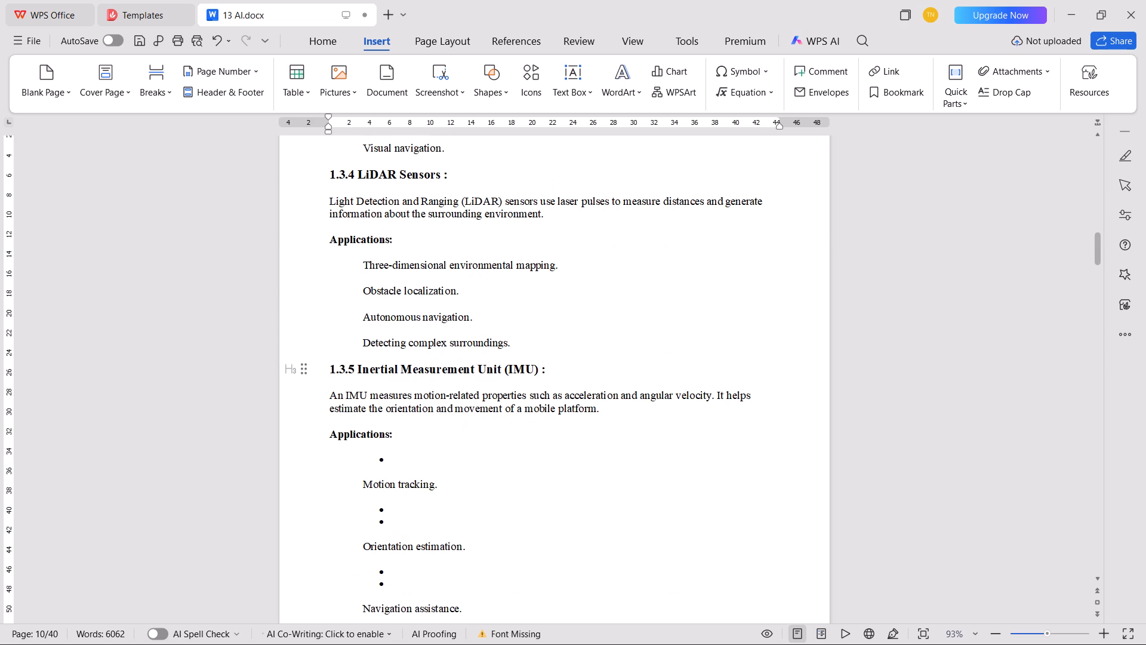
left_click(427, 477)
key("BackSpace")
key("BackSpace")
key("BackSpace")
left_click(425, 499)
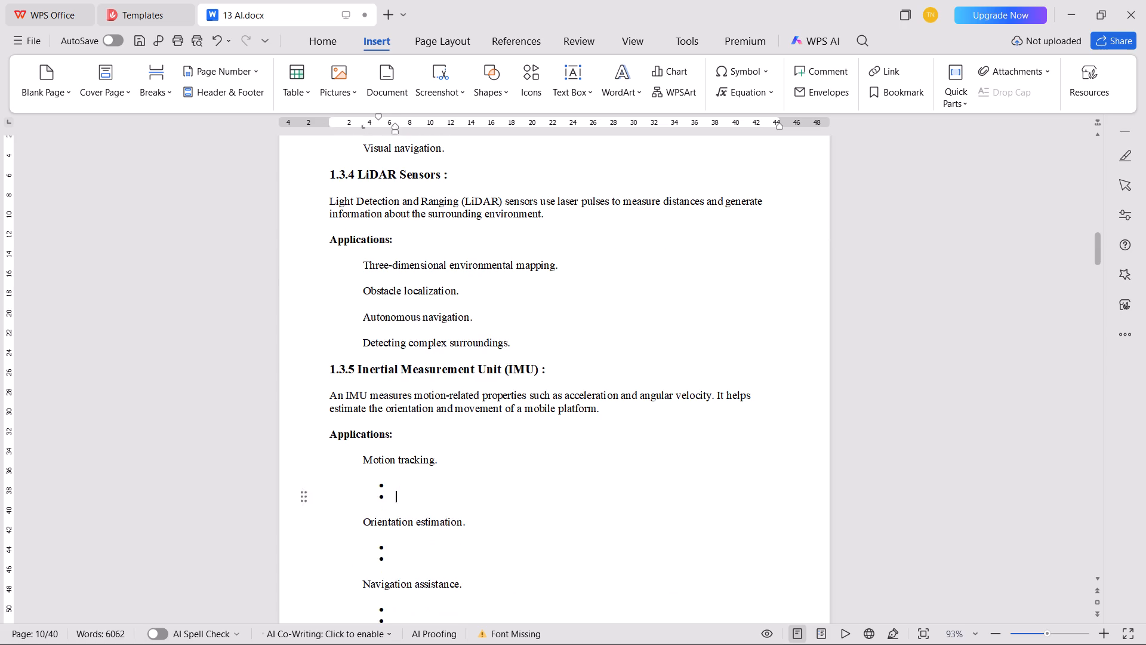
key("BackSpace")
key("BackSpace")
key("BackSpace")
key("BackSpace")
left_click(425, 527)
key("BackSpace")
key("BackSpace")
key("BackSpace")
key("BackSpace")
Delete the empty bullets before and after the movement stabilization item in the Applications list of section 1.3.5.
left_click(418, 539)
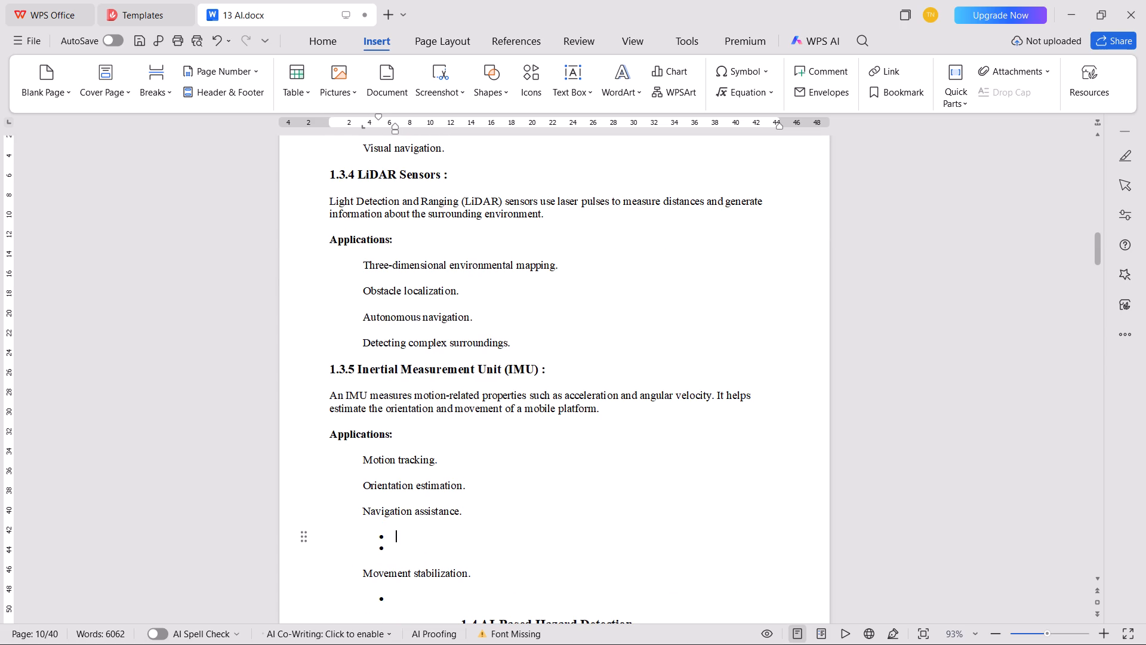
left_click(426, 560)
key("BackSpace")
key("BackSpace")
key("BackSpace")
key("BackSpace")
left_click(426, 563)
key("BackSpace")
key("BackSpace")
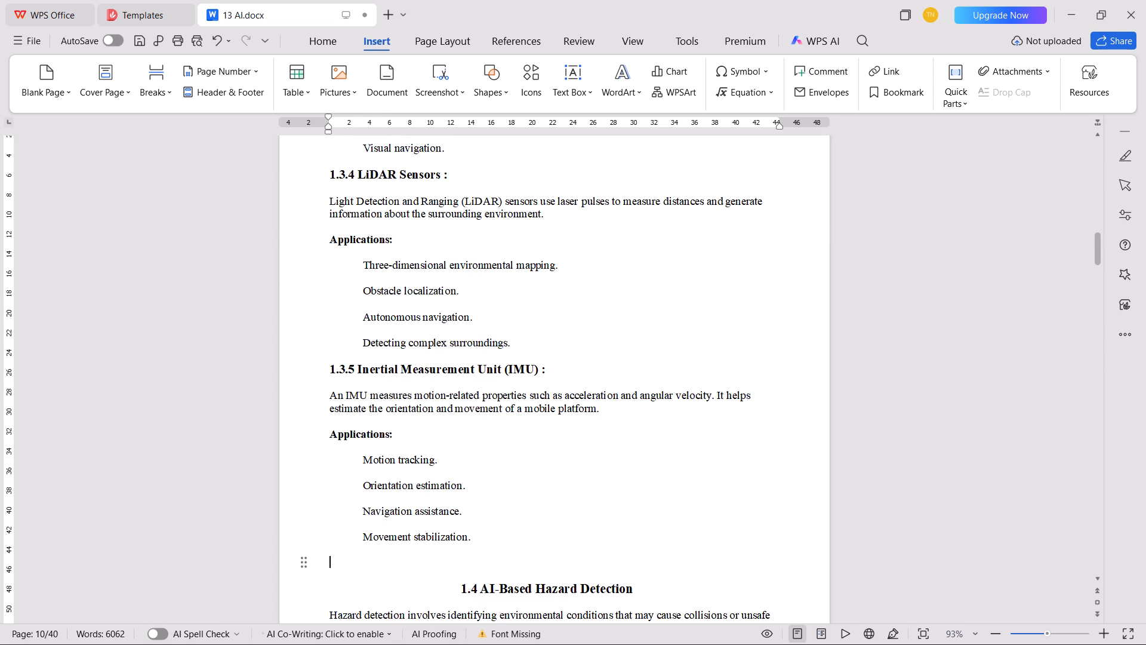
key("BackSpace")
Left-align heading 1.4 AI-Based Hazard Detection and add a space and a colon at its end.
left_click(426, 566)
key("BackSpace")
key("BackSpace")
left_click(547, 554)
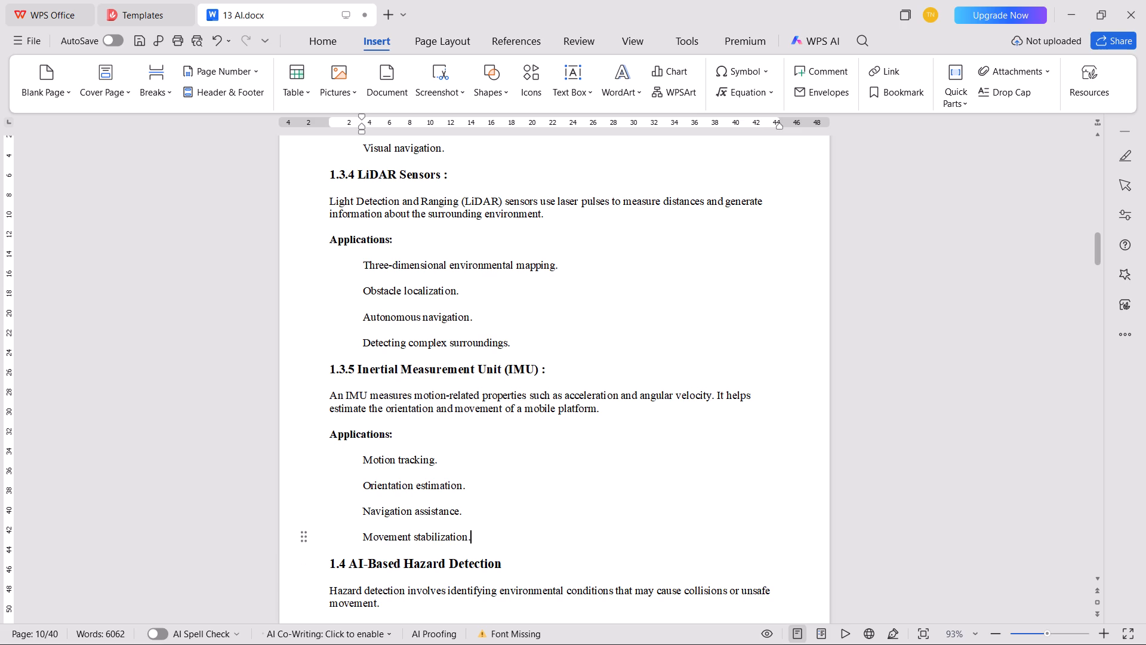
key("Down")
key("Right")
key("ctrl+Right")
key("space")
type(":")
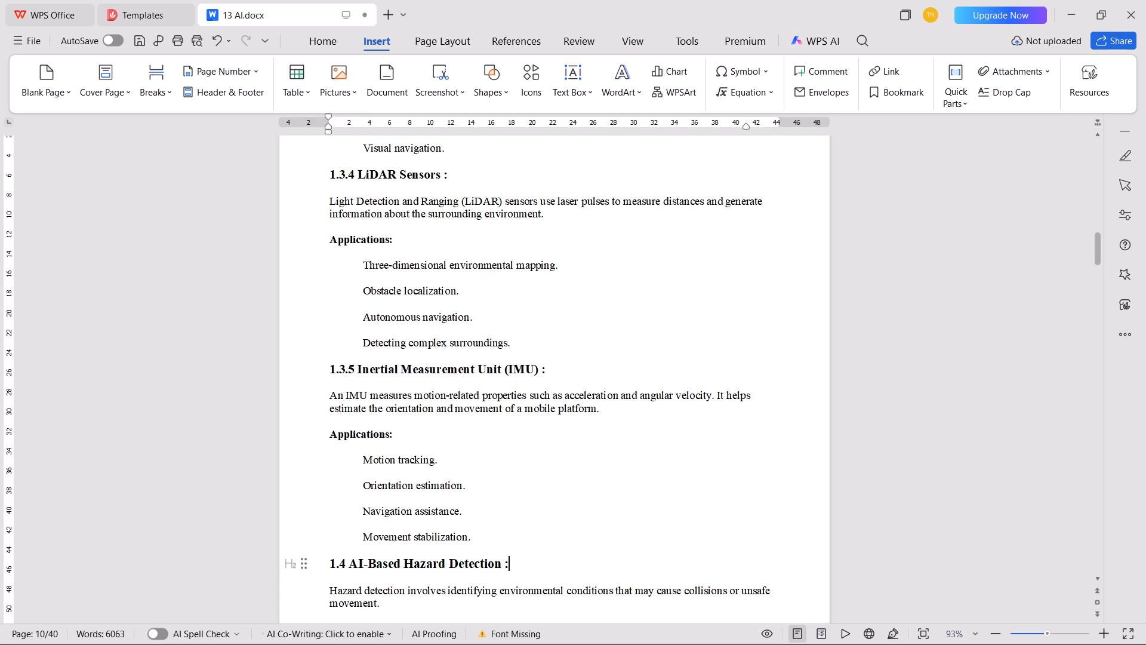
Delete the empty bullets before the stationary obstacles, moving obstacles and unexpected objects items in the hazard list of section 1.4.
scroll(658, 464, "down", 6)
left_click(420, 358)
key("BackSpace")
key("BackSpace")
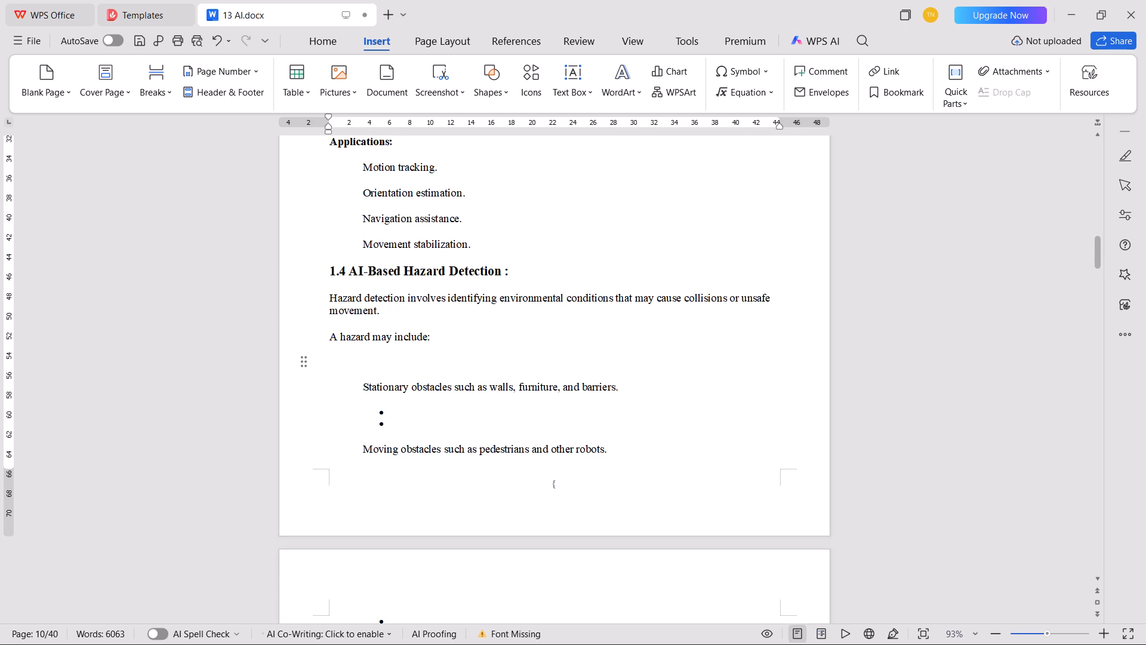
key("BackSpace")
left_click(403, 404)
key("BackSpace")
key("BackSpace")
key("BackSpace")
left_click(411, 448)
key("BackSpace")
key("BackSpace")
key("BackSpace")
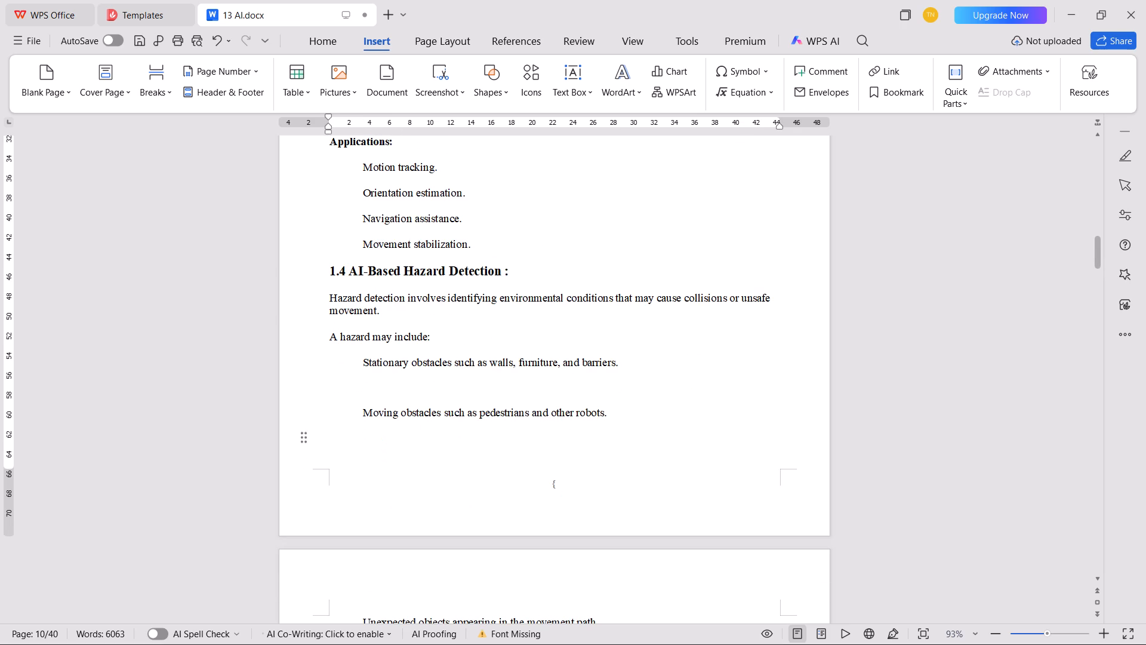
key("BackSpace")
left_click(396, 395)
key("BackSpace")
Delete the empty bullets before the uneven surfaces item and before and after the narrow passages item in section 1.4.
left_click(398, 466)
key("BackSpace")
key("BackSpace")
key("BackSpace")
key("BackSpace")
scroll(403, 484, "down", 3)
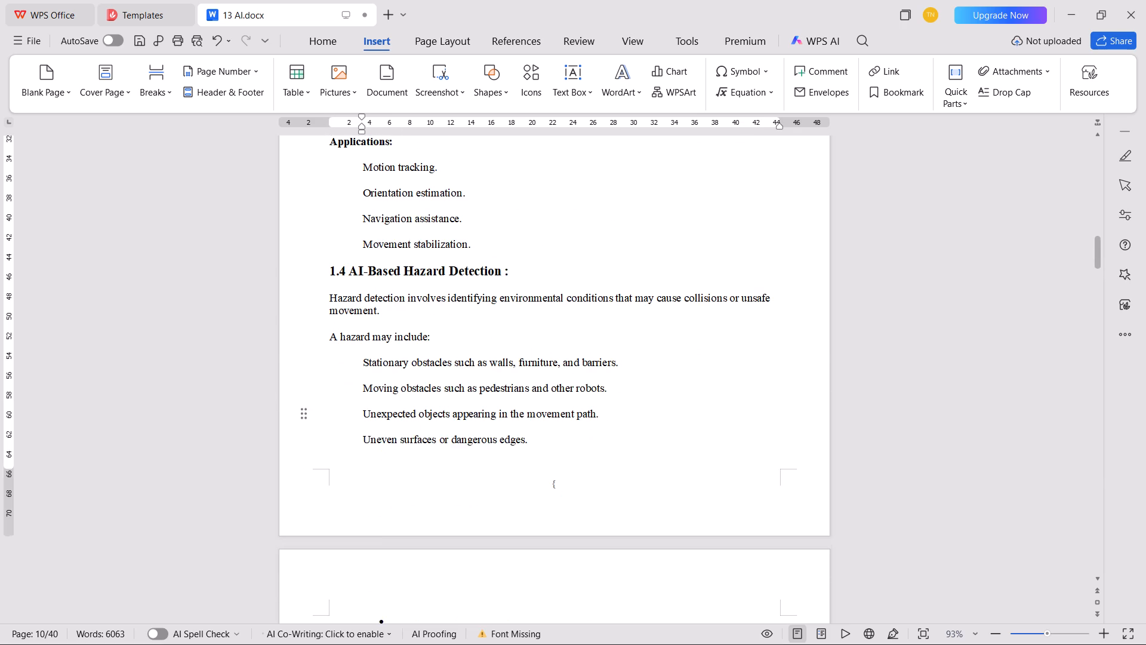
scroll(403, 484, "down", 2)
left_click(409, 447)
key("BackSpace")
key("BackSpace")
key("BackSpace")
key("BackSpace")
left_click(409, 457)
key("BackSpace")
key("BackSpace")
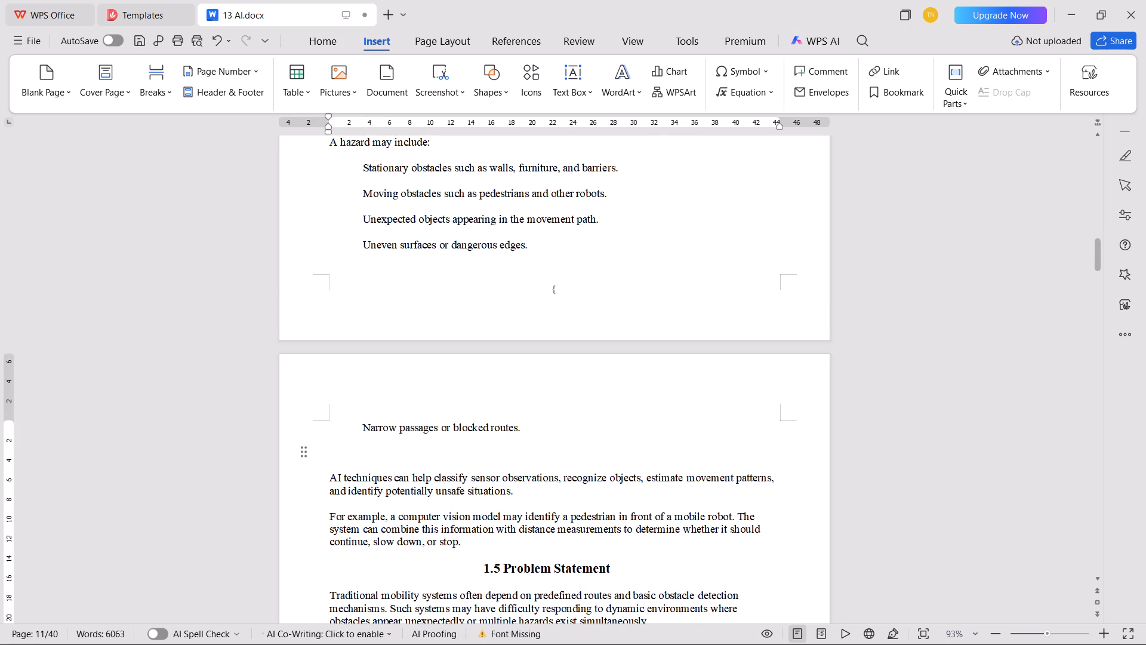
key("BackSpace")
Left-align the headings 1.5 Problem Statement and 1.6 Objectives.
left_click(419, 550)
key("BackSpace")
key("BackSpace")
scroll(487, 527, "down", 8)
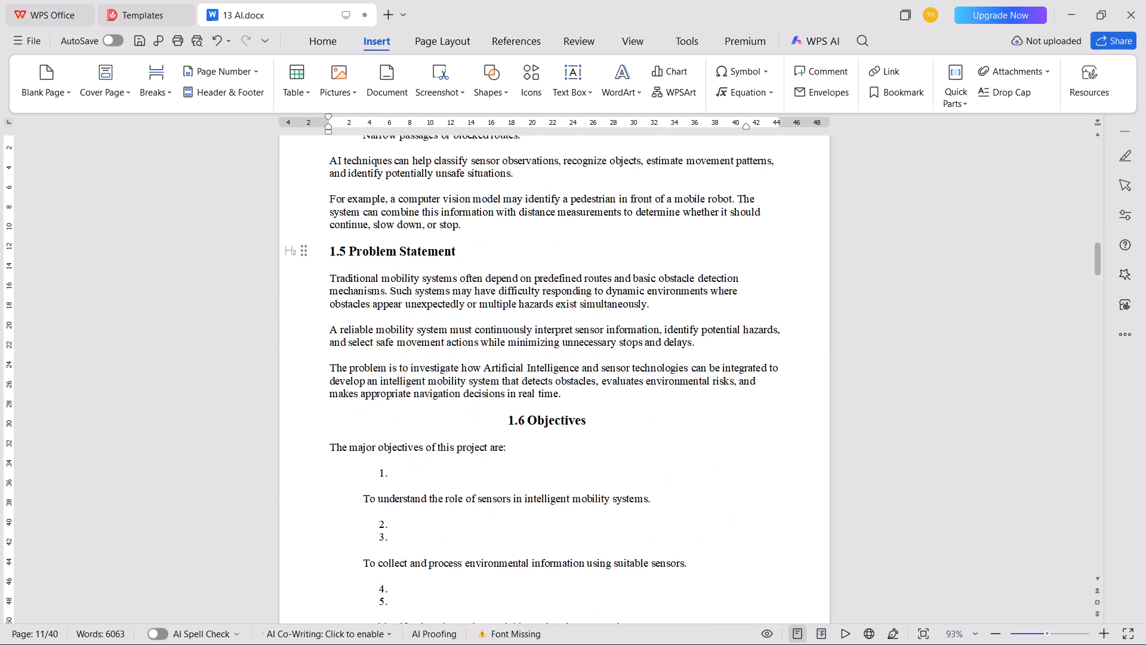
left_click(467, 417)
key("BackSpace")
key("BackSpace")
Add a space and a colon at the end of headings 1.5 Problem Statement and 1.6 Objectives.
left_click(470, 260)
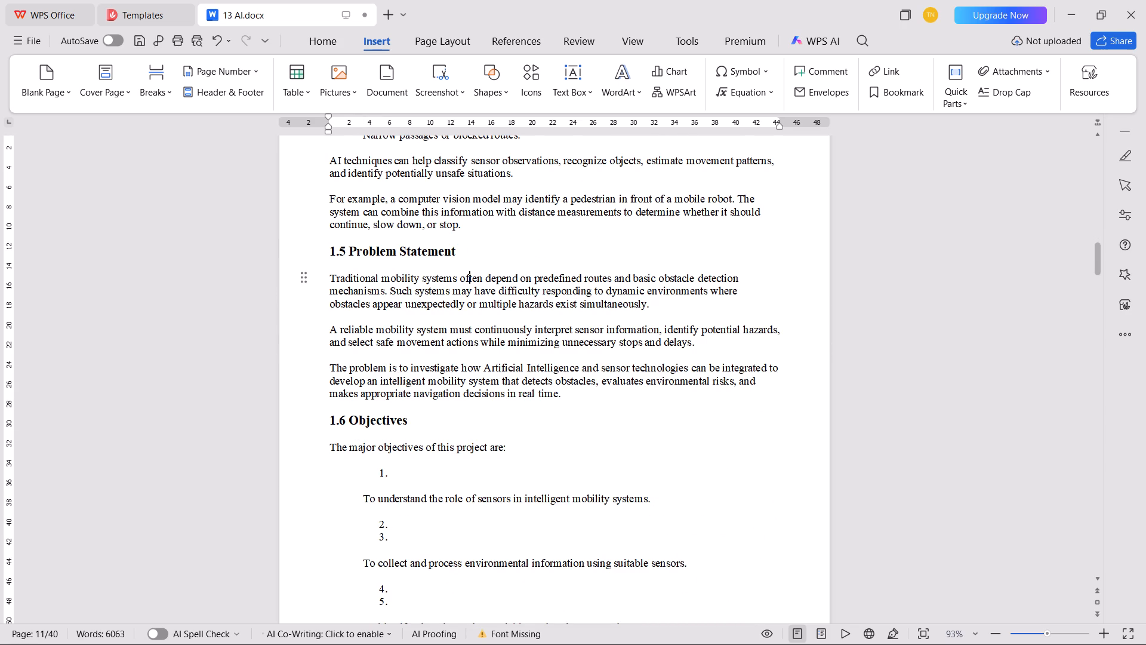
key("Up")
key("space")
type(":")
left_click(418, 417)
key("space")
type(":")
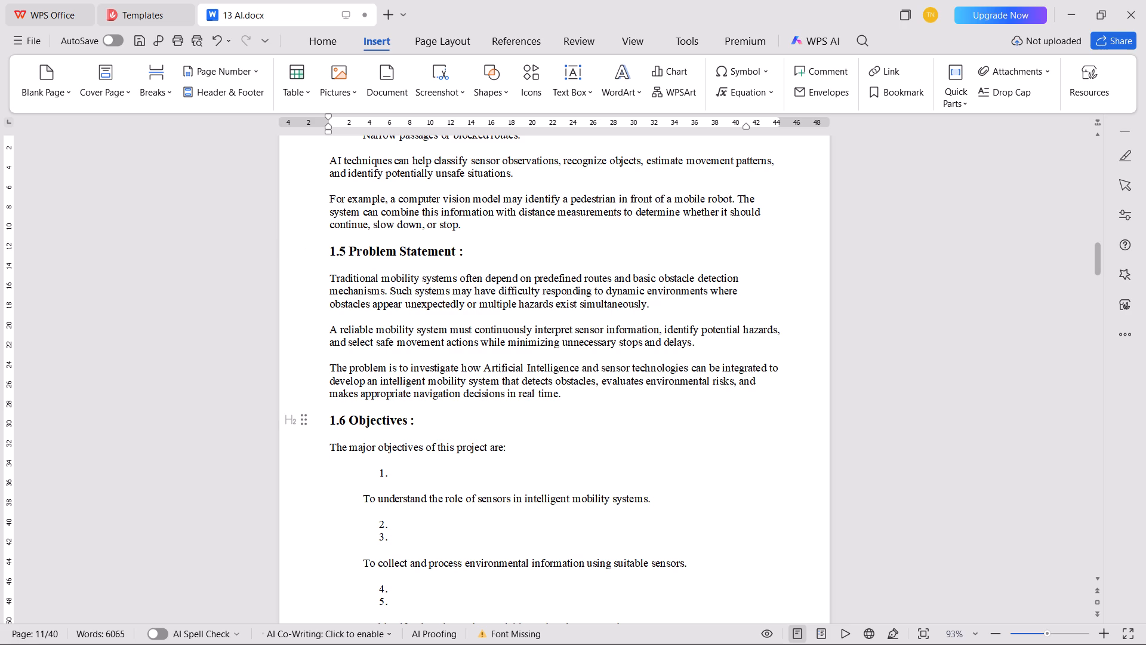
Delete the empty numbered lines before the first three objectives in section 1.6, from understanding sensors to identifying obstacles and hazards.
scroll(415, 414, "down", 4)
left_click(426, 288)
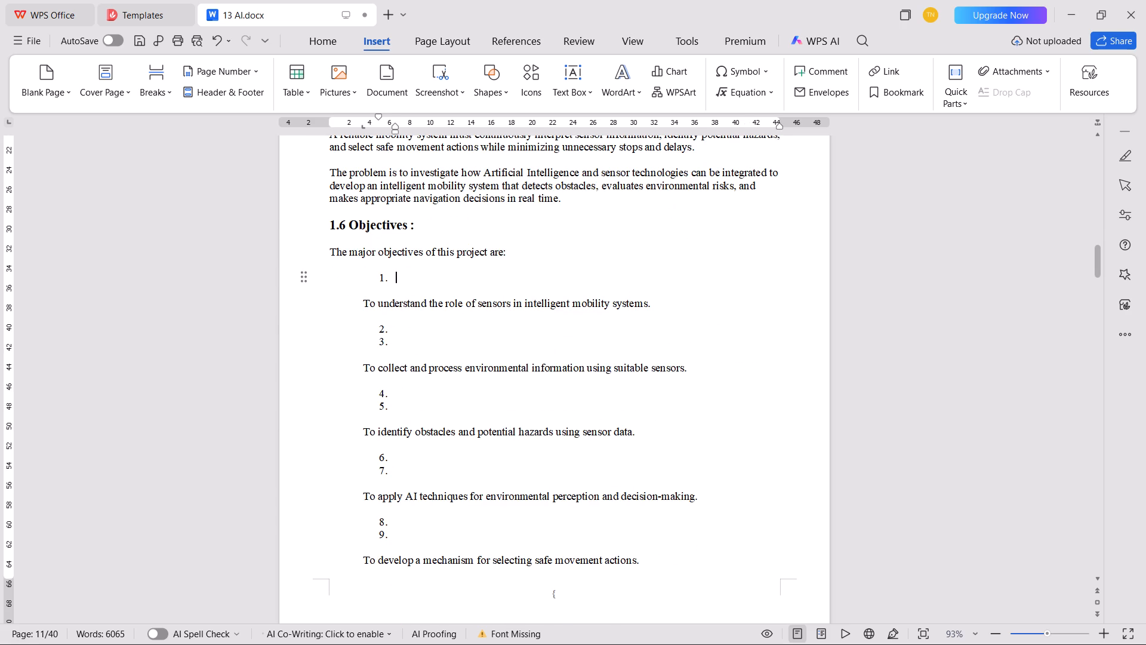
key("BackSpace")
key("BackSpace")
key("BackSpace")
left_click(423, 316)
key("BackSpace")
key("BackSpace")
key("BackSpace")
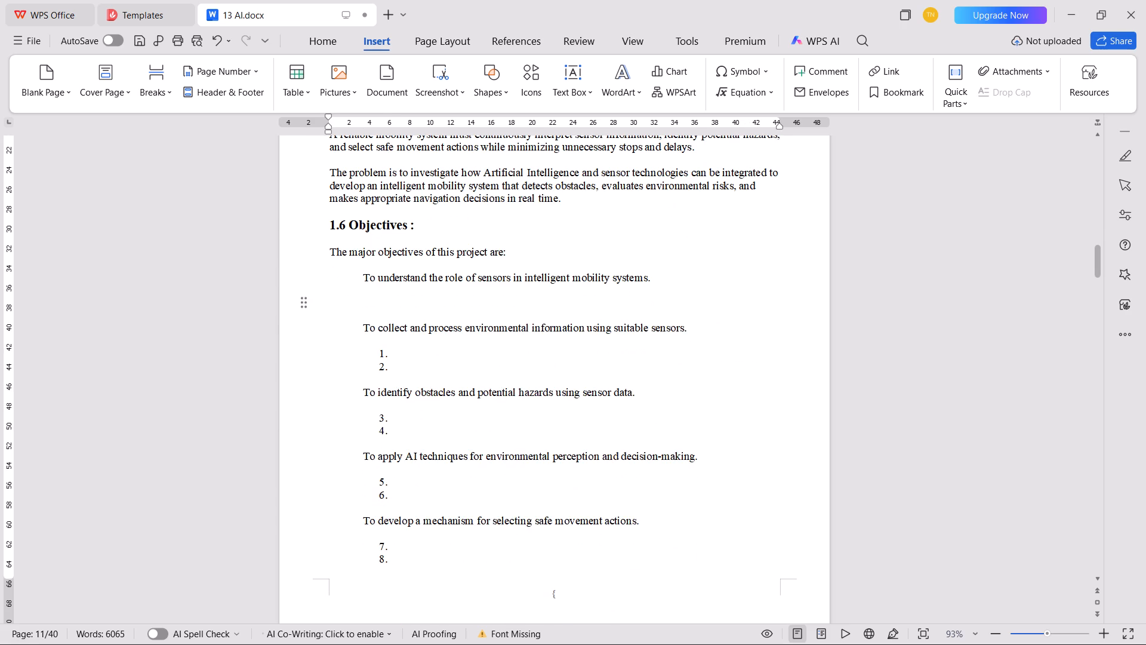
key("BackSpace")
left_click(409, 349)
key("BackSpace")
key("BackSpace")
key("BackSpace")
key("BackSpace")
Delete the empty numbered lines before the AI techniques, safe movement mechanism and path-planning objectives in section 1.6.
left_click(409, 368)
key("BackSpace")
key("BackSpace")
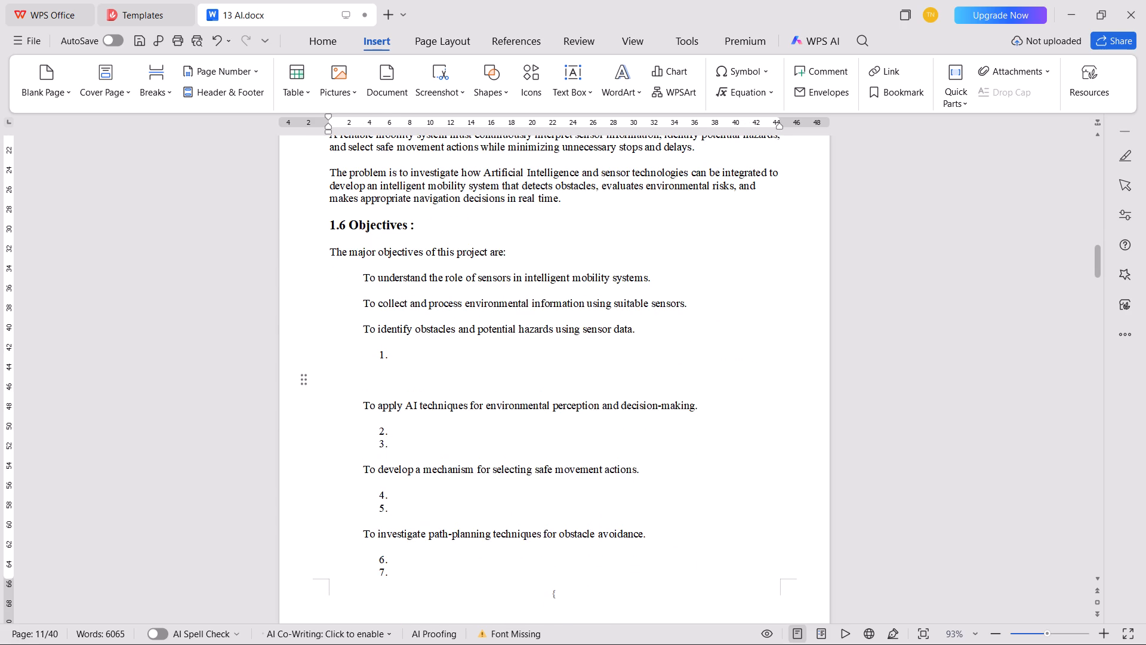
key("BackSpace")
key("BackSpace")
left_click(421, 403)
key("BackSpace")
key("BackSpace")
key("BackSpace")
key("BackSpace")
key("BackSpace")
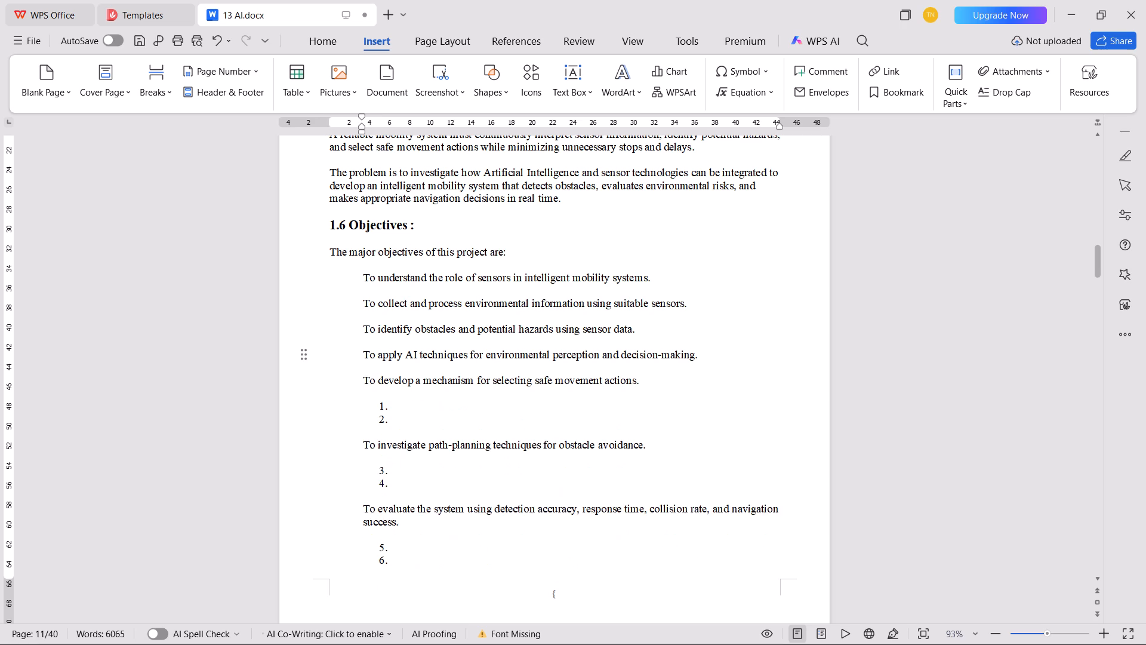
left_click(423, 435)
key("BackSpace")
key("BackSpace")
key("BackSpace")
key("BackSpace")
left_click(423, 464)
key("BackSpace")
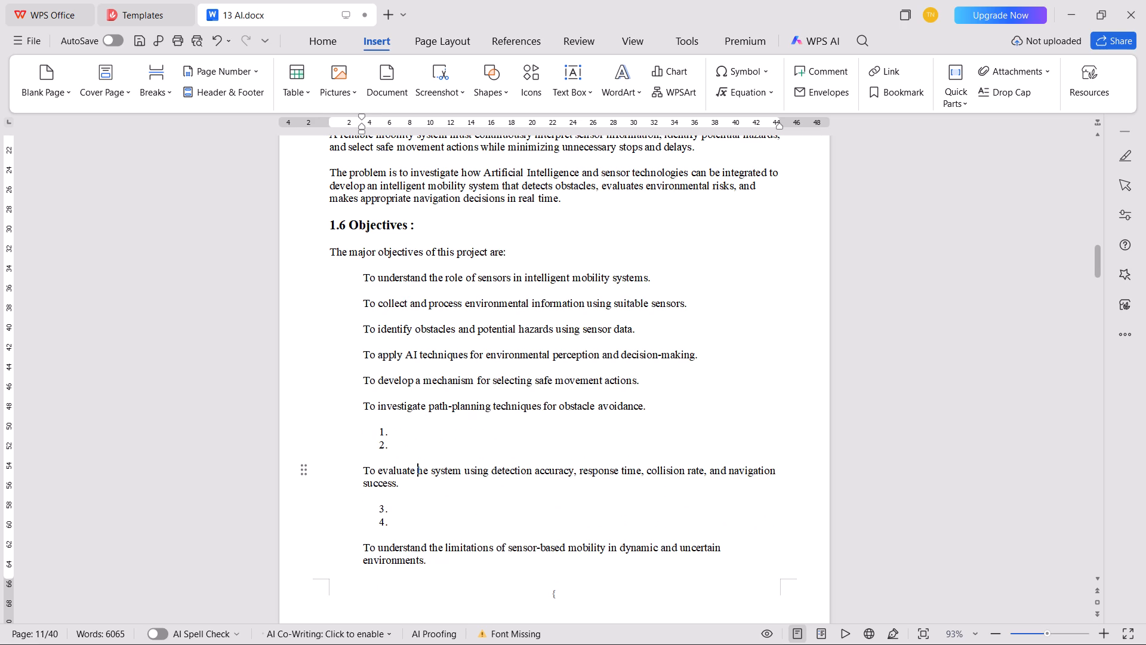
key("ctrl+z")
Delete the empty numbered lines before the system evaluation objective and before and after the limitations objective in section 1.6.
left_click(417, 443)
key("BackSpace")
key("BackSpace")
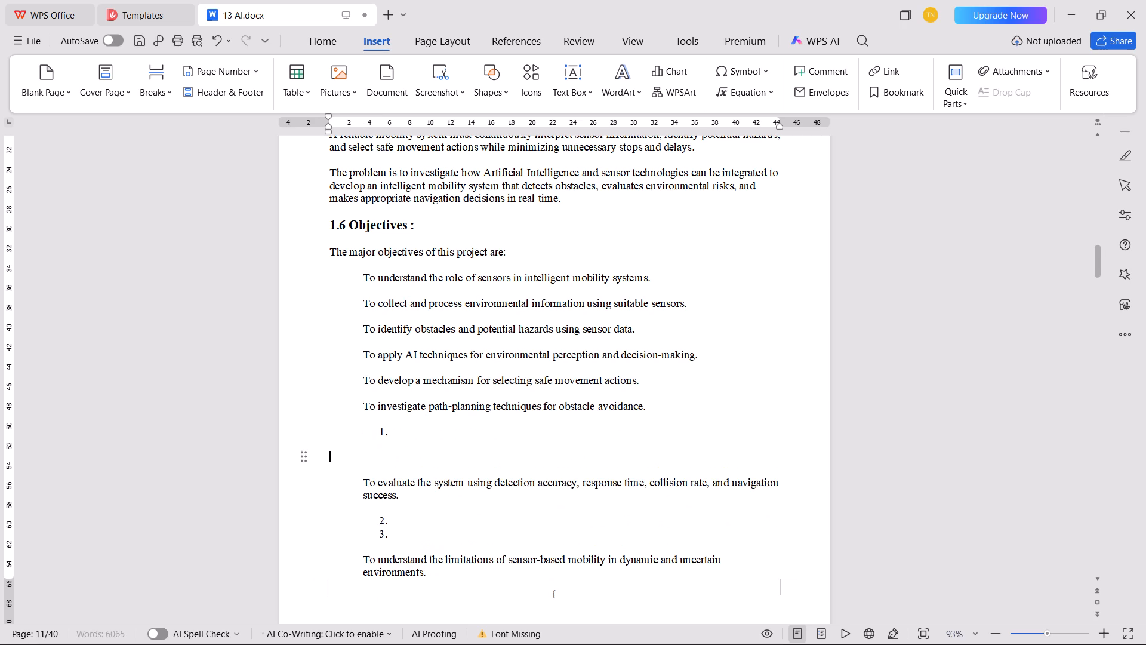
key("BackSpace")
key("BackSpace")
left_click(418, 486)
key("BackSpace")
key("BackSpace")
key("BackSpace")
key("BackSpace")
left_click(406, 516)
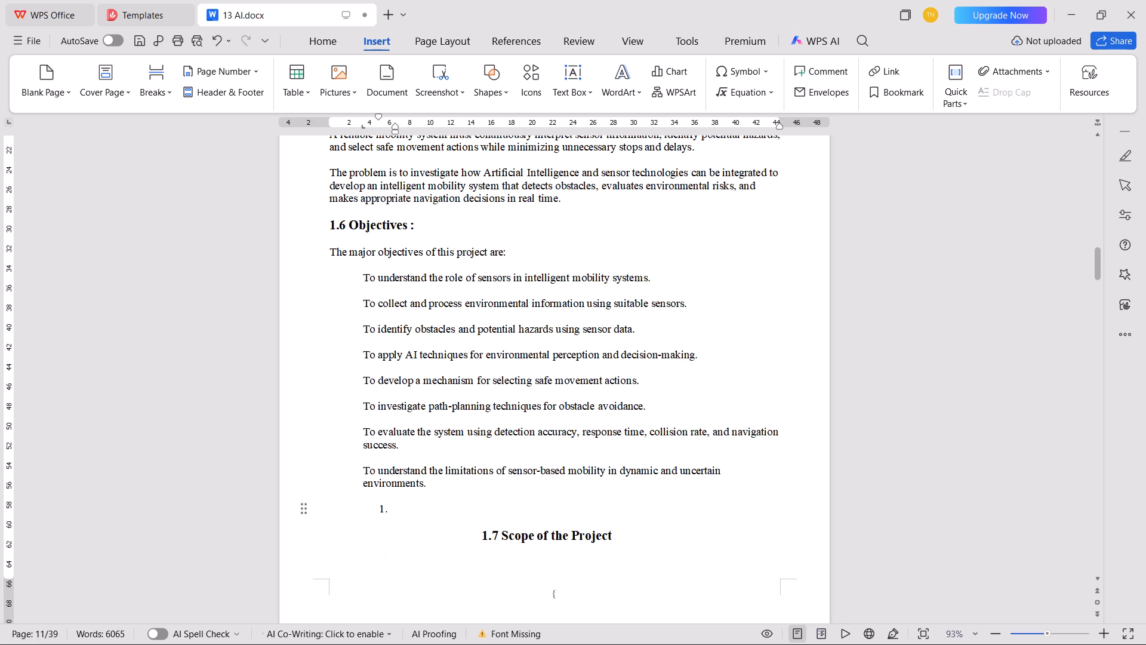
key("BackSpace")
key("BackSpace")
key("BackSpace")
Left-align heading 1.7 Scope of the Project and add a space and a colon at its end.
left_click(415, 523)
left_click(416, 514)
key("BackSpace")
key("BackSpace")
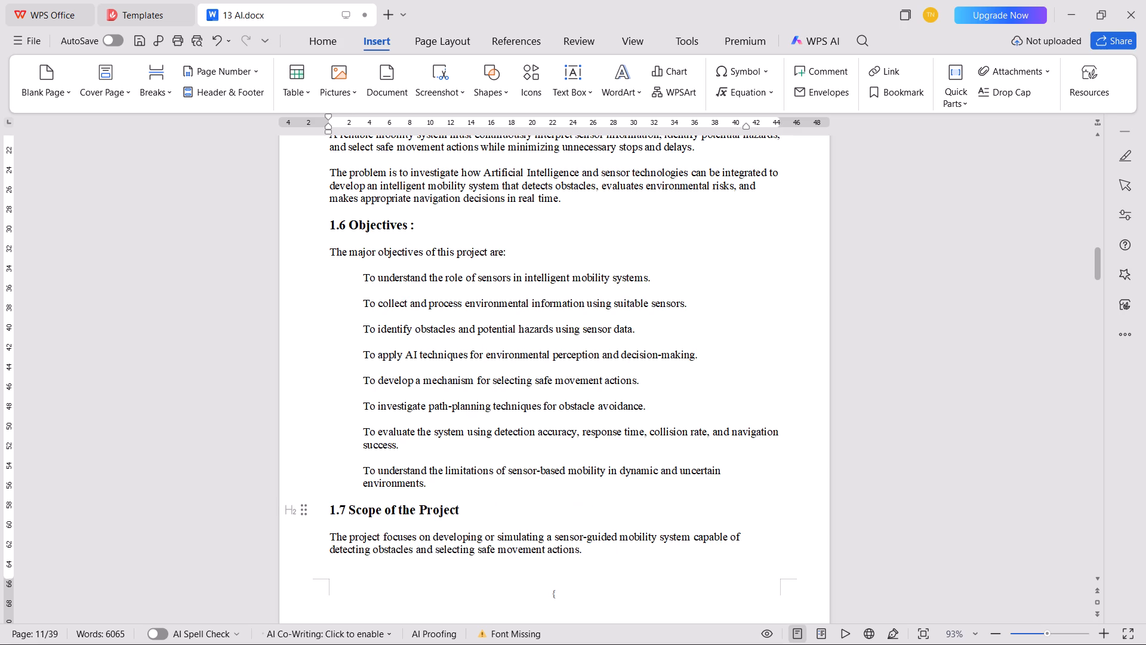
left_click(480, 506)
key("space")
type(":")
Left-align heading 1.8 Complex Engineering Problem (CEP) Identification and add a space and a colon at its end.
scroll(480, 494, "down", 8)
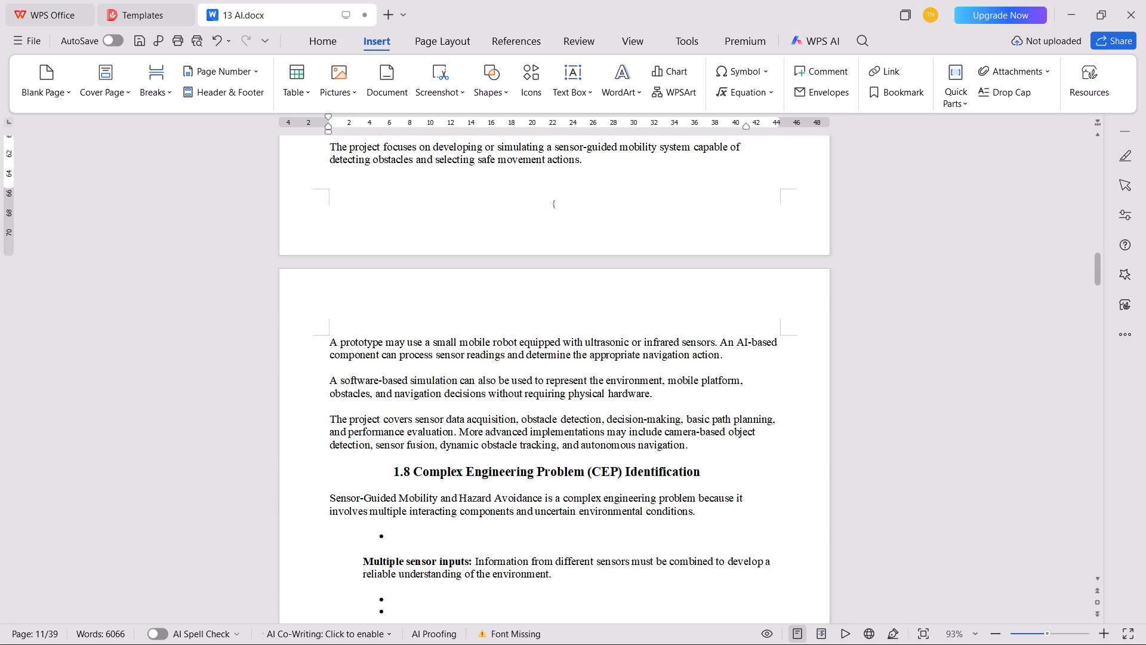
left_click(365, 476)
key("BackSpace")
key("BackSpace")
left_click(667, 477)
key("space")
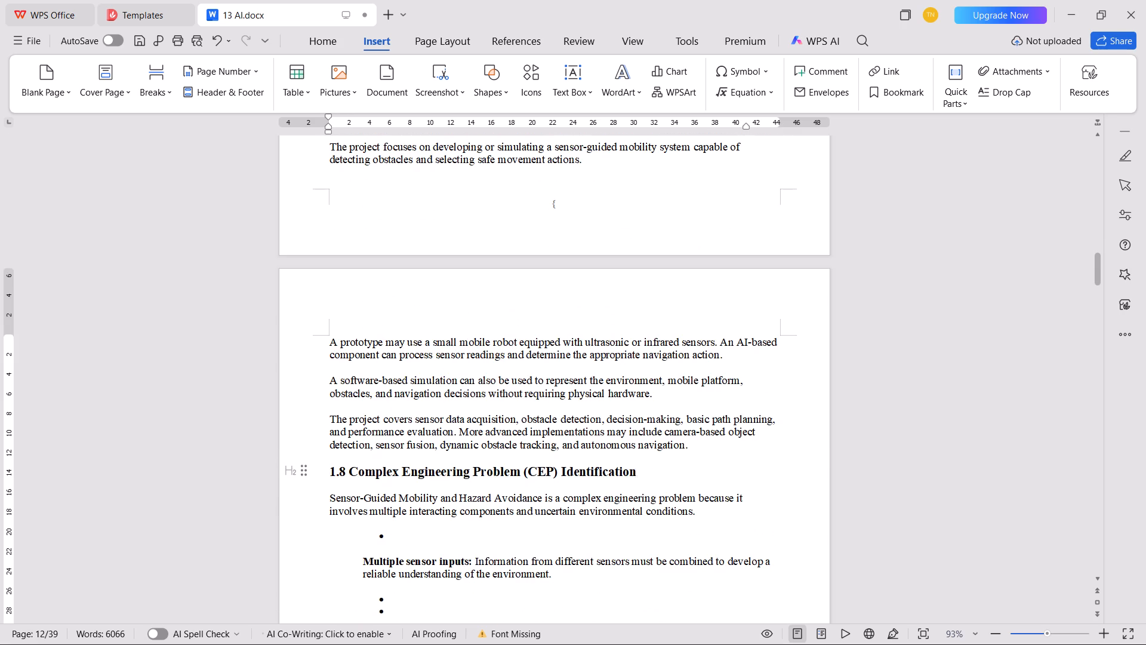
type(":")
Delete the empty bullets before the multiple sensor inputs and environmental uncertainty items in section 1.8.
scroll(651, 494, "down", 1)
left_click(523, 500)
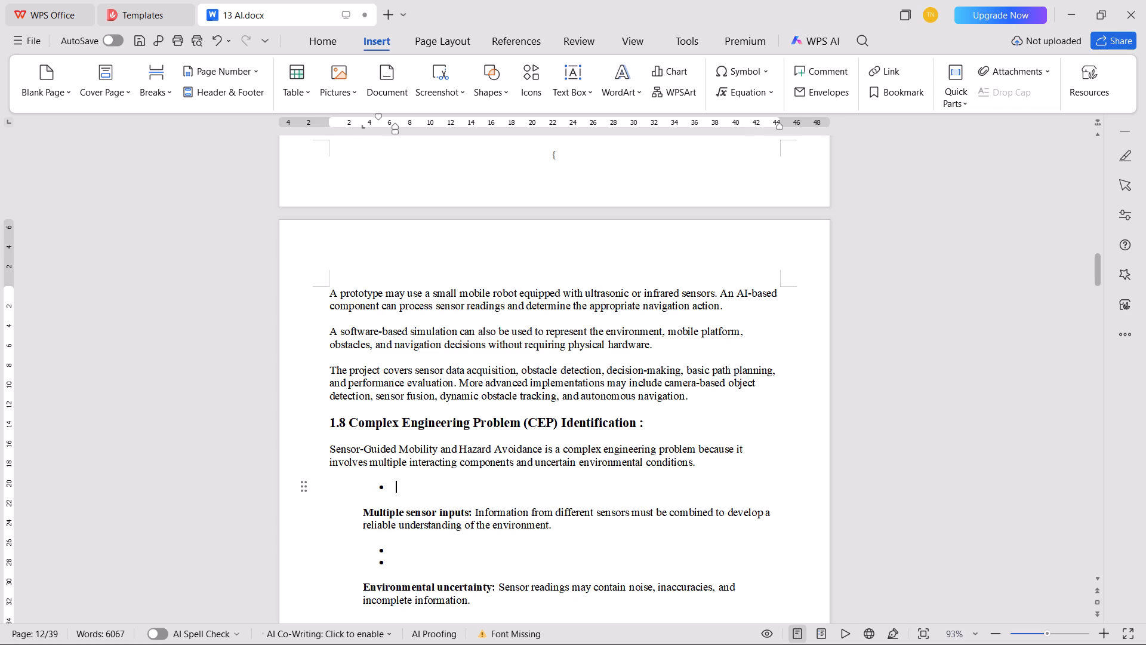
key("BackSpace")
key("BackSpace")
key("BackSpace")
left_click(478, 551)
key("BackSpace")
key("BackSpace")
key("BackSpace")
key("BackSpace")
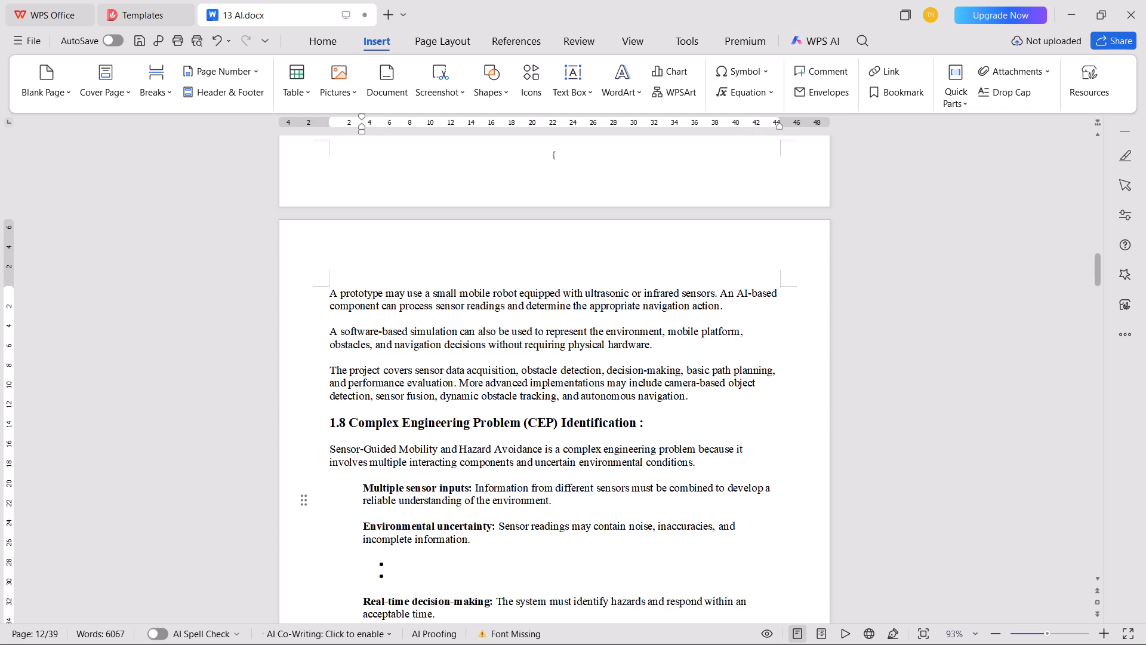
Delete the empty bullets before the real-time decision-making, safety and performance trade-offs, and dynamic environments items in section 1.8.
left_click(472, 582)
key("BackSpace")
key("BackSpace")
key("BackSpace")
scroll(477, 564, "down", 4)
key("BackSpace")
left_click(403, 429)
key("BackSpace")
key("BackSpace")
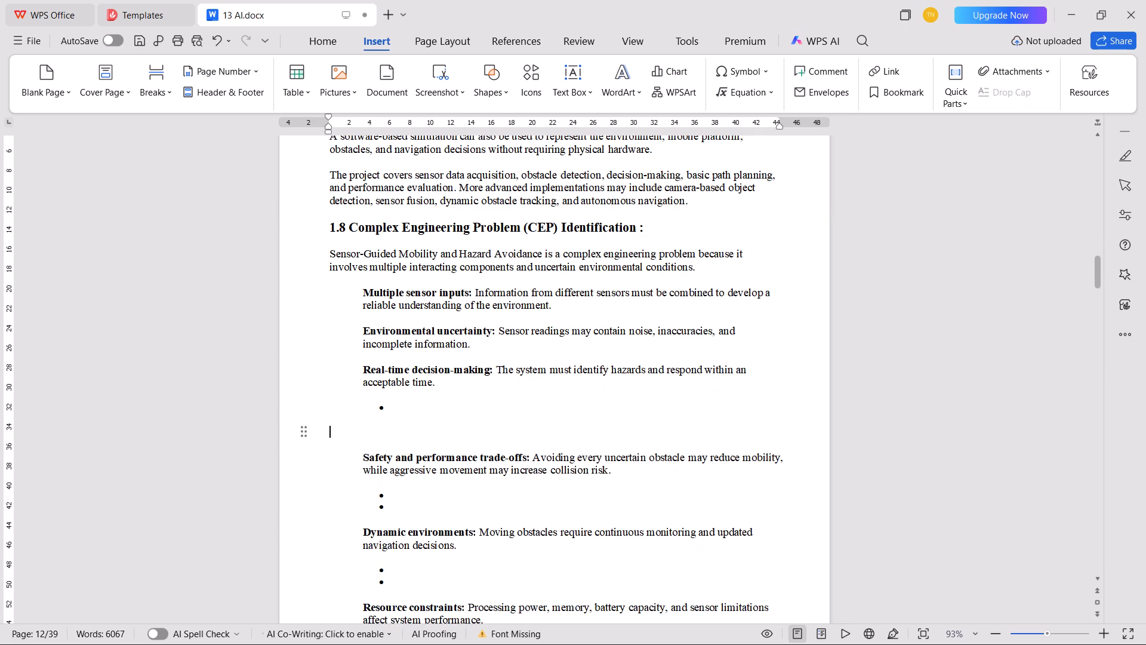
key("BackSpace")
key("BackSpace")
left_click(403, 466)
key("BackSpace")
key("BackSpace")
key("BackSpace")
key("BackSpace")
Delete the empty bullets before and after the resource constraints item in section 1.8, keeping the item's wording intact.
left_click(418, 518)
key("BackSpace")
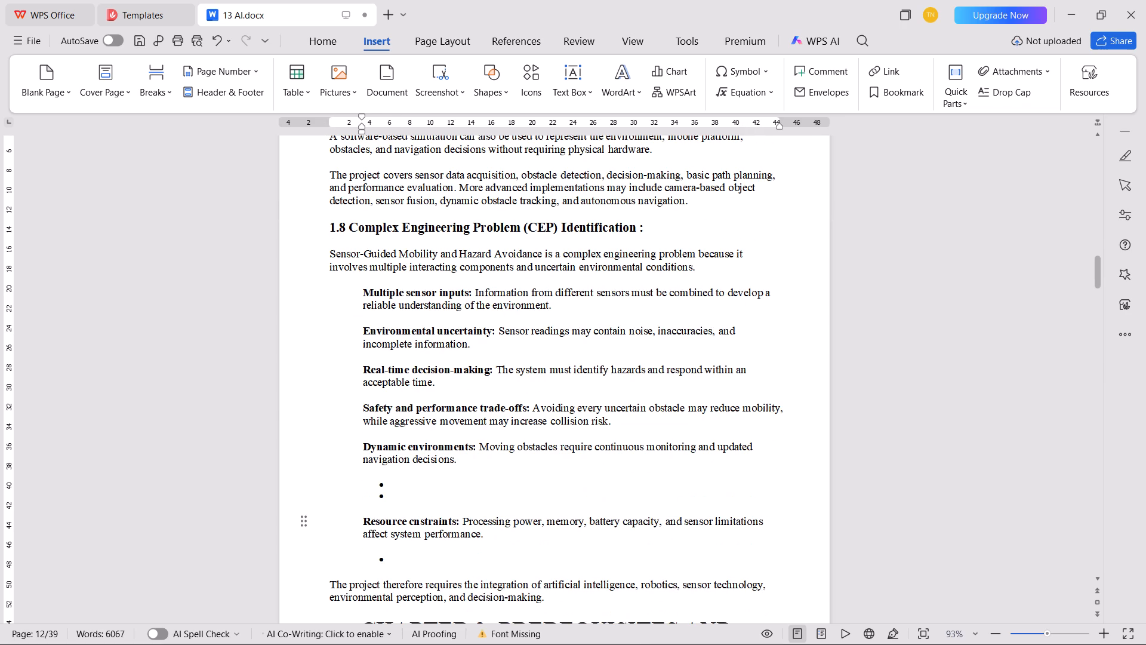
key("o")
left_click(425, 495)
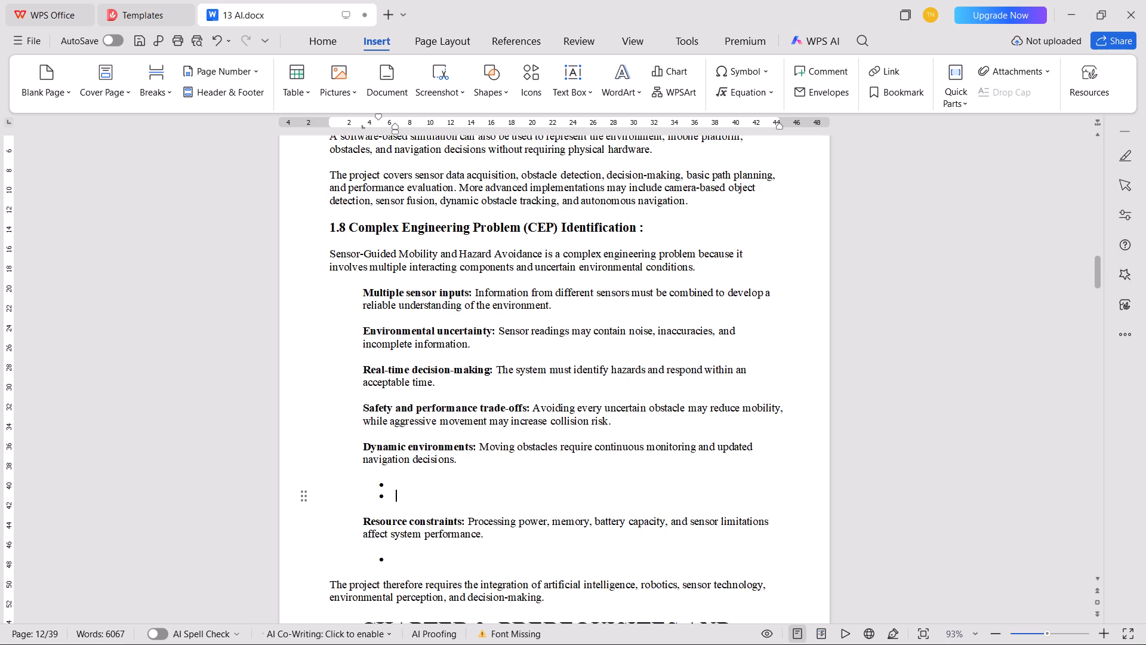
key("BackSpace")
key("BackSpace")
key("BackSpace")
key("BackSpace")
left_click(426, 525)
key("BackSpace")
key("BackSpace")
key("BackSpace")
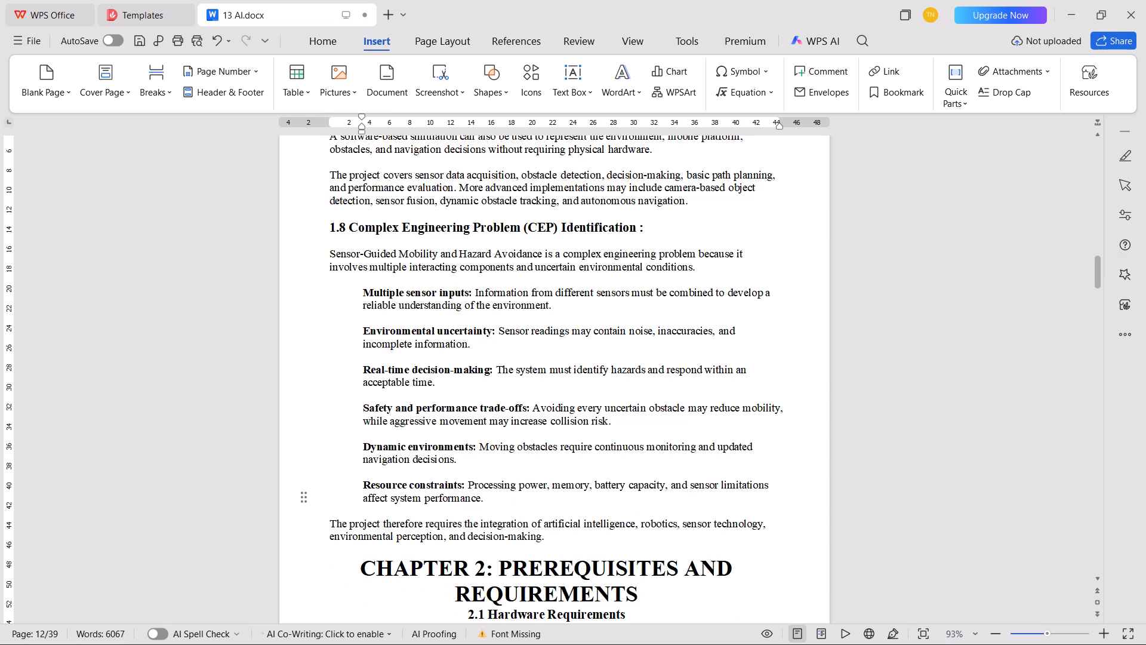
Start Chapter 2 on a new page by inserting a portrait blank page after section 1.8's closing paragraph and removing the surplus page.
left_click(571, 542)
left_click(51, 97)
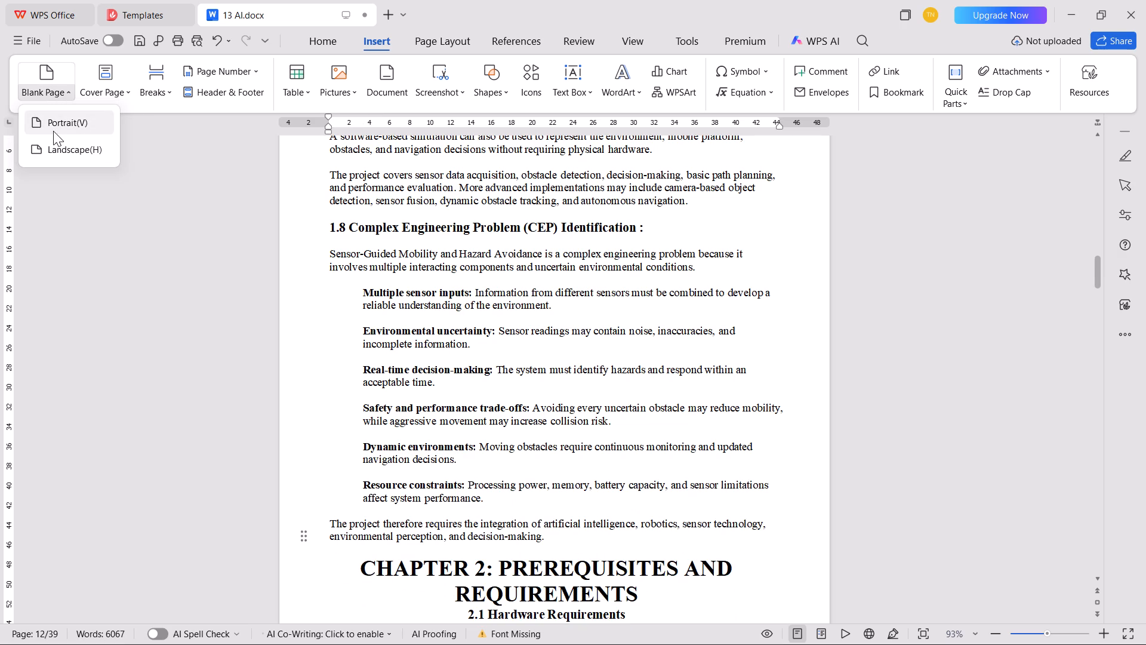
key("v")
scroll(251, 262, "up", 2)
key("Right")
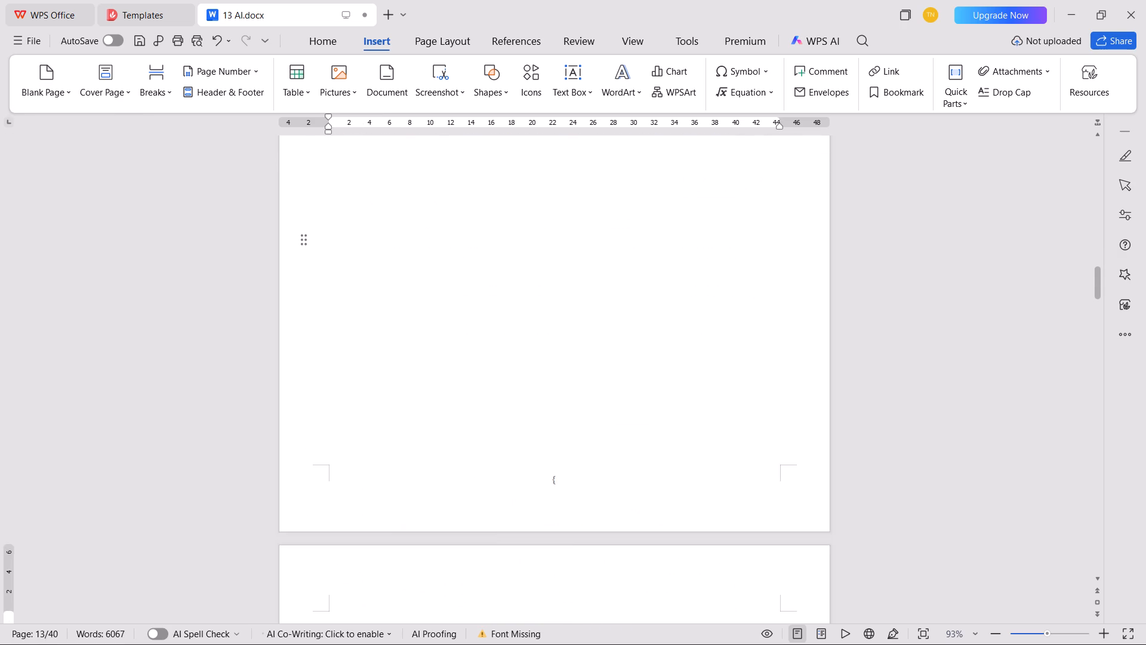
key("BackSpace")
scroll(418, 303, "up", 3)
key("Right")
scroll(418, 303, "down", 3)
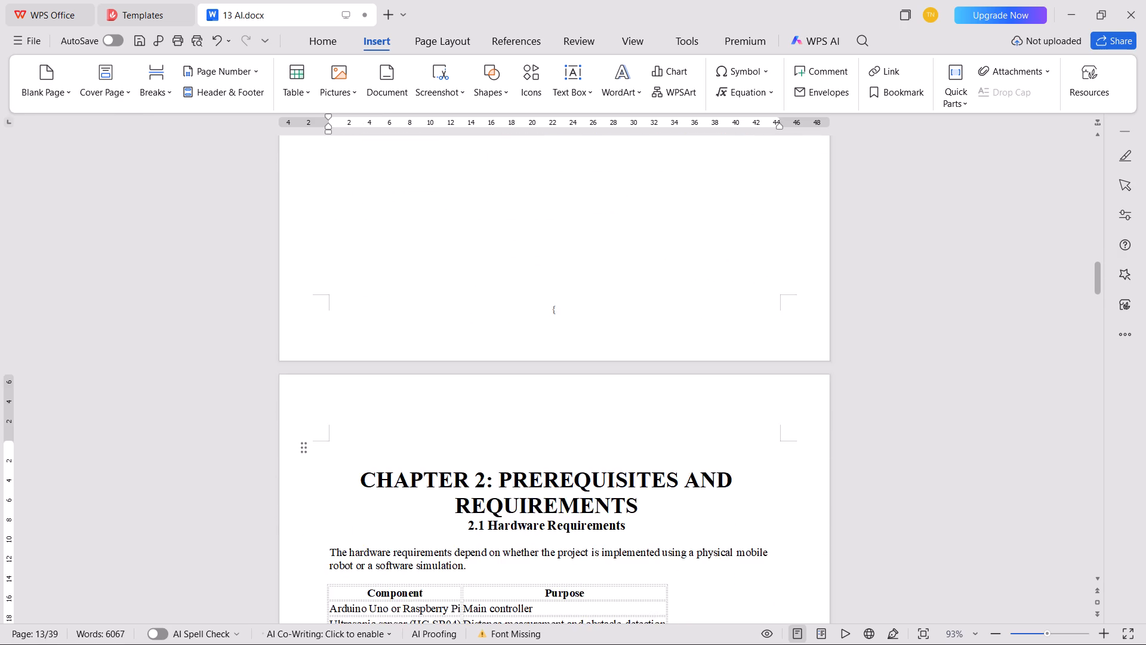
key("BackSpace")
type("00")
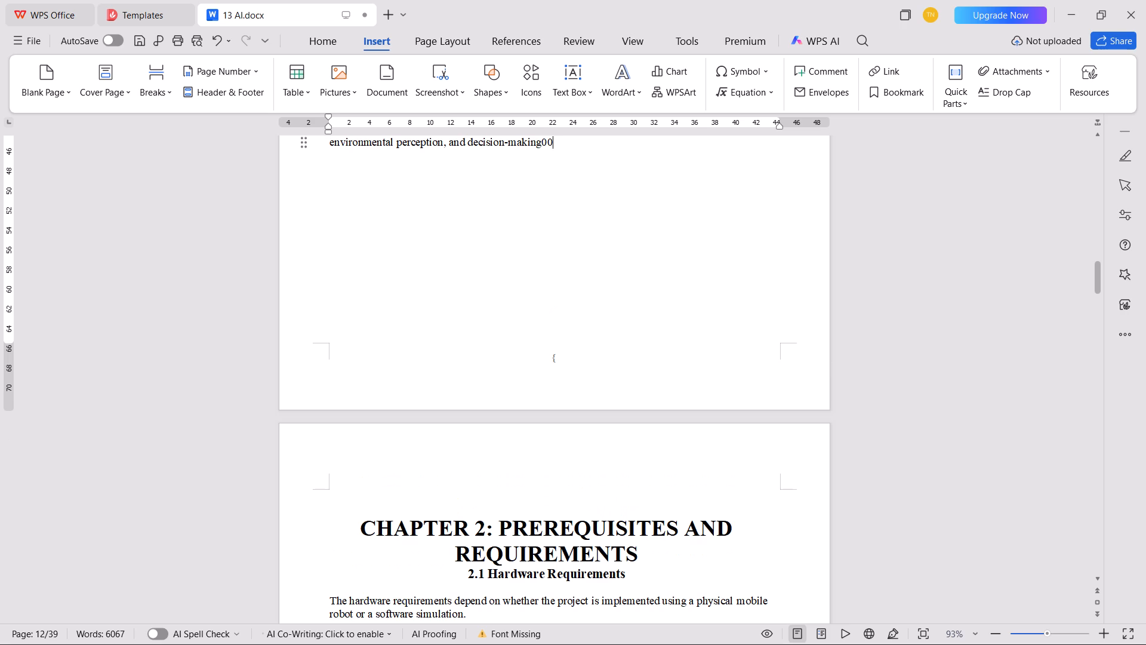
key("BackSpace")
key("BackSpace")
key("period")
Delete the blank line above the Chapter 2 heading and remove the heading's centering.
key("Right")
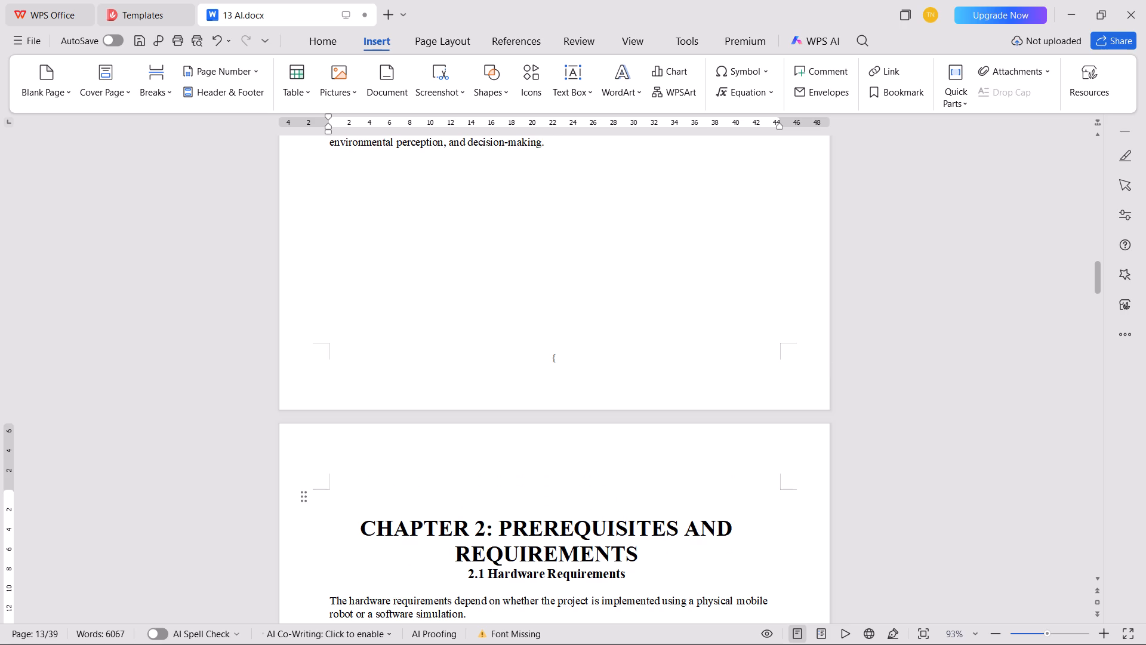
key("Right")
key("BackSpace")
key("BackSpace")
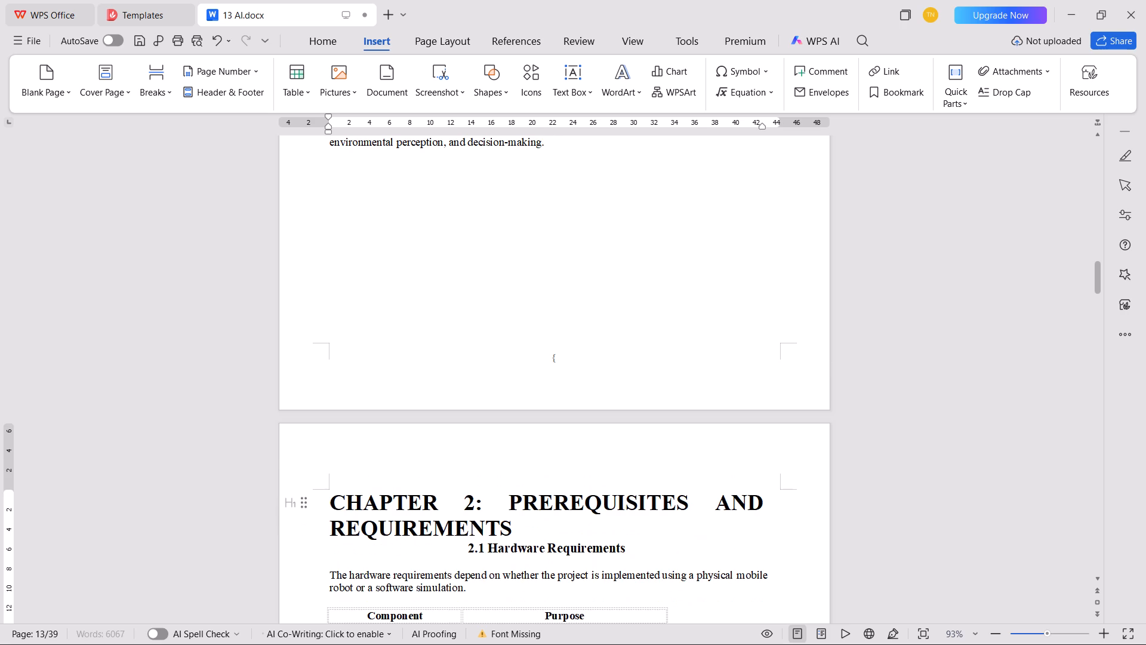
Split the Chapter 2 heading onto two lines before PREREQUISITES, removing the colon after CHAPTER 2.
scroll(470, 441, "down", 3)
left_click(513, 398)
key("BackSpace")
key("BackSpace")
key("Return")
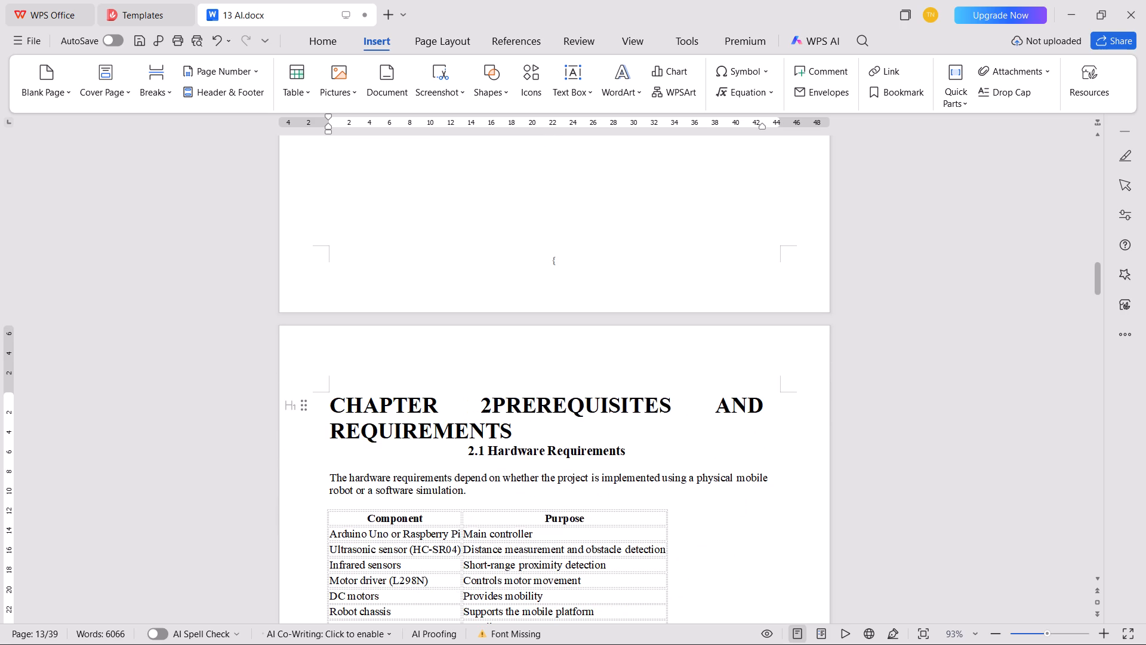
Left-align heading 2.1 Hardware Requirements and add a space and a colon at its end.
left_click(461, 454)
key("BackSpace")
key("BackSpace")
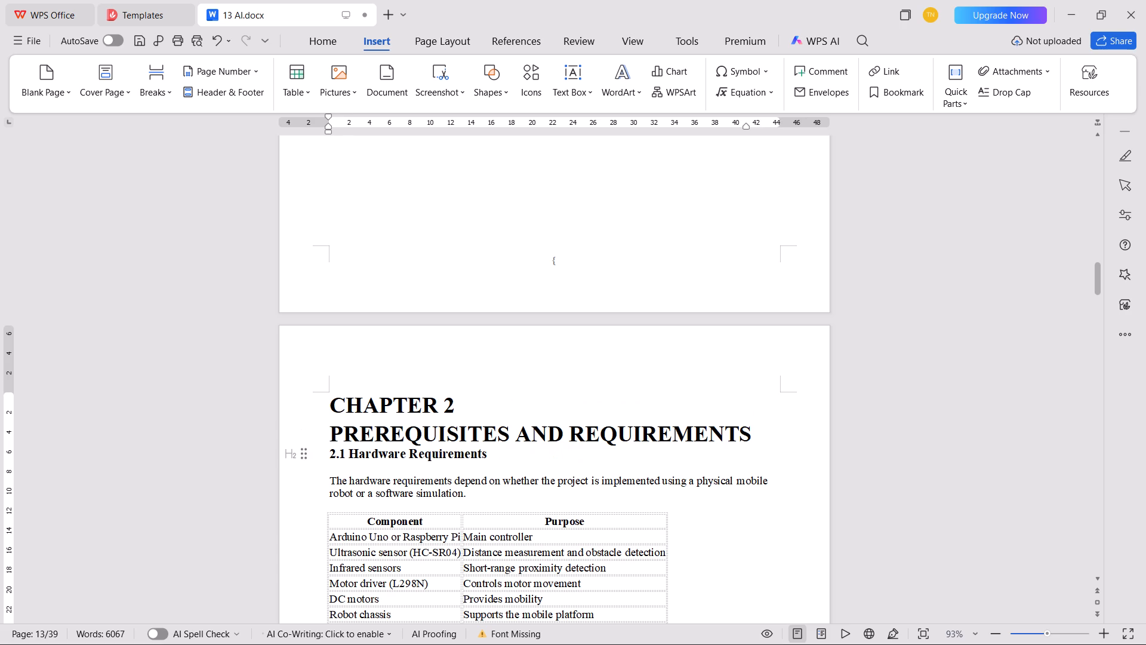
left_click(501, 459)
key("space")
type(":")
Left-align heading 2.2 Software Requirements and add a space and a colon at its end.
scroll(383, 458, "down", 6)
left_click(446, 487)
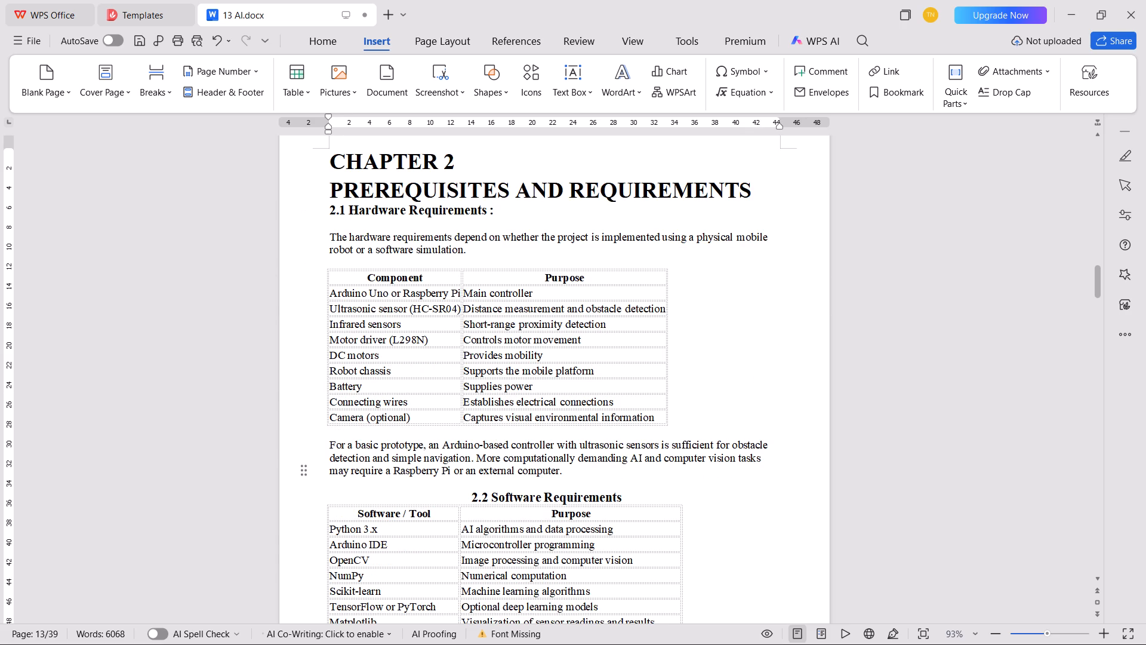
left_click(455, 494)
key("BackSpace")
key("BackSpace")
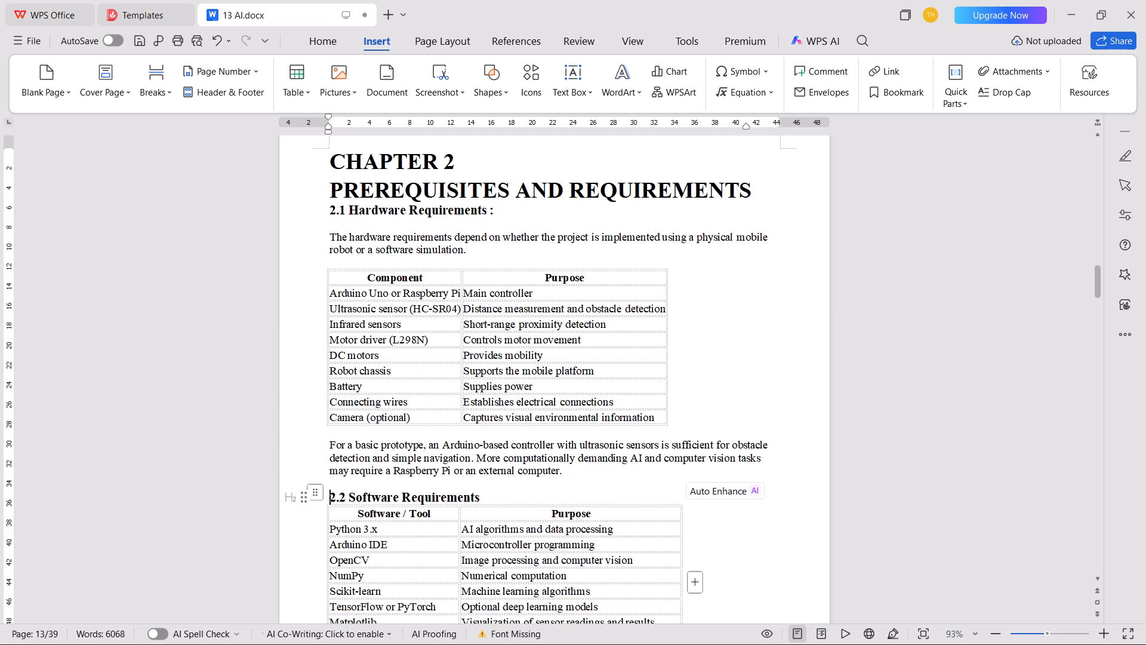
left_click(504, 499)
key("space")
type(":")
Left-align heading 2.3 Theoretical Prerequisites and add a space and a colon at its end.
scroll(520, 459, "down", 5)
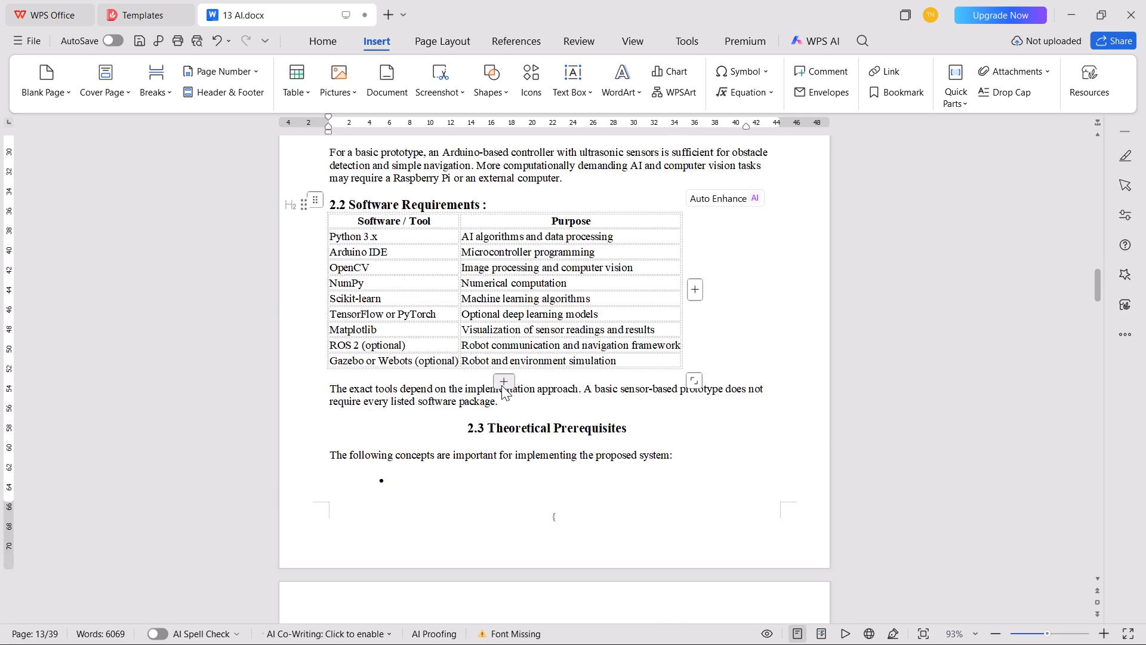
scroll(501, 385, "down", 3)
left_click(460, 331)
key("BackSpace")
key("BackSpace")
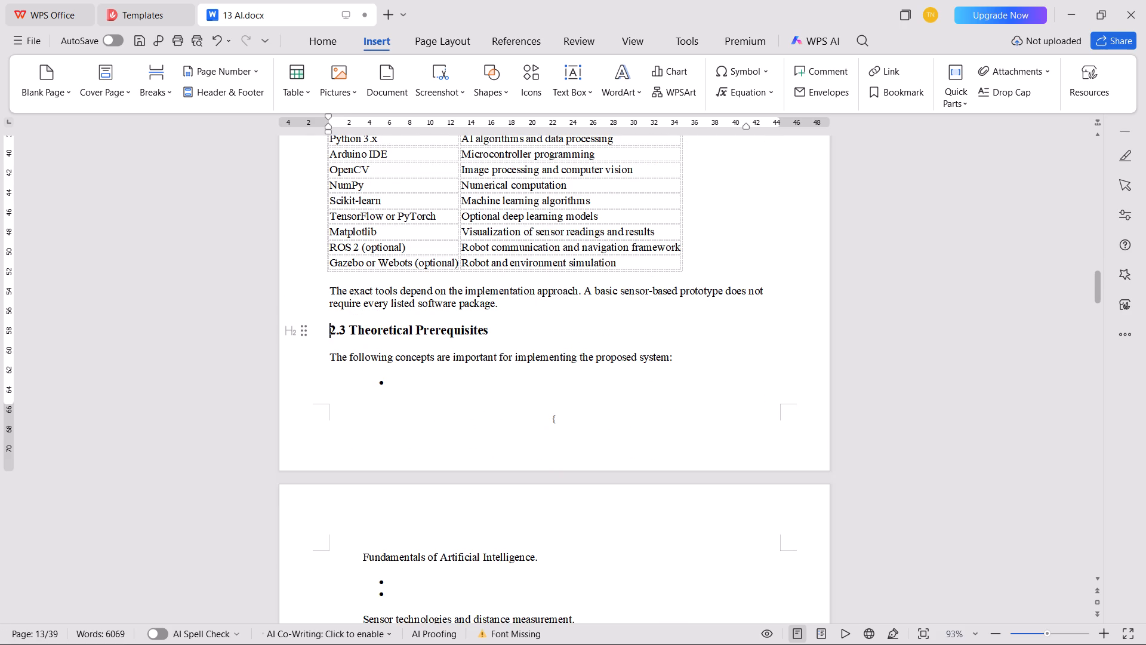
key("Down")
key("Left")
key("space")
type(":")
Delete the empty bullets before the Fundamentals of Artificial Intelligence and sensor technologies items in section 2.3.
key("Down")
key("Down")
key("BackSpace")
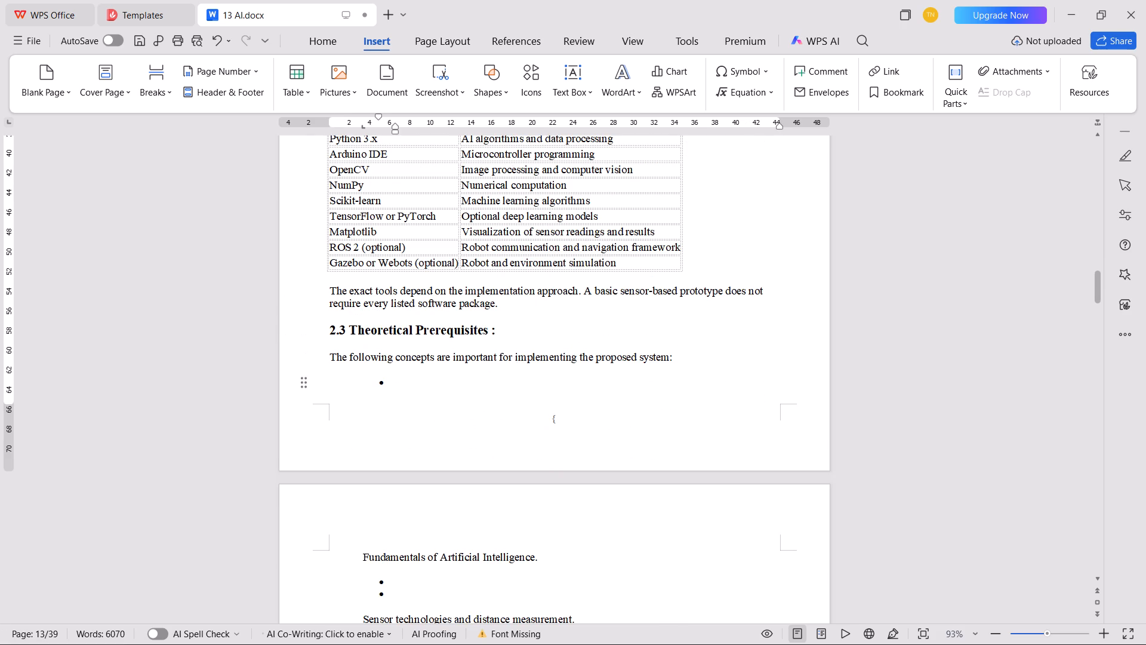
key("BackSpace")
key("BackSpace")
key("Down")
key("Down")
key("Down")
key("BackSpace")
key("BackSpace")
key("BackSpace")
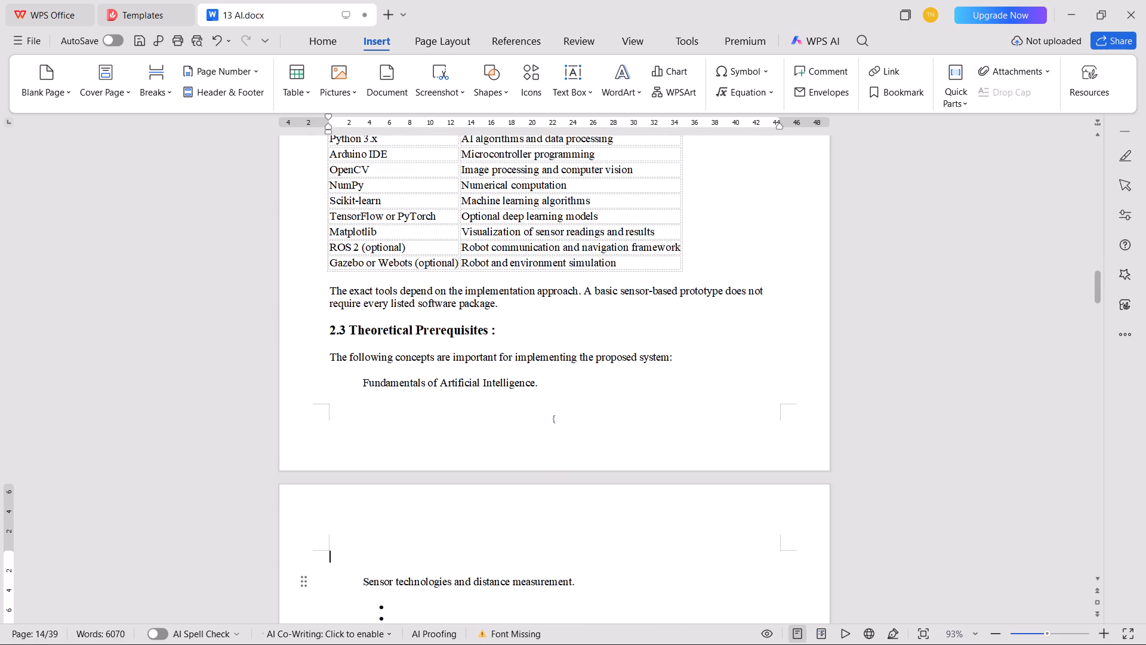
key("BackSpace")
Delete the empty bullets before the robotics and motion control and data preprocessing items in section 2.3.
key("Down")
key("Down")
key("Down")
key("BackSpace")
key("BackSpace")
key("BackSpace")
key("BackSpace")
key("Down")
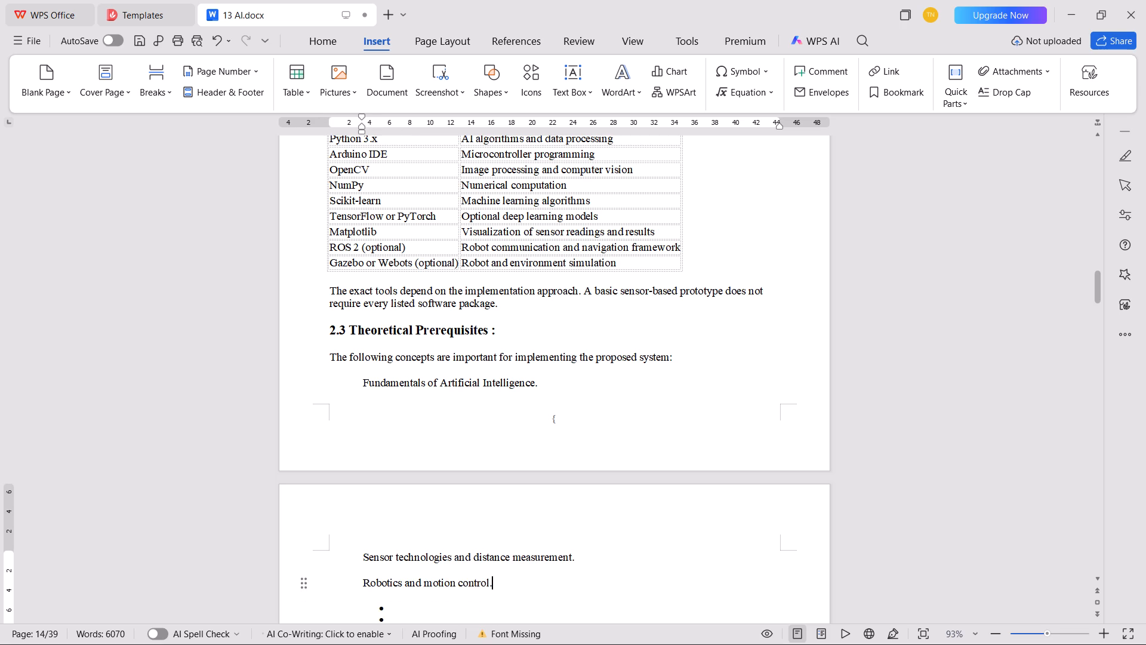
key("Down")
key("Down")
key("BackSpace")
key("BackSpace")
key("BackSpace")
key("BackSpace")
Delete the empty bullets before the machine learning and computer vision items in section 2.3.
key("Down")
key("Down")
key("Down")
key("BackSpace")
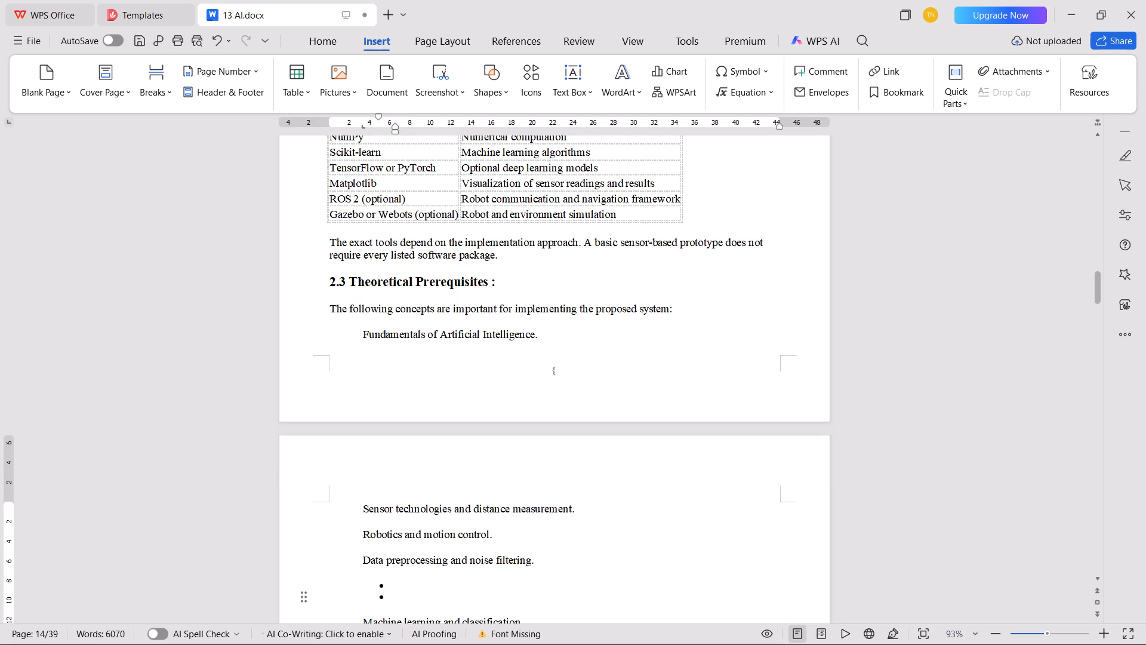
key("BackSpace")
key("BackSpace")
key("BackSpace")
key("Down")
key("Down")
key("Down")
key("BackSpace")
key("BackSpace")
key("BackSpace")
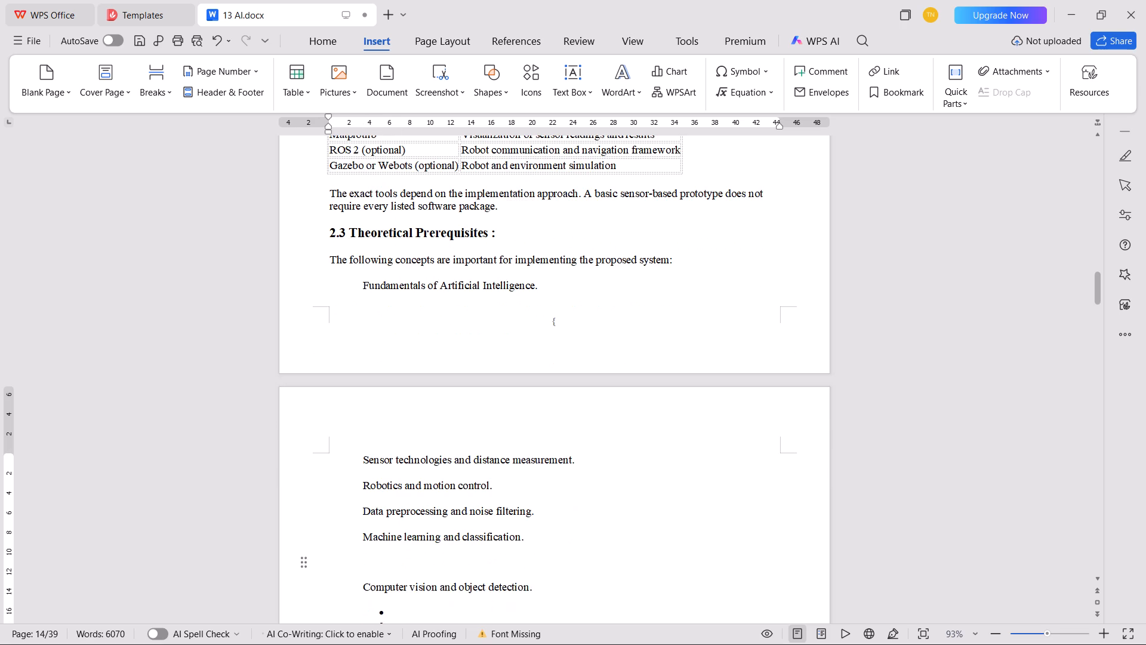
key("BackSpace")
Delete the empty bullets before the decision-making algorithms and path-planning techniques items in section 2.3.
key("Down")
key("Down")
key("Down")
key("BackSpace")
key("BackSpace")
key("BackSpace")
key("BackSpace")
key("Down")
key("Down")
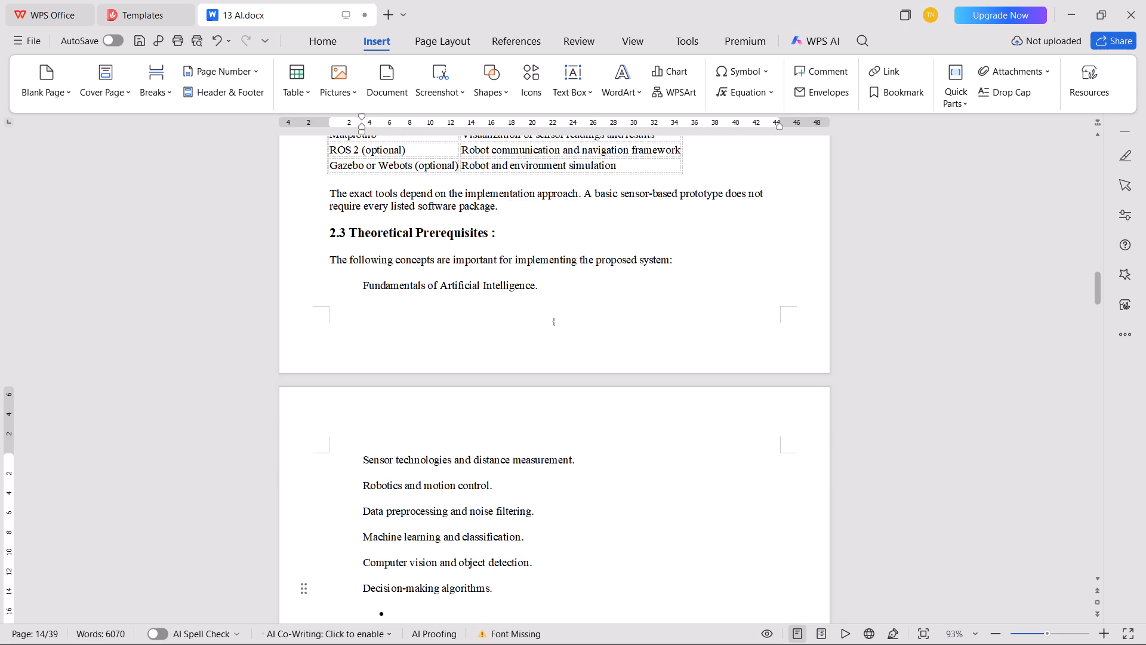
key("Down")
key("BackSpace")
key("BackSpace")
key("BackSpace")
key("BackSpace")
Delete the empty bullets before the basic probability and coordinate geometry item in section 2.3.
key("Down")
key("Down")
key("Down")
key("BackSpace")
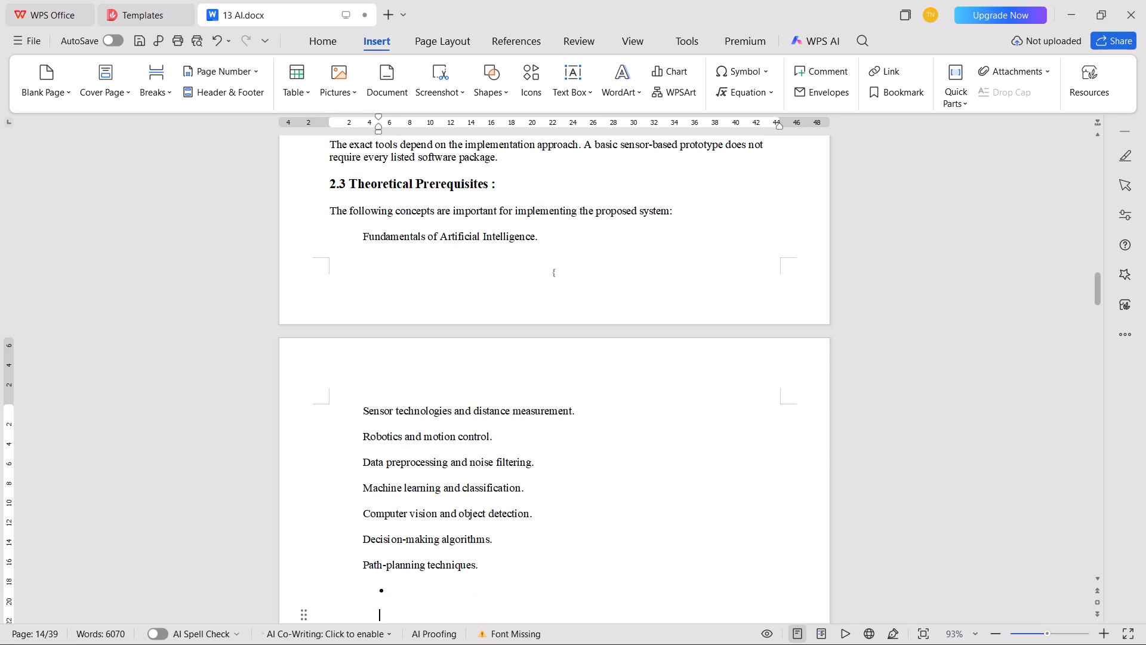
key("BackSpace")
key("BackSpace")
key("BackSpace")
Delete the empty bullet above heading 2.4 Sensor Data Acquisition, left-align the heading, and add a space and a colon at its end.
key("Down")
key("Down")
key("Down")
key("BackSpace")
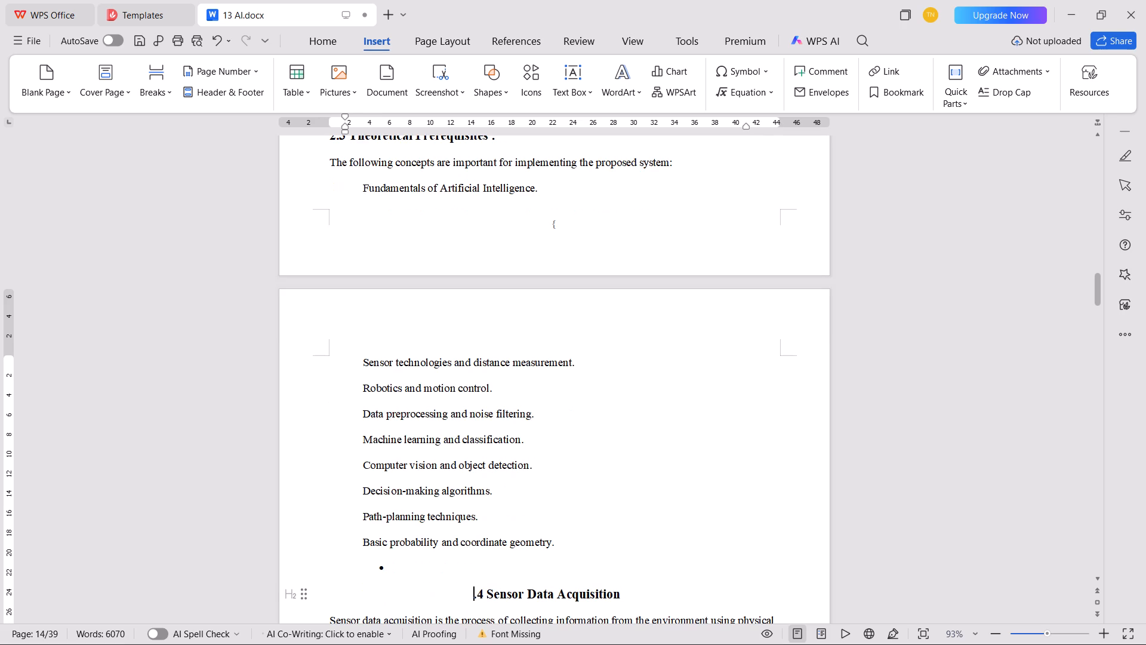
key("ctrl+z")
key("Left")
key("ctrl+BackSpace")
key("ctrl+BackSpace")
key("ctrl+BackSpace")
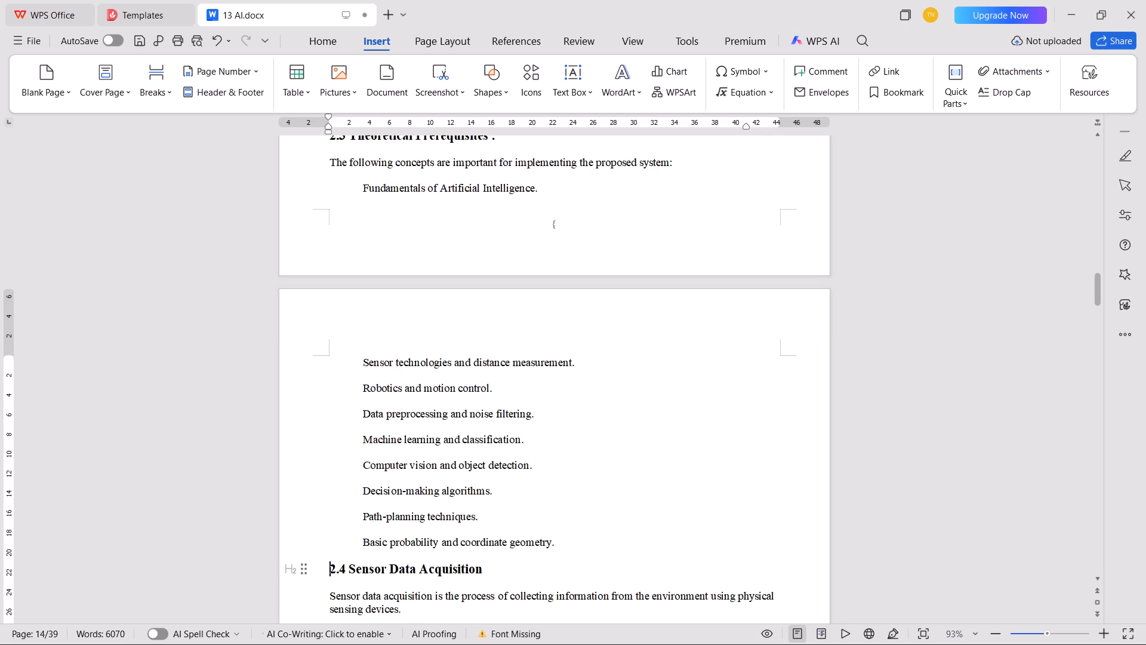
scroll(275, 463, "down", 4)
left_click(509, 374)
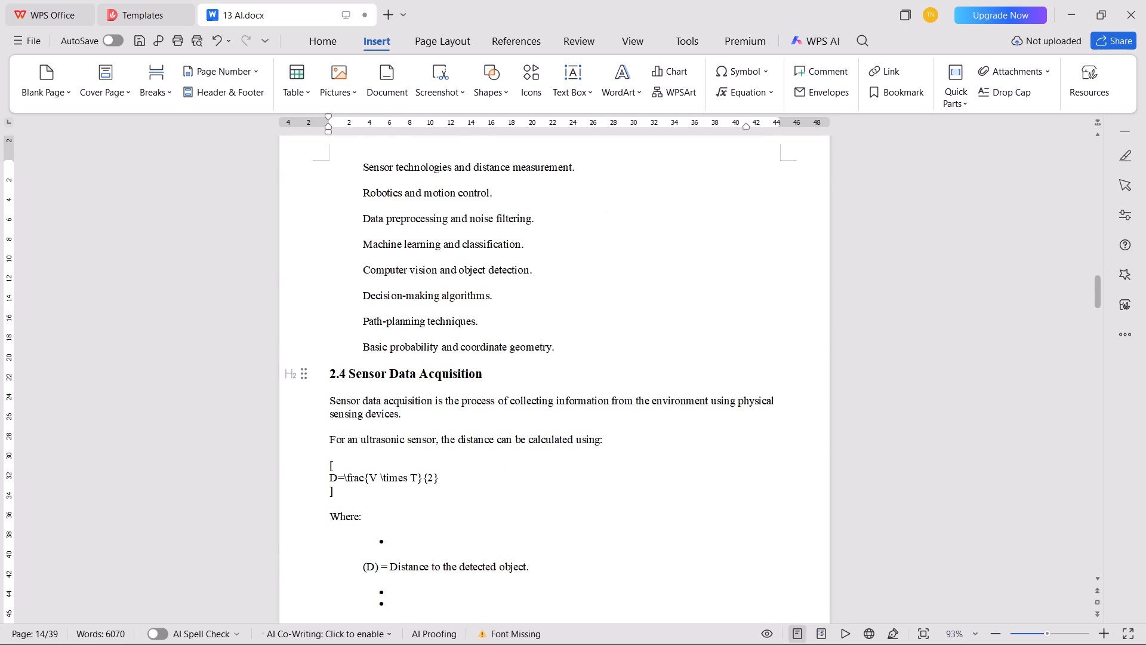
key("space")
type(":")
Delete the ultrasonic sensor sentence, its raw distance formula, and the D, V and T definitions with their bullets from section 2.4.
scroll(501, 381, "down", 3)
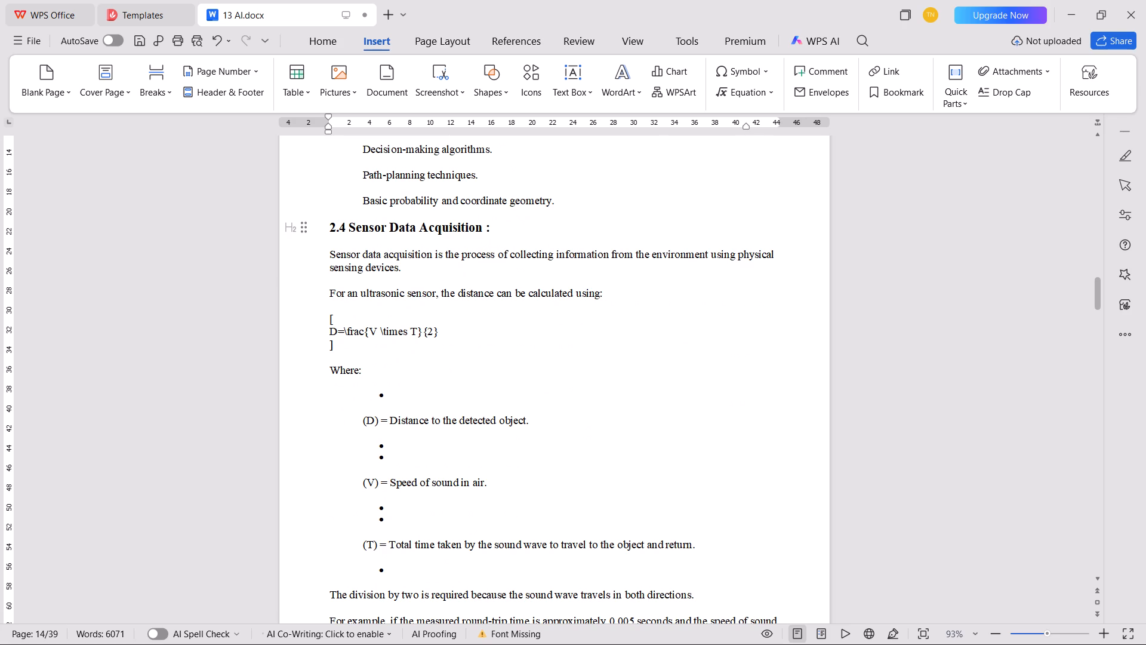
left_click(407, 397)
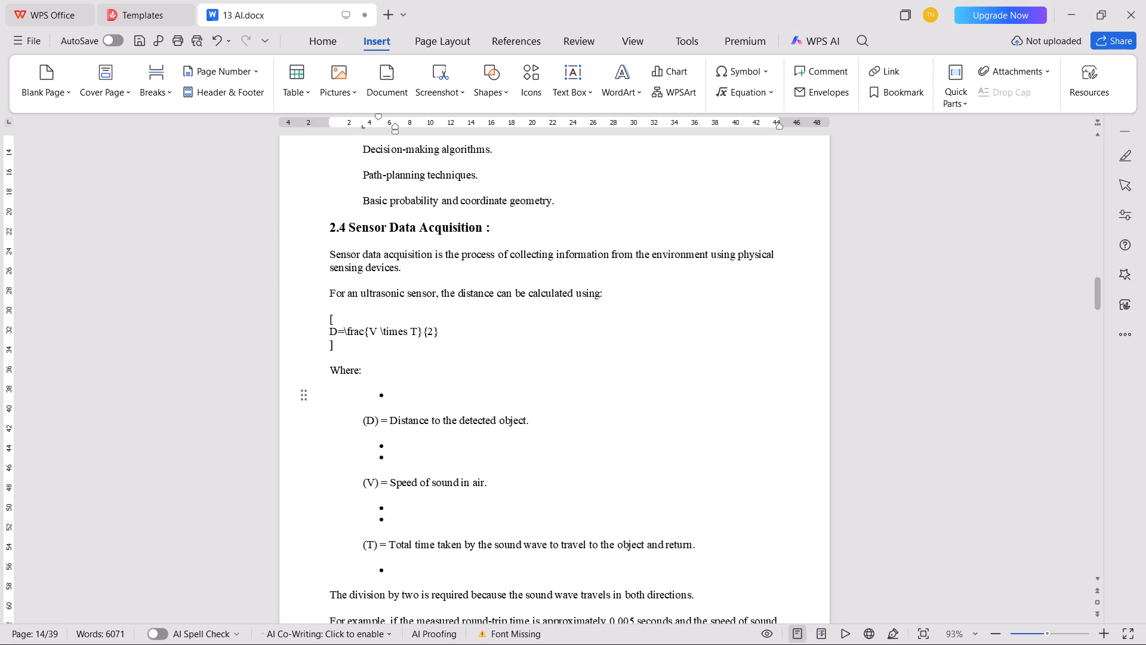
left_click_drag(390, 574, 288, 306)
key("BackSpace")
key("BackSpace")
key("BackSpace")
key("BackSpace")
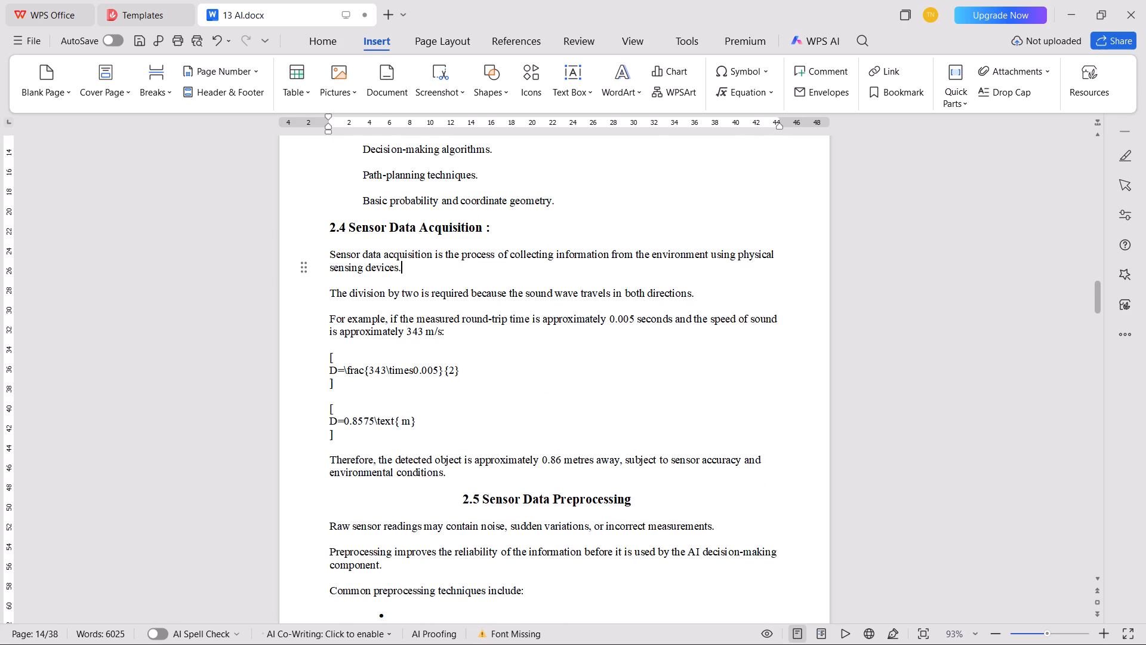
Delete the two raw bracketed D= formulas of the worked distance example in section 2.4.
left_click_drag(333, 436, 315, 360)
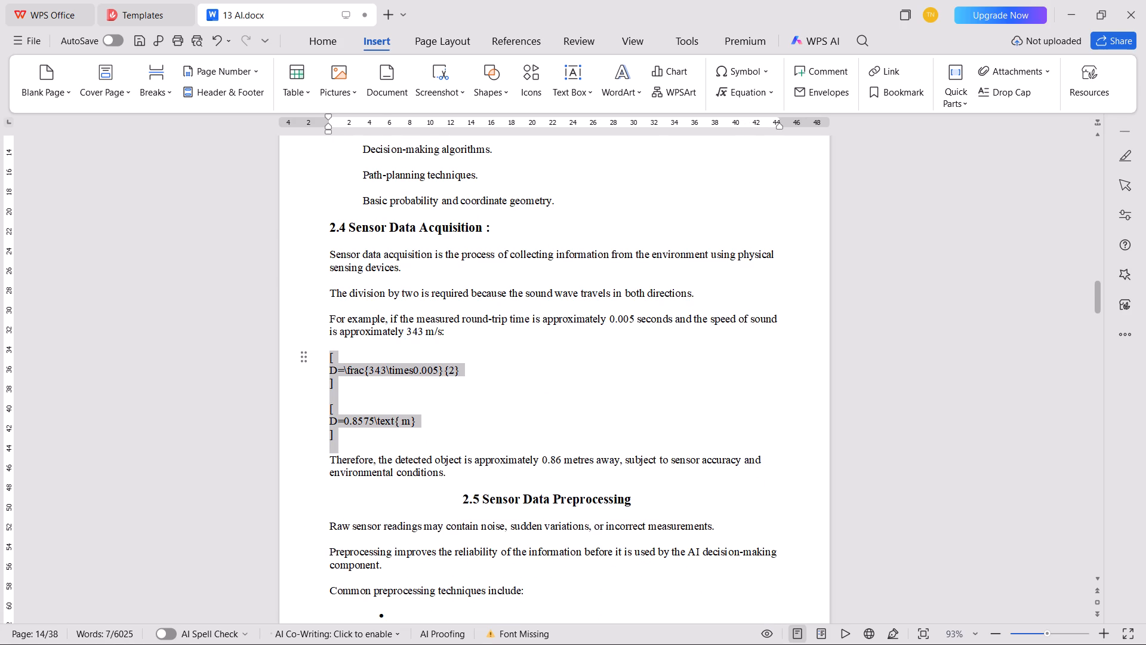
key("BackSpace")
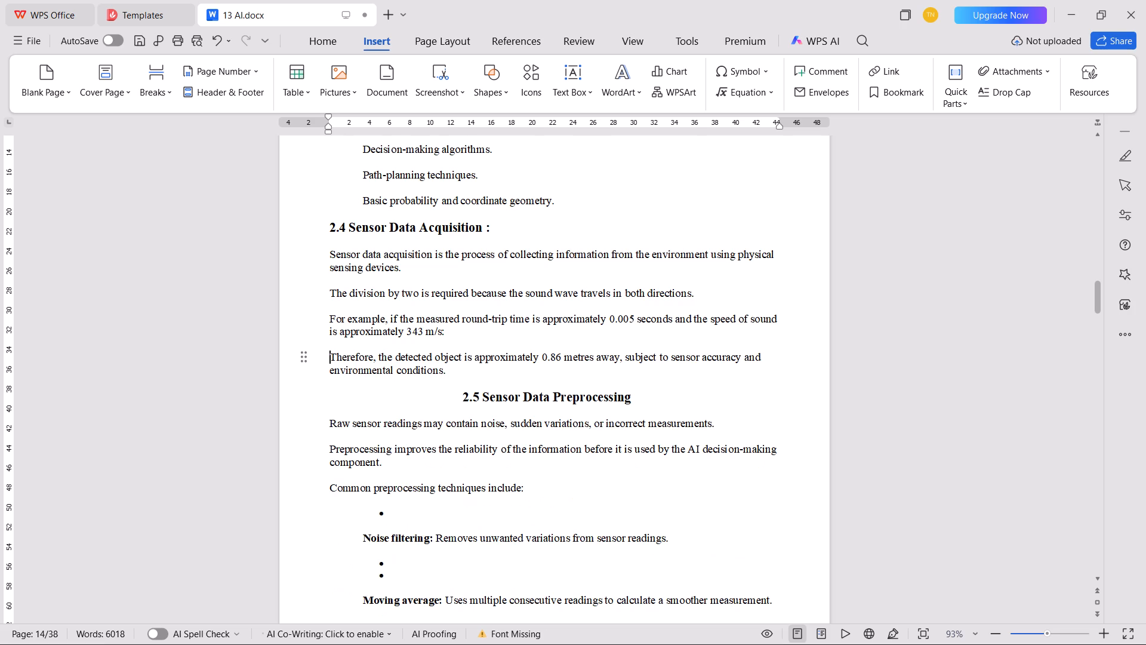
Left-align heading 2.5 Sensor Data Preprocessing and add a space and a colon at its end.
left_click(437, 401)
key("space")
key("BackSpace")
key("BackSpace")
key("BackSpace")
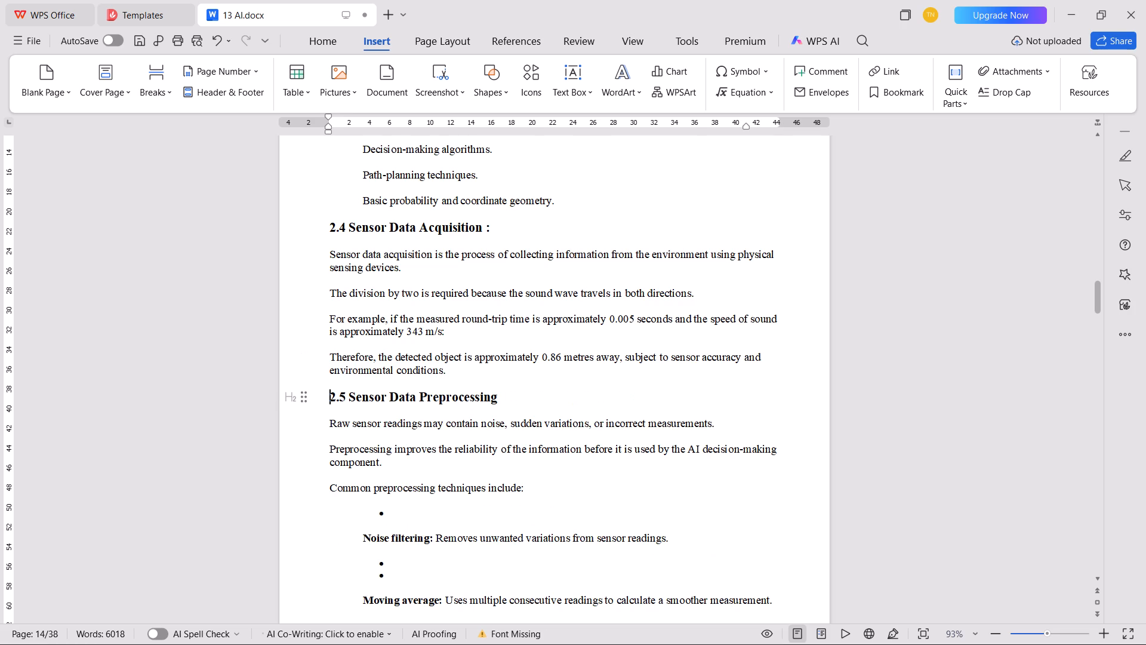
left_click(512, 403)
key("space")
type(":")
Delete the empty bullets before the noise filtering, moving average and outlier removal items in section 2.5.
scroll(512, 401, "down", 4)
left_click(408, 371)
key("BackSpace")
key("BackSpace")
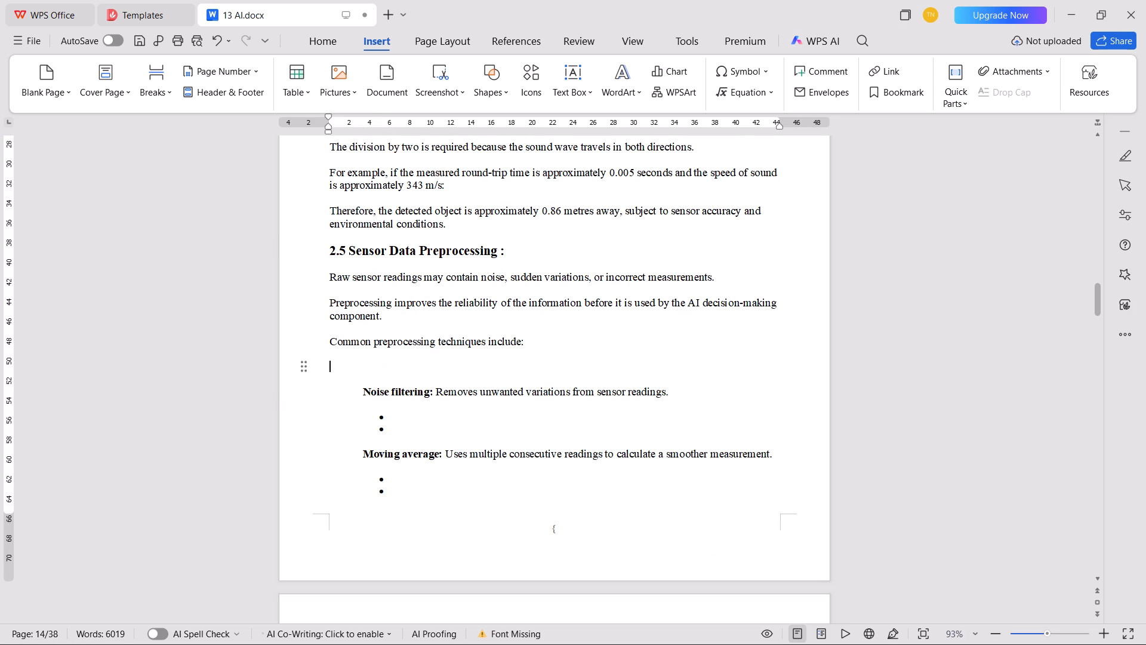
key("BackSpace")
left_click(426, 416)
key("BackSpace")
key("BackSpace")
key("BackSpace")
key("BackSpace")
left_click(426, 446)
key("BackSpace")
key("BackSpace")
key("BackSpace")
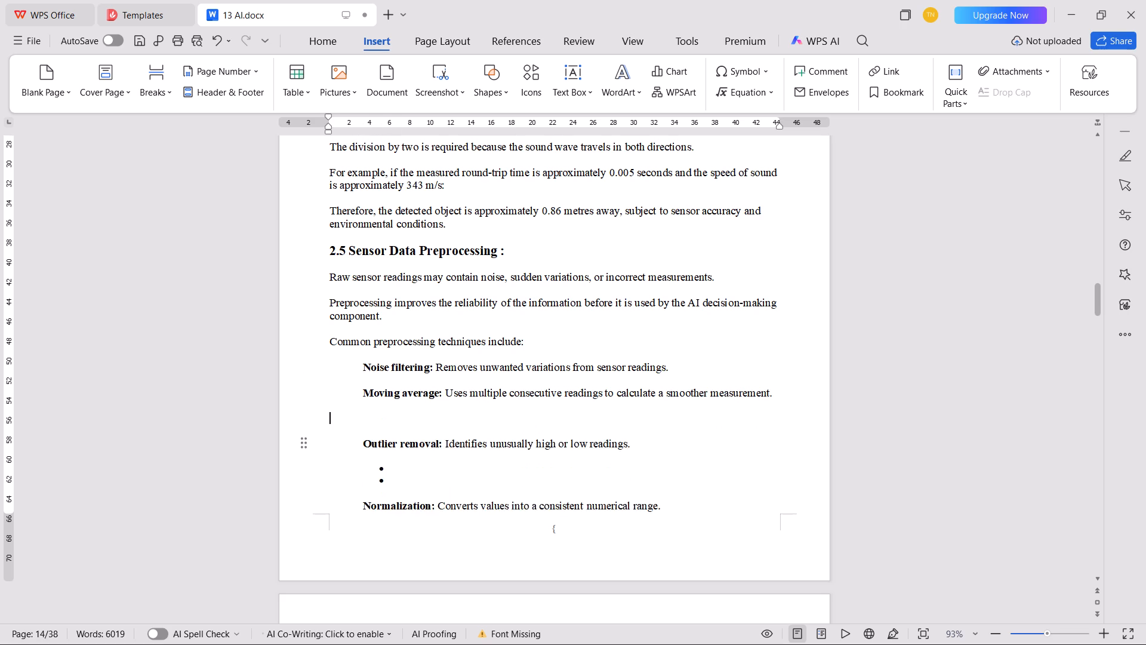
key("BackSpace")
Delete the empty bullets before the normalization and sensor calibration items and below the sensor calibration item in section 2.5.
left_click(425, 456)
key("BackSpace")
key("BackSpace")
key("BackSpace")
key("BackSpace")
left_click(419, 484)
key("BackSpace")
key("BackSpace")
key("BackSpace")
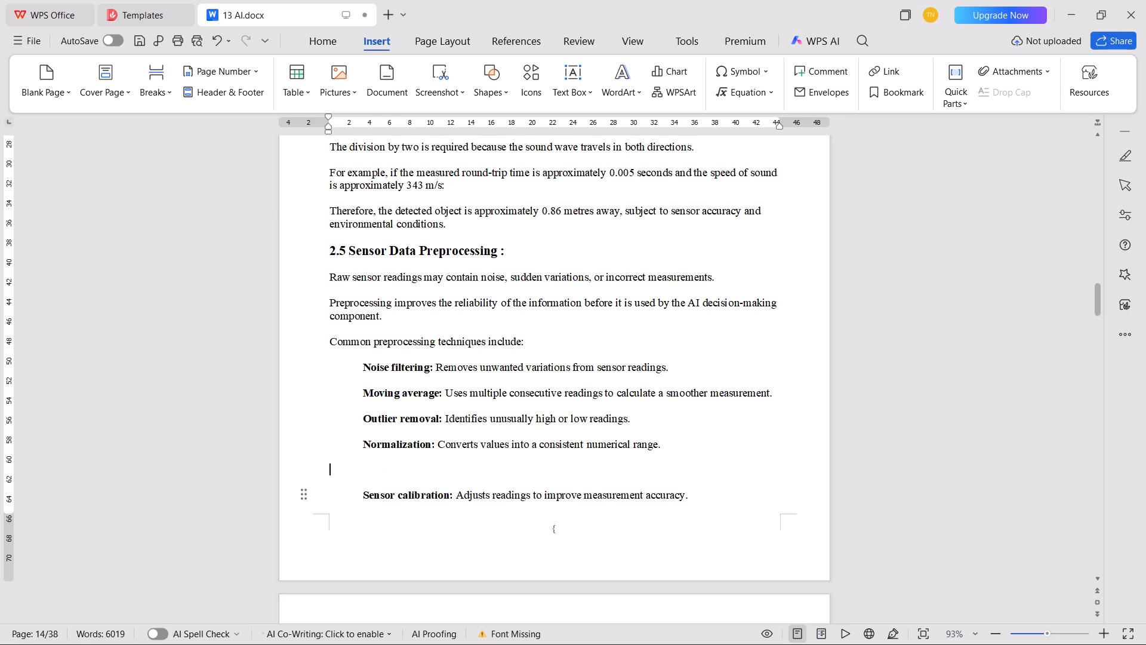
key("BackSpace")
left_click(420, 502)
key("BackSpace")
key("BackSpace")
key("BackSpace")
Delete the moving average filter line, its raw D_avg formula, and the Where sentence at the end of section 2.5.
scroll(422, 489, "down", 4)
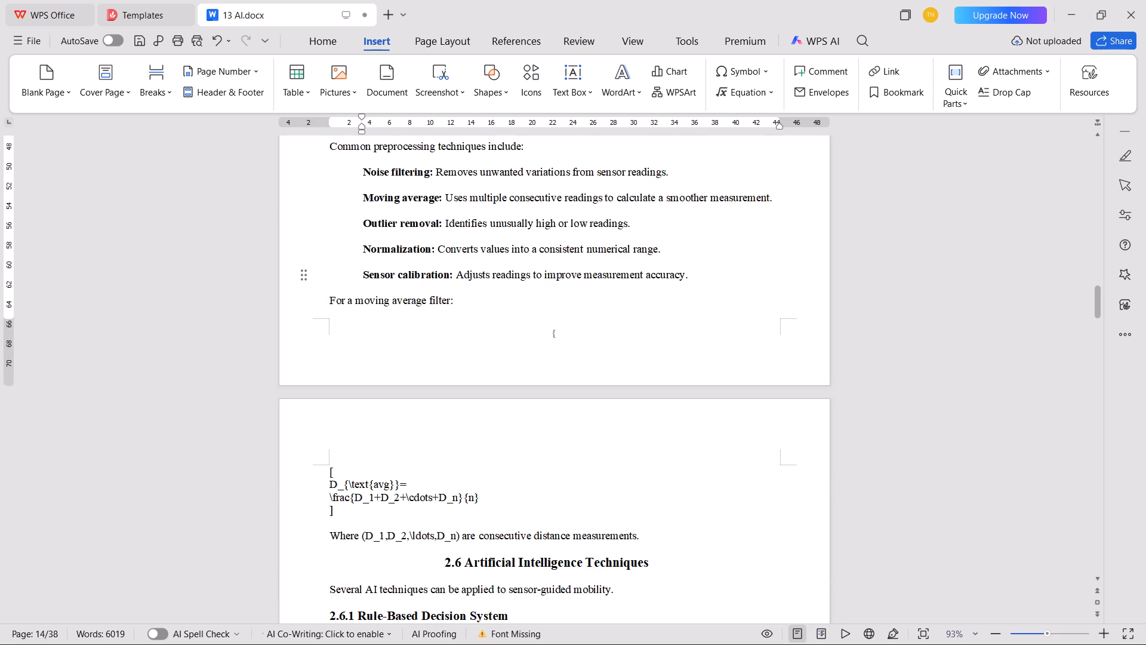
left_click_drag(654, 534, 316, 283)
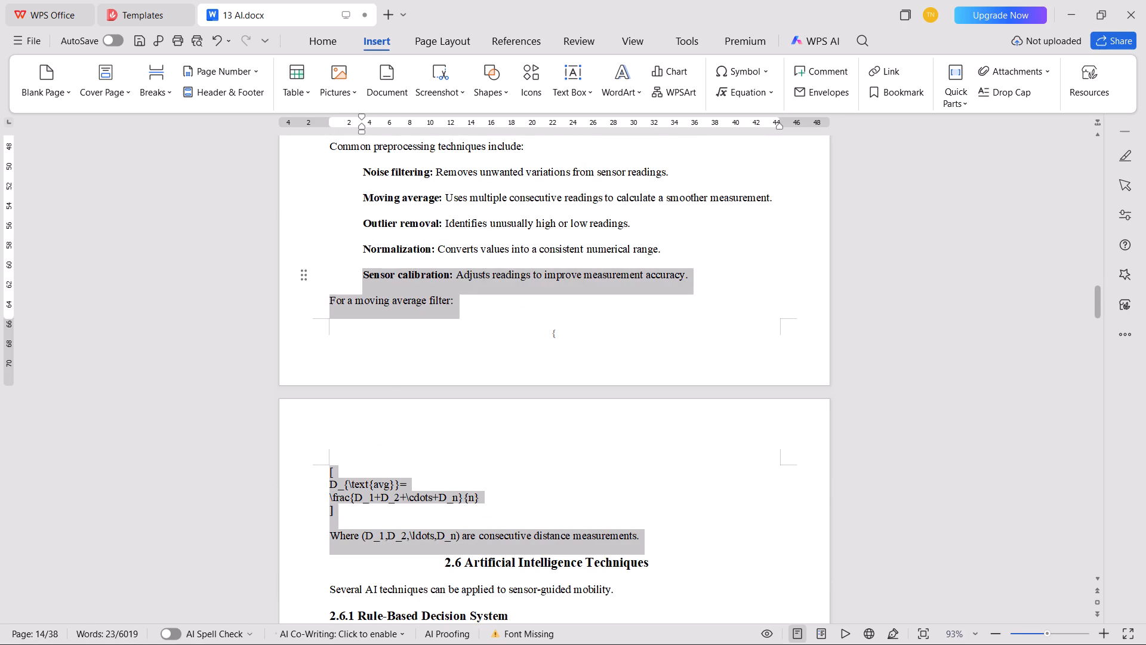
left_click_drag(316, 283, 313, 302)
key("BackSpace")
key("BackSpace")
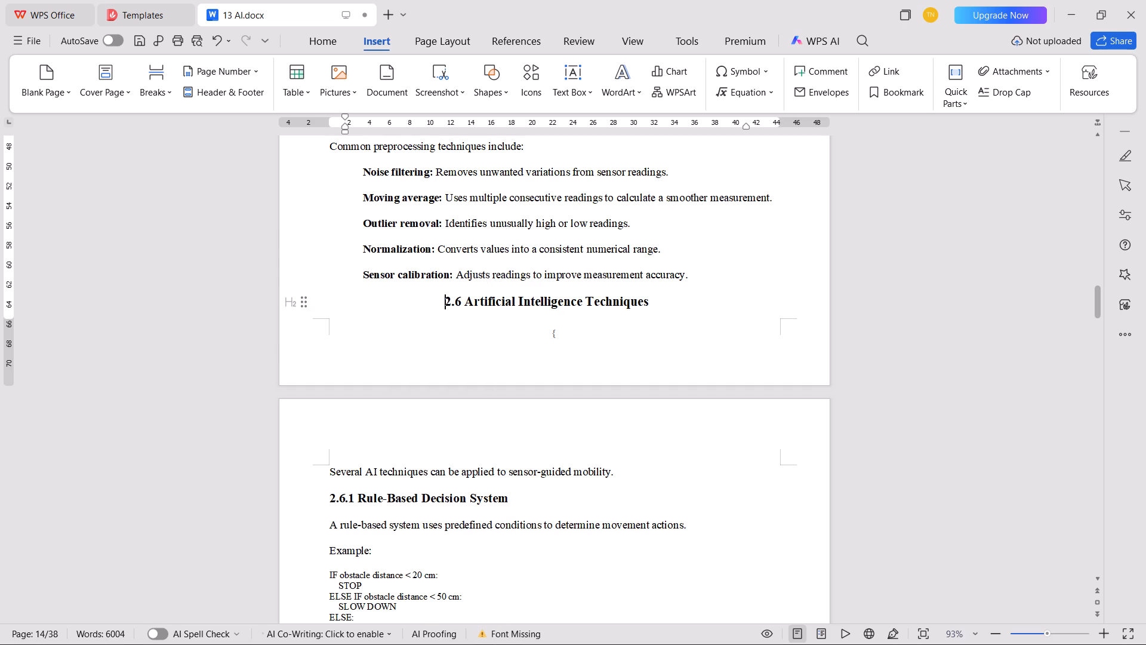
Left-align heading 2.6 Artificial Intelligence Techniques and add a space and a colon at its end.
key("BackSpace")
key("BackSpace")
left_click(572, 306)
key("space")
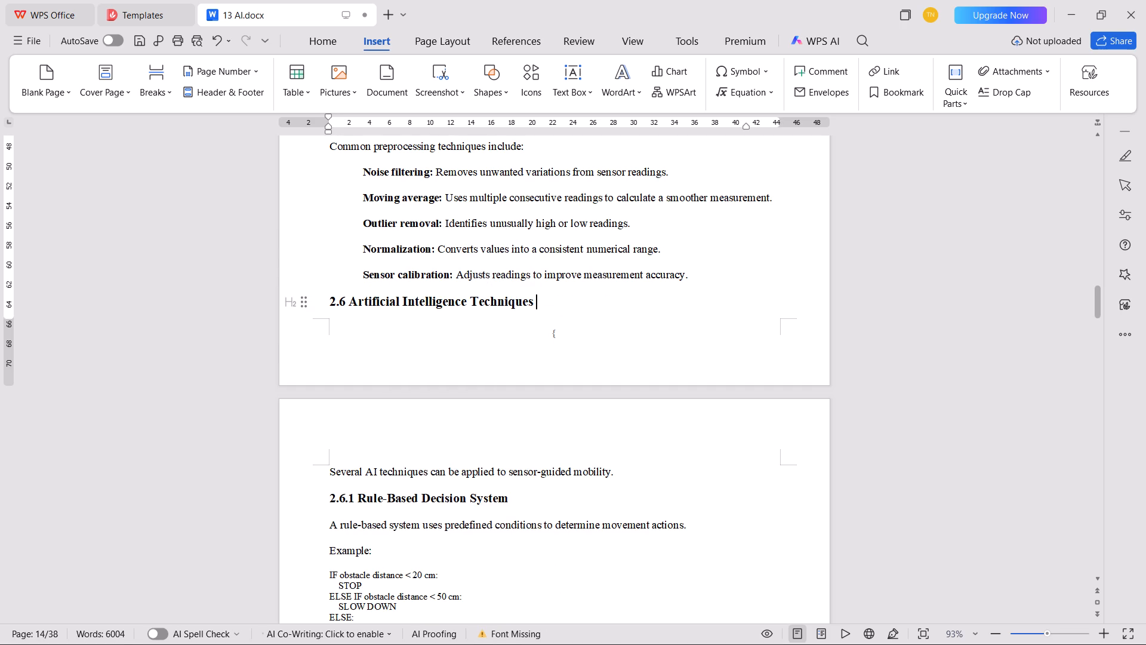
type(":")
Add a space and a colon at the end of heading 2.6.1 Rule-Based Decision System.
left_click(528, 496)
key("space")
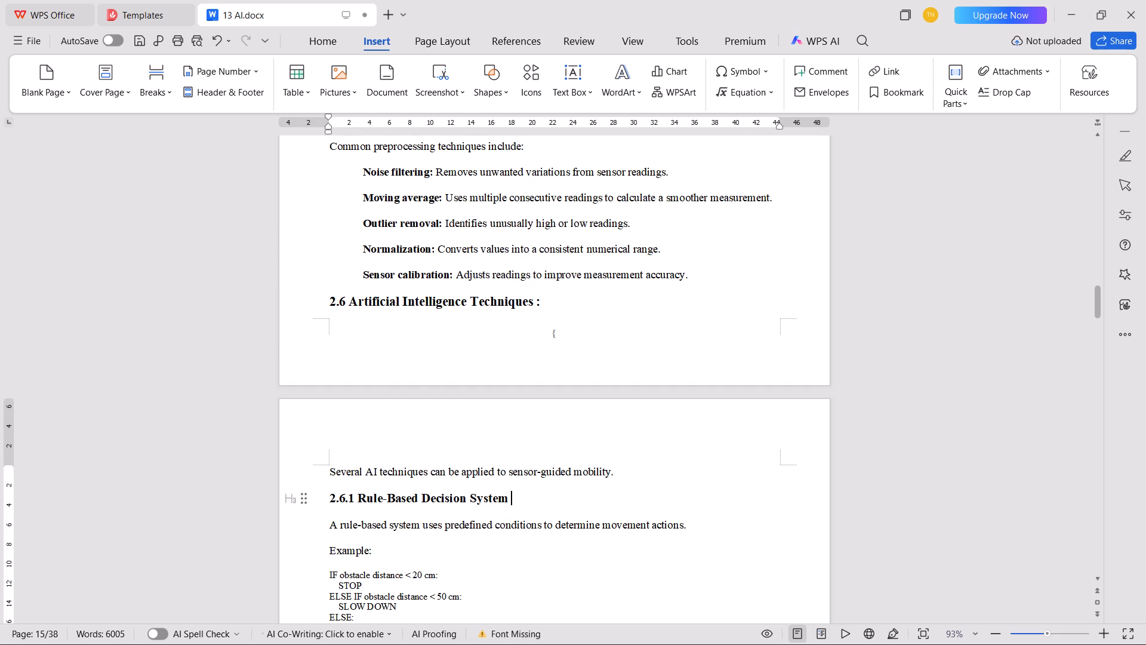
type(":")
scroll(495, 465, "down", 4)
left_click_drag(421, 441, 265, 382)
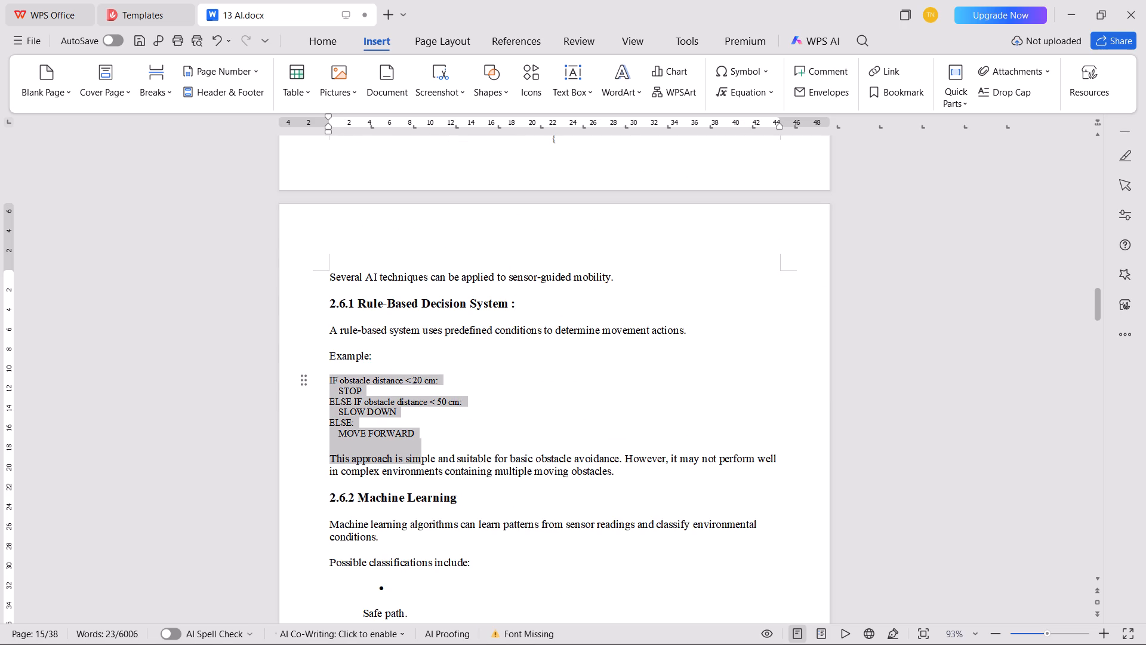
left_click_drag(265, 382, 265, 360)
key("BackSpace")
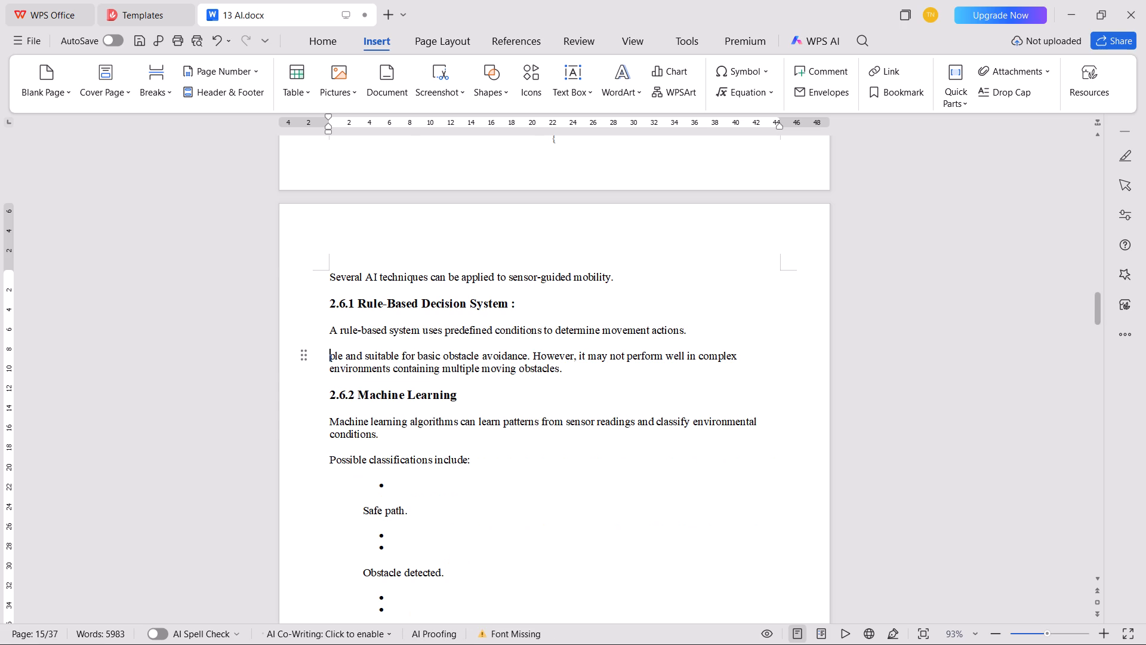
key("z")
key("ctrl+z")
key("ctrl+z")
Delete the Example line and its IF/ELSE pseudocode from section 2.6.1, keeping the whole paragraph that begins "This approach is simple".
left_click(423, 425)
left_click(429, 435)
left_click_drag(421, 438, 373, 430)
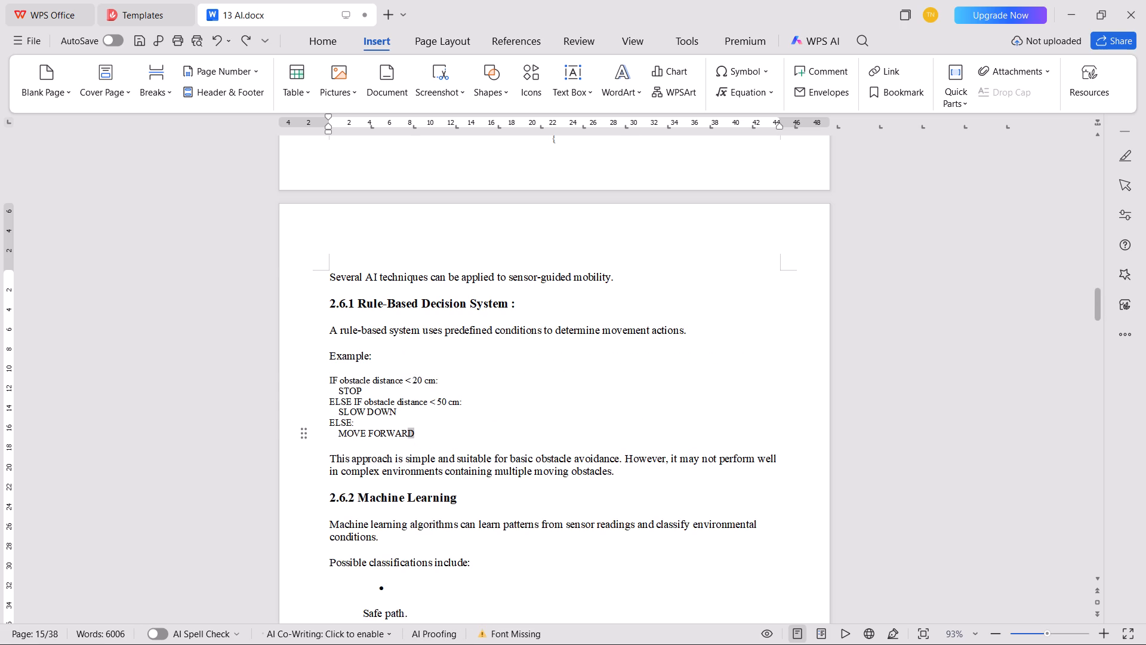
left_click_drag(373, 430, 295, 365)
key("BackSpace")
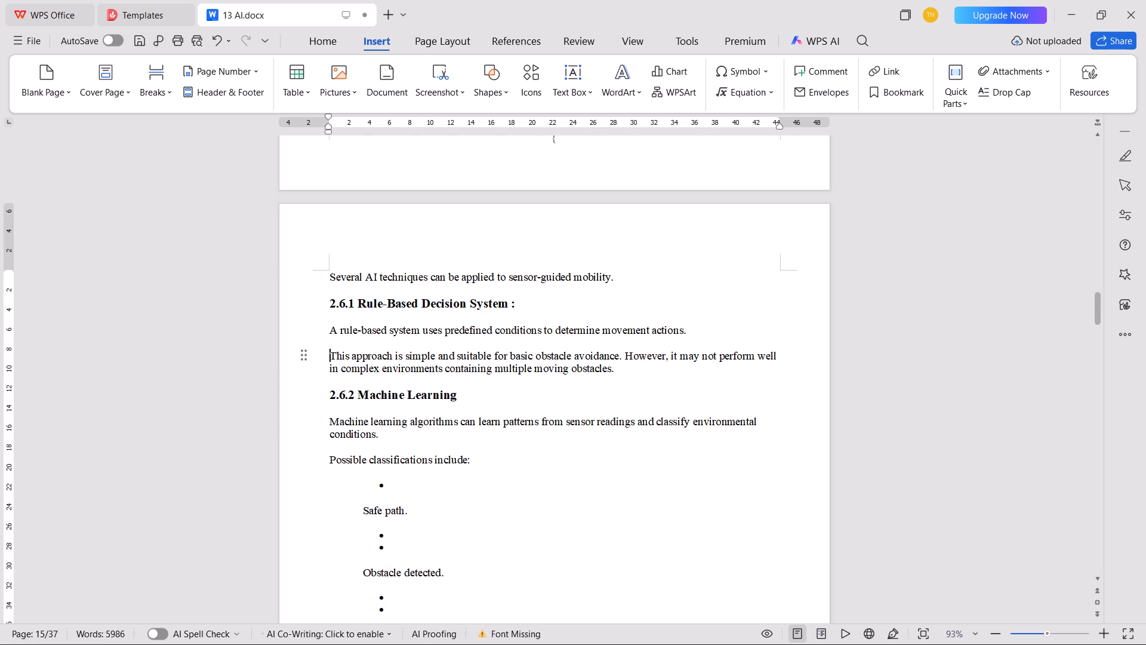
Add a space and a colon at the end of heading 2.6.2 Machine Learning.
key("Down")
key("Down")
key("Down")
key("Left")
key("space")
type(":")
Delete the empty bullets before the safe path, obstacle detected and high-risk movement items in section 2.6.2.
scroll(0, 447, "down", 2)
left_click(393, 488)
key("BackSpace")
key("BackSpace")
key("BackSpace")
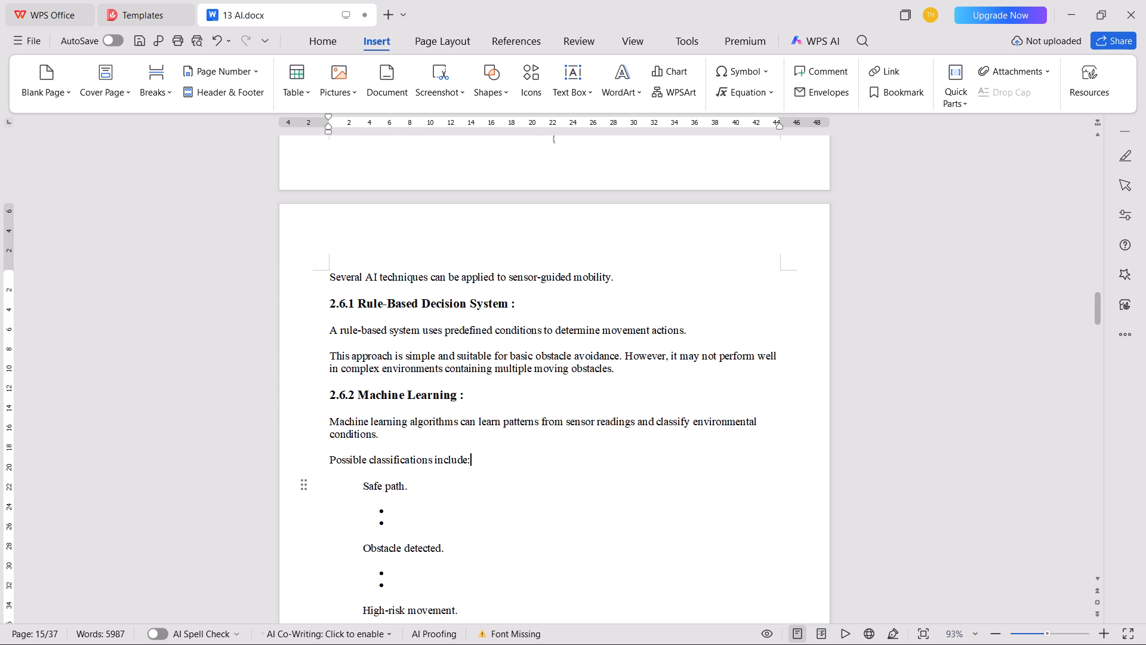
left_click(446, 530)
key("BackSpace")
key("BackSpace")
key("BackSpace")
key("BackSpace")
left_click(442, 552)
key("BackSpace")
key("BackSpace")
key("BackSpace")
key("BackSpace")
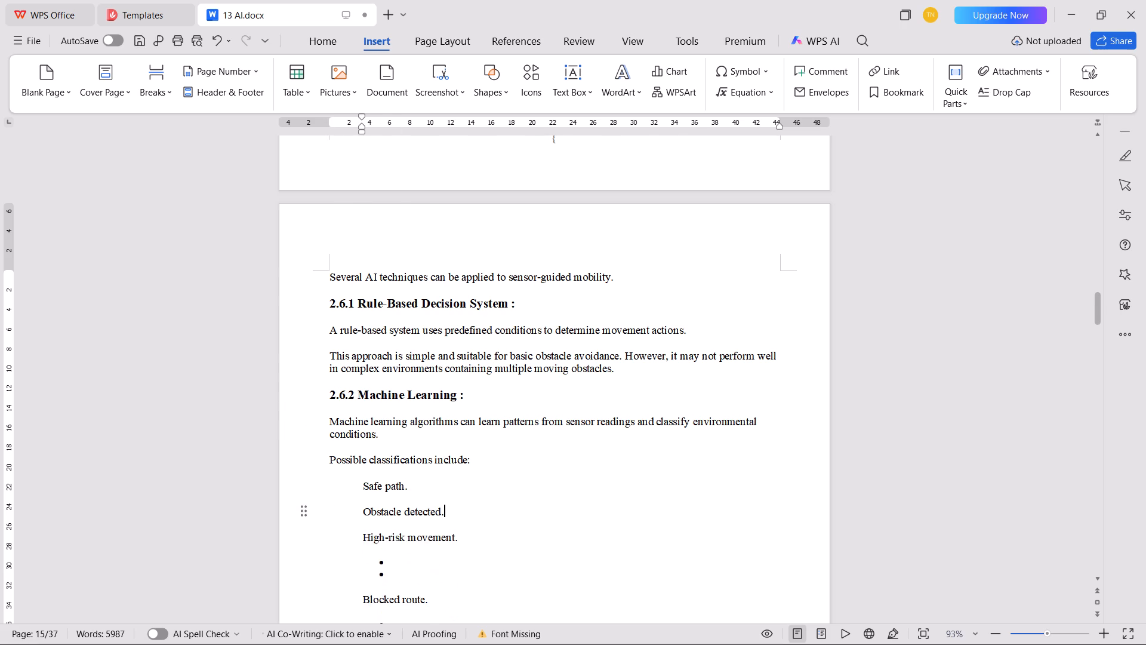
Delete the empty bullets before the blocked route item in section 2.6.2, keeping the item's indent.
scroll(462, 471, "down", 4)
left_click(399, 380)
key("BackSpace")
key("BackSpace")
key("BackSpace")
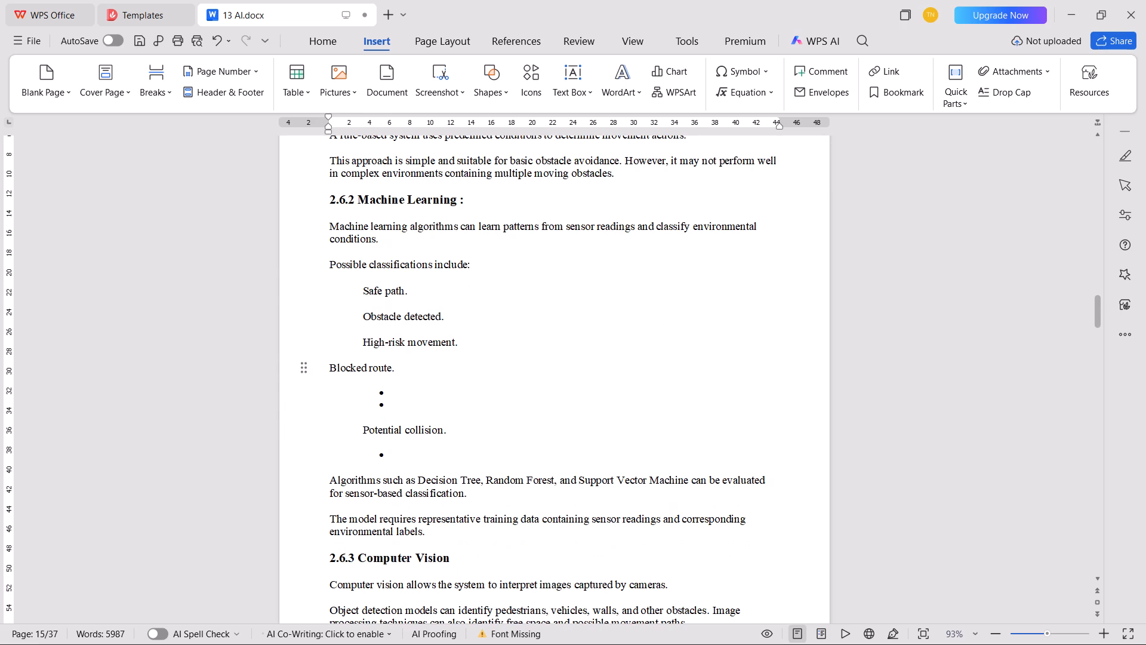
key("ctrl+z")
key("ctrl+z")
left_click(403, 367)
key("BackSpace")
key("BackSpace")
key("BackSpace")
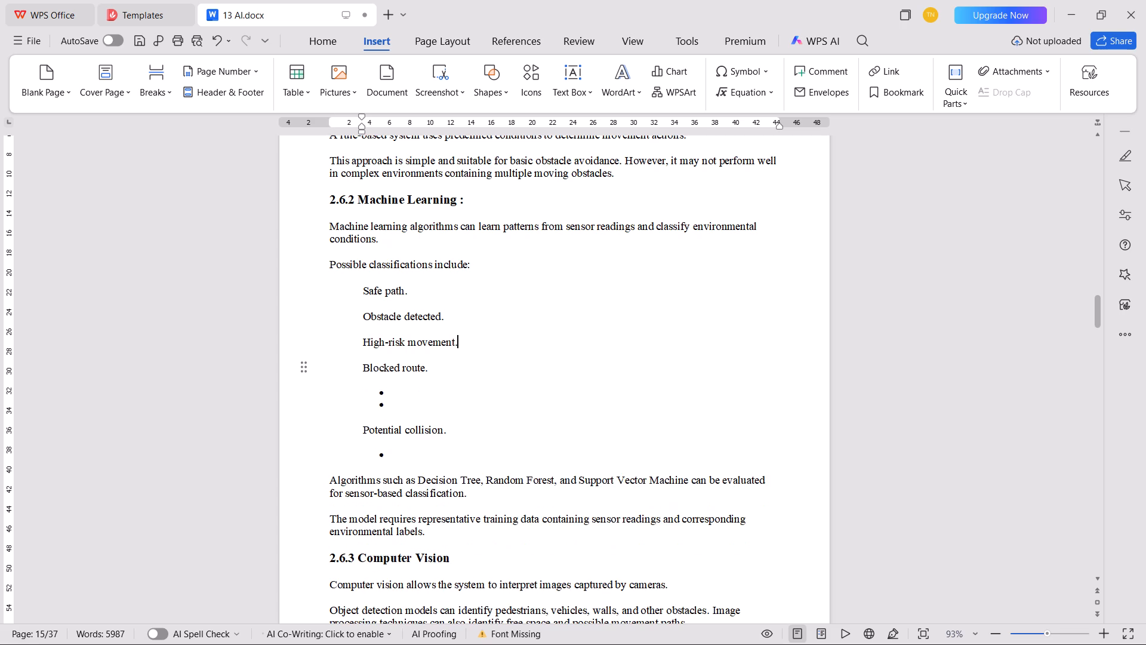
Delete the empty bullets above and below the potential collision item in section 2.6.2.
left_click(418, 412)
key("BackSpace")
key("BackSpace")
key("BackSpace")
key("BackSpace")
left_click(416, 420)
key("BackSpace")
key("BackSpace")
key("BackSpace")
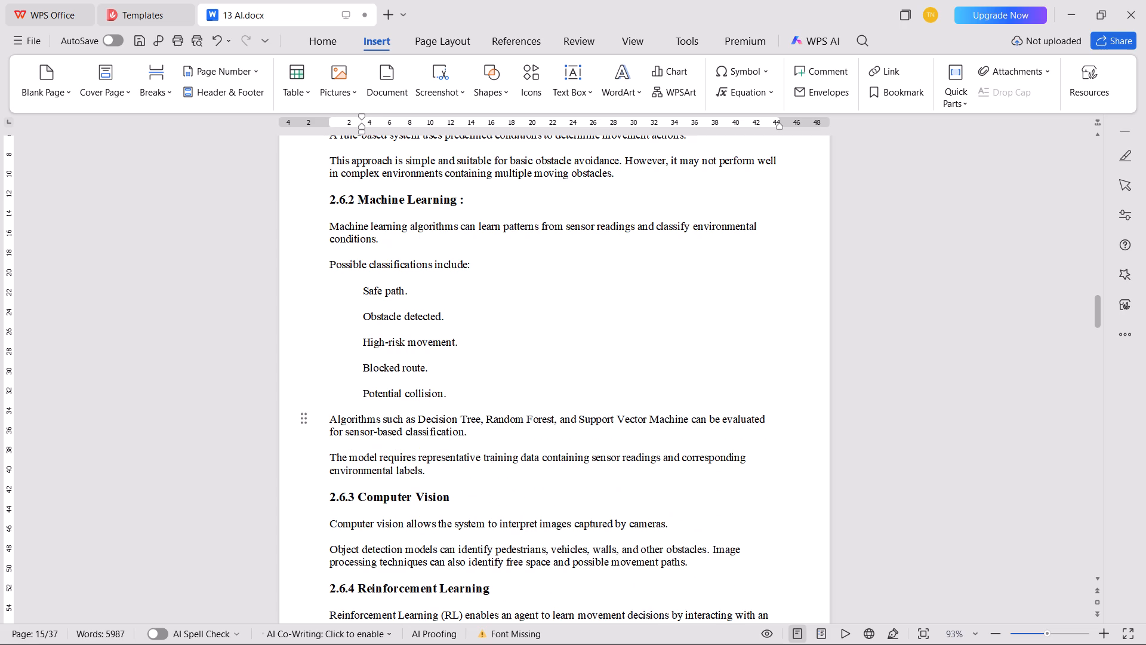
Add a space and a colon at the end of headings 2.6.3 Computer Vision and 2.6.4 Reinforcement Learning.
left_click(459, 492)
key("space")
type(":")
key("Down")
key("Down")
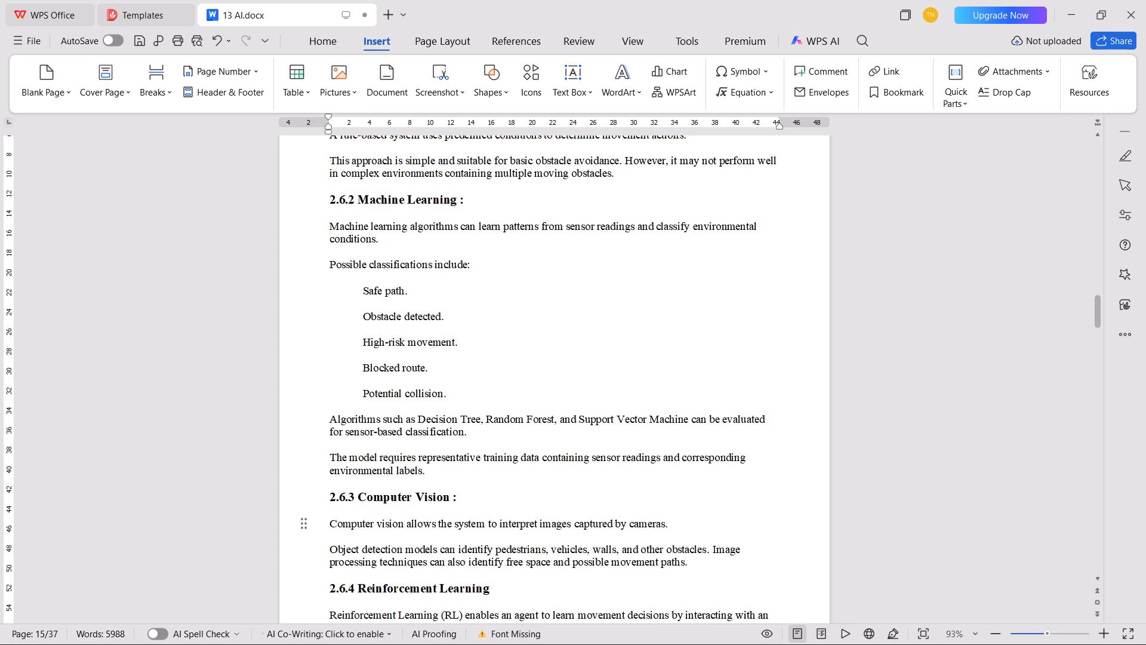
key("Down")
key("Down")
key("ctrl+Right")
key("space")
type(":")
Delete the empty bullet before the positive reward for reaching a target item in section 2.6.4.
scroll(463, 487, "down", 4)
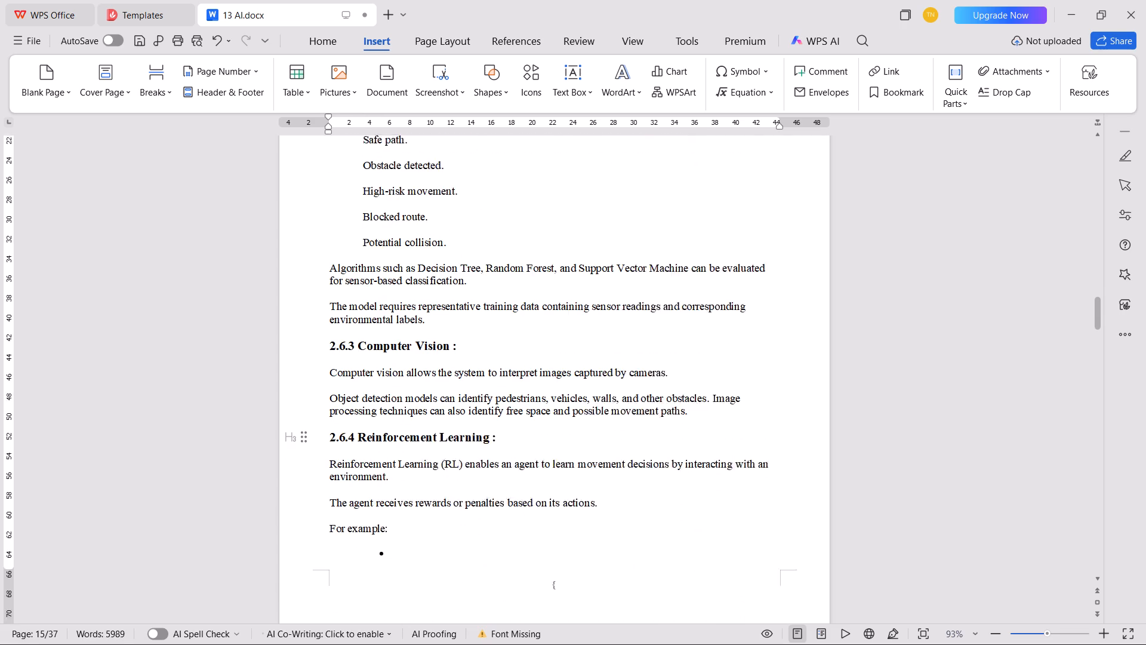
left_click(419, 492)
key("BackSpace")
key("BackSpace")
key("BackSpace")
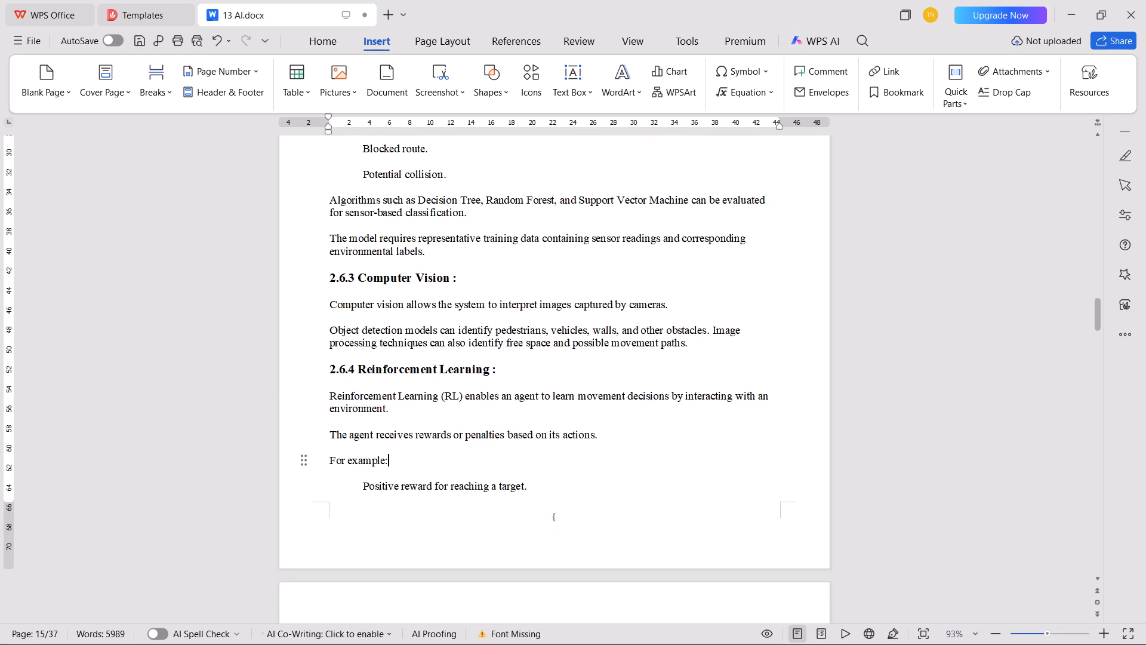
Delete the empty bullets before the negative reward items for collisions and unnecessary movement in section 2.6.4.
scroll(448, 477, "down", 8)
left_click(453, 477)
key("BackSpace")
key("BackSpace")
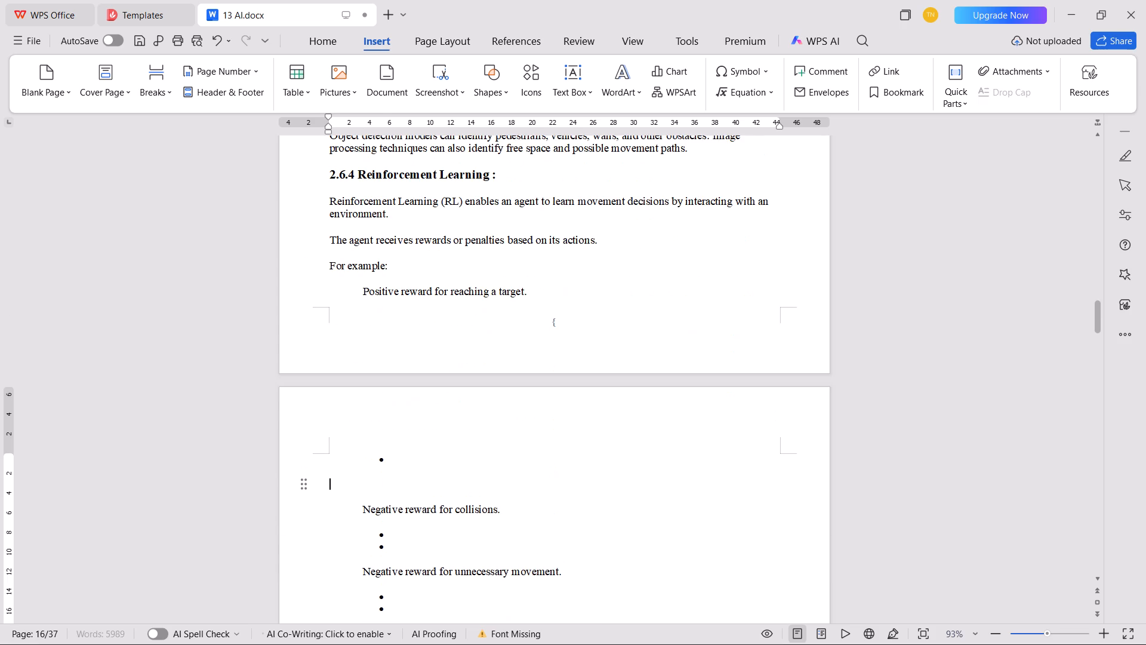
key("BackSpace")
key("BackSpace")
left_click(435, 512)
key("BackSpace")
key("BackSpace")
key("BackSpace")
key("BackSpace")
Delete the empty bullets and blank line around the item on positive reward for selecting a safe and efficient path in section 2.6.4.
left_click(438, 522)
key("BackSpace")
key("BackSpace")
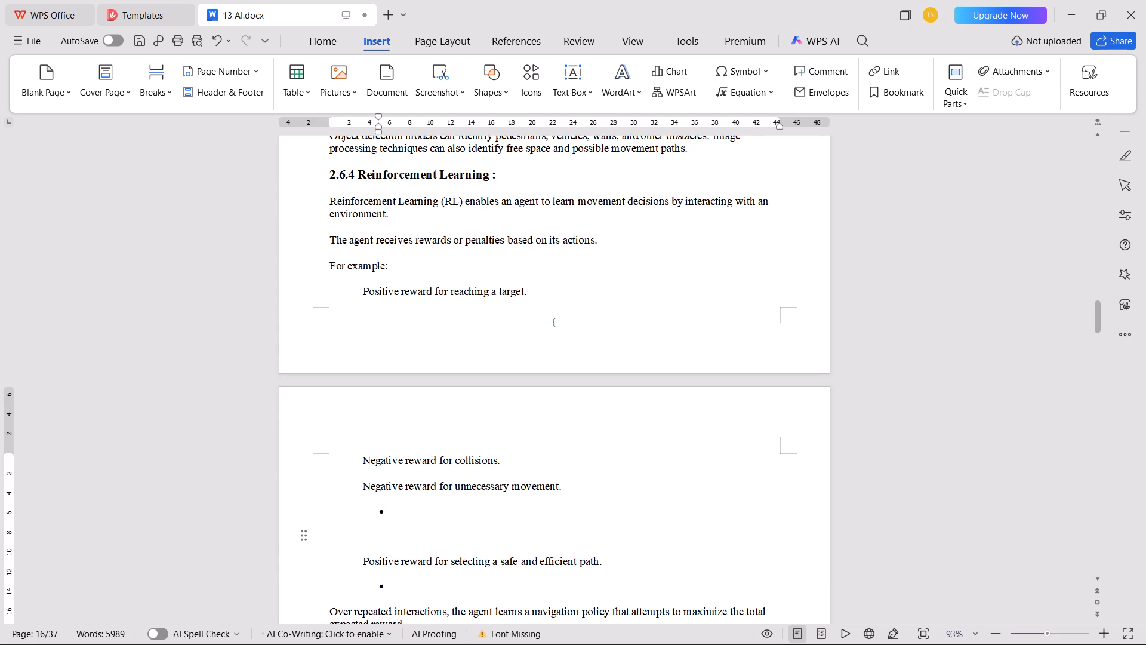
key("BackSpace")
key("BackSpace")
left_click(440, 545)
left_click(438, 558)
key("BackSpace")
key("BackSpace")
key("BackSpace")
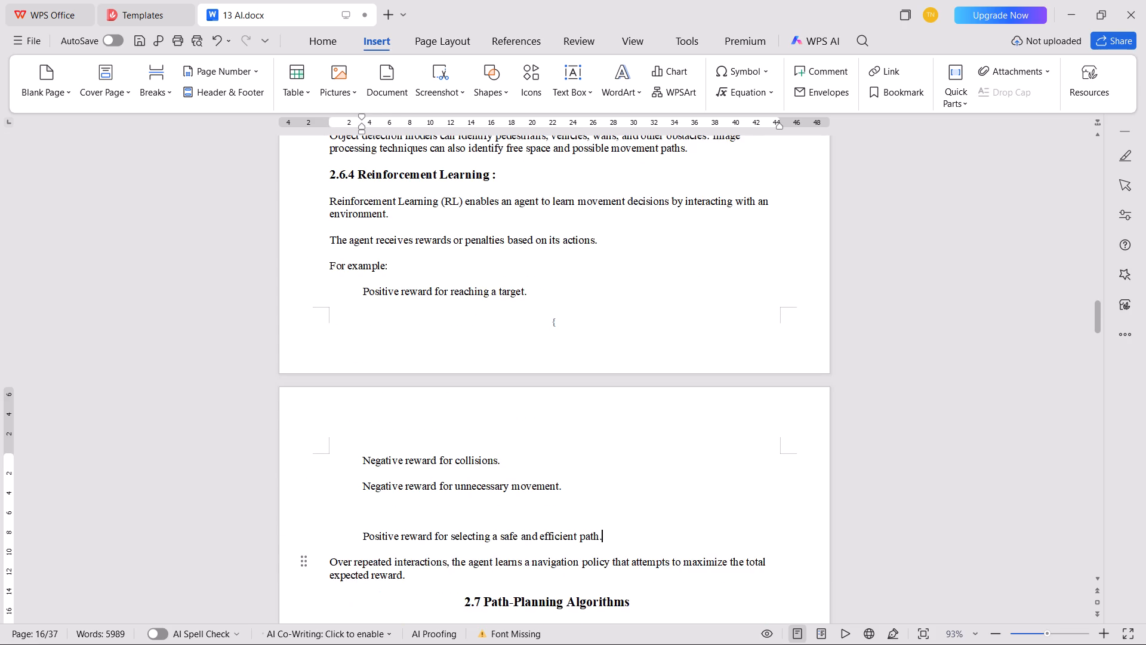
left_click(435, 509)
key("BackSpace")
Left-align heading 2.7 Path-Planning Algorithms.
scroll(423, 559, "down", 2)
left_click(437, 484)
key("BackSpace")
key("BackSpace")
Delete the raw bracketed f(n)=g(n)+h(n) formula in section 2.7 and join the Where line to the A* paragraph.
scroll(454, 517, "down", 3)
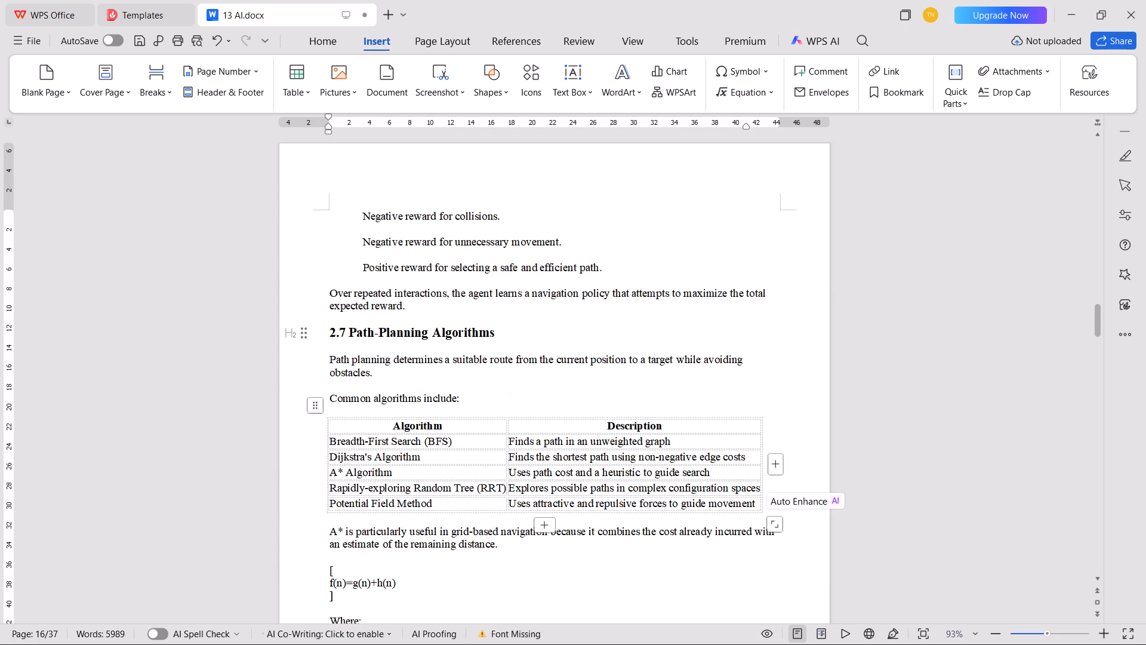
scroll(360, 515, "down", 4)
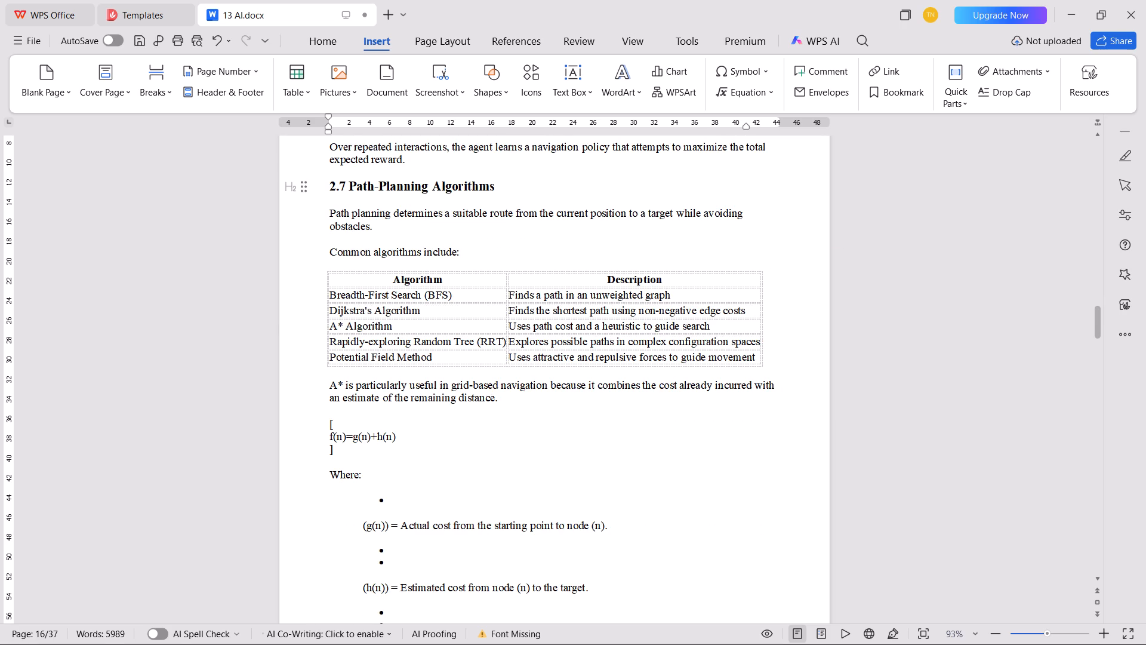
left_click_drag(334, 457, 302, 425)
key("BackSpace")
key("BackSpace")
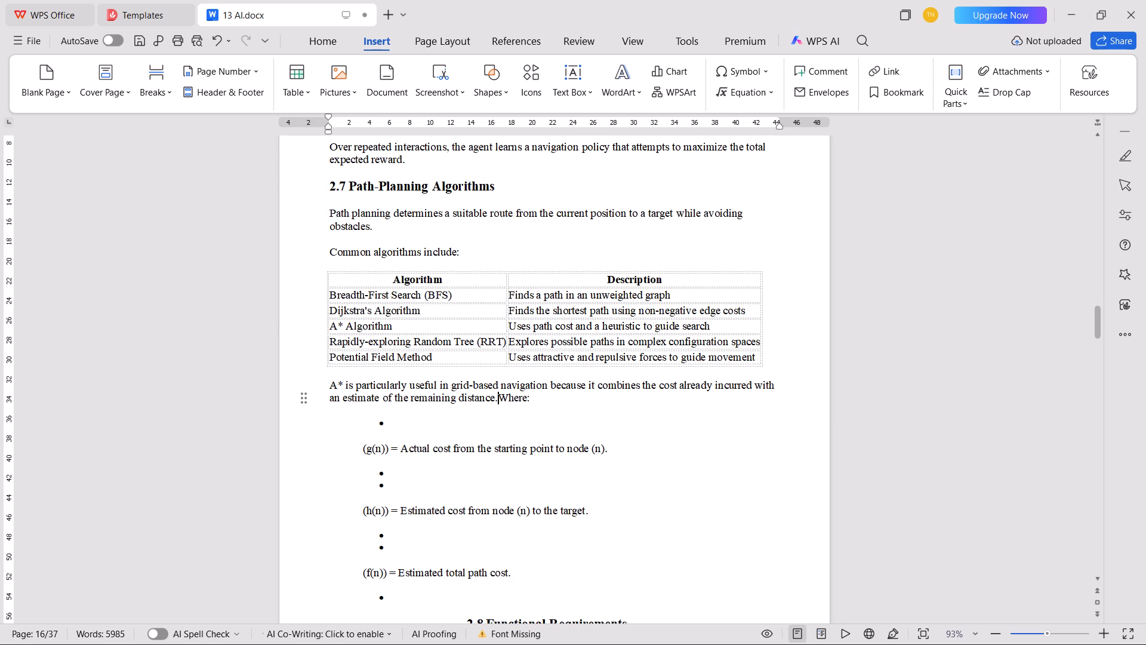
Delete the empty bullet before the g(n) definition and end the preceding line with "Where :".
left_click(445, 429)
key("BackSpace")
key("BackSpace")
key("BackSpace")
key("BackSpace")
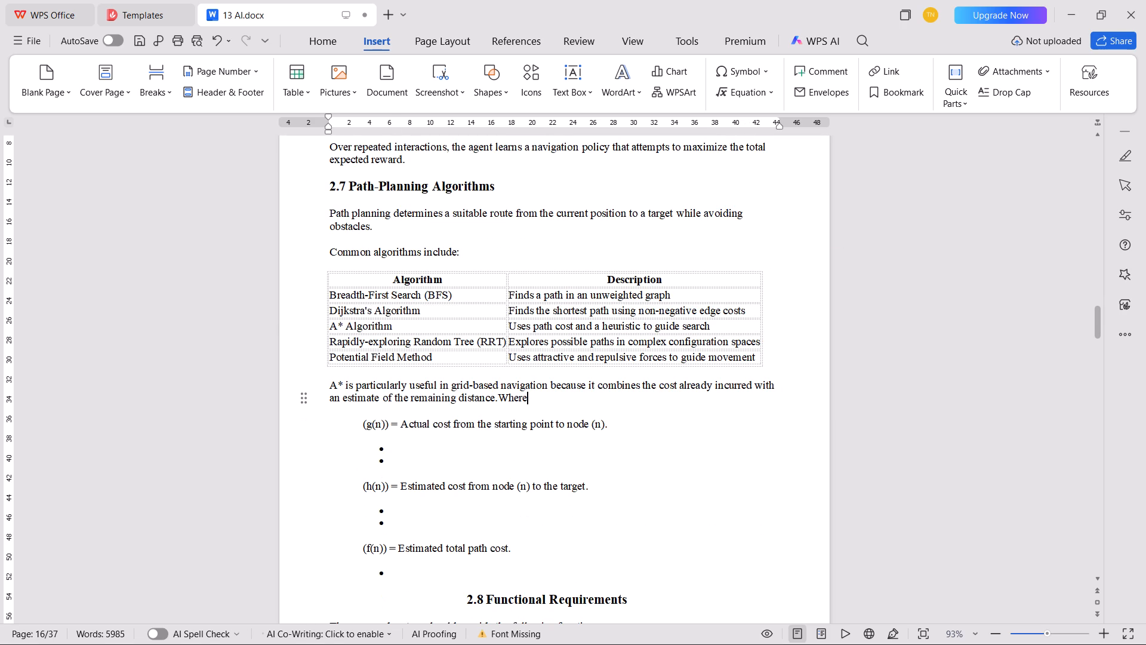
key("space")
type(":")
Delete the empty bullets between the g(n), h(n) and f(n) definitions in section 2.7.
left_click(442, 462)
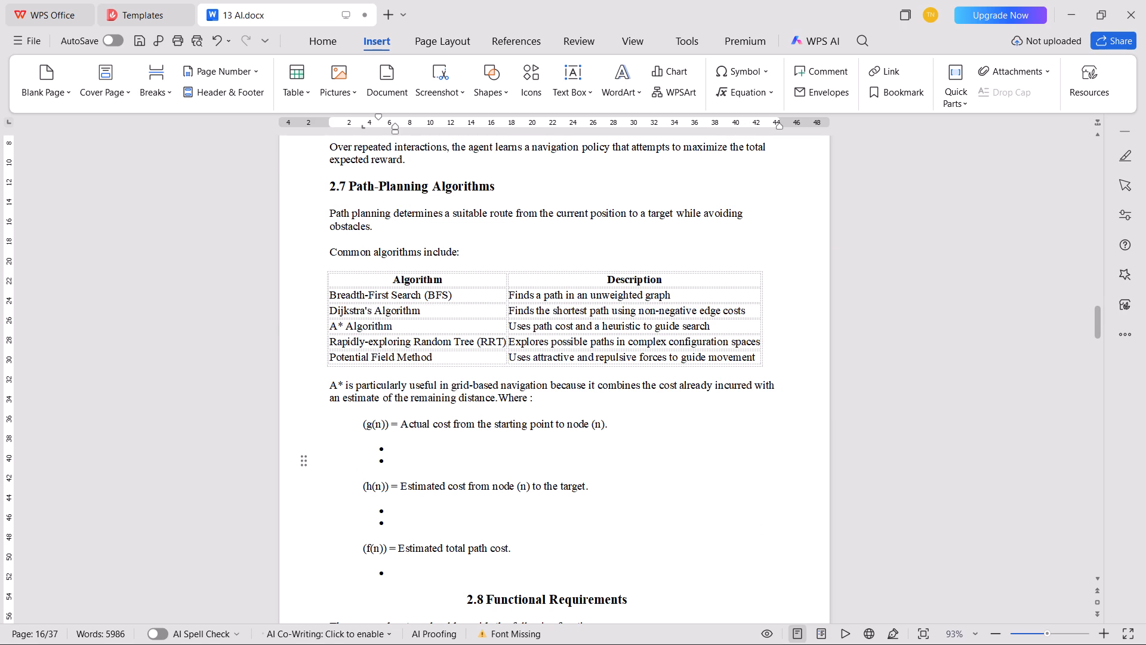
key("BackSpace")
key("BackSpace")
key("BackSpace")
key("BackSpace")
left_click(442, 490)
key("BackSpace")
key("BackSpace")
key("BackSpace")
key("BackSpace")
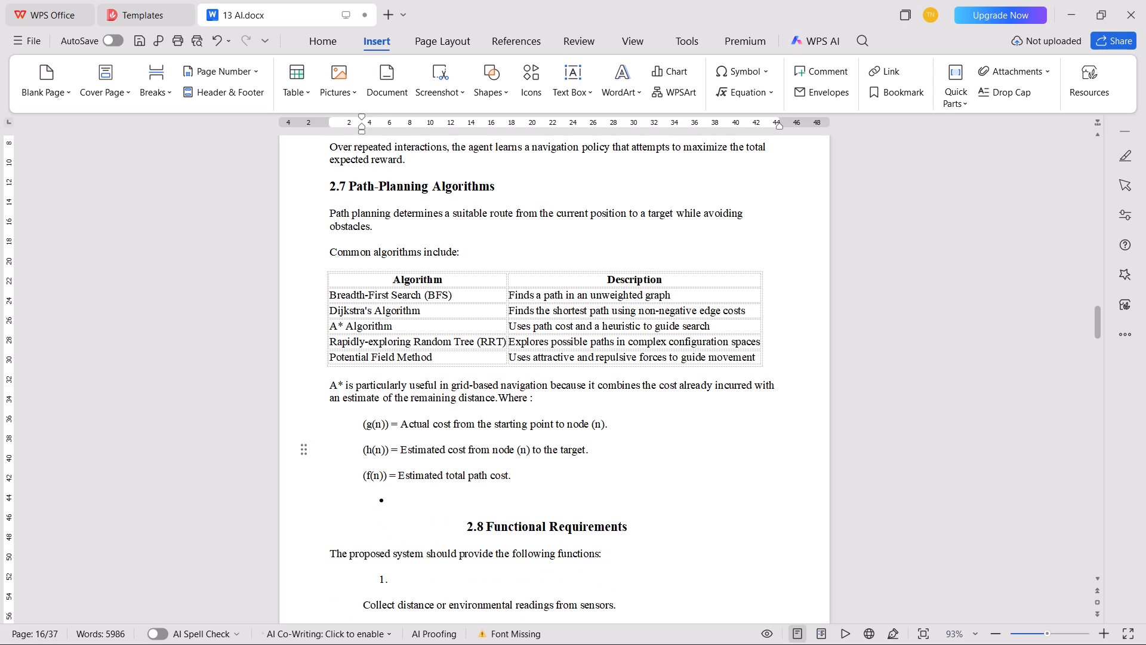
Delete the empty bullet after the f(n) definition together with the period ending that definition.
left_click(430, 502)
key("BackSpace")
key("BackSpace")
key("BackSpace")
key("BackSpace")
Left-align heading 2.8 Functional Requirements.
left_click(432, 501)
key("BackSpace")
key("BackSpace")
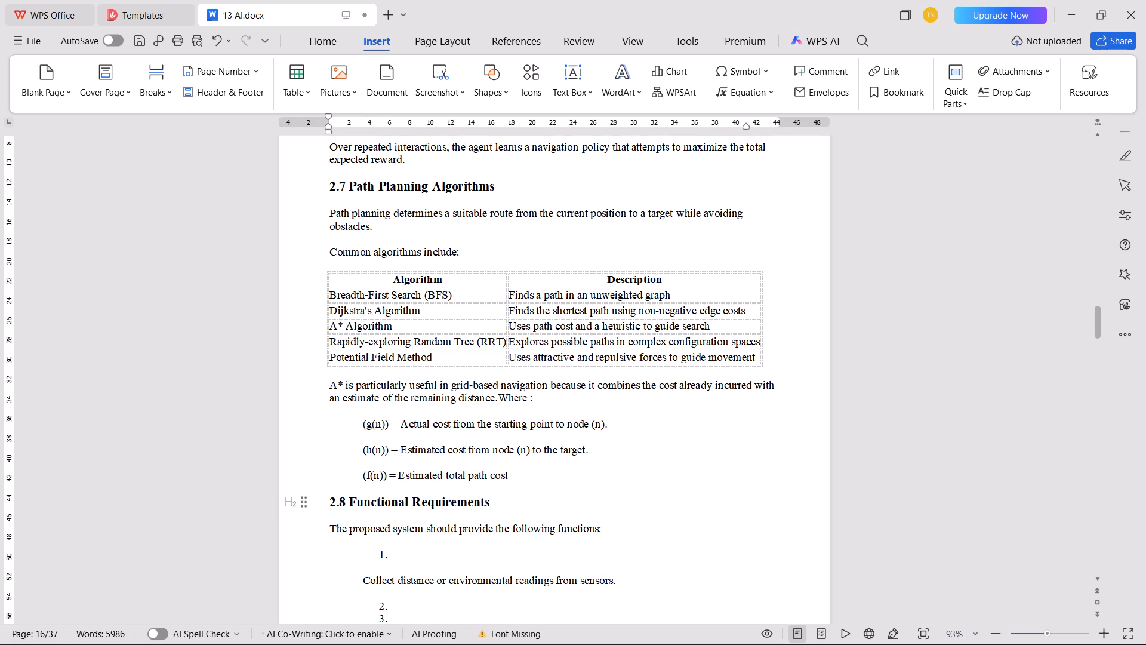
Delete the empty numbered lines before and after the item on collecting distance or environmental readings in section 2.8.
left_click(433, 549)
key("BackSpace")
key("BackSpace")
key("BackSpace")
scroll(442, 535, "down", 3)
left_click(442, 503)
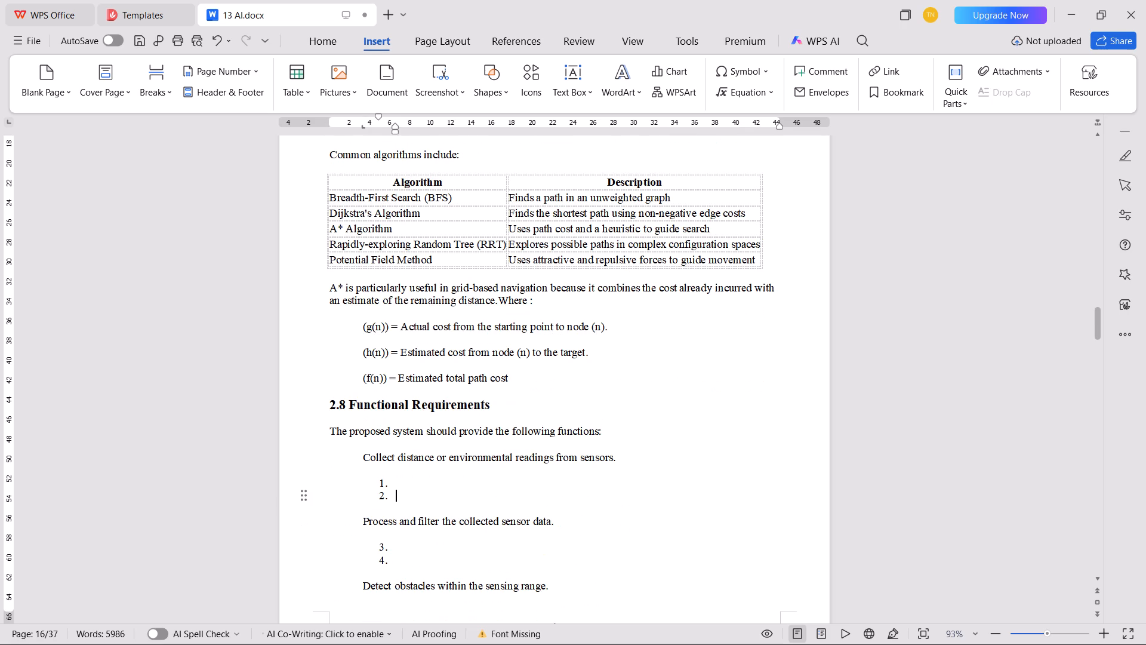
key("BackSpace")
key("BackSpace")
key("BackSpace")
key("BackSpace")
Delete the empty numbered lines before and after the item on detecting obstacles within the sensing range.
left_click(445, 526)
key("BackSpace")
key("BackSpace")
key("BackSpace")
key("BackSpace")
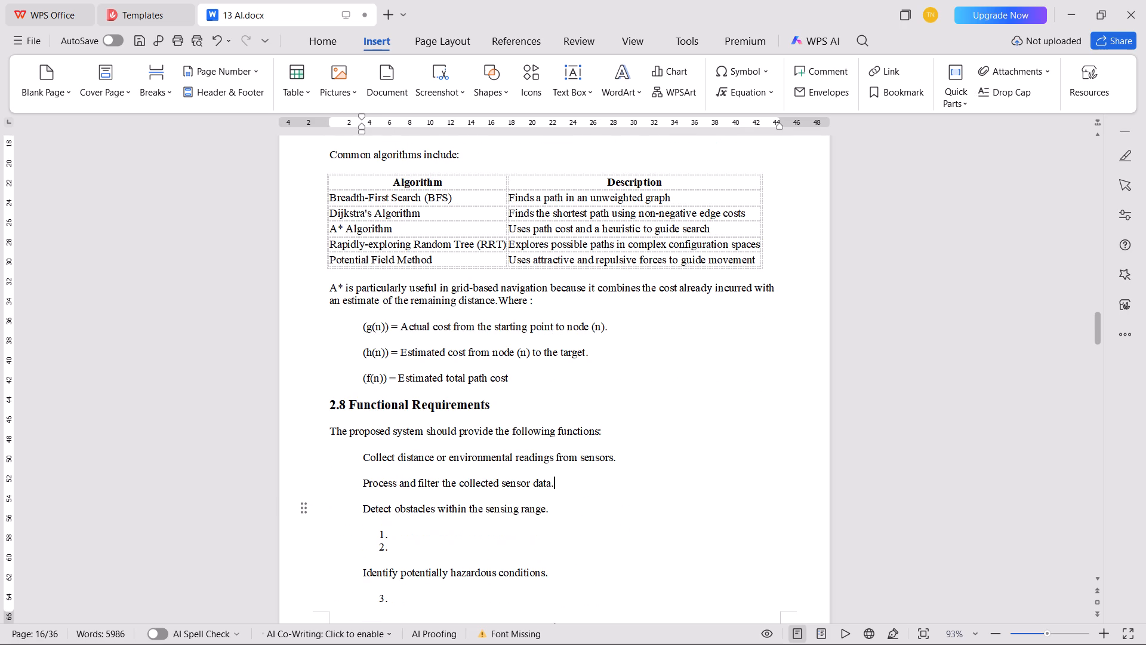
left_click(447, 545)
key("BackSpace")
key("BackSpace")
key("BackSpace")
key("BackSpace")
Delete the empty numbered lines around the item on determining whether the current path is safe, along with its final period.
left_click(448, 575)
key("BackSpace")
key("BackSpace")
key("BackSpace")
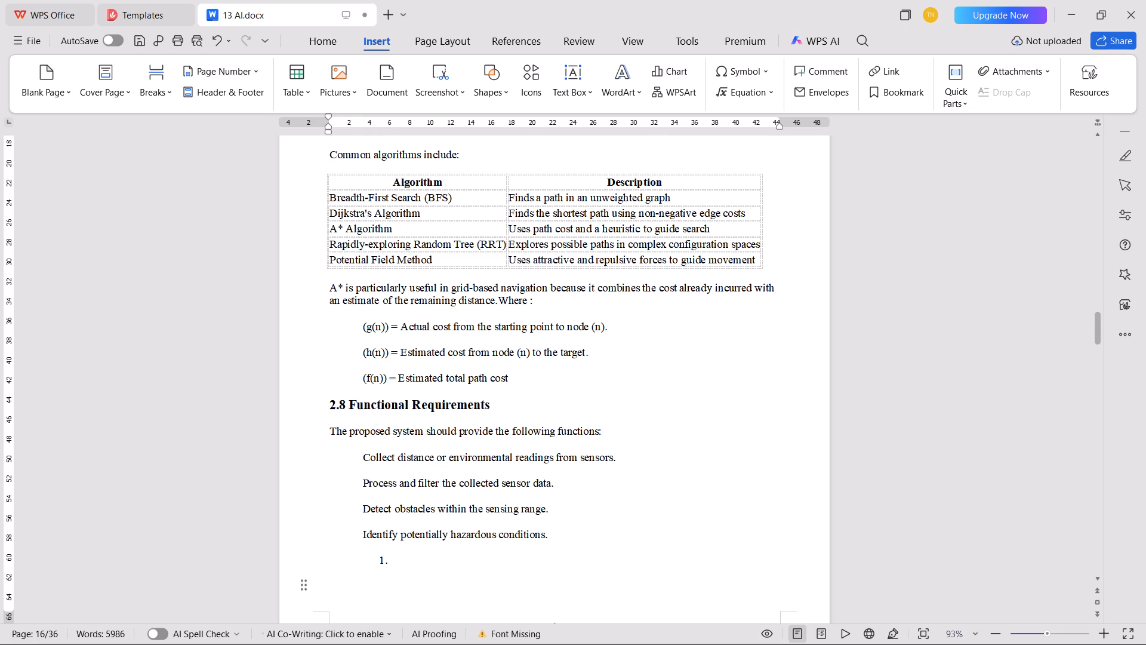
key("BackSpace")
scroll(448, 550, "down", 3)
key("BackSpace")
left_click(441, 478)
key("BackSpace")
key("BackSpace")
key("BackSpace")
key("BackSpace")
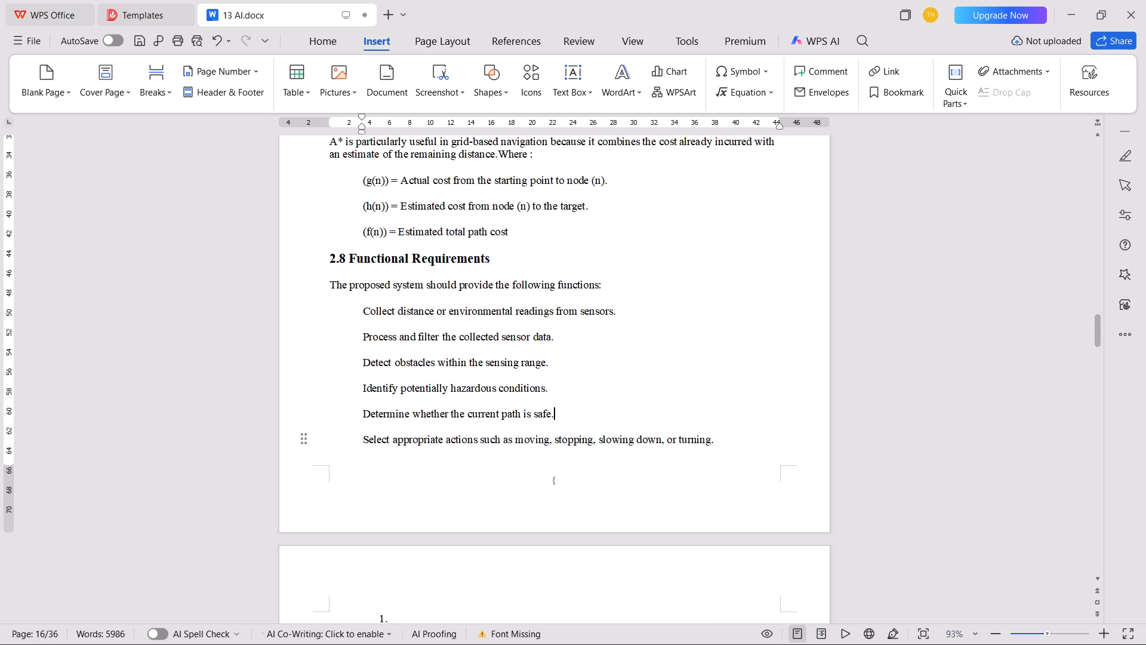
scroll(438, 475, "down", 4)
key("BackSpace")
Delete the empty numbered lines before and after the item on supporting alternative path selection.
left_click(435, 443)
left_click(435, 443)
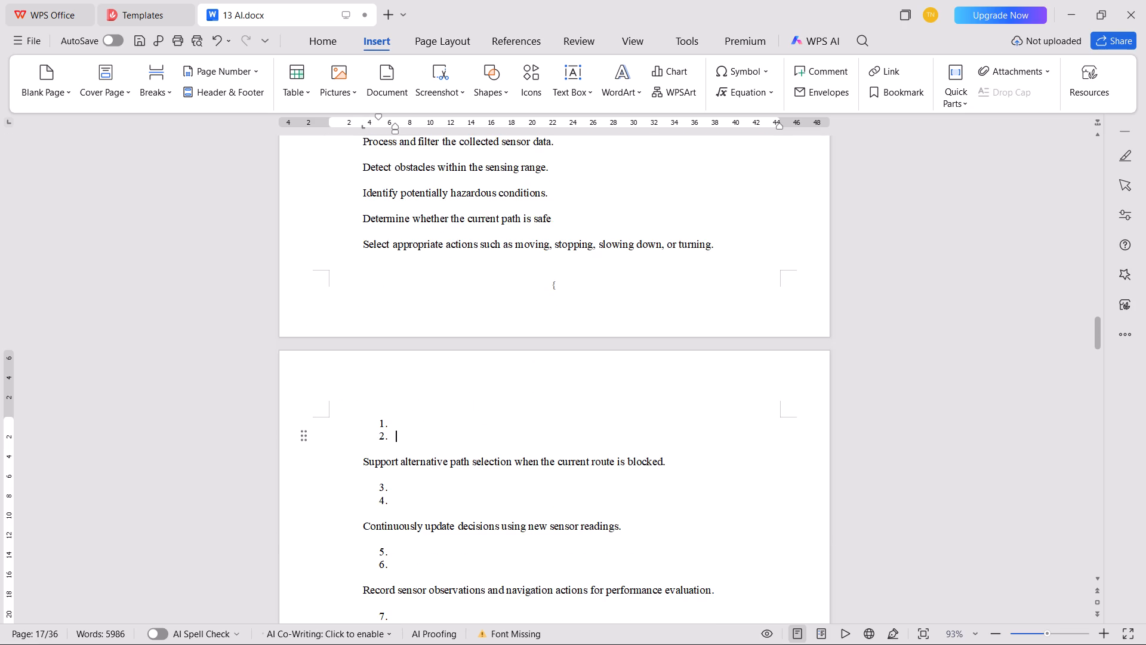
key("BackSpace")
key("BackSpace")
key("BackSpace")
key("BackSpace")
left_click(427, 481)
key("BackSpace")
key("BackSpace")
key("BackSpace")
key("BackSpace")
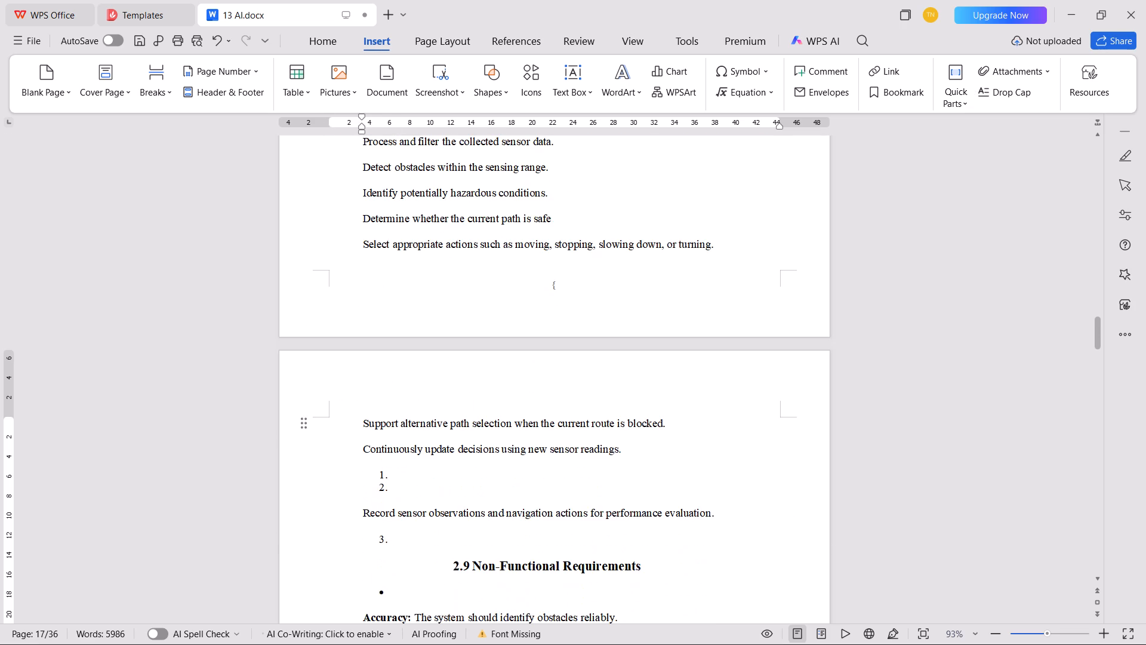
Delete the empty numbered lines before and after the item on recording sensor observations and navigation actions.
left_click(424, 485)
key("BackSpace")
key("BackSpace")
key("BackSpace")
key("BackSpace")
left_click(438, 500)
key("BackSpace")
key("BackSpace")
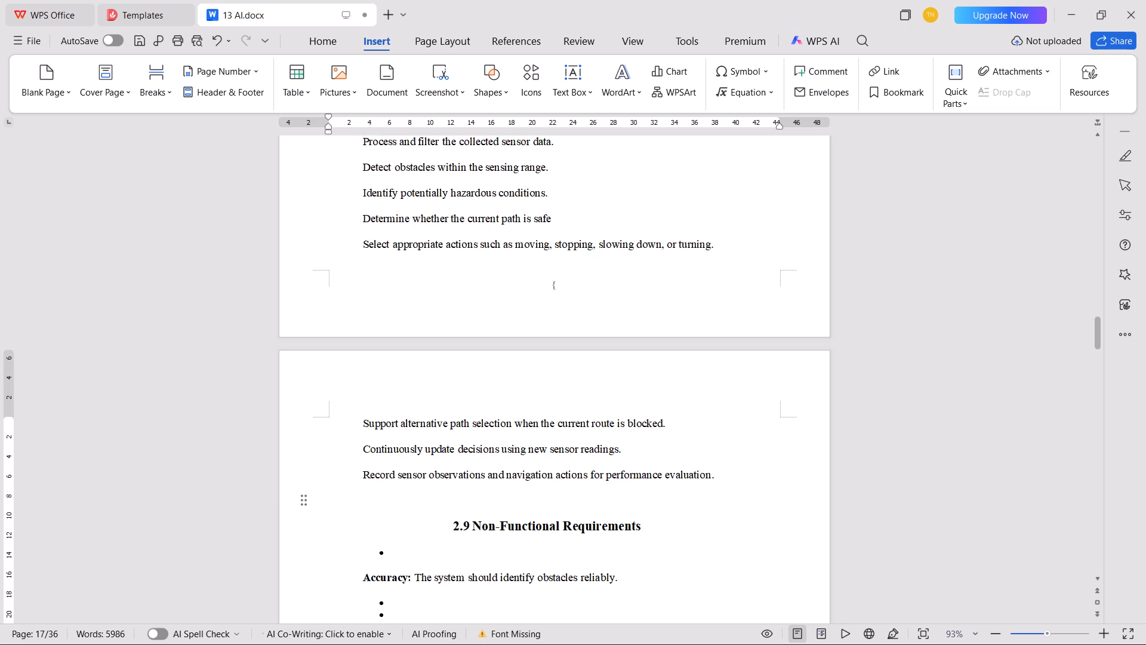
Delete the empty line above the 2.9 Non-Functional Requirements heading and remove the heading's centring so it aligns left.
key("BackSpace")
left_click(438, 502)
key("BackSpace")
key("BackSpace")
Append a space and a colon to the 2.9 Non-Functional Requirements heading.
left_click(528, 507)
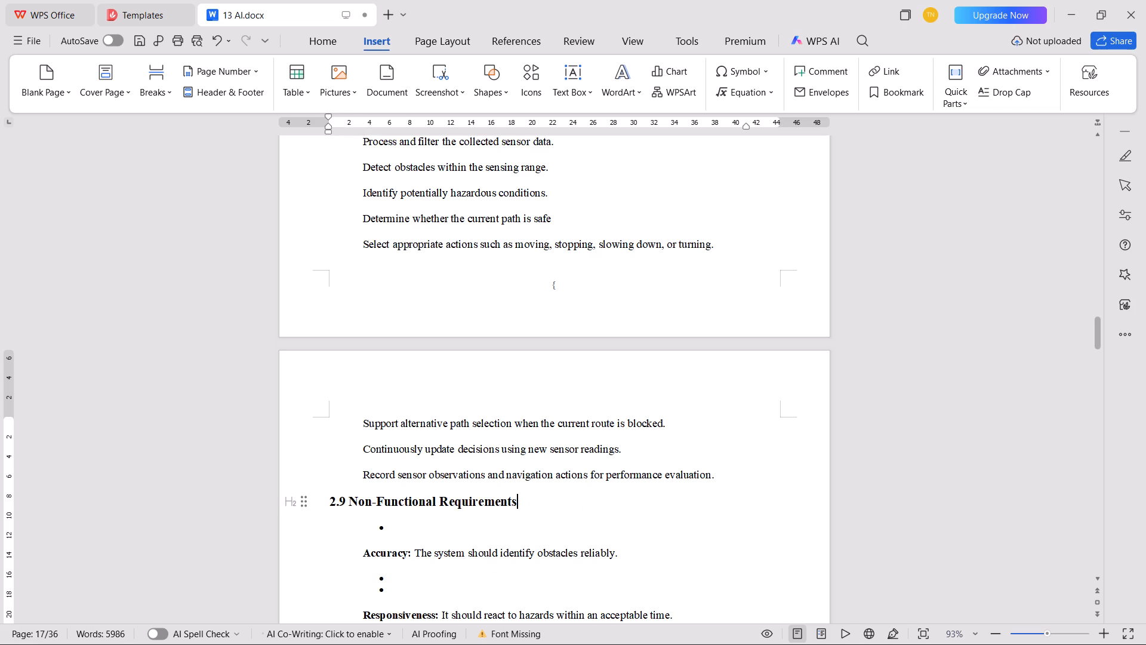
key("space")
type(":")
Delete the empty bullet lines before and after the Accuracy item in section 2.9.
scroll(529, 506, "down", 2)
left_click(478, 432)
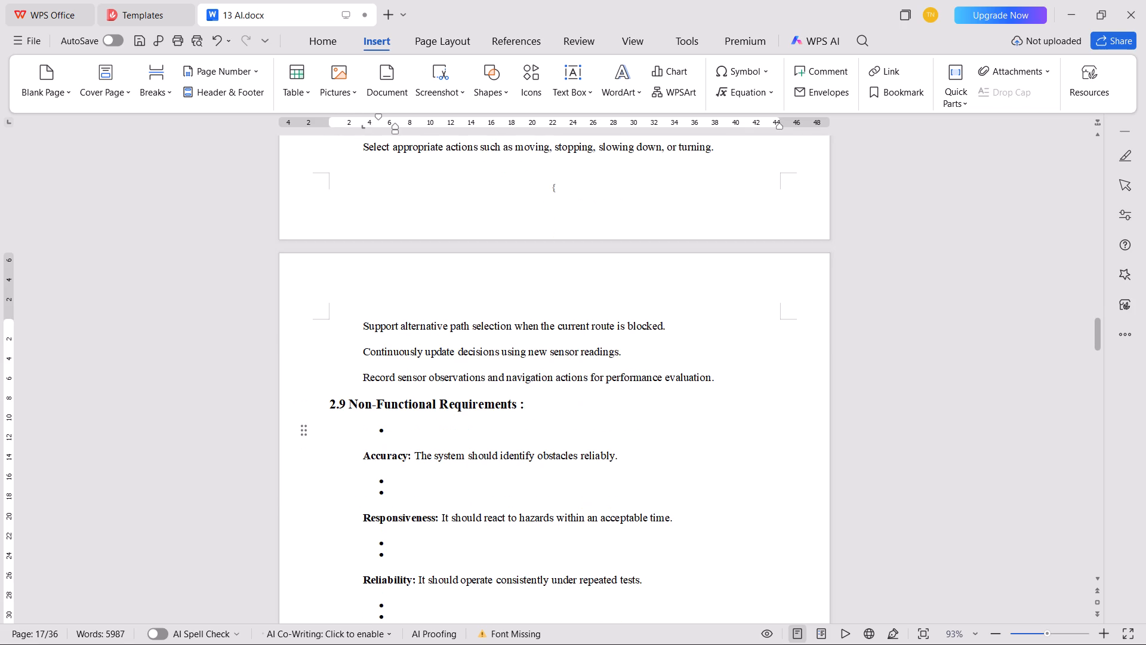
key("BackSpace")
key("BackSpace")
key("BackSpace")
left_click(415, 472)
key("BackSpace")
key("BackSpace")
key("BackSpace")
key("BackSpace")
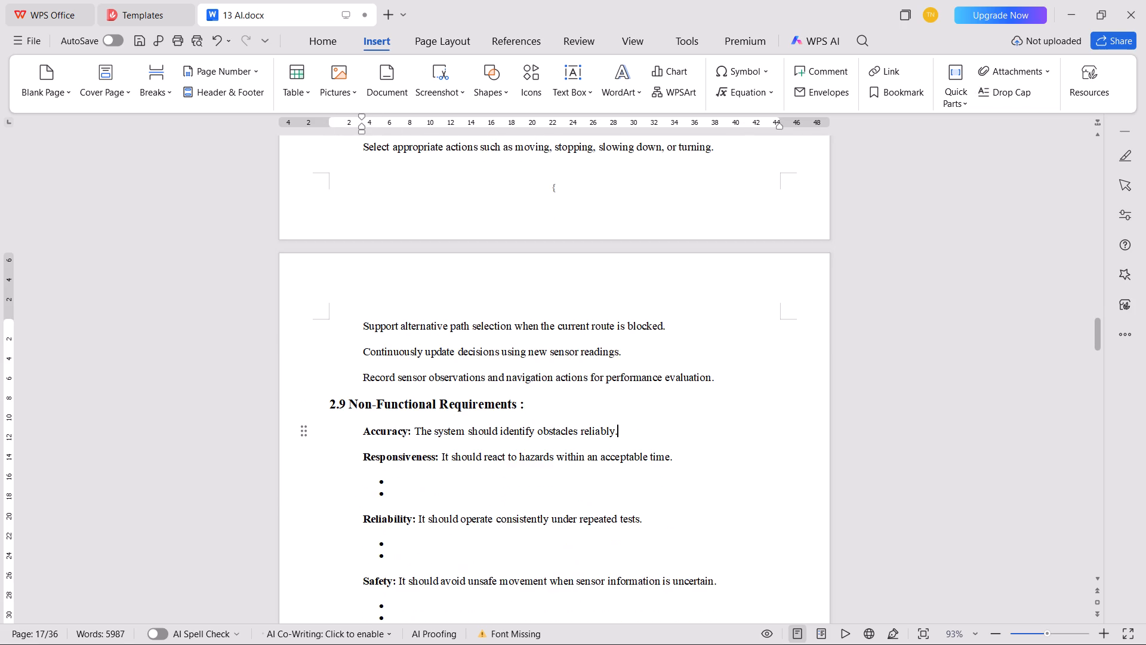
Delete the empty bullet lines following the Responsiveness and Reliability items in section 2.9.
left_click(411, 489)
key("BackSpace")
key("BackSpace")
key("BackSpace")
key("BackSpace")
left_click(420, 527)
key("BackSpace")
key("BackSpace")
key("BackSpace")
key("BackSpace")
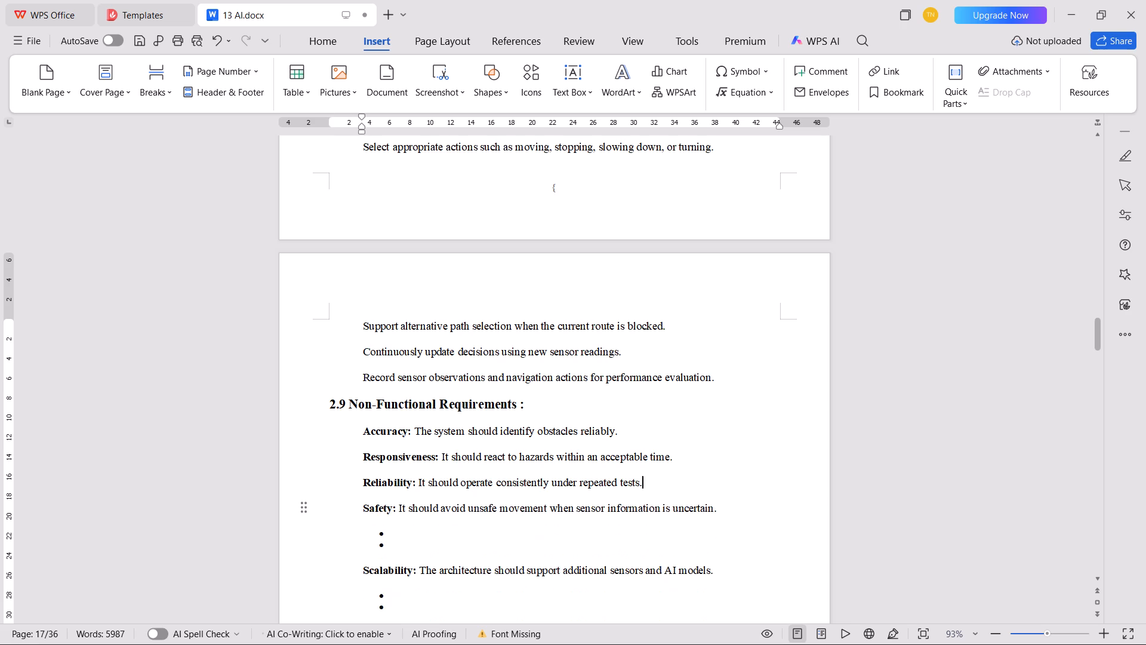
Remove the empty bullets between the Safety and Scalability items and the first empty bullet after Scalability.
left_click(422, 546)
key("BackSpace")
key("BackSpace")
key("BackSpace")
key("BackSpace")
left_click(436, 581)
key("BackSpace")
key("BackSpace")
key("BackSpace")
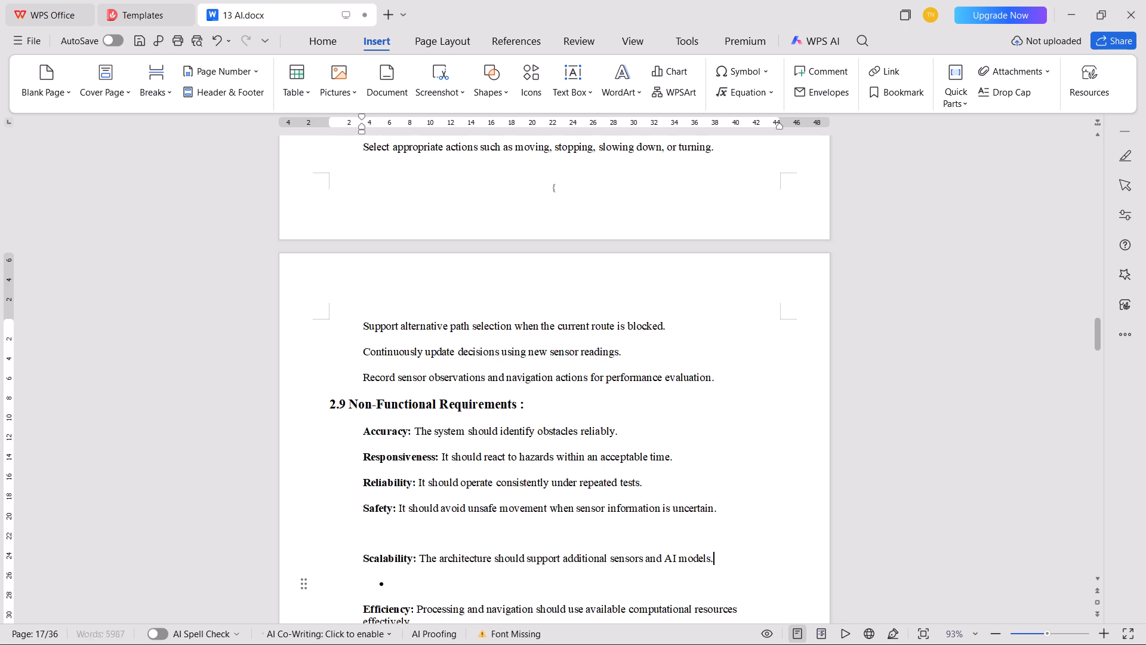
Delete the blank line between the Safety and Scalability items, keeping the word "should" in the Safety item intact.
left_click(431, 527)
key("BackSpace")
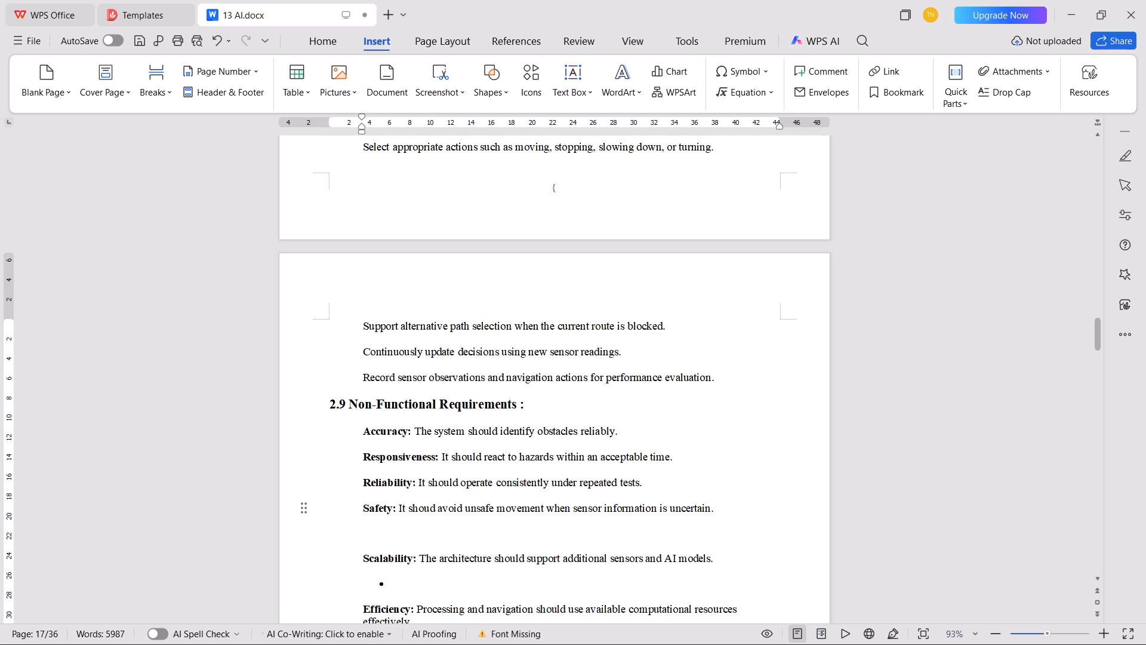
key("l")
key("Down")
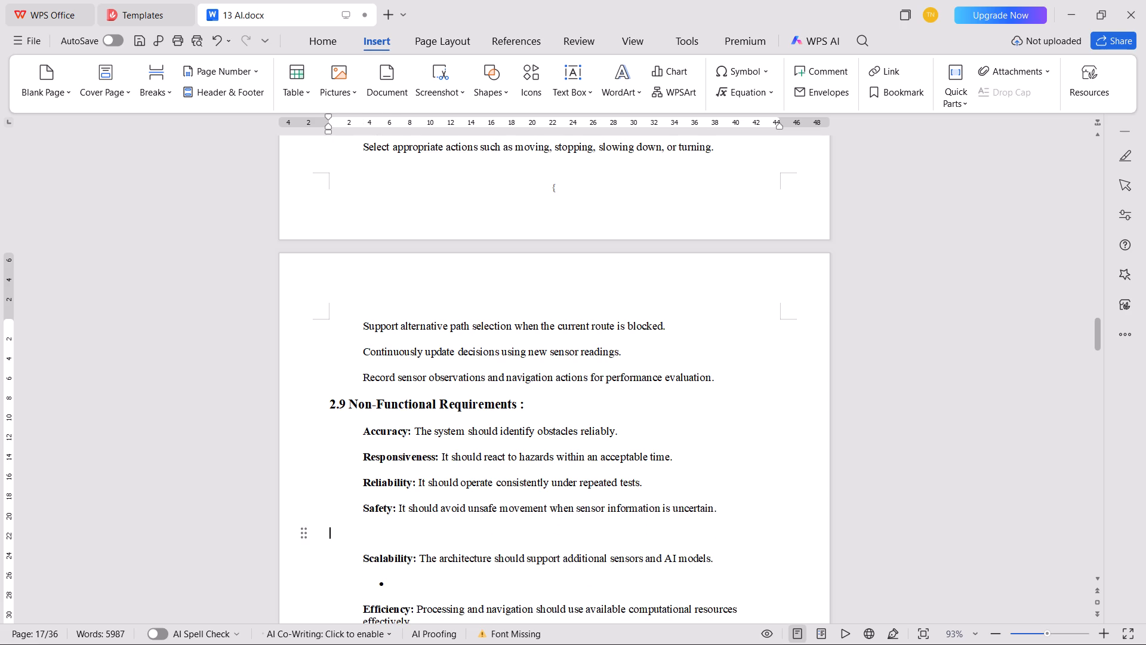
key("BackSpace")
Switch to the Brave browser, open the reposts of the displayed Instagram profile and reload the page.
key("alt+Tab")
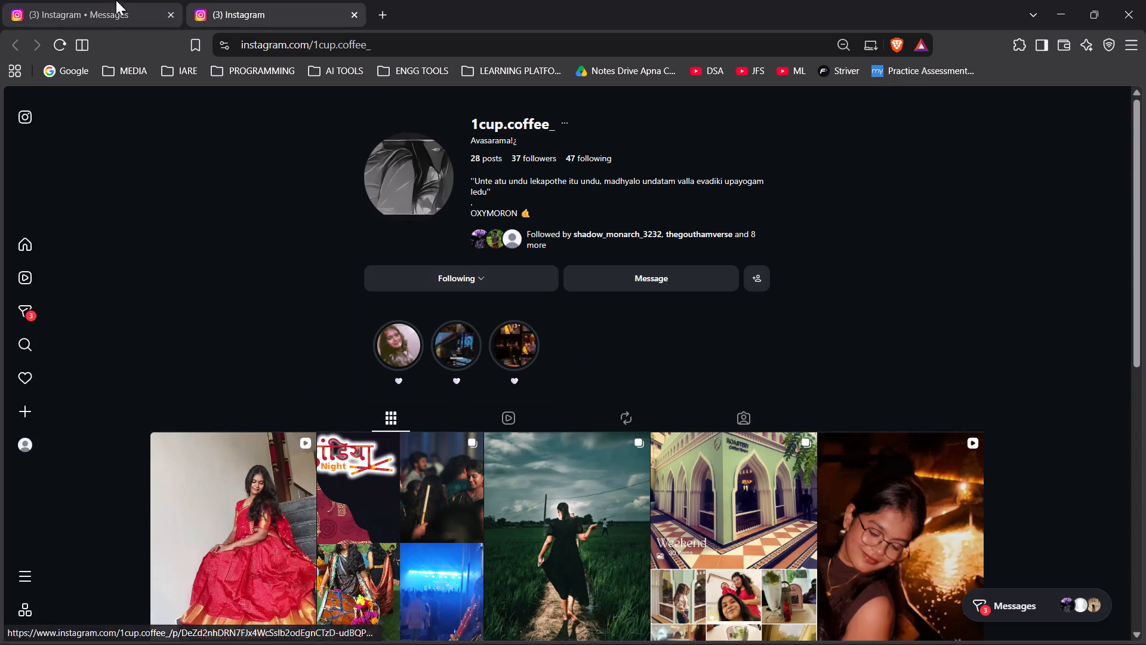
left_click(621, 414)
key("ctrl+F5")
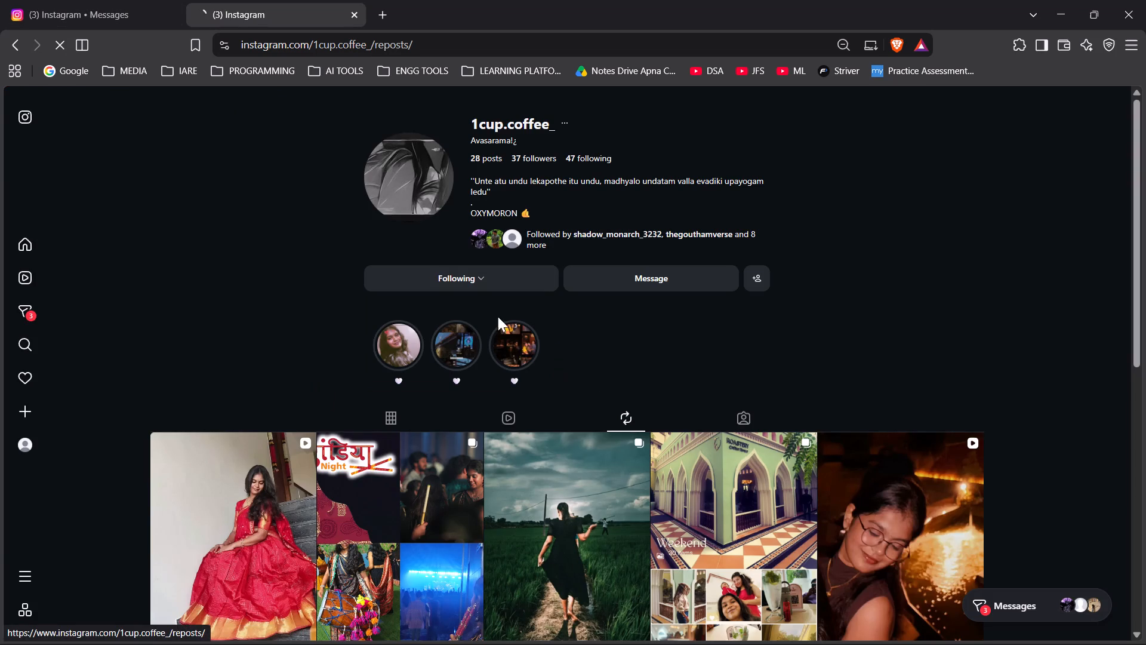
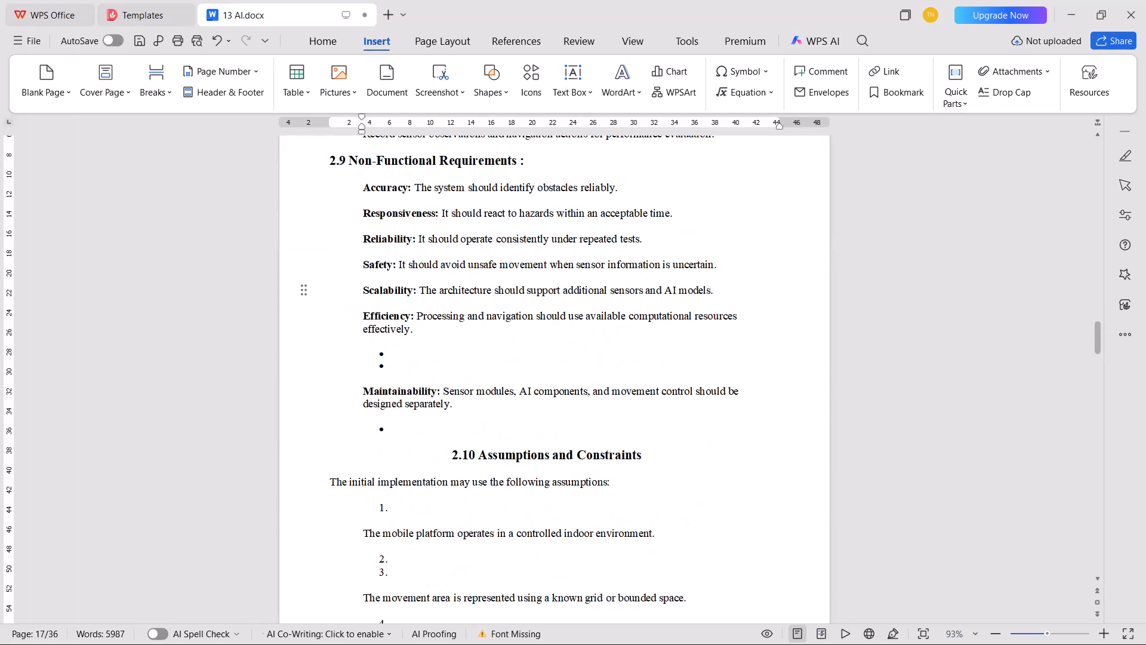
Delete the empty bullets before and after the Maintainability item in section 2.9 Non-Functional Requirements.
left_click(402, 334)
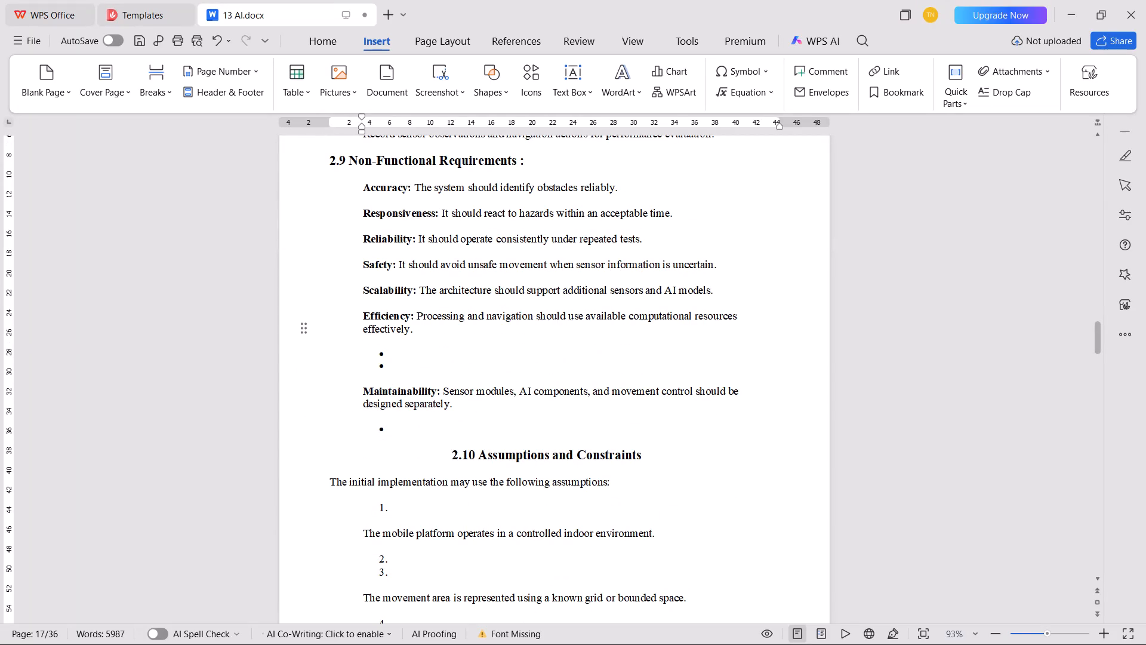
left_click(411, 375)
key("BackSpace")
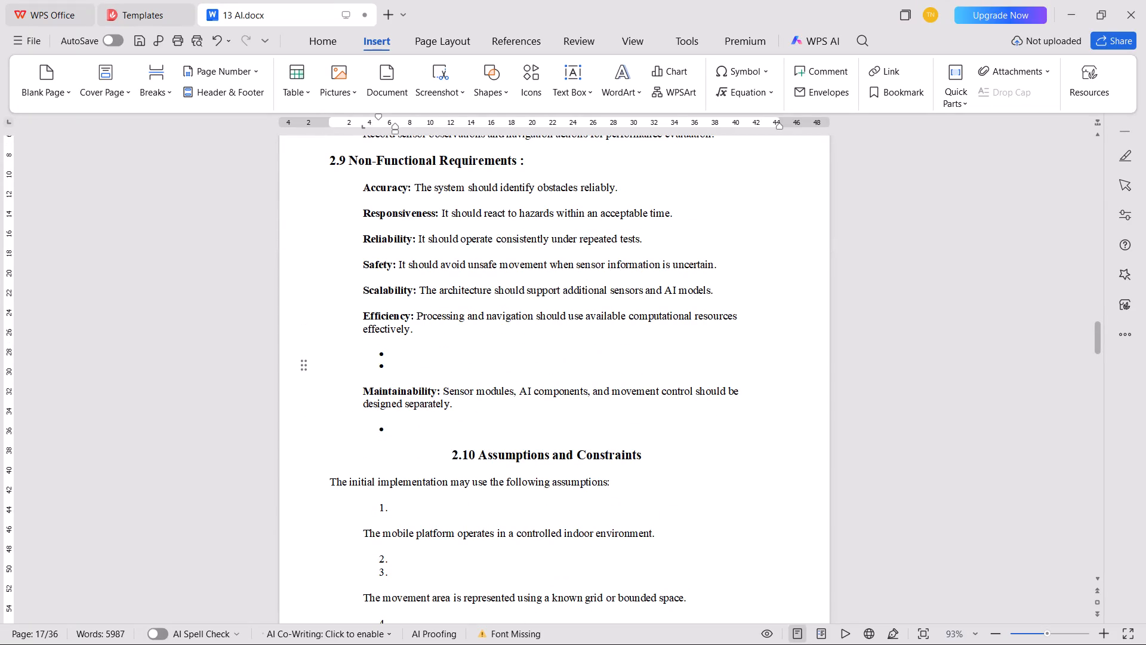
key("BackSpace")
key("BackSpace")
key("BackSpace")
key("Down")
key("Down")
key("Down")
key("BackSpace")
key("BackSpace")
key("BackSpace")
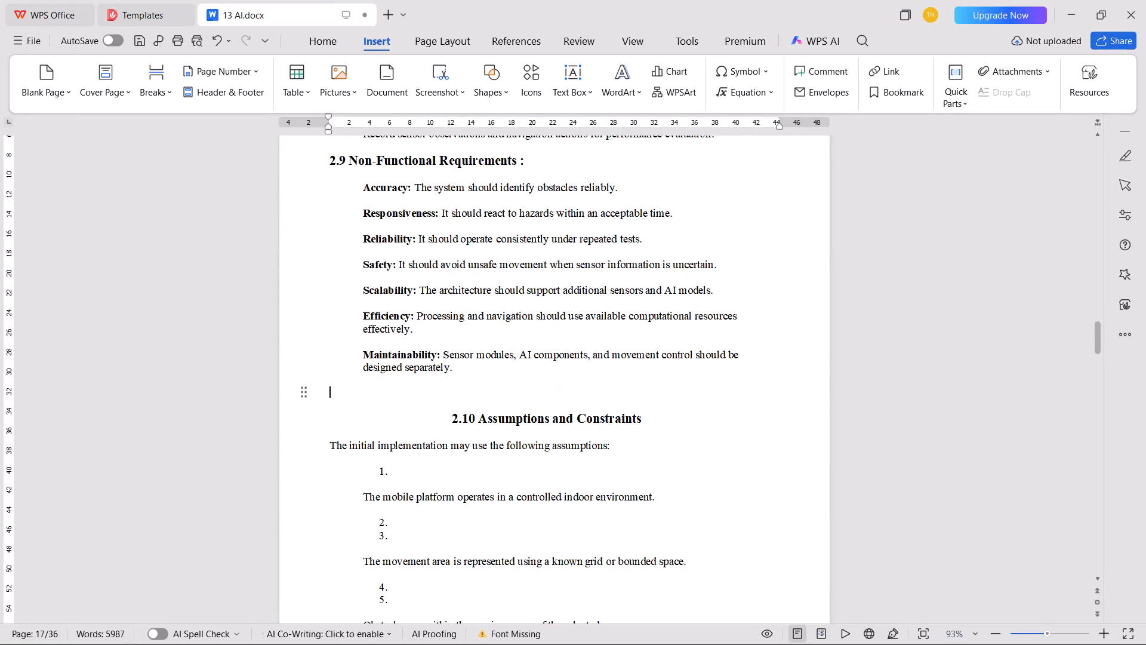
Left-align the heading 2.10 Assumptions and Constraints, remove the blank line above it, and add " :" at its end.
key("Down")
key("BackSpace")
key("BackSpace")
key("Down")
key("Left")
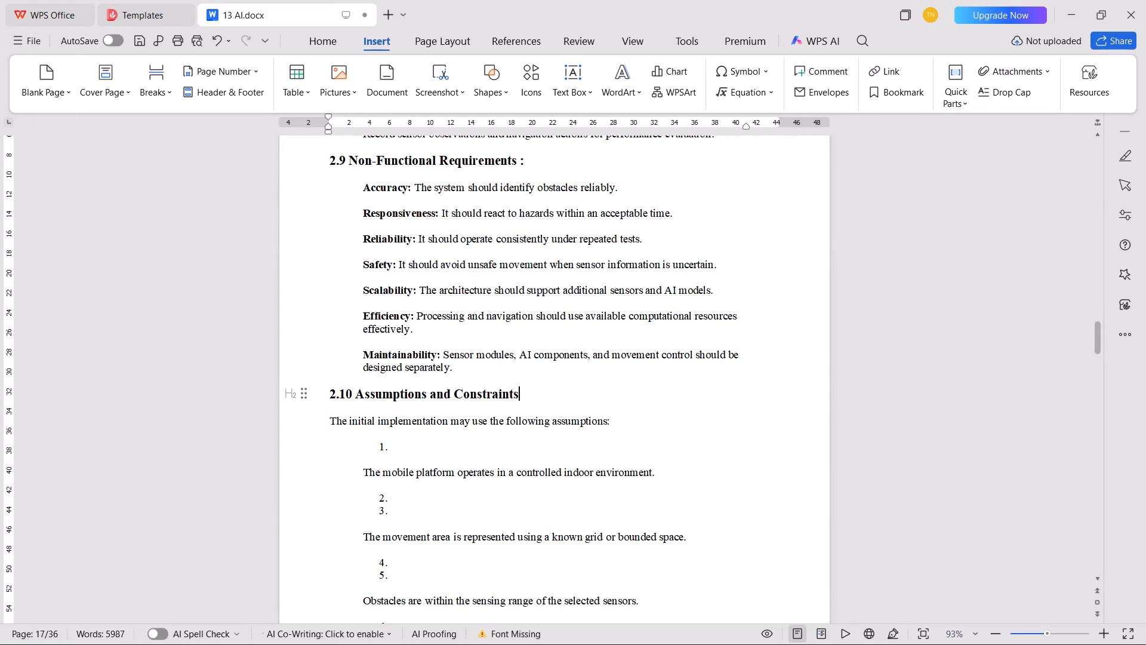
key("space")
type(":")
Delete the empty numbered line between the assumptions introduction and the item on the controlled indoor environment.
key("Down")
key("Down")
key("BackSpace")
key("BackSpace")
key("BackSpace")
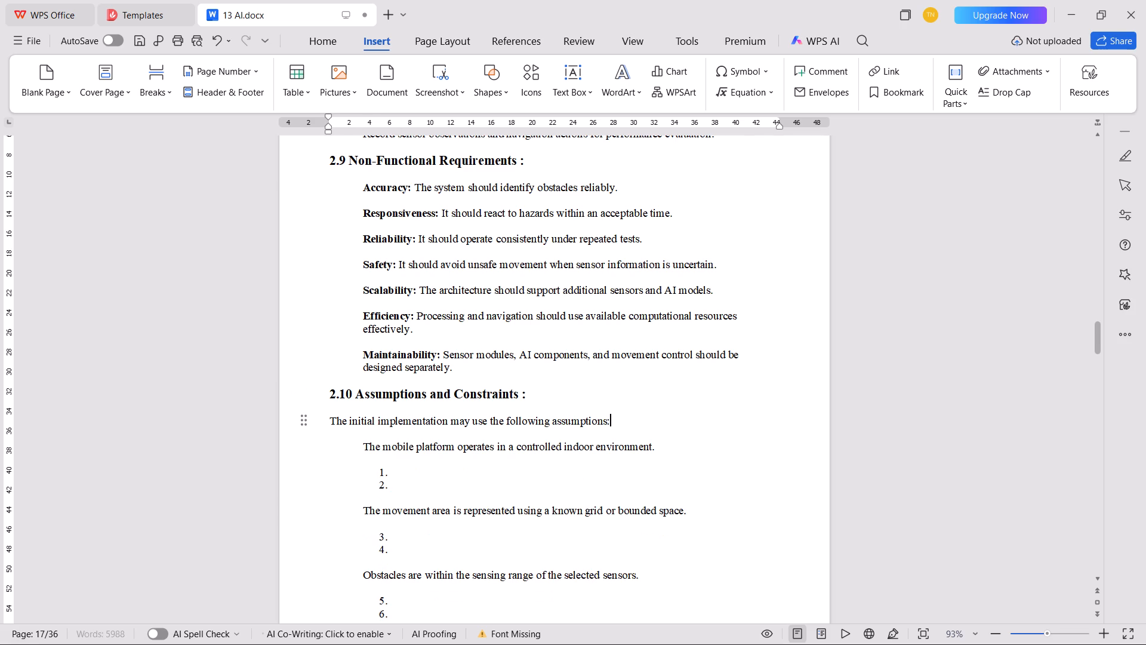
Delete the empty numbered lines between the controlled indoor environment item and the item on the movement area.
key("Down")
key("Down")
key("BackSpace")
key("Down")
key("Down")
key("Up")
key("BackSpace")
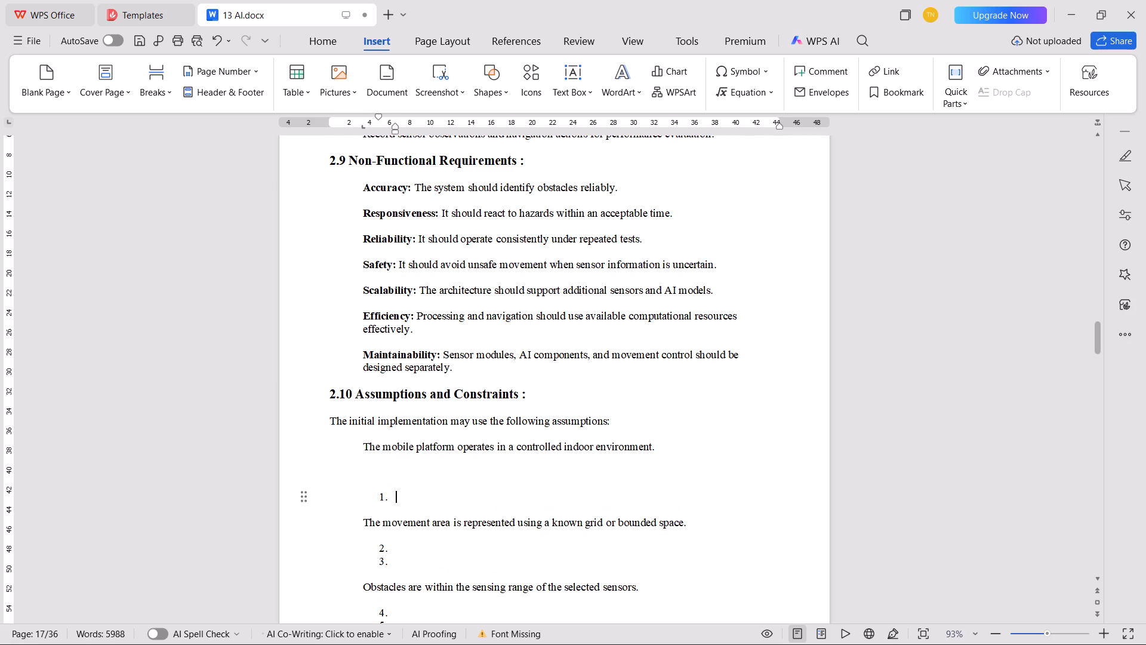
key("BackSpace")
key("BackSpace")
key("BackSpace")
Delete the empty numbered lines between the movement area item and the item on obstacles within the sensing range.
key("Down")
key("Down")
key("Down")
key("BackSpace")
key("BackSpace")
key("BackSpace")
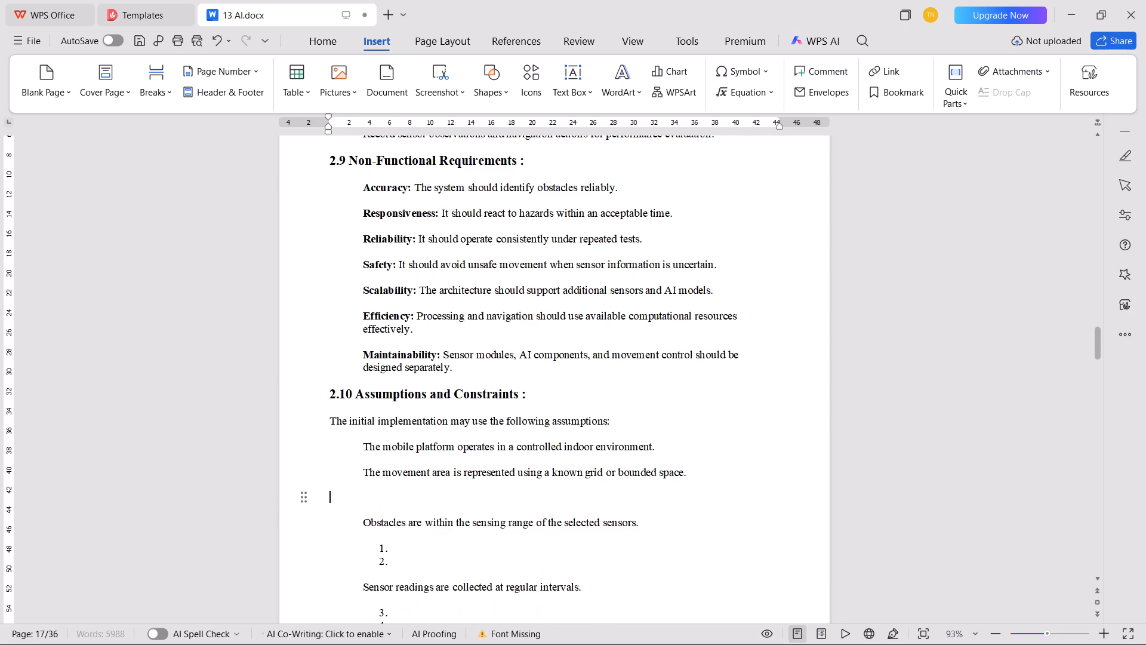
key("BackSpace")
Delete the empty numbered lines between the obstacles item and the item on sensor readings collected at regular intervals.
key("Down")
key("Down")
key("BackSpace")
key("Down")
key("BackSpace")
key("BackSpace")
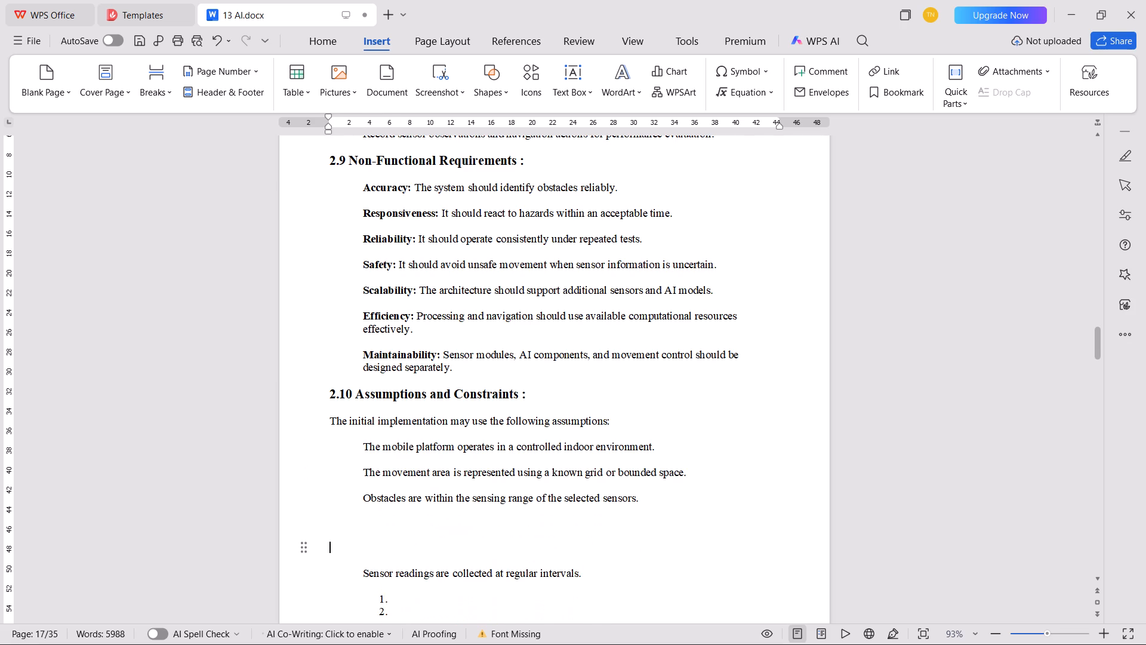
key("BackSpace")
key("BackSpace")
Delete the empty numbered lines between the sensor readings item and the item on the defined set of movement actions.
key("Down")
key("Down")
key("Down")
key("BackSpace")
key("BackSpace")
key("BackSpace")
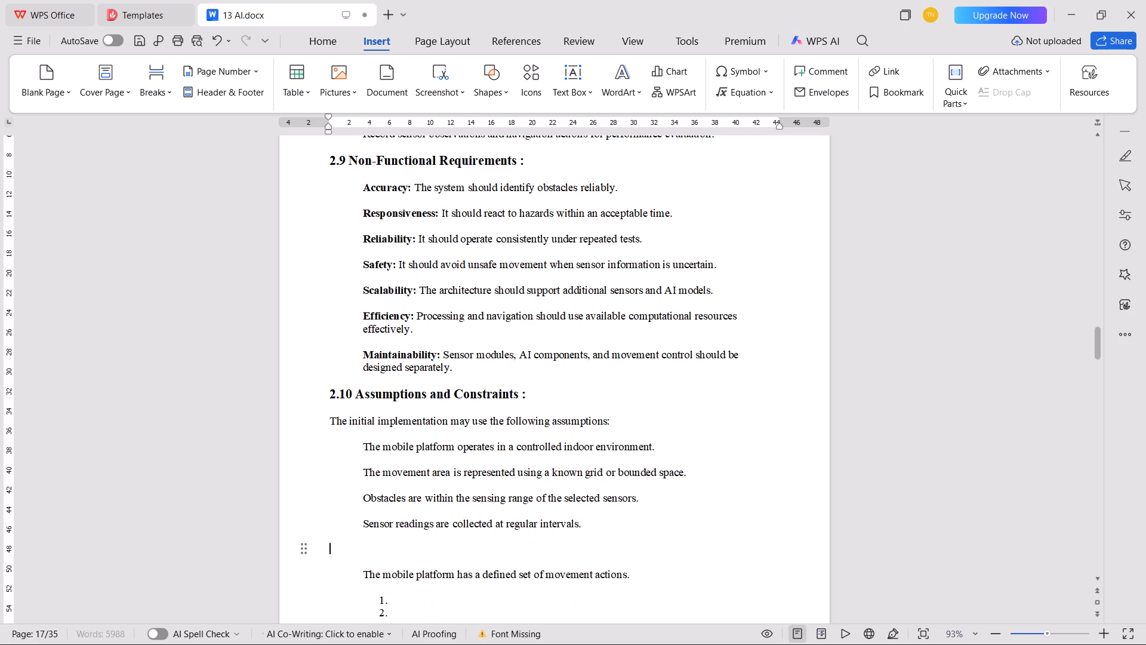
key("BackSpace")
Delete the empty numbered lines between the movement actions item and the item on sufficient power and processing capacity.
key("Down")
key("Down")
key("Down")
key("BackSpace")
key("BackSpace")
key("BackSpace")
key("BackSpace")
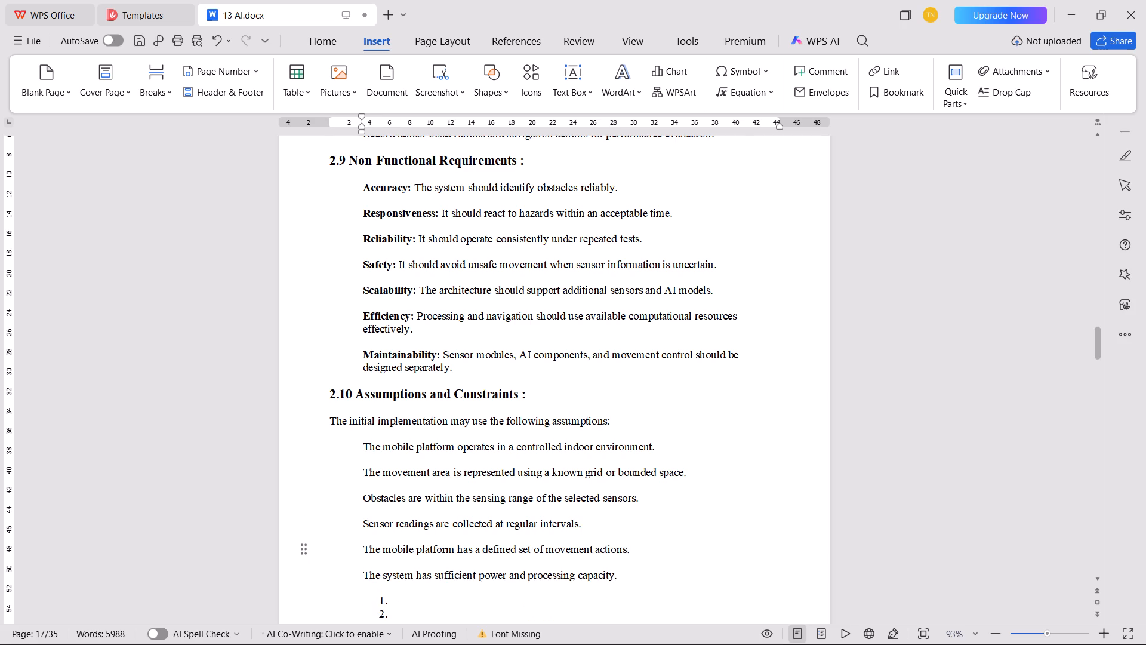
Delete the empty numbered lines before and after the section 2.10 item on emergency stopping taking priority over path optimization.
scroll(411, 375, "down", 2)
left_click(408, 462)
key("BackSpace")
key("BackSpace")
key("BackSpace")
key("BackSpace")
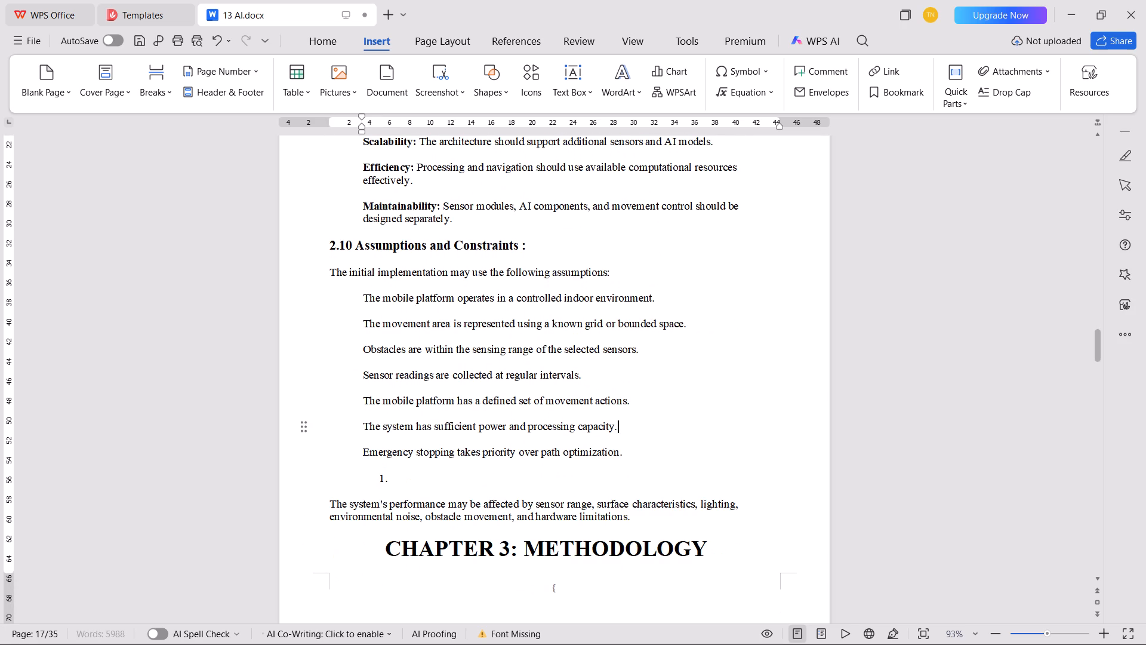
key("Down")
key("Down")
key("BackSpace")
key("BackSpace")
key("BackSpace")
Start the CHAPTER 3: METHODOLOGY heading on a new page using a portrait blank page, removing the surplus page and left-aligning the heading.
key("Down")
key("Down")
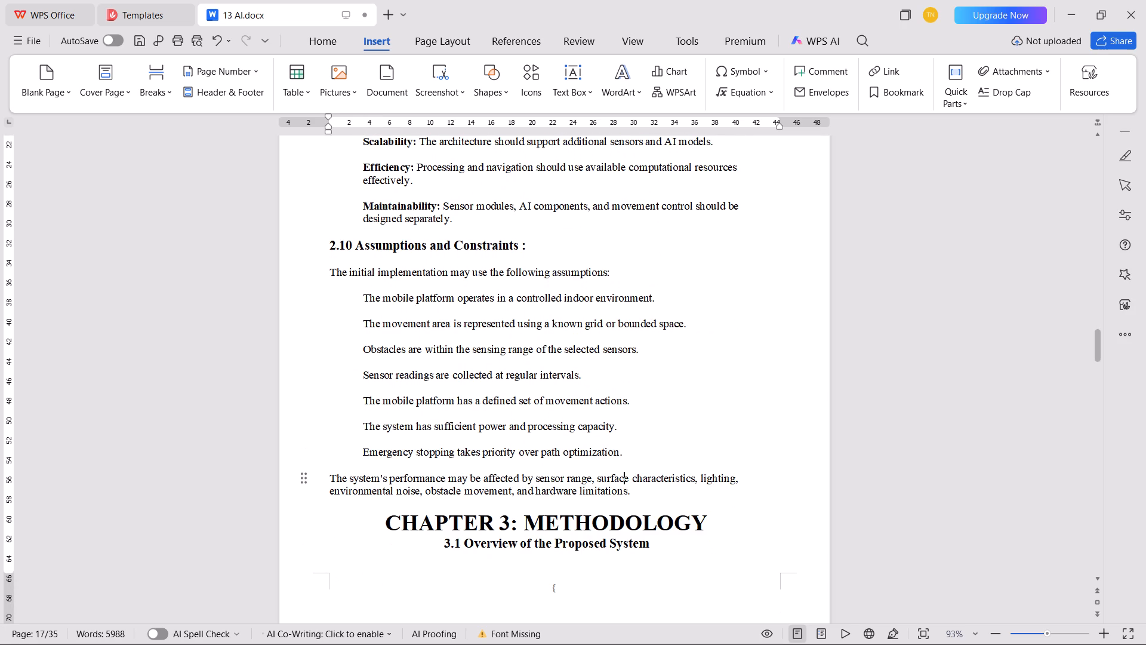
key("Right")
key("Right")
key("Right")
key("Left")
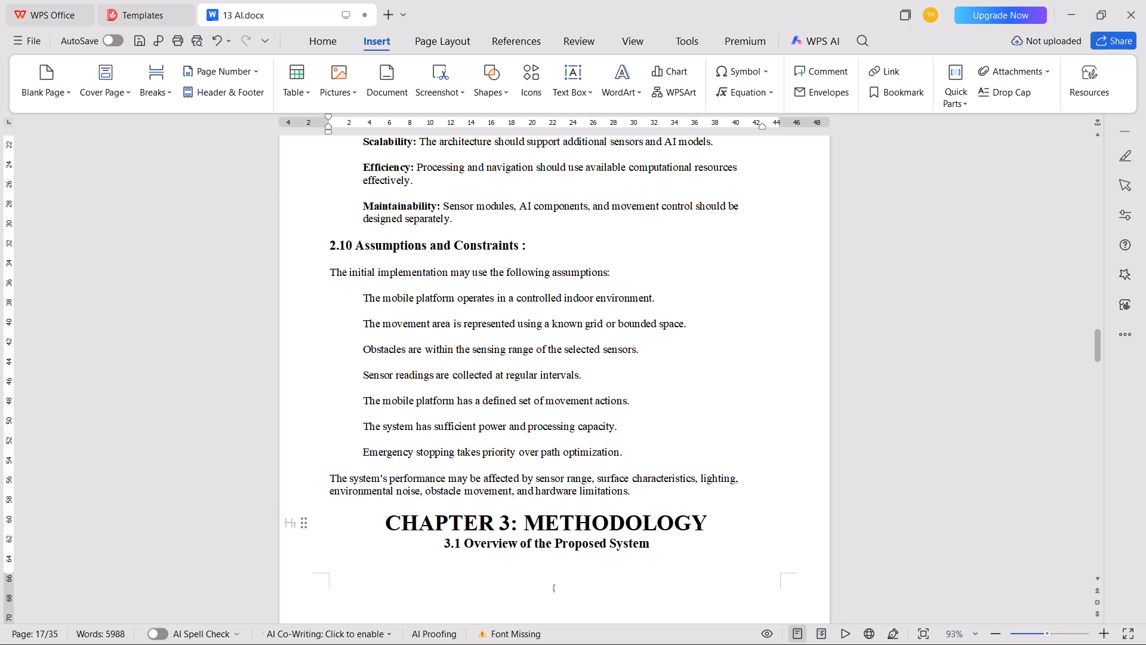
left_click(52, 93)
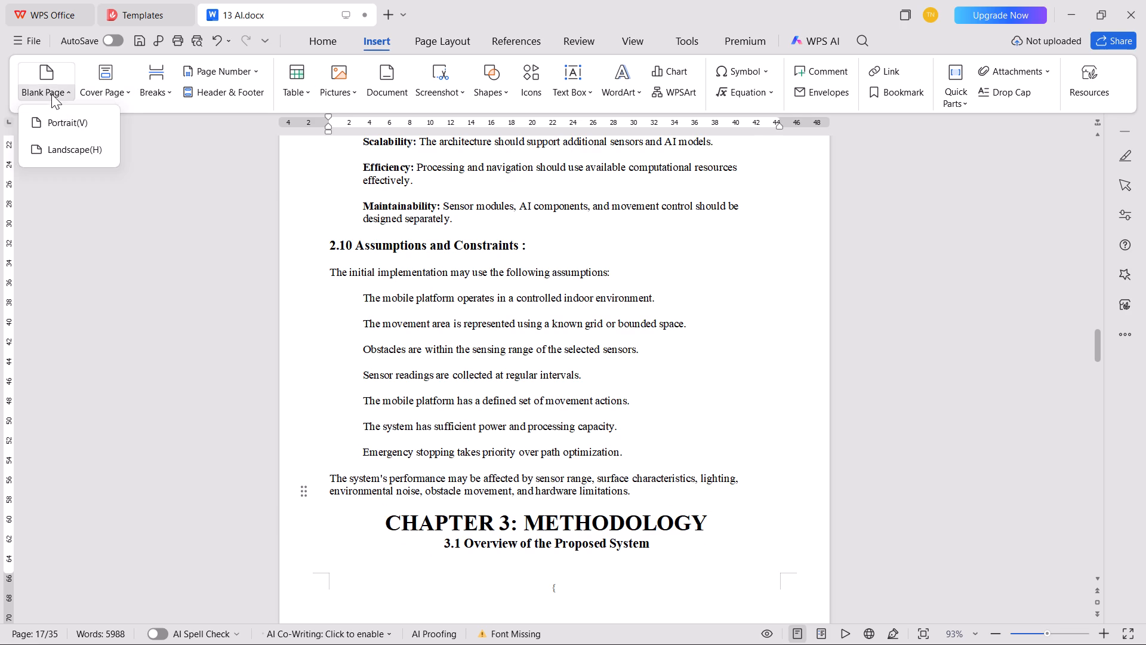
left_click(66, 116)
key("Right")
key("Right")
key("BackSpace")
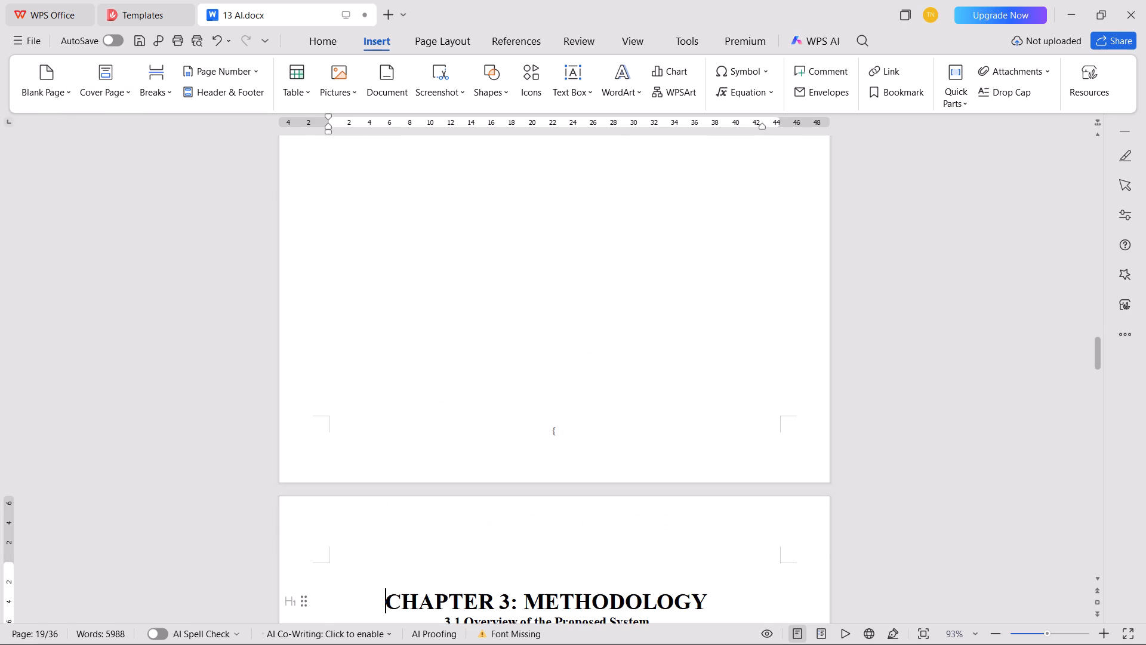
key("BackSpace")
key("BackSpace")
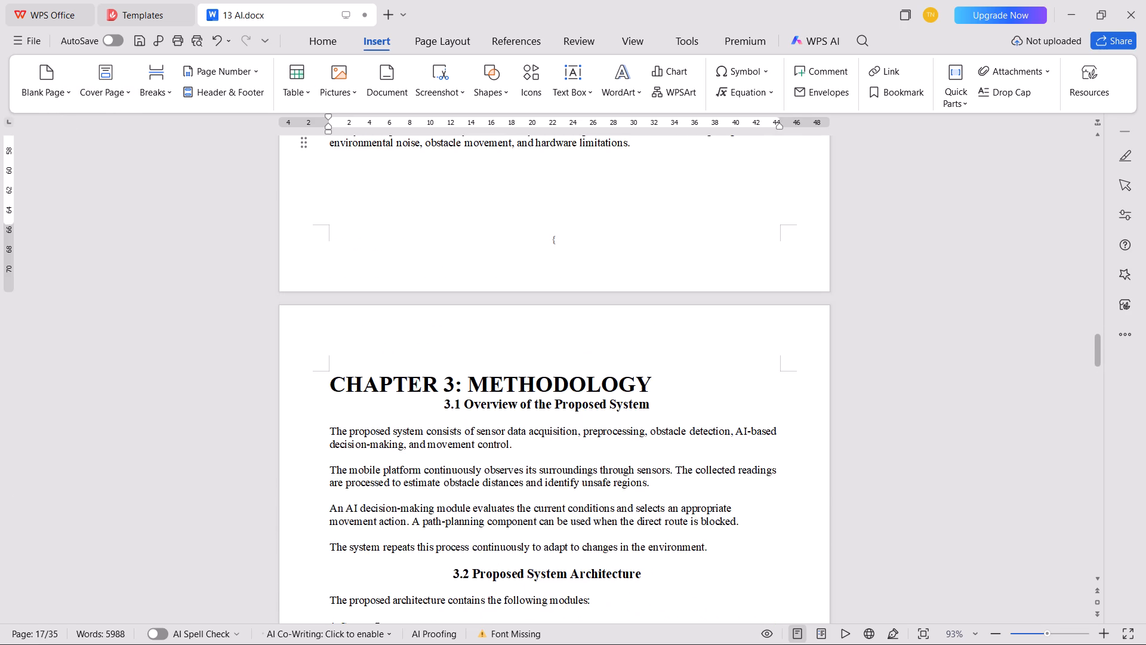
Split the chapter heading into CHAPTER 3 and METHODOLOGY on two lines, without the colon.
left_click(469, 376)
key("BackSpace")
key("BackSpace")
key("Return")
Left-align the heading 3.1 Overview of the Proposed System and add " :" at its end.
key("Down")
key("BackSpace")
key("BackSpace")
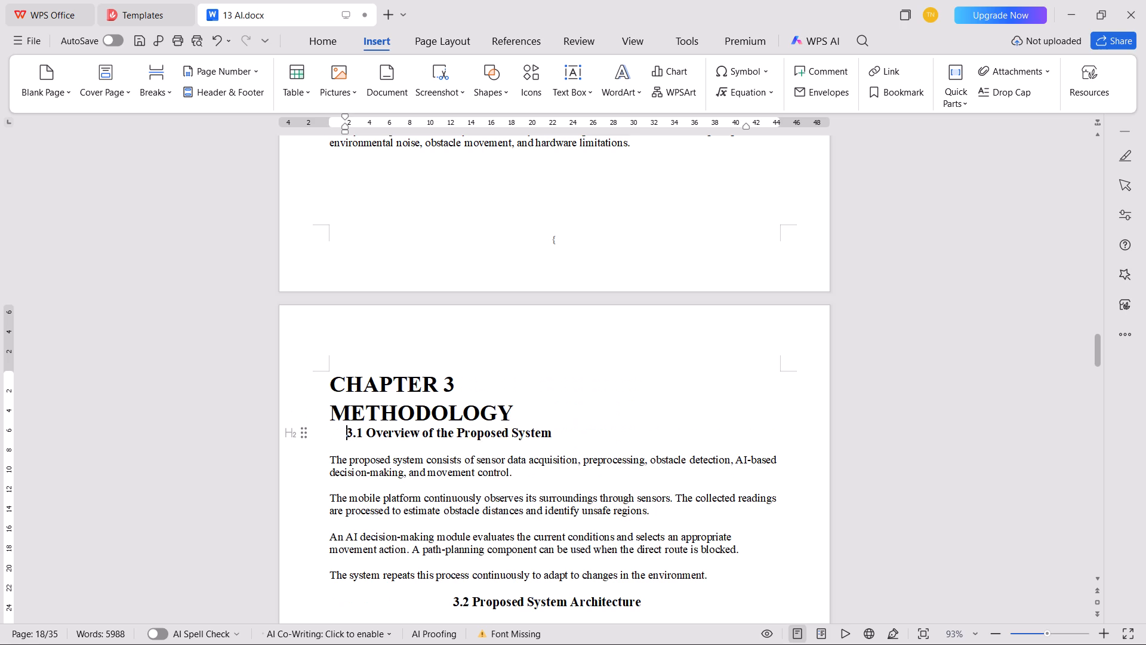
left_click(544, 438)
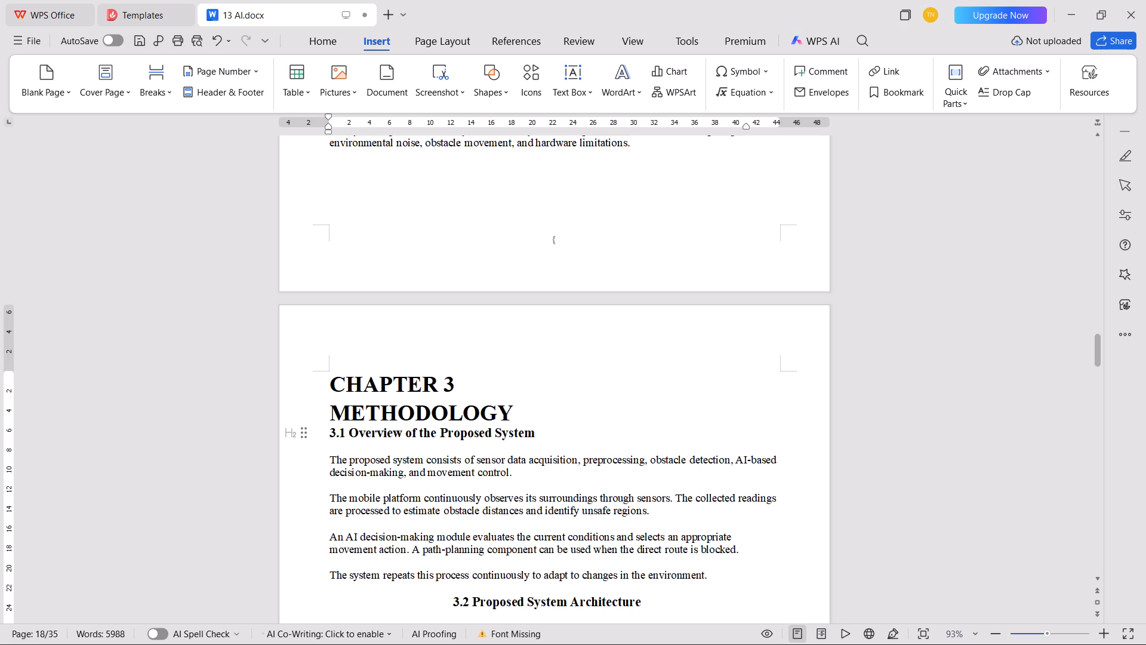
key("shift+colon")
key("BackSpace")
key("space")
type(":")
Left-align the heading 3.2 Proposed System Architecture and add " :" at its end.
scroll(544, 438, "down", 2)
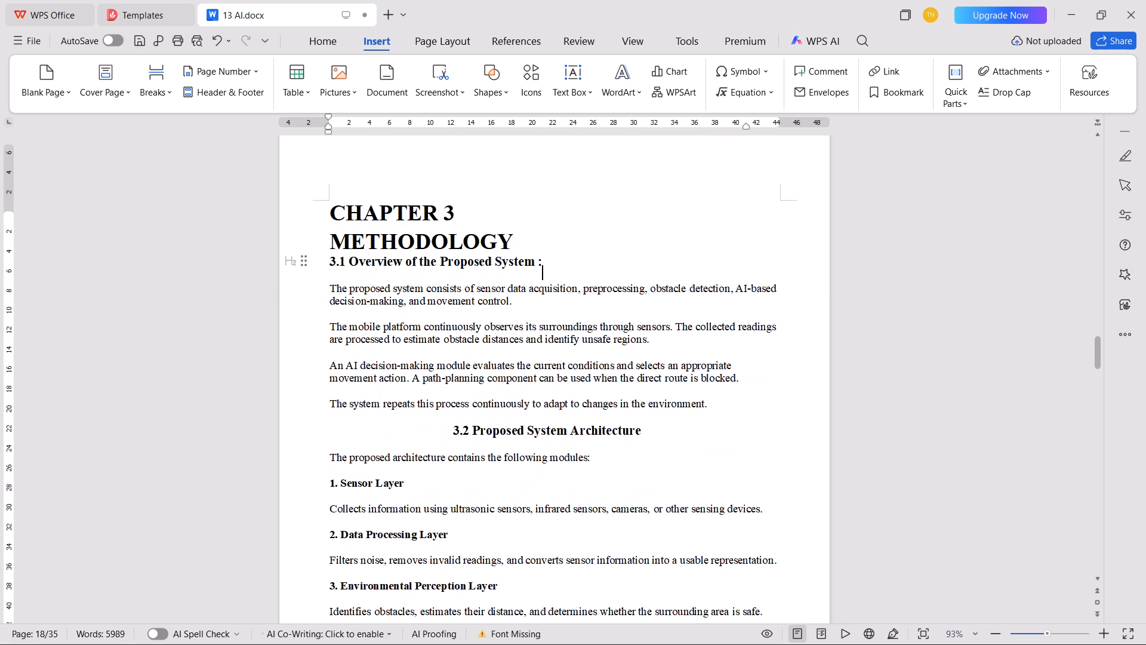
left_click(447, 422)
key("BackSpace")
key("BackSpace")
key("BackSpace")
key("Down")
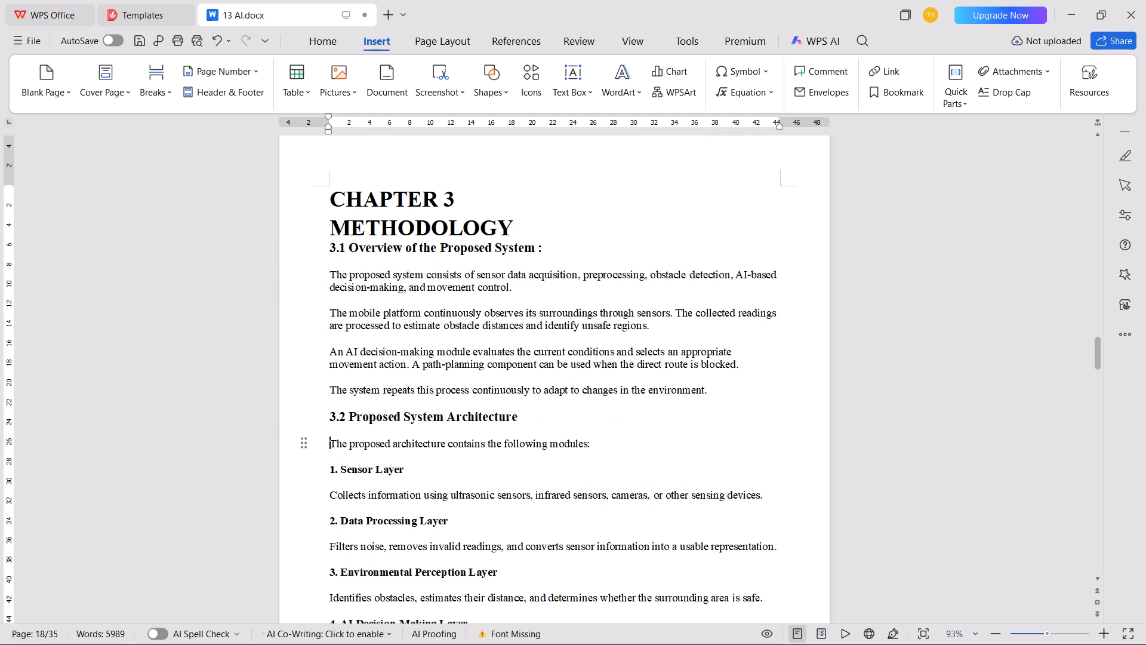
key("Left")
key("space")
type(":")
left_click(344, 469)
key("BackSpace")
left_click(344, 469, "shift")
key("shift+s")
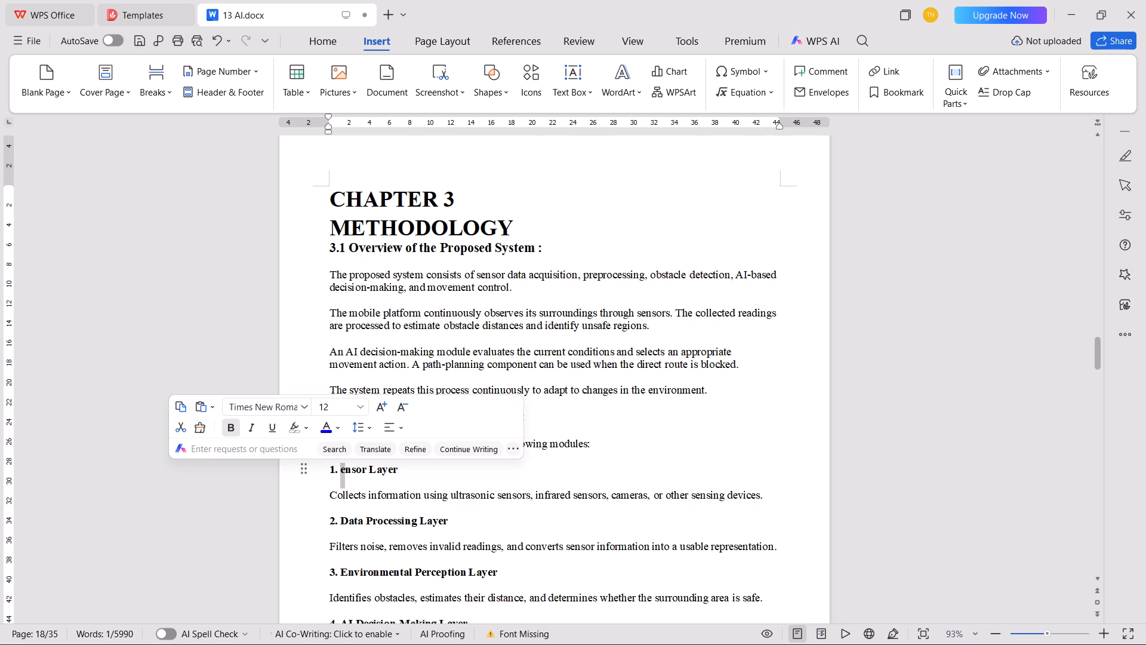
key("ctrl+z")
Remove the number from the Sensor Layer label and join its description onto the same line after " :".
key("Left")
key("BackSpace")
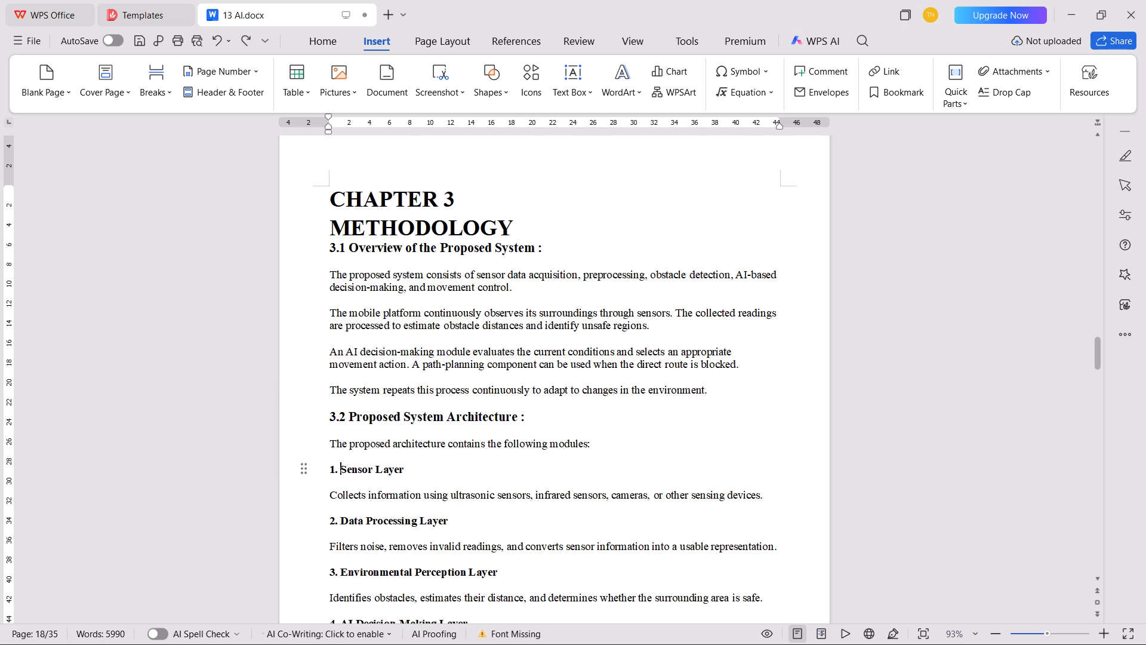
key("BackSpace")
key("BackSpace")
key("Down")
key("Left")
key("Right")
key("BackSpace")
key("space")
type(":")
Remove the number from the Data Processing Layer label and join its description onto the same line after " :".
key("Down")
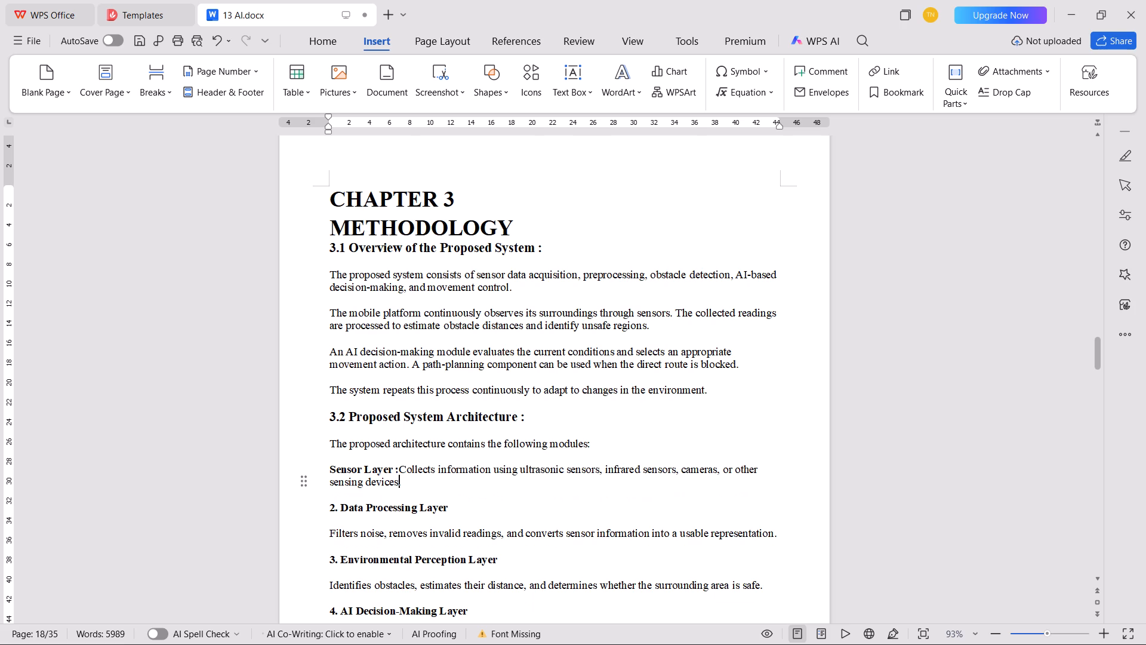
key("Down")
key("ctrl+Left")
key("ctrl+Left")
key("ctrl+Left")
key("ctrl+Right")
key("ctrl+BackSpace")
key("ctrl+BackSpace")
key("Down")
key("BackSpace")
key("space")
type(":")
Remove the number from the Environmental Perception Layer label and join its description onto the same line after " : ".
key("ctrl+Down")
key("Delete")
key("Delete")
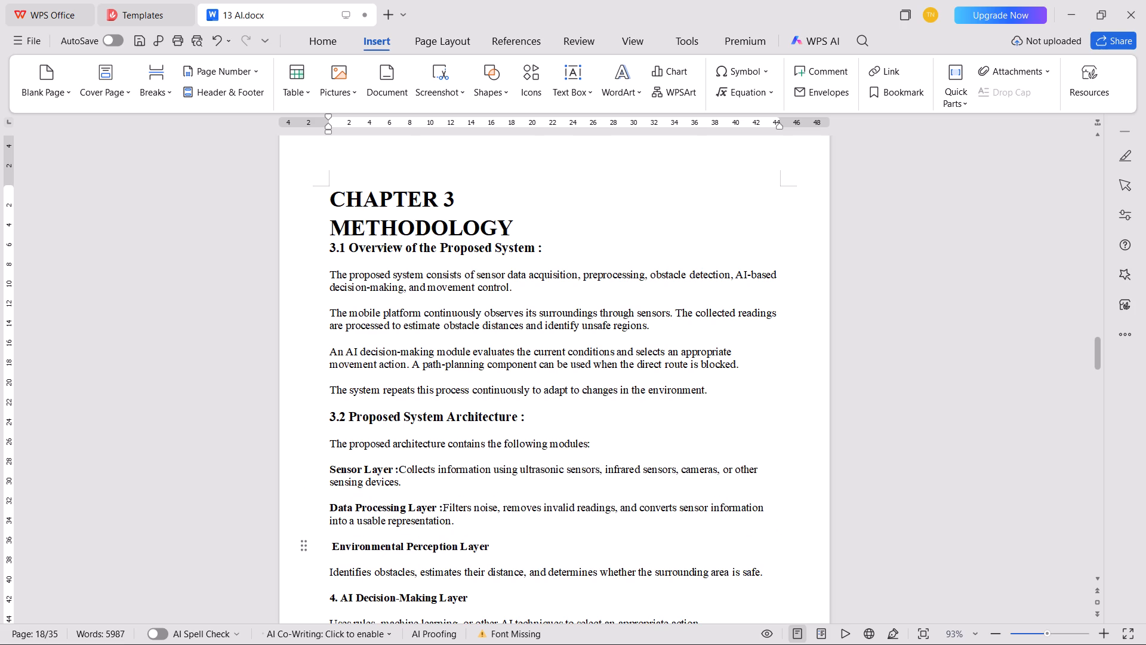
key("Delete")
key("Down")
key("BackSpace")
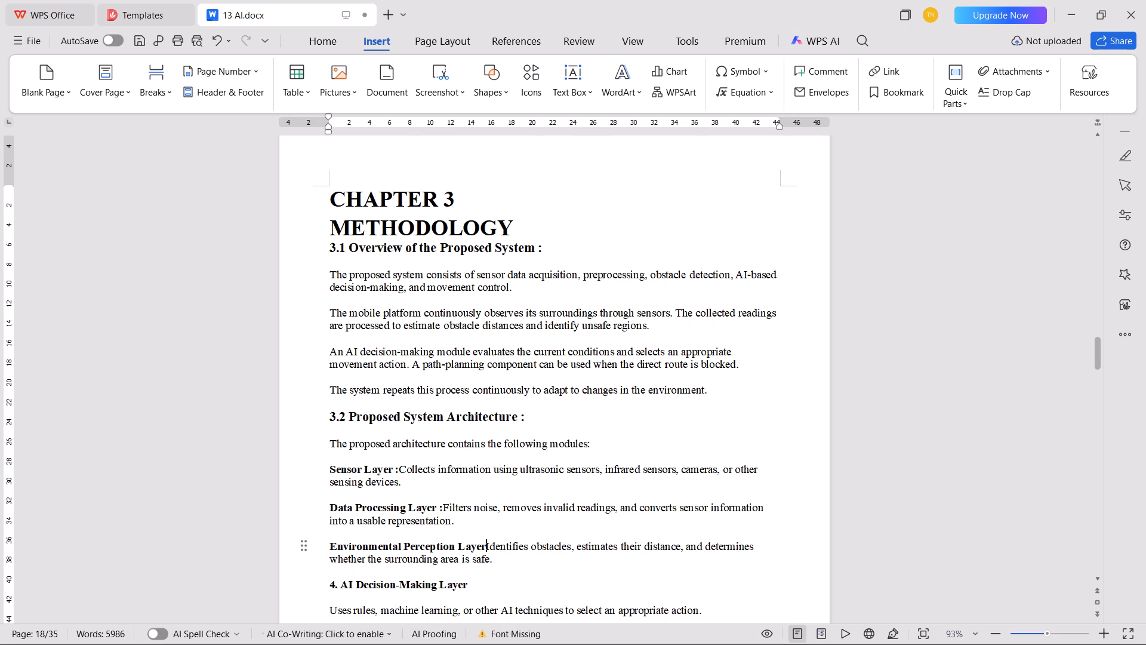
key("space")
type(":")
key("space")
Add a space between the colon and the description for Data Processing Layer and Sensor Layer.
key("Up")
key("ctrl+Left")
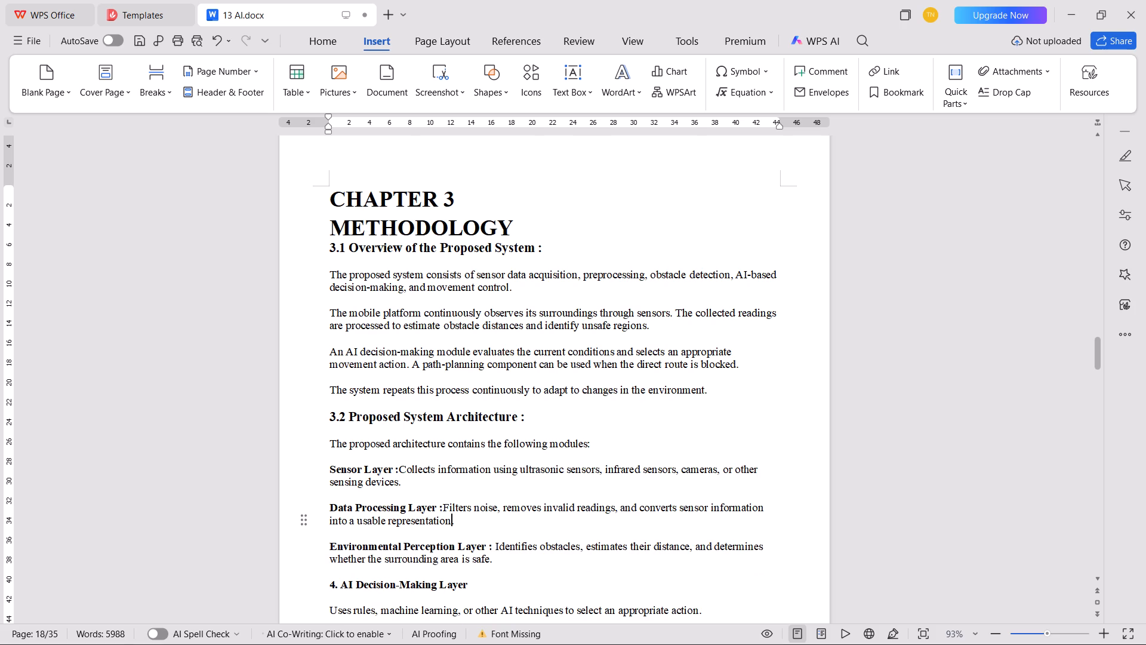
key("Up")
key("Left")
key("Left")
key("space")
key("Up")
key("Up")
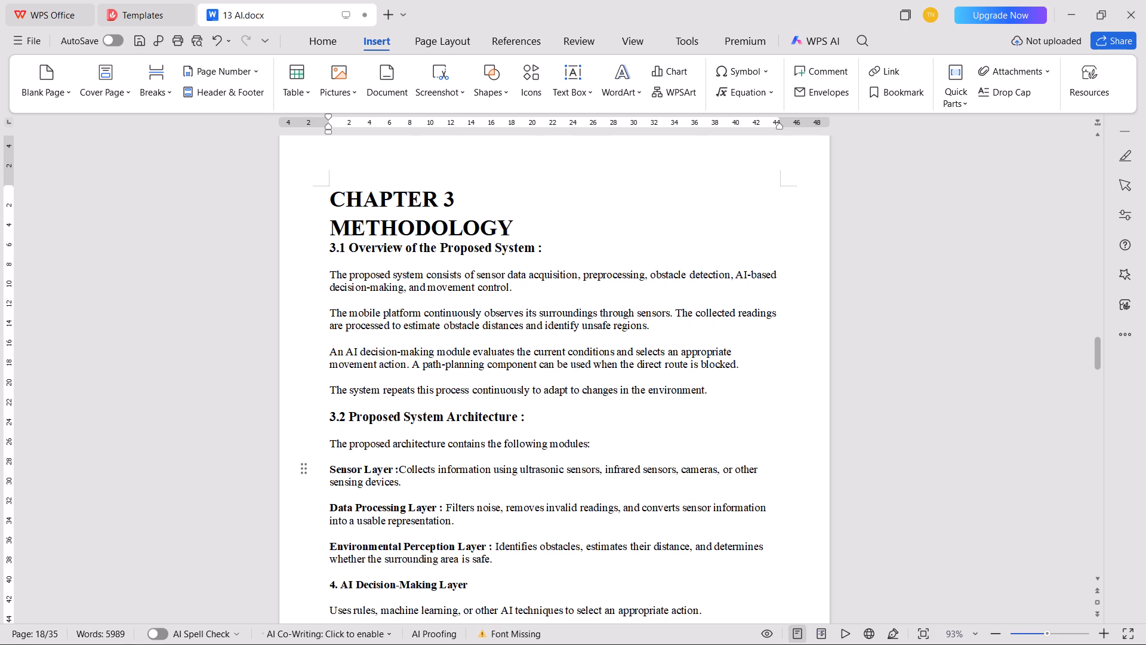
key("Left")
key("Left")
key("ctrl+Left")
key("ctrl+Left")
key("Right")
key("space")
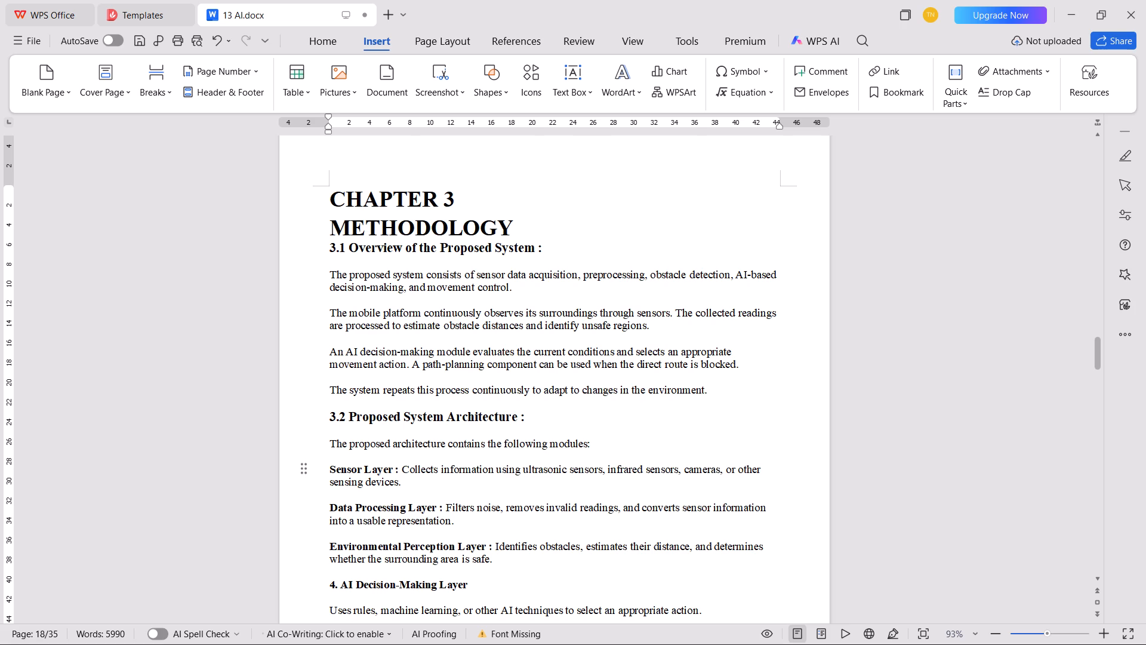
Remove the number from the AI Decision-Making Layer label and join its description onto the same line after " : ".
scroll(344, 469, "down", 4)
left_click(340, 432)
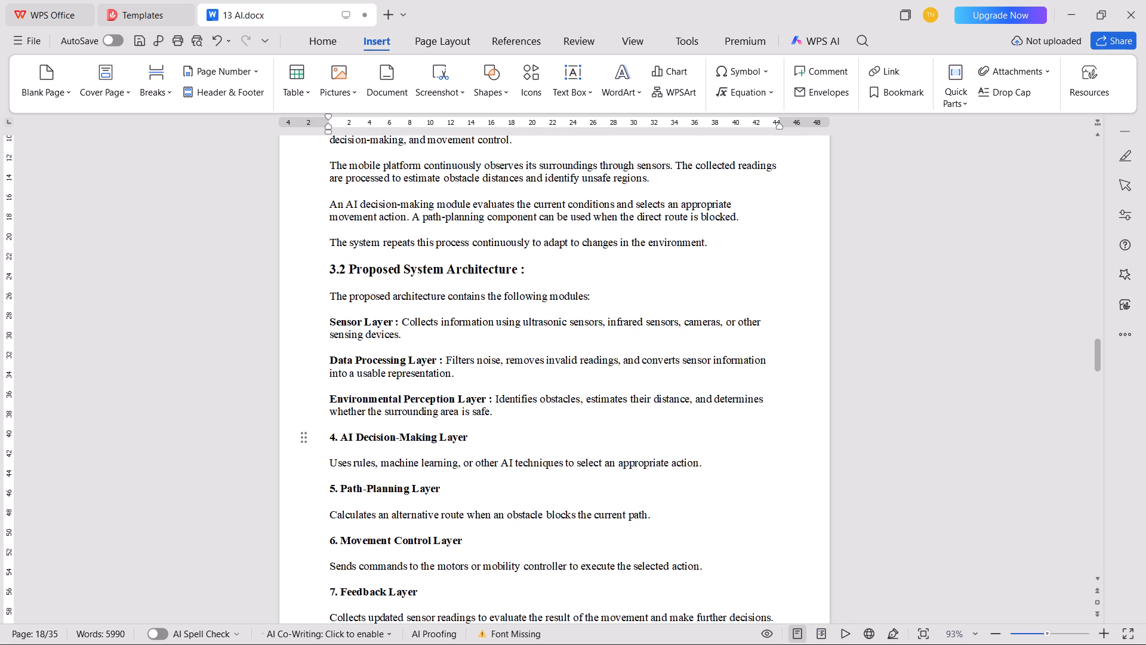
key("ctrl+BackSpace")
key("ctrl+BackSpace")
key("Down")
key("BackSpace")
key("space")
type(":")
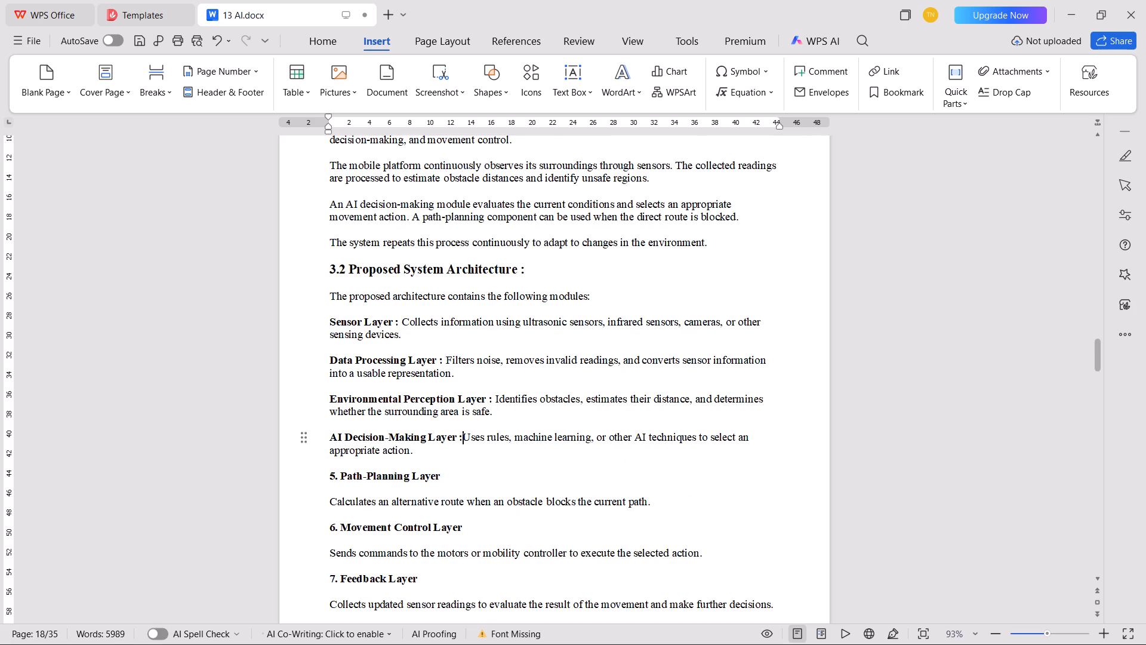
key("space")
Remove the number from the Path-Planning Layer label and join its description onto the same line after " : ".
key("Down")
key("ctrl+Down")
key("ctrl+Delete")
key("ctrl+Delete")
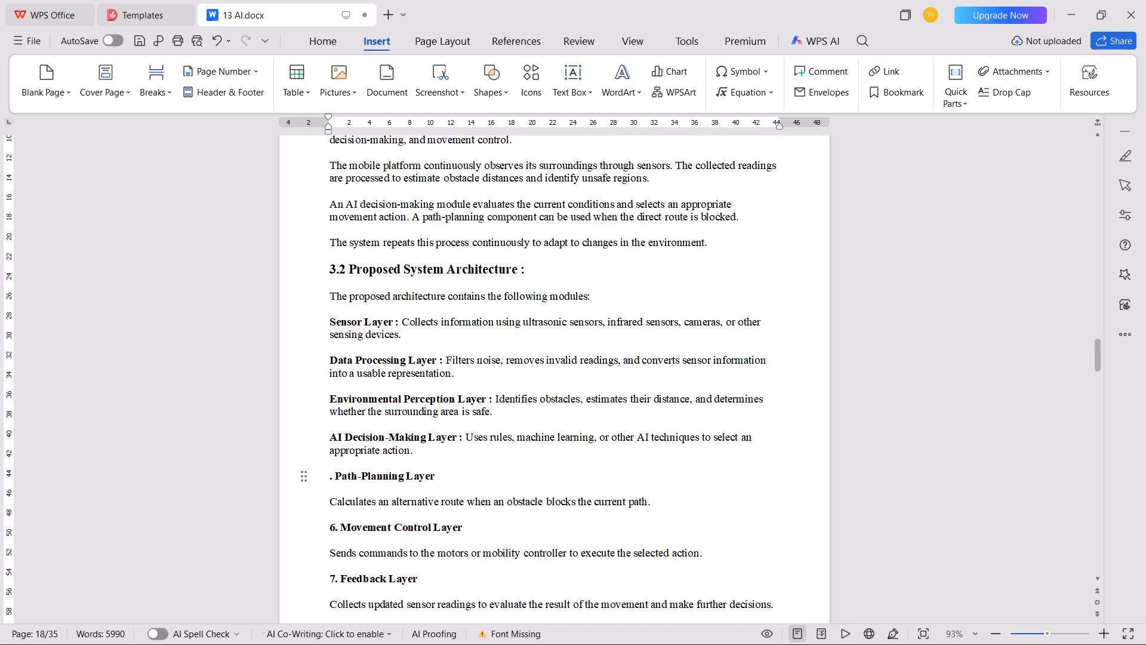
key("Down")
key("BackSpace")
key("space")
type(":")
key("space")
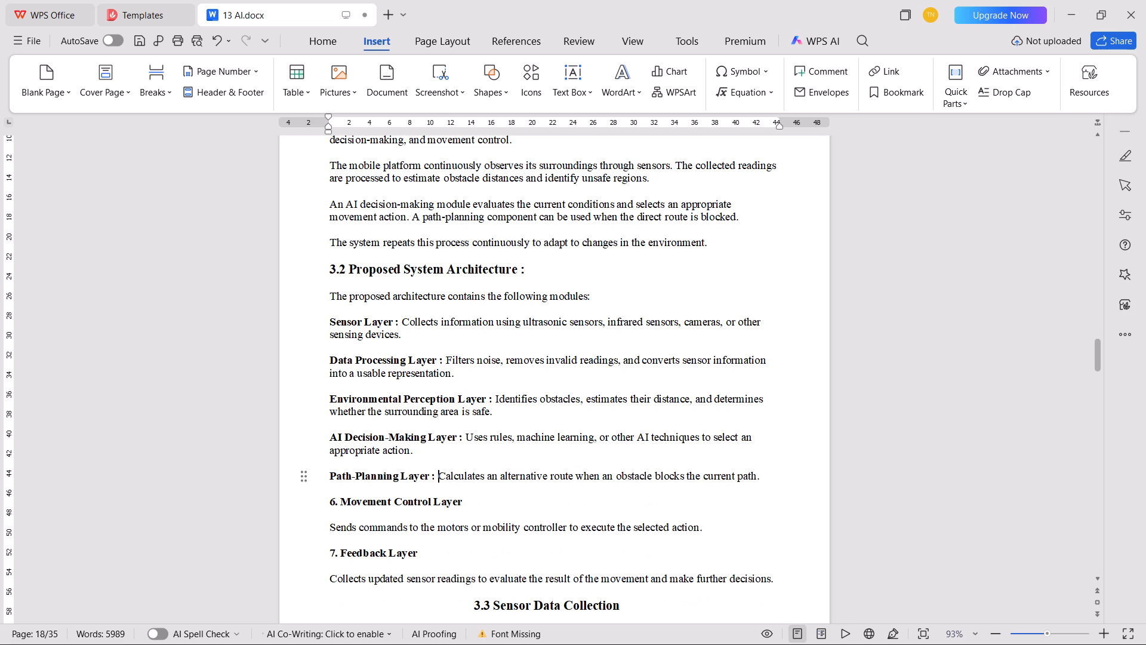
Remove the number from the Movement Control Layer label and join its description onto the same line after " : ".
key("ctrl+Down")
key("ctrl+Delete")
key("ctrl+Delete")
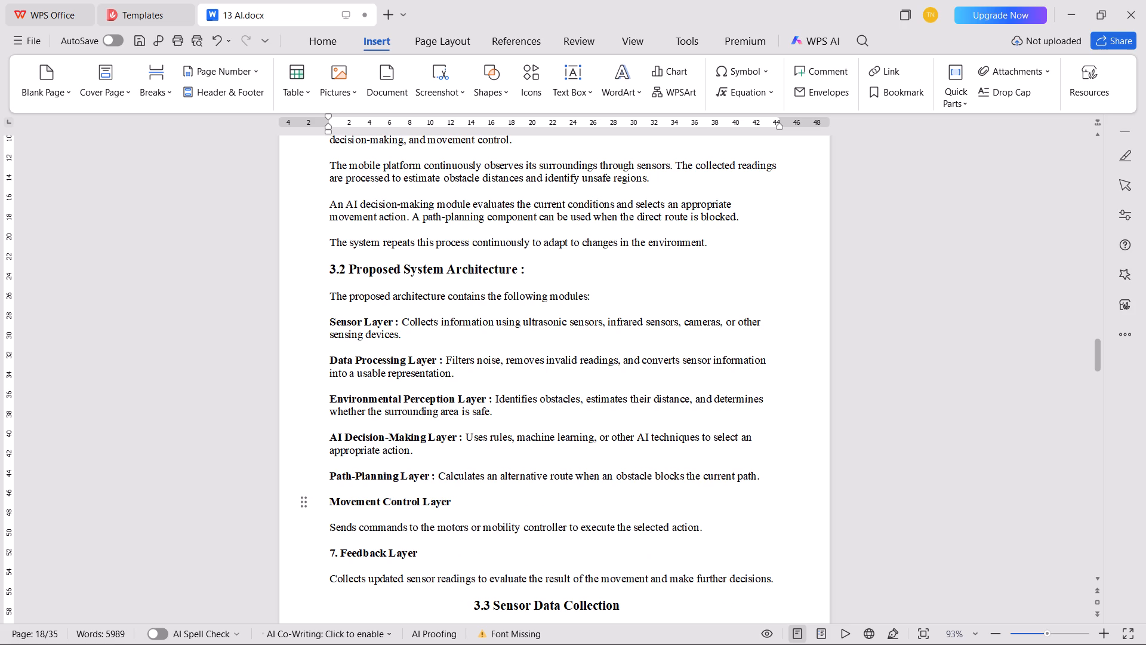
key("Down")
key("BackSpace")
key("space")
type(":")
key("space")
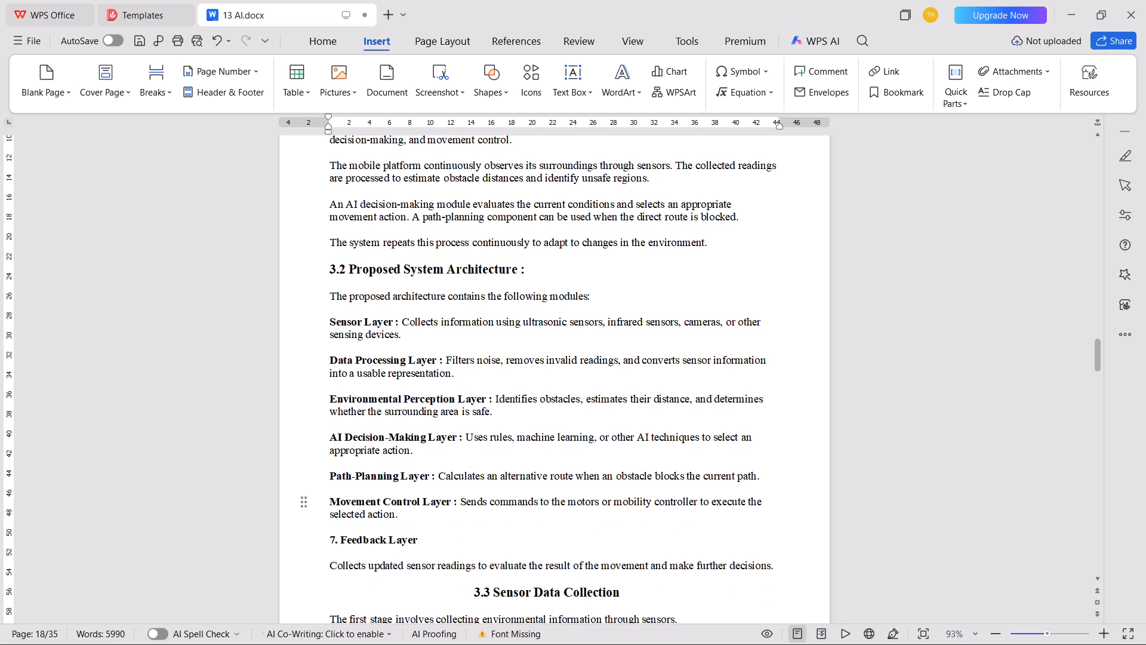
Remove the number from the Feedback Layer label and join its description onto the same line after " : ".
key("Down")
key("Down")
key("ctrl+Left")
key("ctrl+Left")
key("ctrl+BackSpace")
key("ctrl+BackSpace")
key("Down")
key("Down")
key("BackSpace")
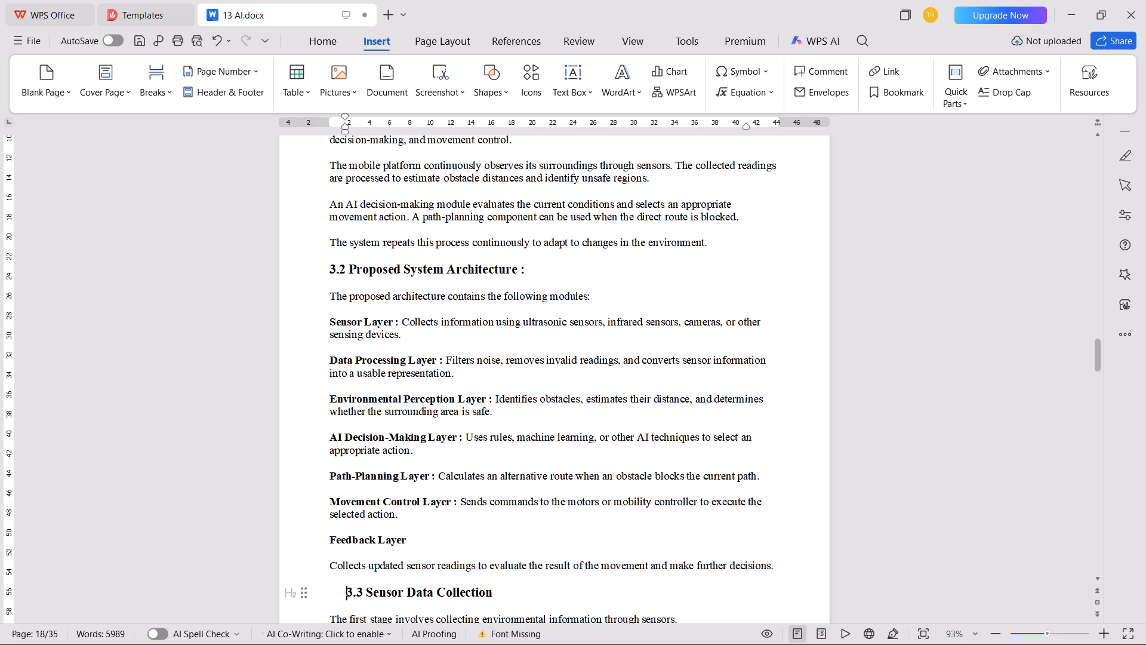
key("ctrl+z")
key("Up")
key("BackSpace")
key("space")
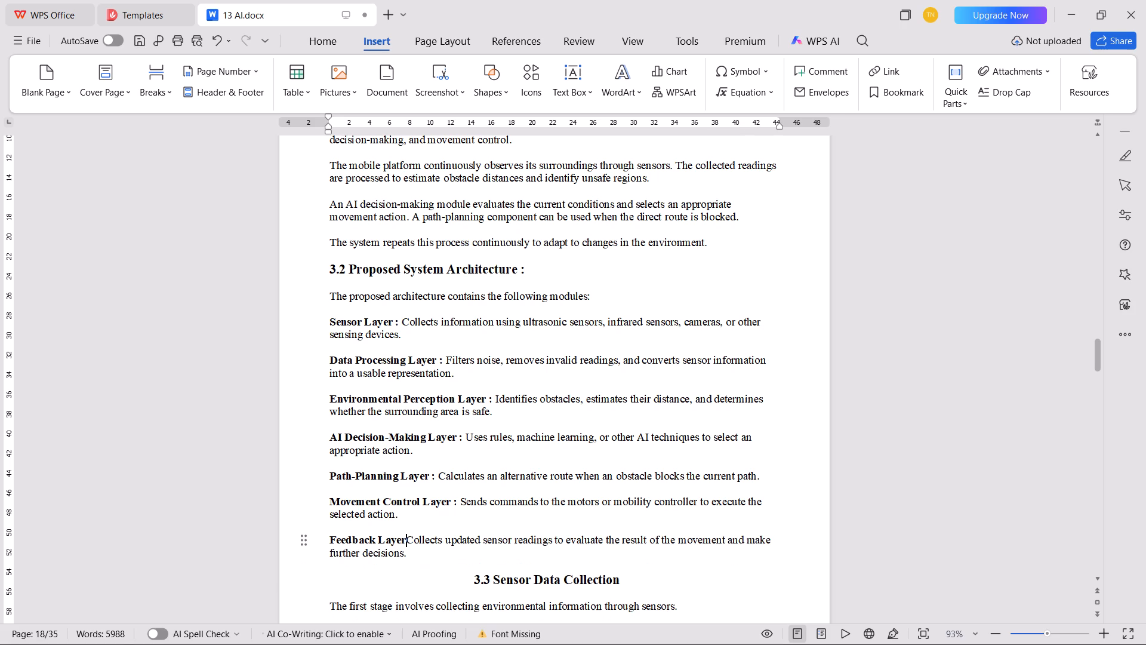
type(":")
scroll(346, 346, "down", 1)
key("space")
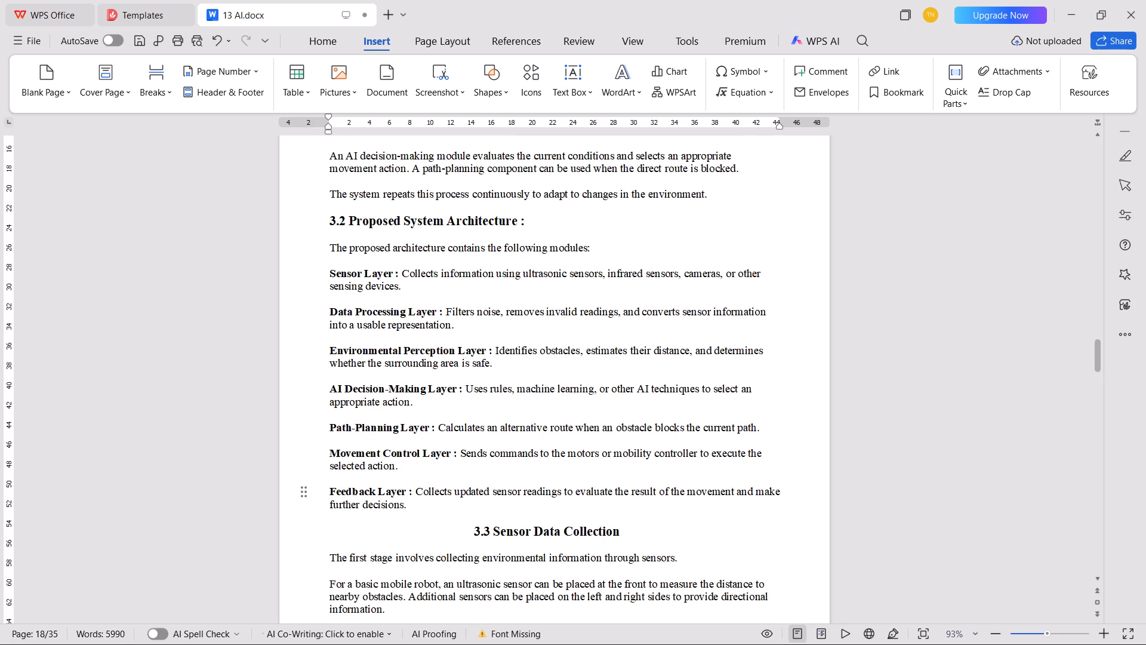
Left-align the heading 3.3 Sensor Data Collection and add " :" at its end.
left_click(477, 524)
key("Left")
key("BackSpace")
key("BackSpace")
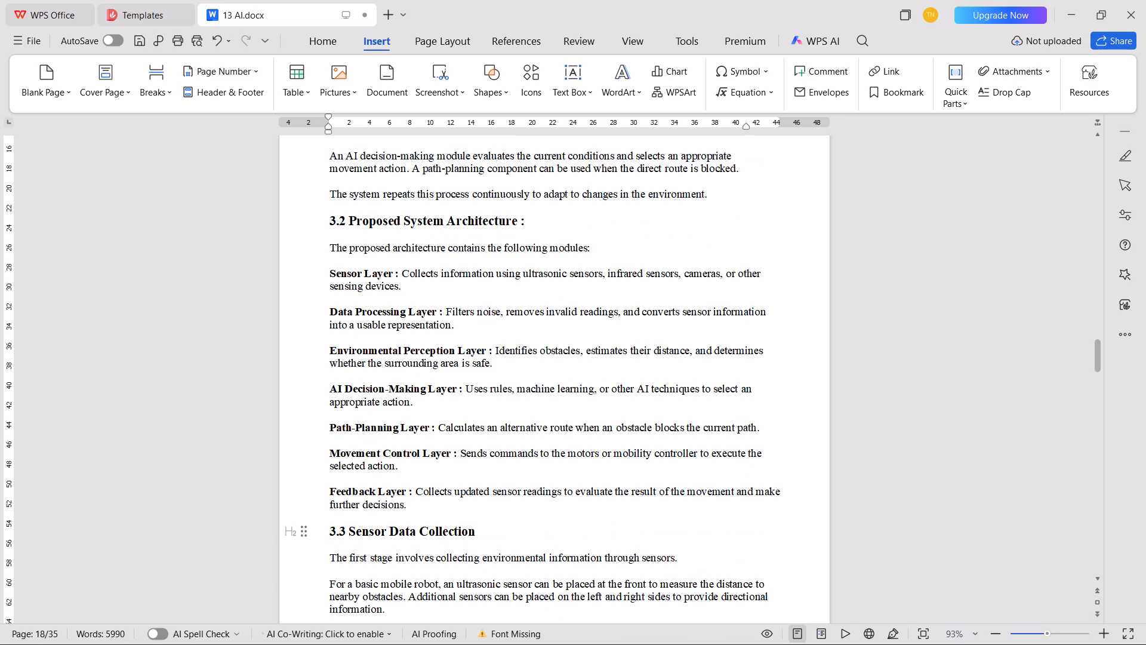
left_click(507, 529)
key("space")
type(":")
Left-align the heading 3.4 Data Preprocessing and add " :" at its end.
scroll(542, 532, "down", 5)
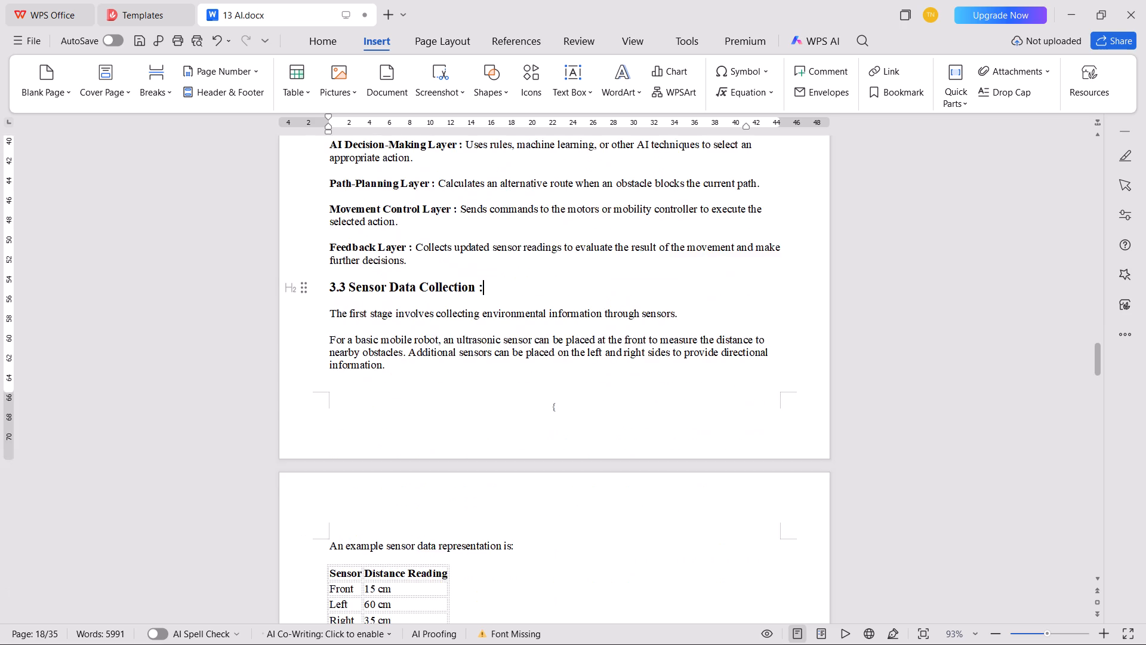
scroll(768, 405, "down", 5)
left_click(458, 468)
key("BackSpace")
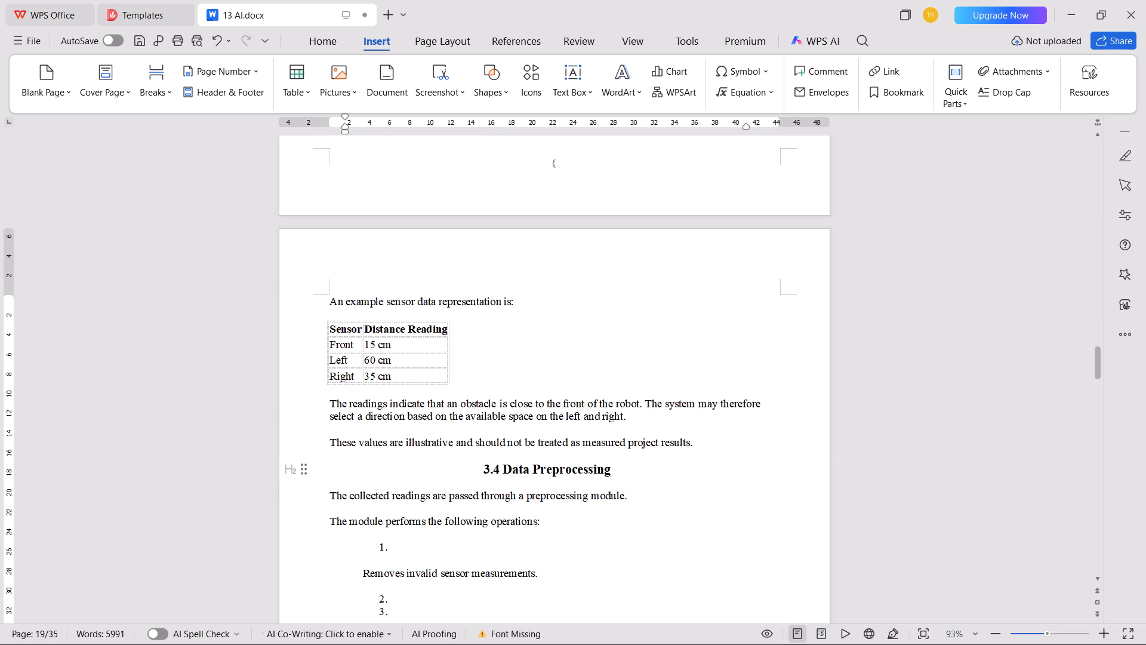
key("BackSpace")
key("Down")
key("Left")
key("space")
type(":")
scroll(75, 535, "down", 3)
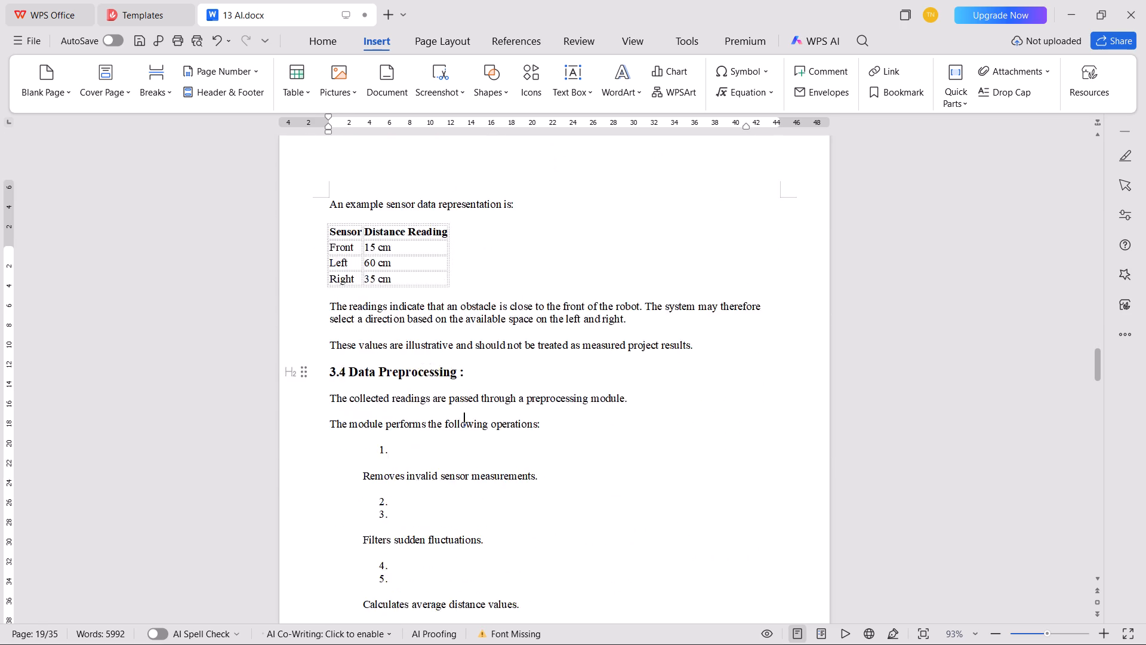
Delete the empty numbered item above "Removes invalid sensor measurements." in section 3.4.
scroll(189, 486, "down", 3)
left_click(418, 239)
left_click(429, 257)
key("BackSpace")
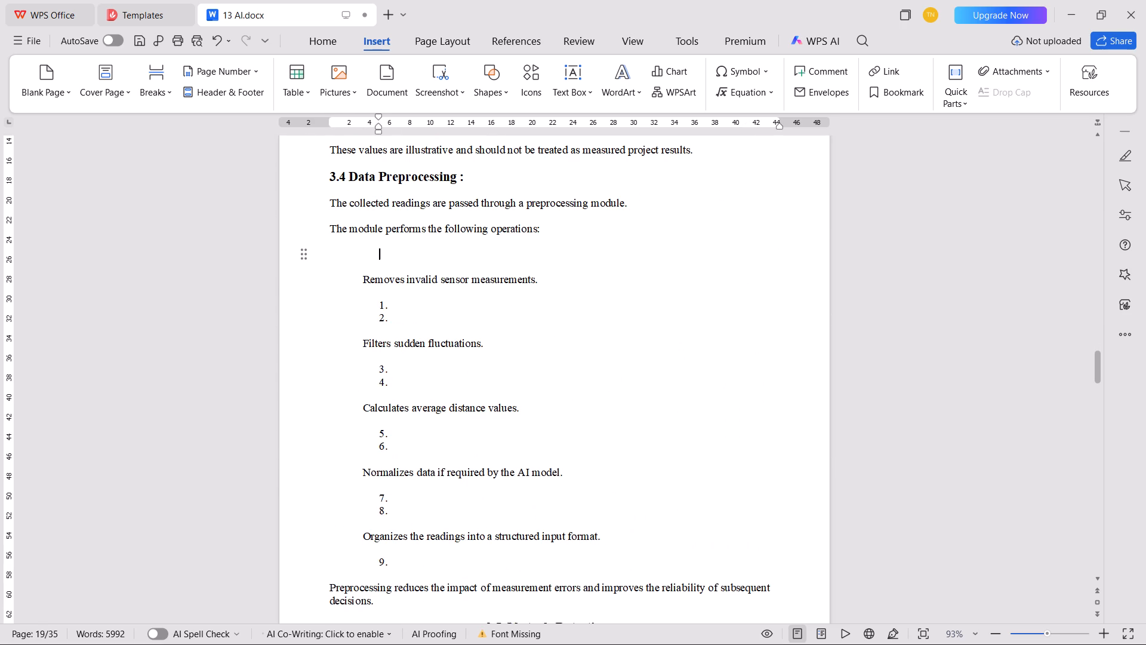
key("BackSpace")
key("BackSpace")
Delete the empty numbered items above "Filters sudden fluctuations." and above "Calculates average distance values.".
left_click(445, 303)
key("BackSpace")
key("BackSpace")
key("BackSpace")
key("BackSpace")
left_click(436, 331)
key("BackSpace")
key("BackSpace")
key("BackSpace")
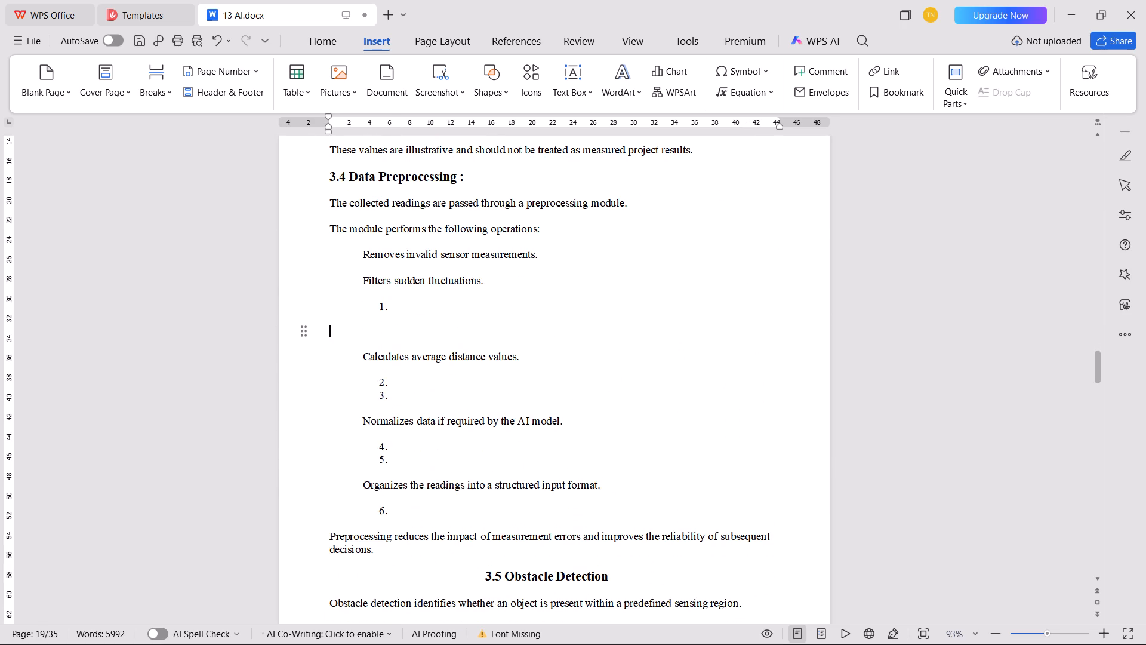
key("BackSpace")
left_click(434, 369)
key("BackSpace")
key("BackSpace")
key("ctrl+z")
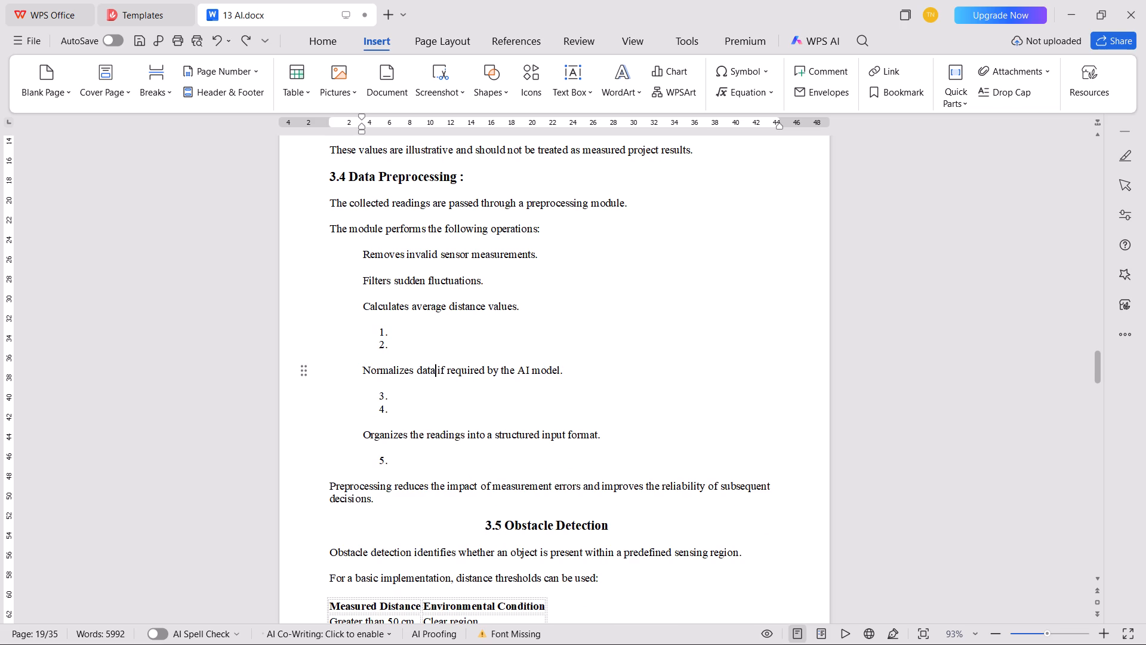
Delete the two empty numbered items above "Normalizes data if required by the AI model.".
left_click(424, 343)
key("BackSpace")
key("BackSpace")
key("BackSpace")
key("BackSpace")
Delete the empty numbered items above and below "Organizes the readings into a structured input format.".
left_click(421, 388)
key("BackSpace")
key("BackSpace")
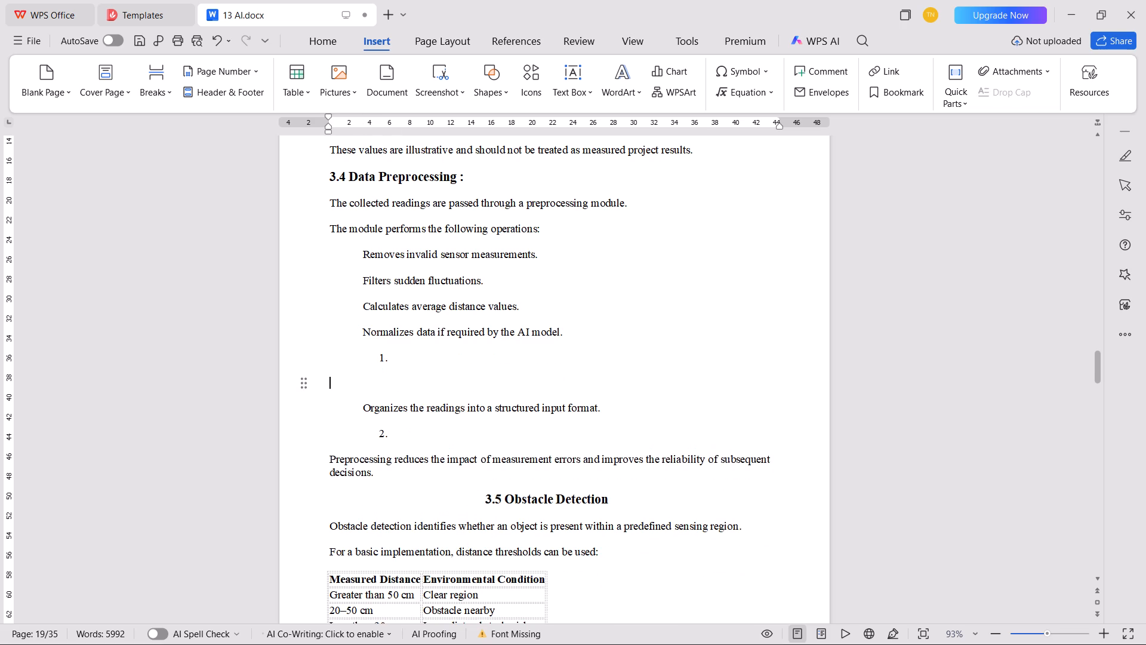
key("BackSpace")
left_click(415, 406)
key("BackSpace")
key("BackSpace")
key("BackSpace")
left_click(403, 362)
key("BackSpace")
key("BackSpace")
Left-align the heading 3.5 Obstacle Detection.
left_click(470, 426)
key("BackSpace")
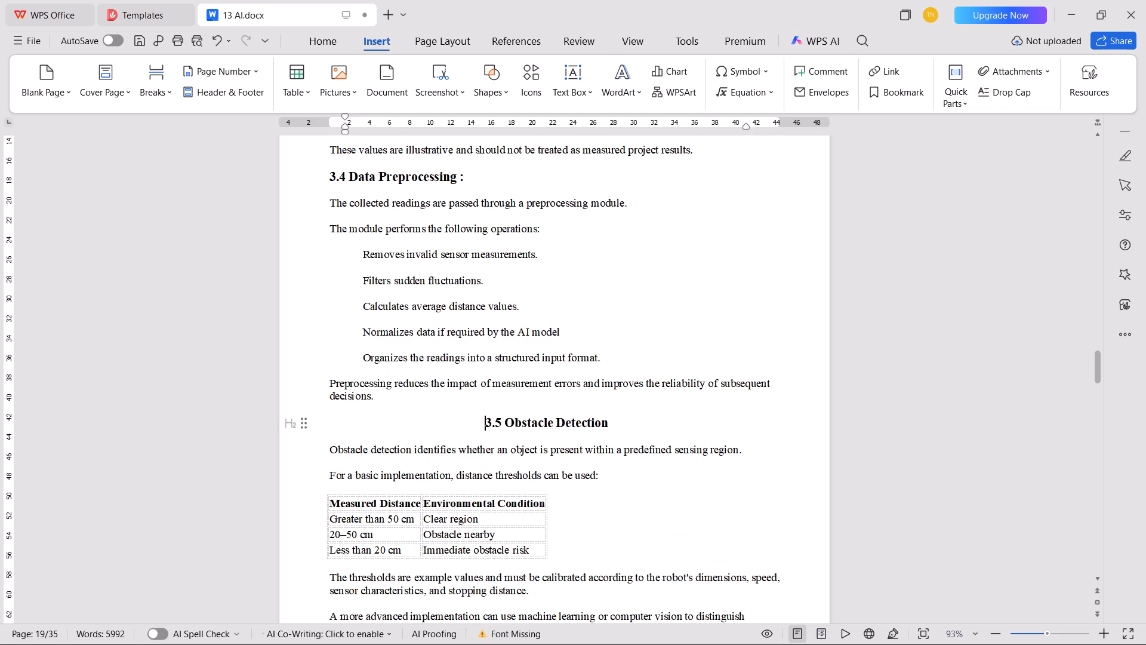
key("BackSpace")
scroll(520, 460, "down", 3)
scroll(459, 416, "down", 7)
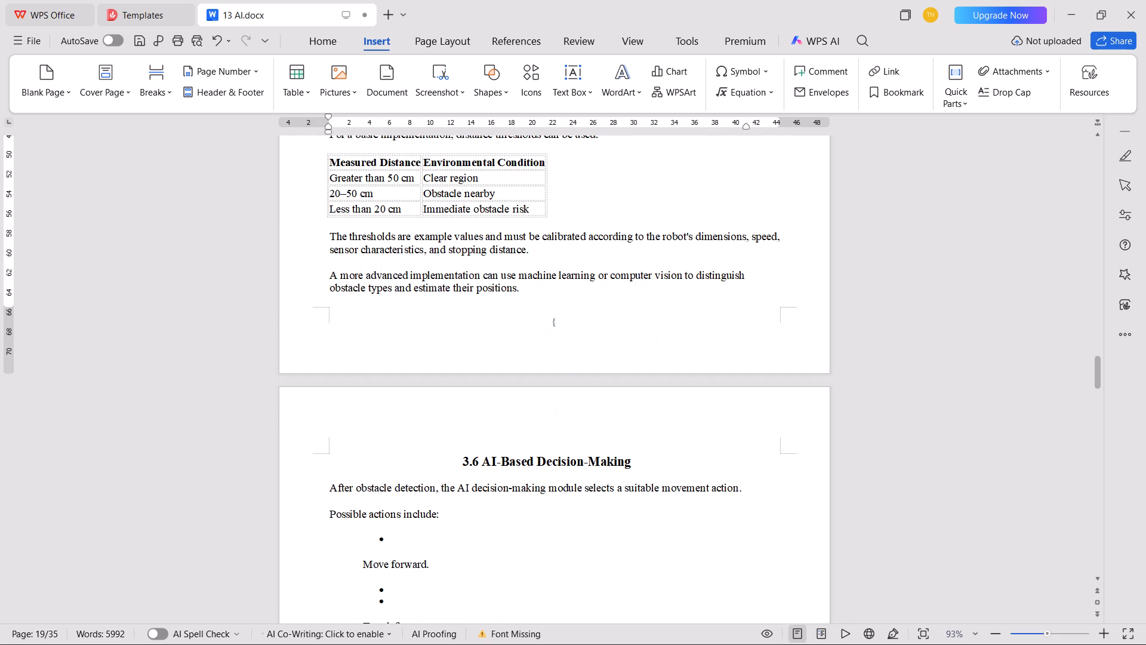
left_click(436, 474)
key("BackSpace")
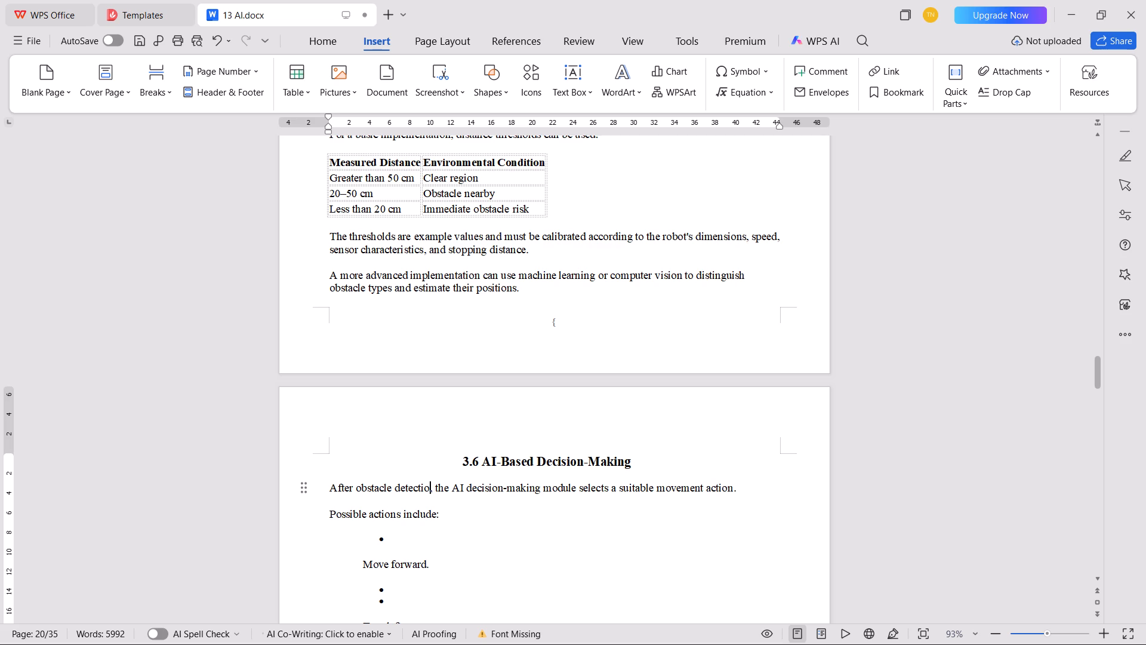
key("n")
Left-align the heading 3.6 AI-Based Decision-Making and add " :" at its end.
left_click(436, 459)
key("BackSpace")
key("BackSpace")
scroll(436, 459, "down", 3)
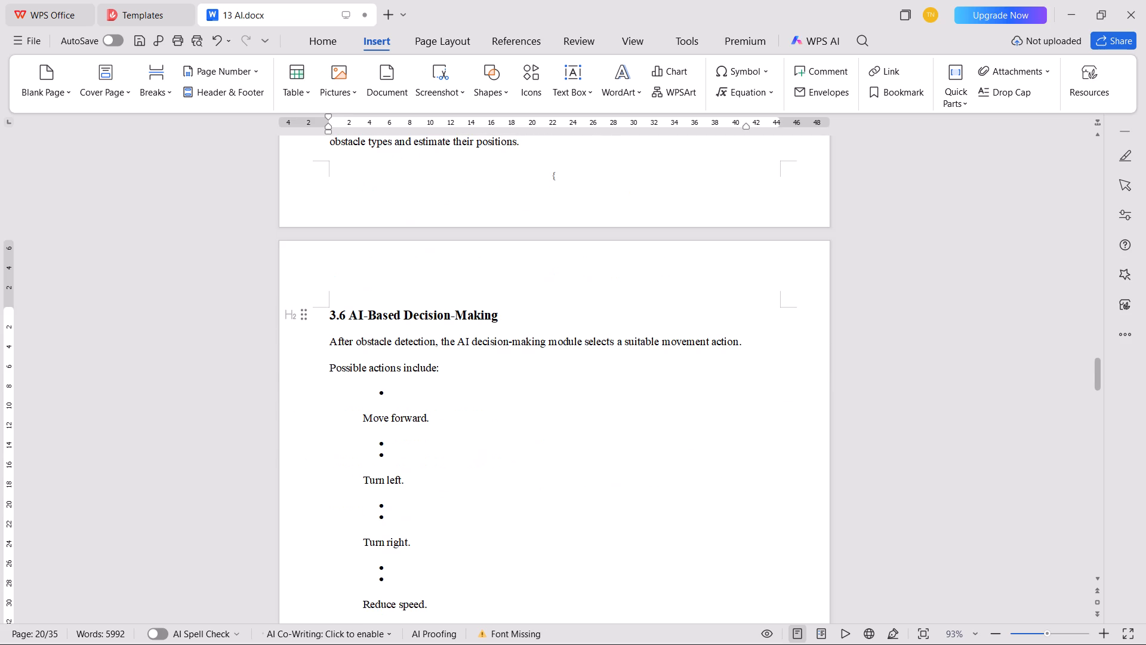
left_click(539, 328)
key("Up")
key("space")
type(":")
Delete the empty bullets above "Move forward.", "Turn left." and "Turn right." in the list of possible actions.
left_click(435, 393)
key("BackSpace")
key("BackSpace")
key("BackSpace")
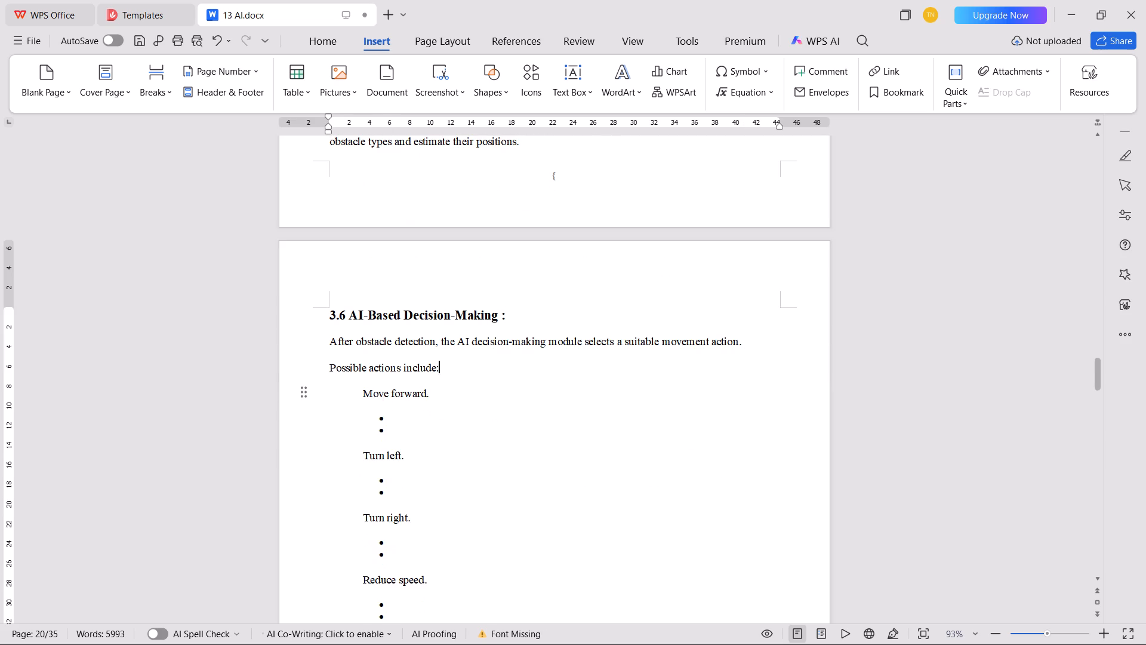
left_click(433, 431)
key("BackSpace")
key("BackSpace")
key("BackSpace")
key("BackSpace")
left_click(418, 460)
key("BackSpace")
key("BackSpace")
key("BackSpace")
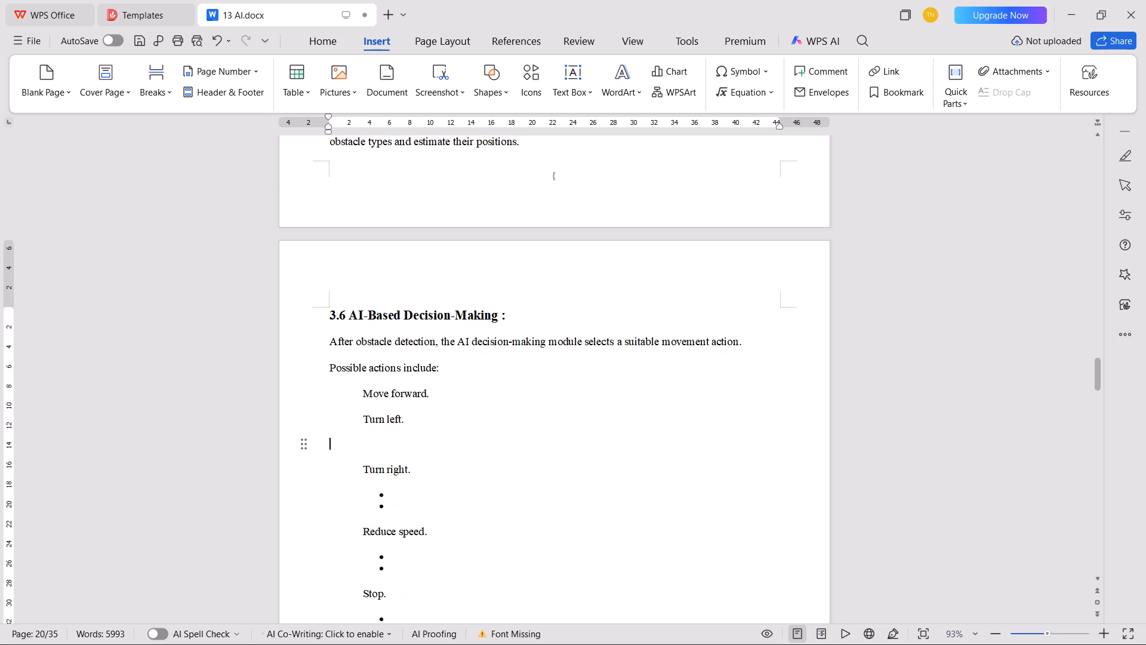
key("BackSpace")
Delete the empty bullets above "Reduce speed." and above "Stop." in the list of possible actions.
left_click(424, 486)
key("BackSpace")
key("BackSpace")
key("BackSpace")
key("BackSpace")
left_click(406, 520)
key("BackSpace")
key("BackSpace")
key("BackSpace")
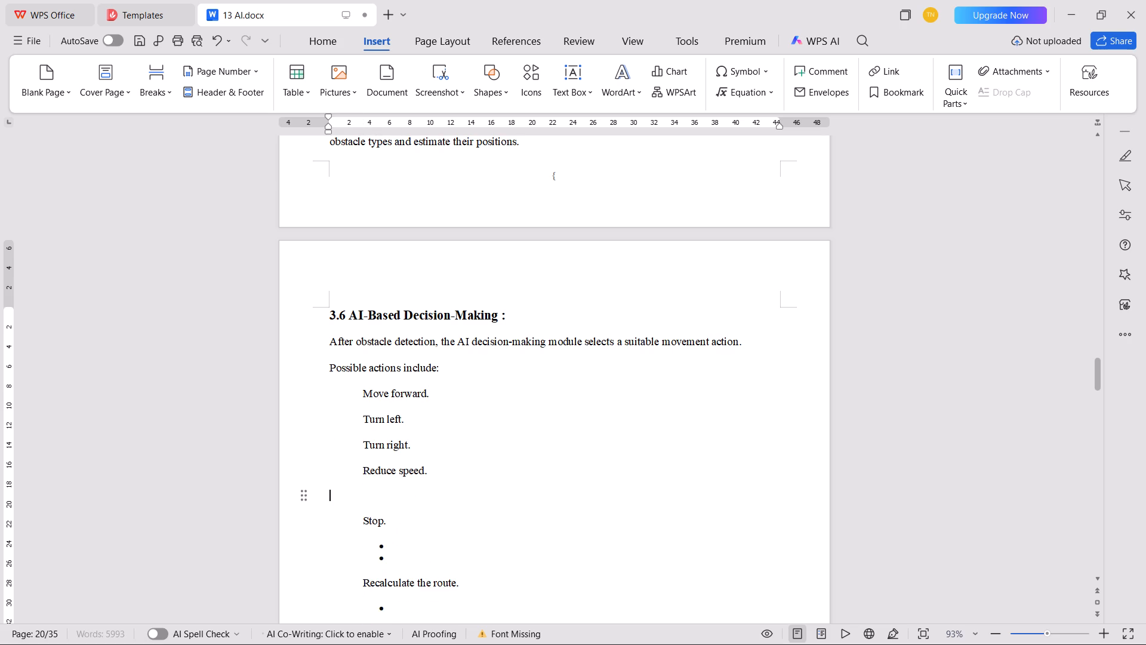
key("BackSpace")
Delete the empty bullets above and below "Recalculate the route." in the list of possible actions.
left_click(420, 543)
key("BackSpace")
key("BackSpace")
key("BackSpace")
key("BackSpace")
left_click(419, 551)
key("BackSpace")
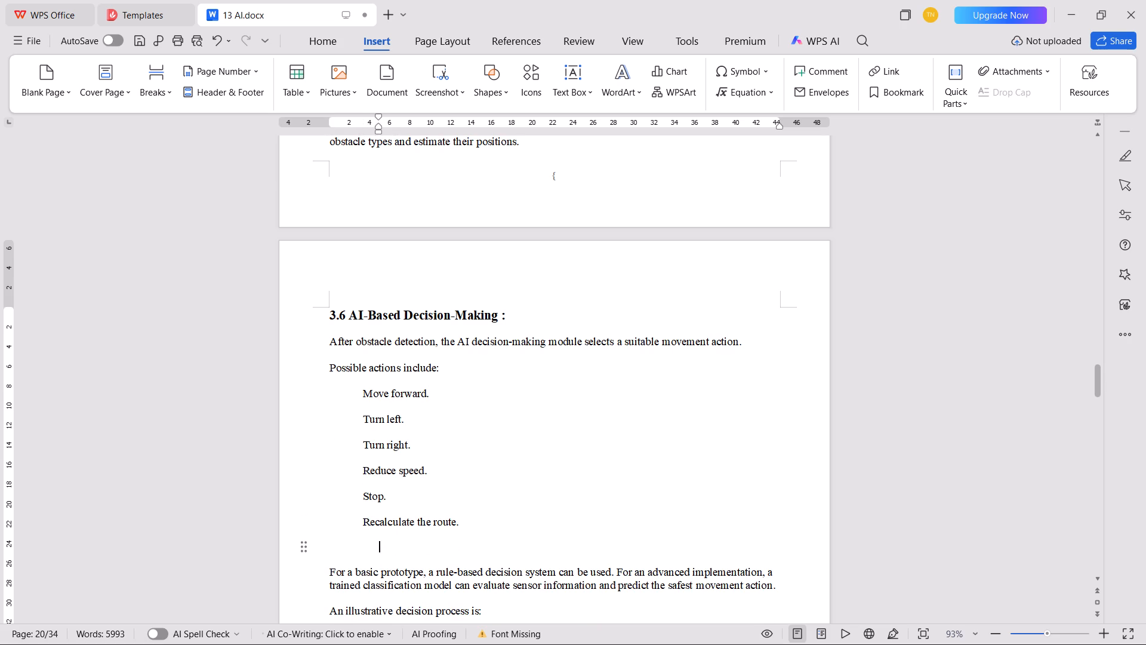
key("BackSpace")
key("BackSpace")
Delete the pseudocode block in section 3.6, from "An illustrative decision process is:" through "MOVE FORWARD".
scroll(587, 462, "down", 4)
left_click_drag(420, 553, 290, 421)
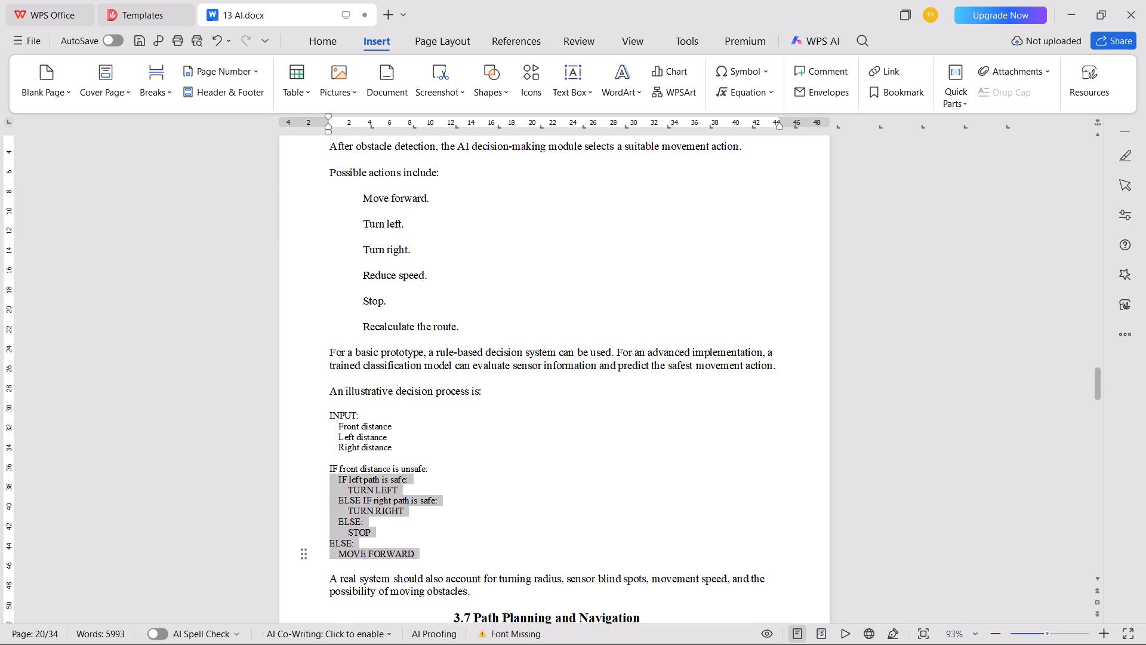
left_click_drag(290, 421, 292, 400)
key("BackSpace")
Left-align the heading 3.7 Path Planning and Navigation and add " :" at its end.
left_click(428, 426)
key("BackSpace")
key("BackSpace")
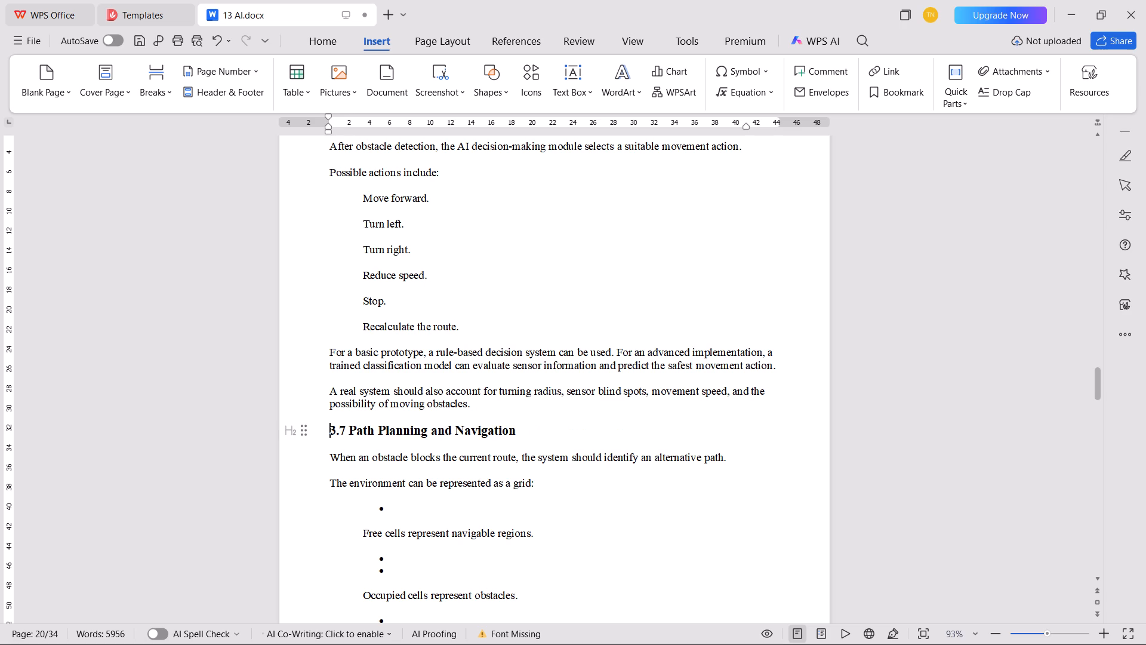
left_click(534, 426)
key("space")
type(":")
Delete the empty bullets above "Free cells represent navigable regions." and above "Occupied cells represent obstacles." in section 3.7.
scroll(670, 345, "down", 4)
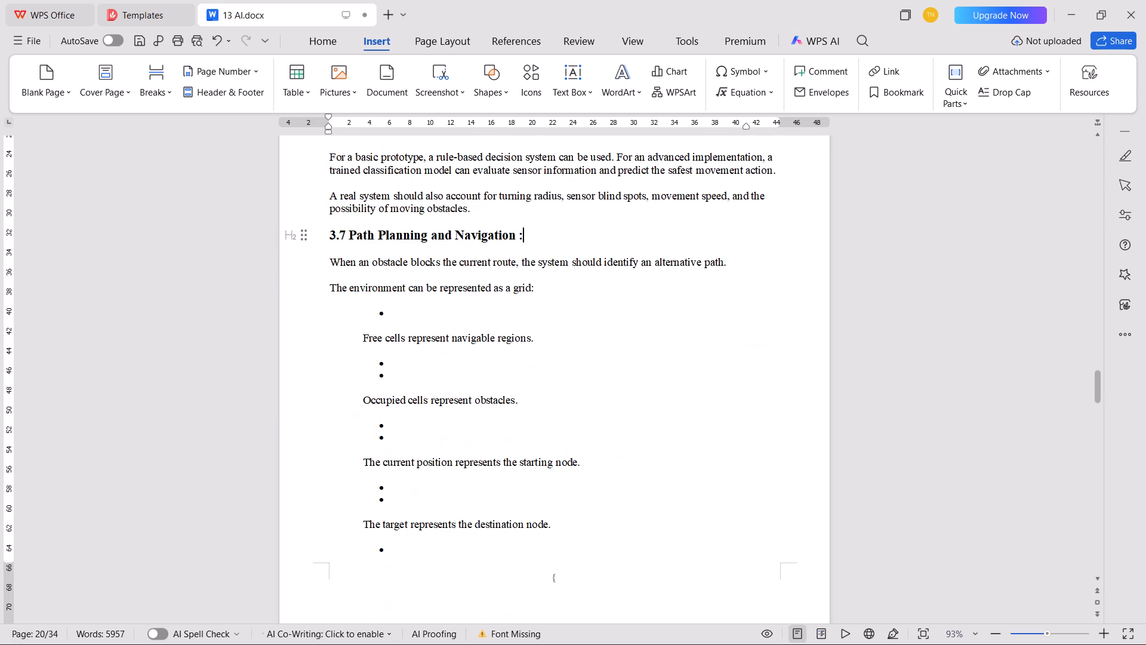
left_click(460, 320)
key("BackSpace")
key("BackSpace")
key("BackSpace")
left_click(472, 353)
key("BackSpace")
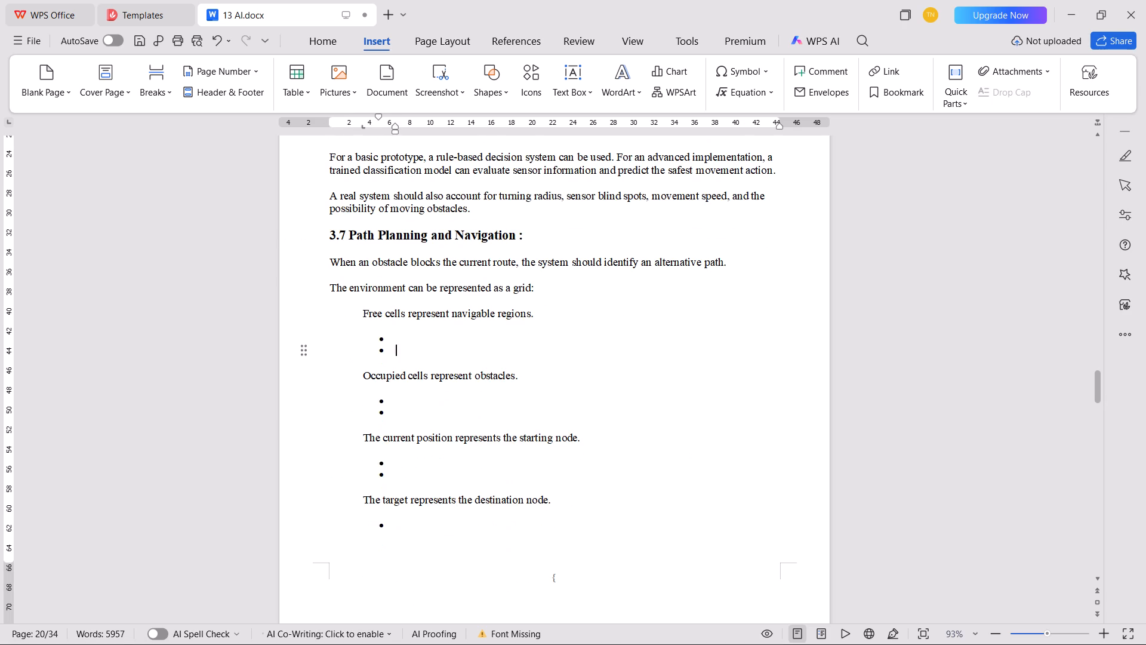
key("BackSpace")
key("BackSpace")
key("BackSpace")
Delete the empty bullets around "The current position represents the starting node." and "The target represents the destination node.".
left_click(476, 376)
key("BackSpace")
key("BackSpace")
key("BackSpace")
key("BackSpace")
left_click(478, 401)
key("BackSpace")
key("BackSpace")
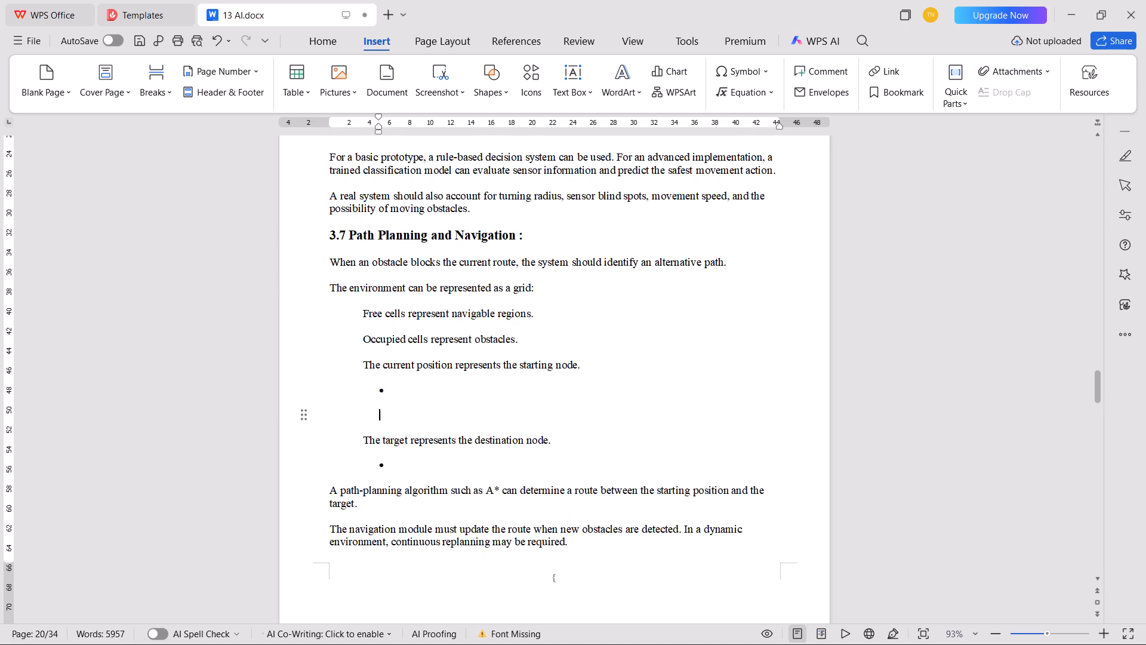
key("BackSpace")
key("BackSpace")
left_click(482, 417)
key("BackSpace")
key("BackSpace")
key("BackSpace")
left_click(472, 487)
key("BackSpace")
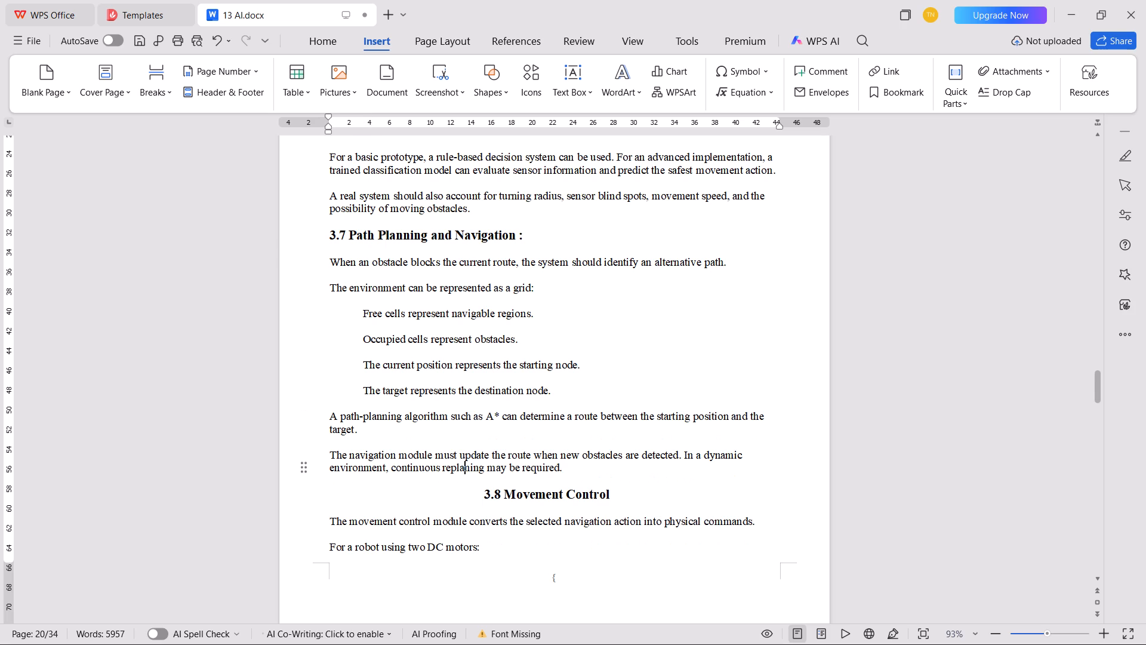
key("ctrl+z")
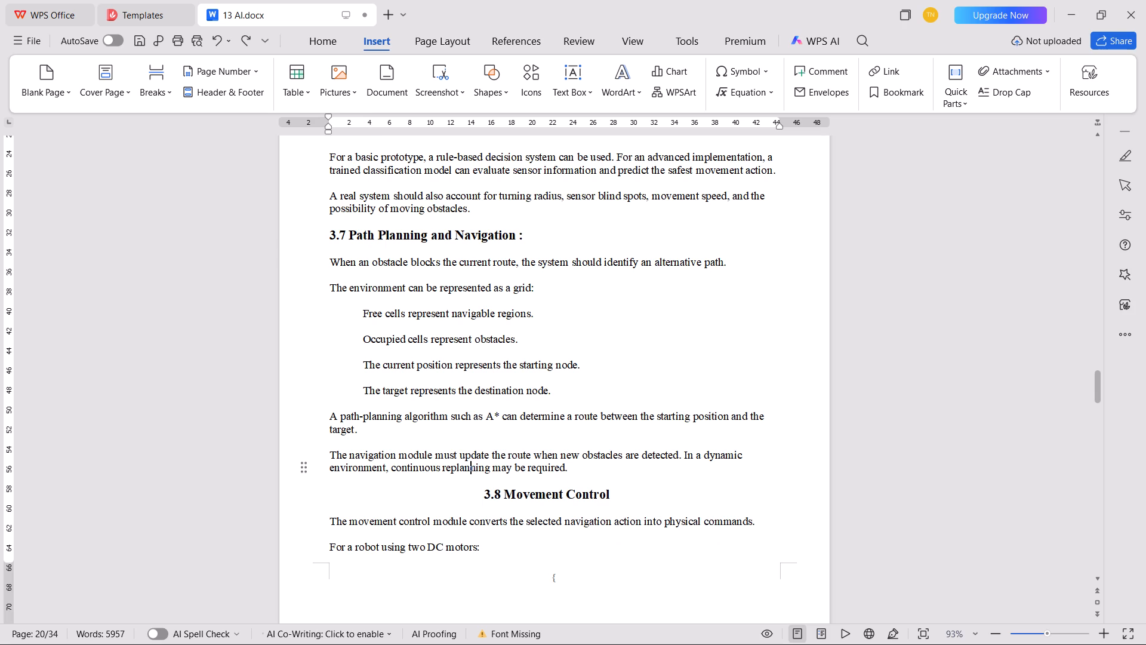
Left-align the heading 3.8 Movement Control and add " :" at its end.
left_click(461, 493)
key("BackSpace")
key("BackSpace")
scroll(525, 420, "down", 1)
left_click(492, 451)
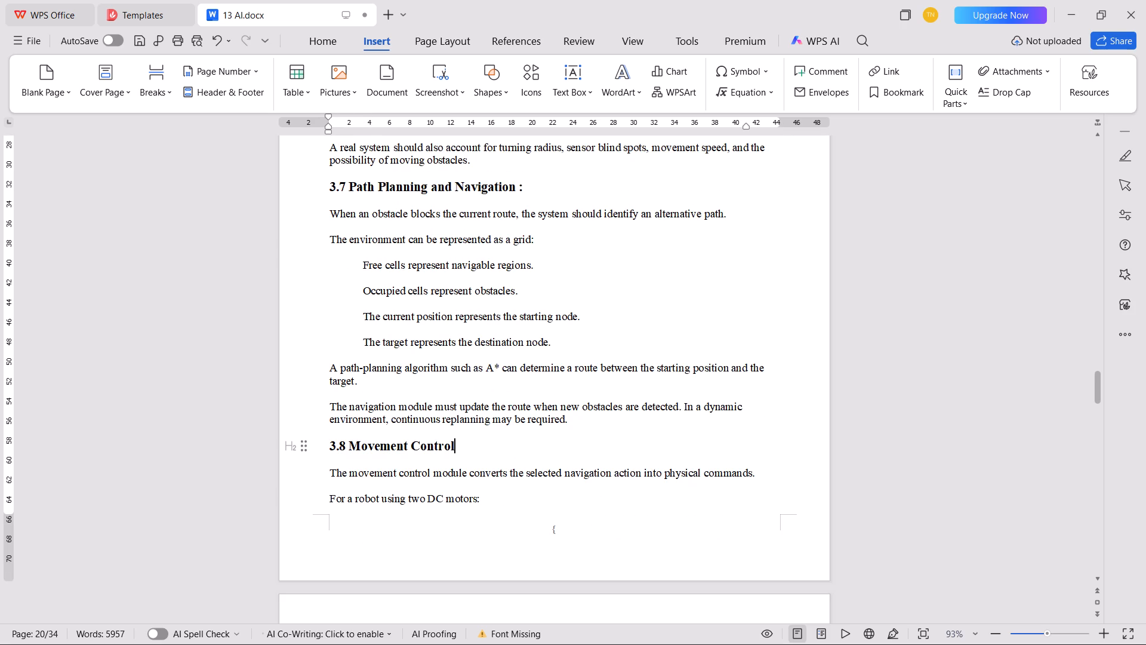
key("space")
type(":")
Left-align the heading 3.9 Feedback and Continuous Monitoring and add " :" at its end.
scroll(516, 440, "down", 3)
scroll(383, 405, "down", 1)
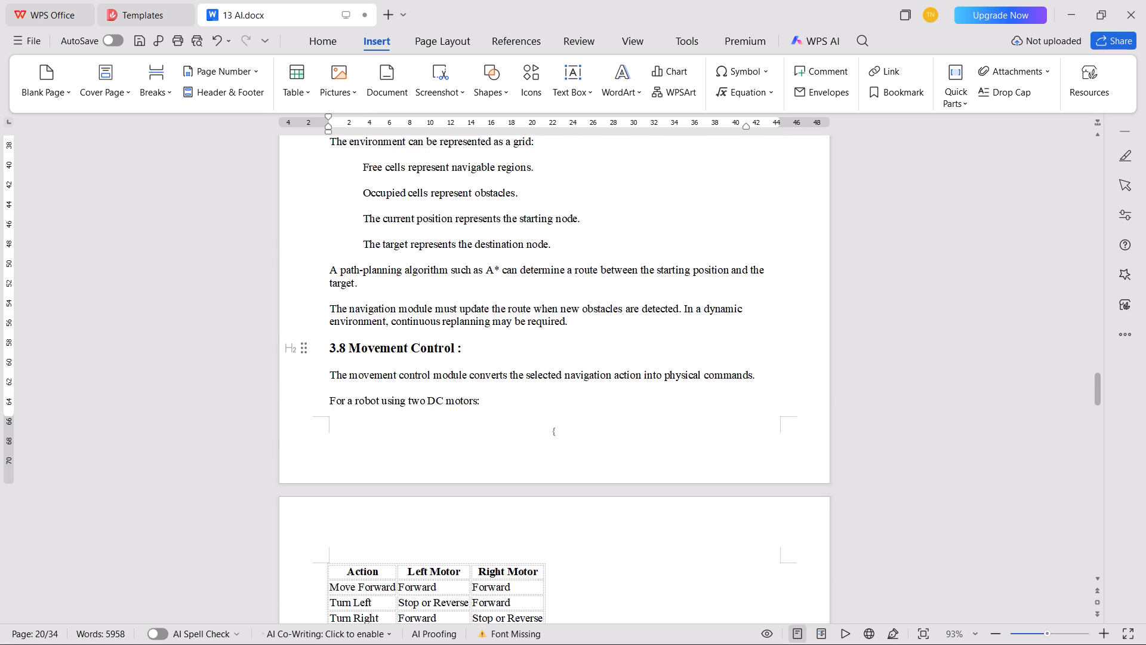
scroll(381, 404, "down", 6)
left_click(415, 392)
left_click(415, 410)
left_click(418, 404)
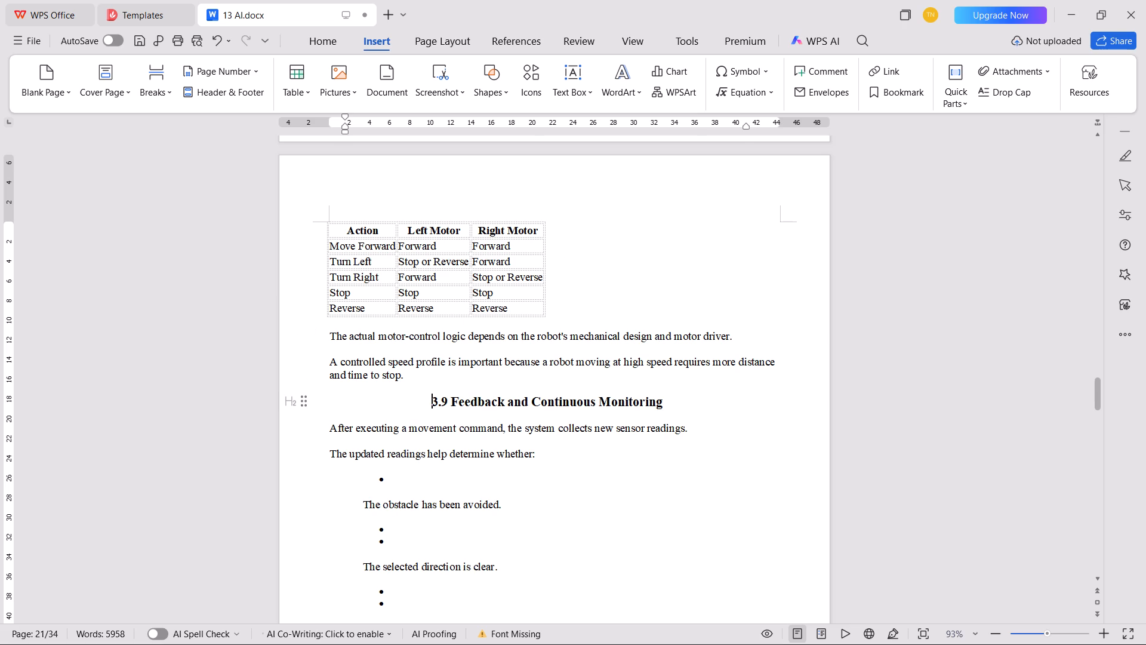
key("BackSpace")
key("BackSpace")
left_click(569, 400)
key("space")
type(":")
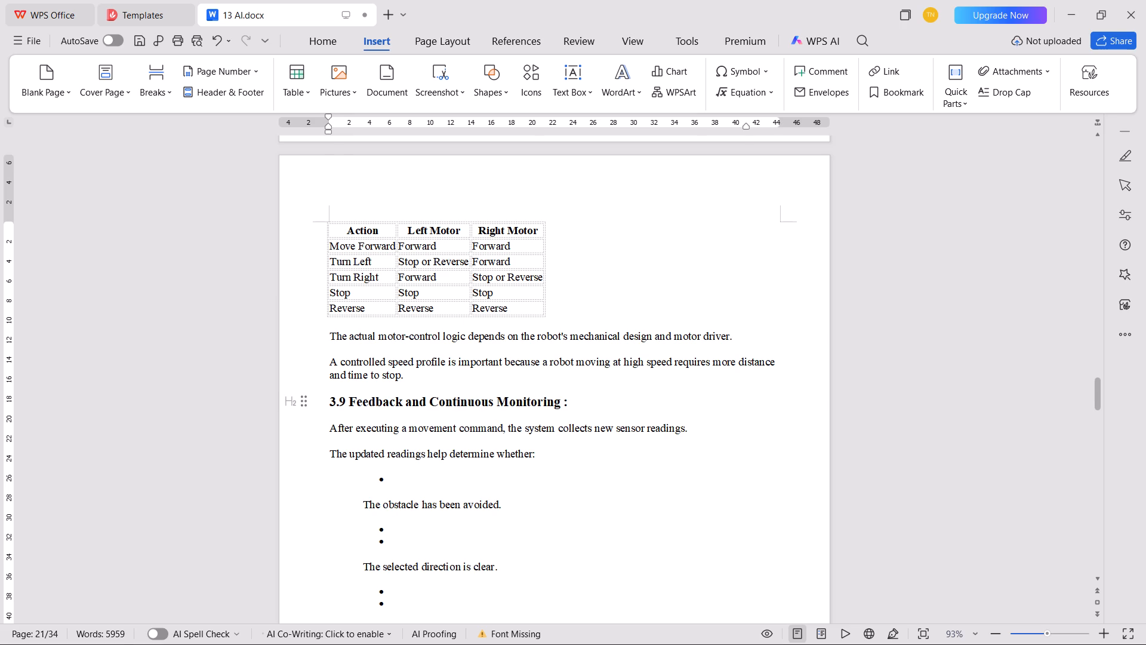
Delete the empty bullets above "The obstacle has been avoided." and above "The selected direction is clear." in section 3.9.
scroll(563, 459, "down", 3)
left_click(401, 331)
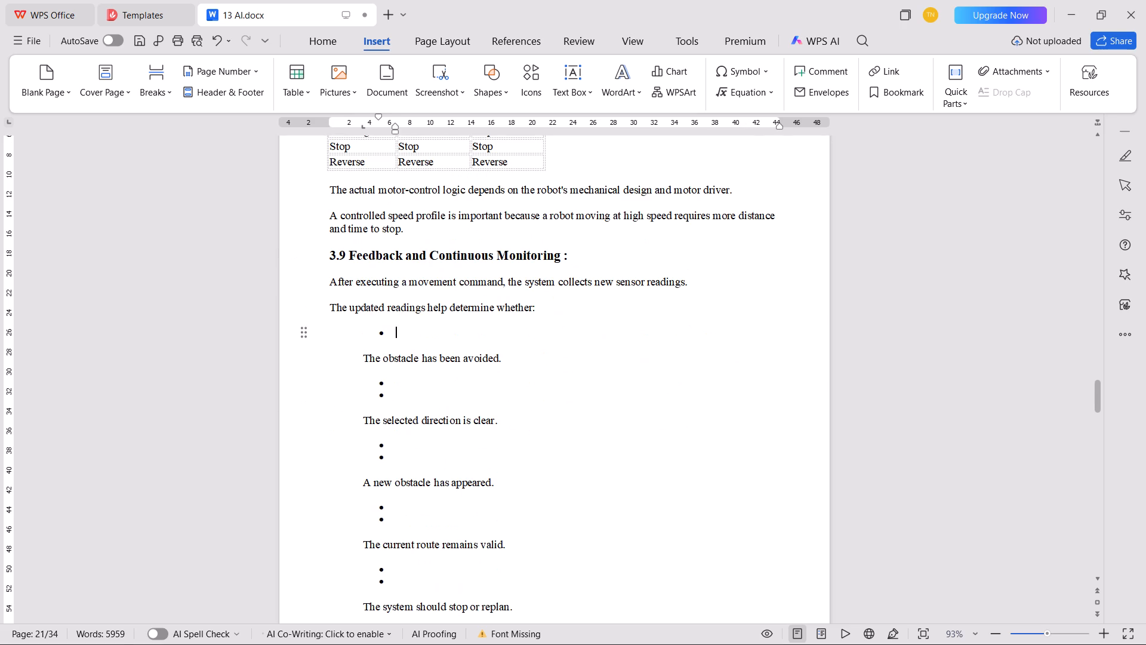
key("BackSpace")
key("BackSpace")
key("BackSpace")
left_click(405, 376)
key("BackSpace")
key("BackSpace")
key("BackSpace")
key("BackSpace")
Delete the empty bullets above "A new obstacle has appeared." and above "The current route remains valid." in section 3.9.
left_click(406, 401)
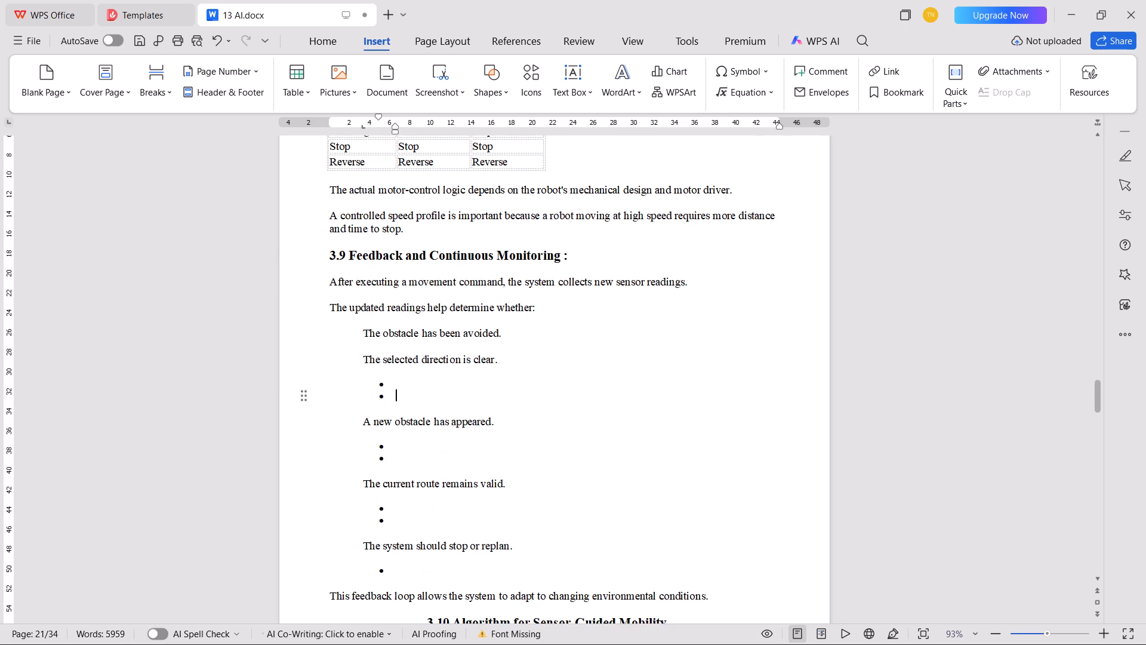
key("BackSpace")
key("BackSpace")
key("BackSpace")
key("BackSpace")
left_click(403, 440)
key("BackSpace")
key("BackSpace")
key("BackSpace")
key("BackSpace")
Delete the empty bullets above and below "The system should stop or replan." in section 3.9.
left_click(406, 462)
key("BackSpace")
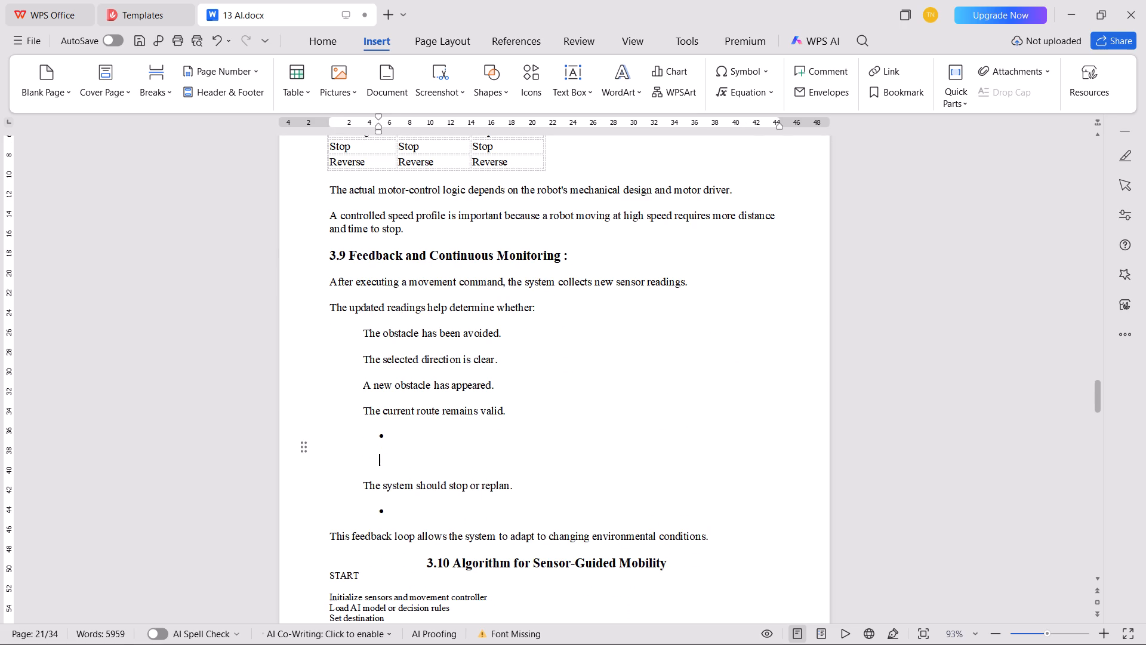
key("BackSpace")
key("BackSpace")
key("BackSpace")
left_click(420, 484)
left_click(417, 468)
key("BackSpace")
key("BackSpace")
key("BackSpace")
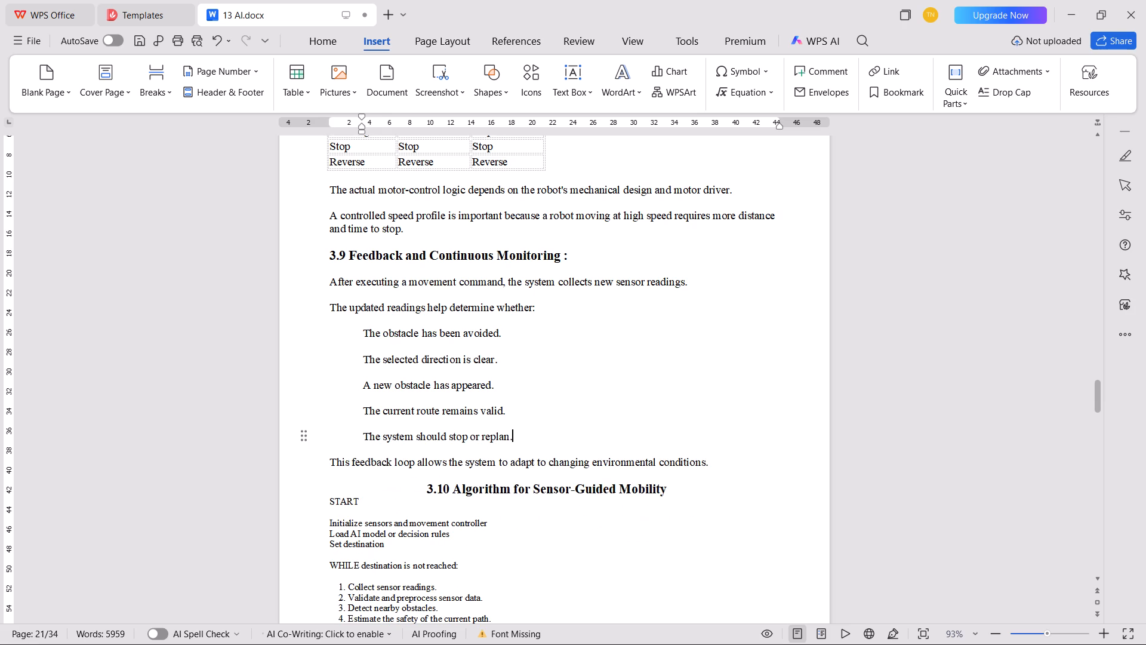
Delete everything from the heading 3.10 Algorithm for Sensor-Guided Mobility through the end of section 3.13.6, just before Chapter 4.
left_click(405, 486)
key("BackSpace")
scroll(533, 466, "down", 3)
scroll(478, 466, "down", 9)
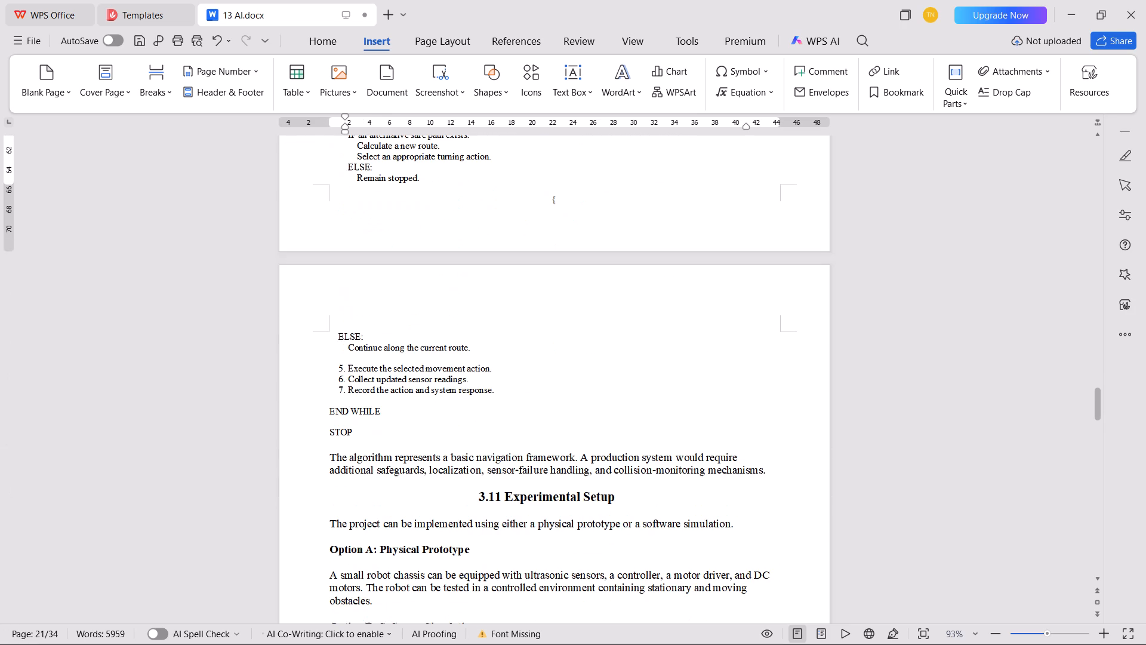
scroll(431, 414, "down", 6)
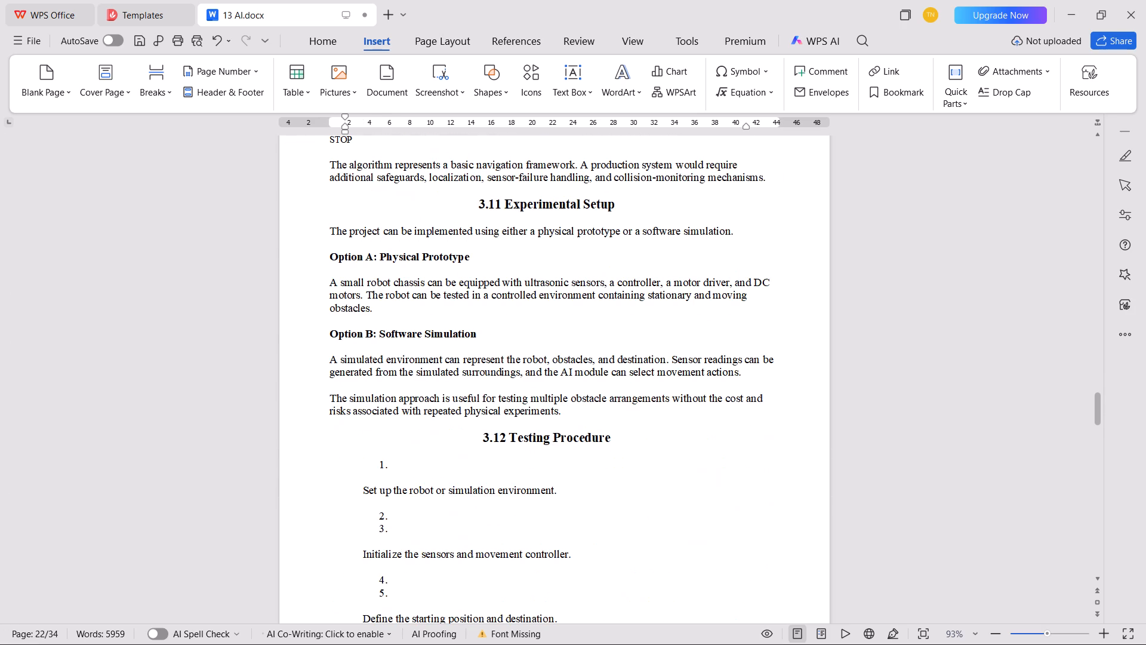
scroll(426, 408, "up", 3)
scroll(426, 408, "down", 4)
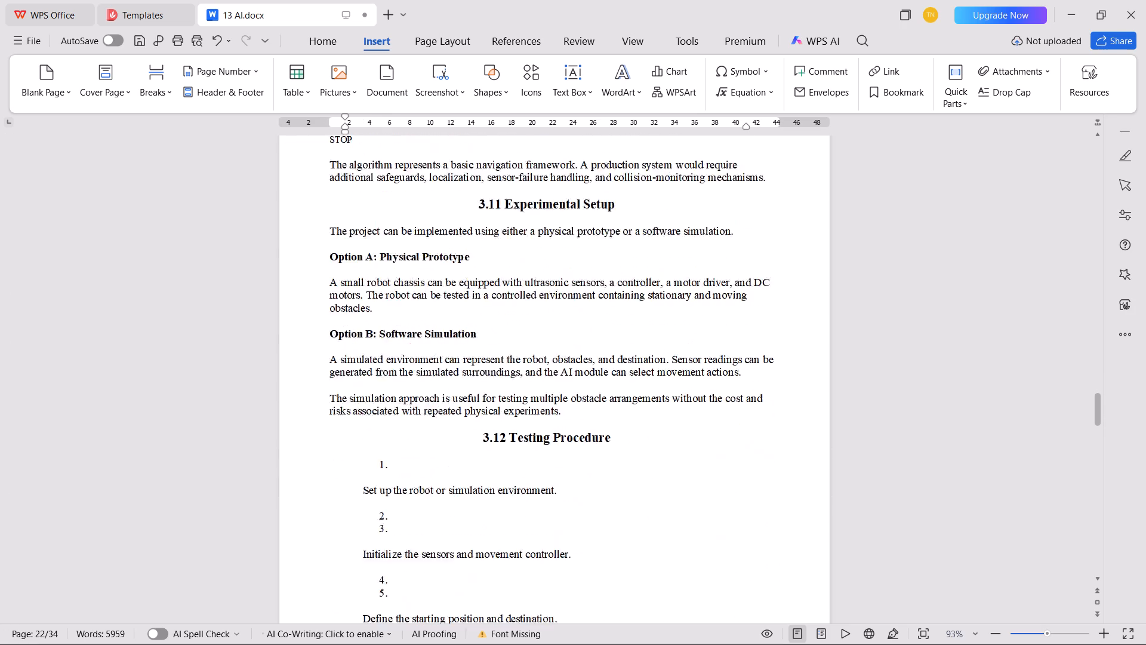
scroll(424, 408, "down", 5)
scroll(423, 403, "up", 1)
scroll(423, 402, "down", 20)
scroll(423, 402, "down", 3)
scroll(423, 398, "up", 1)
scroll(423, 398, "down", 3)
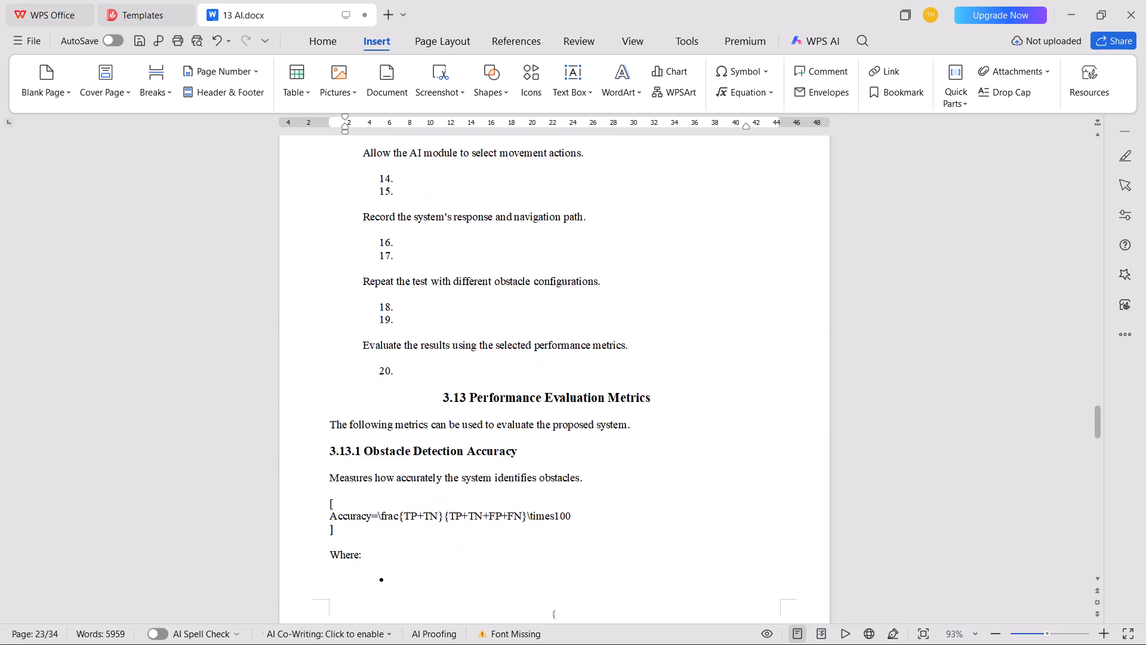
scroll(423, 398, "down", 1)
scroll(423, 398, "down", 20)
scroll(423, 398, "down", 13)
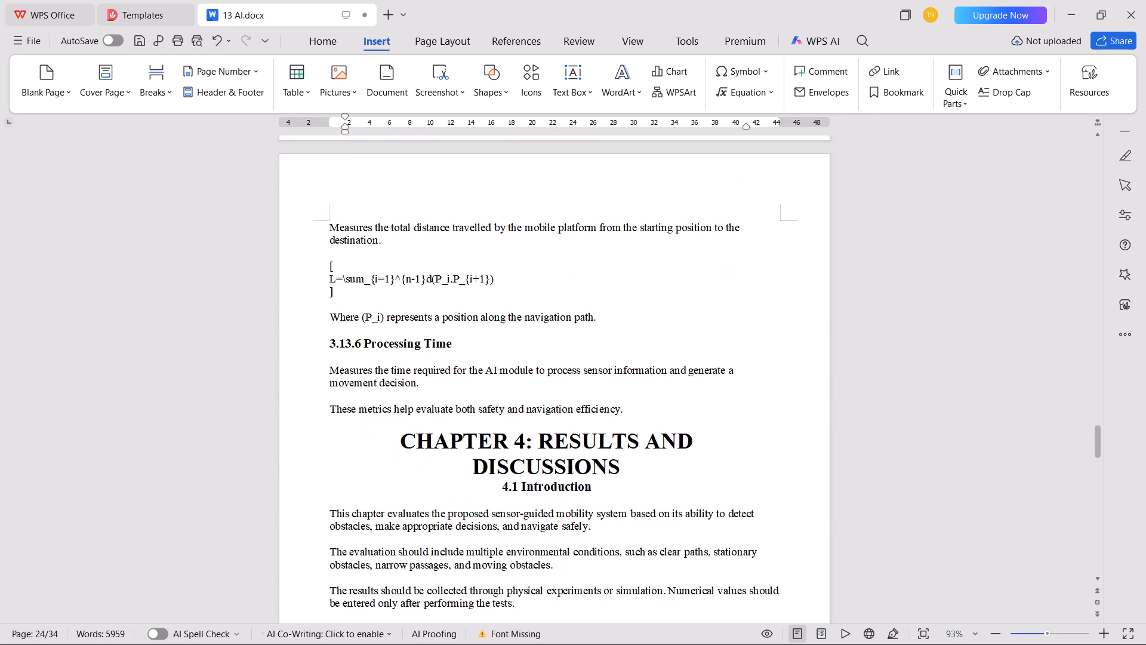
scroll(419, 398, "down", 3)
scroll(419, 398, "up", 5)
left_click_drag(624, 362, 208, 131)
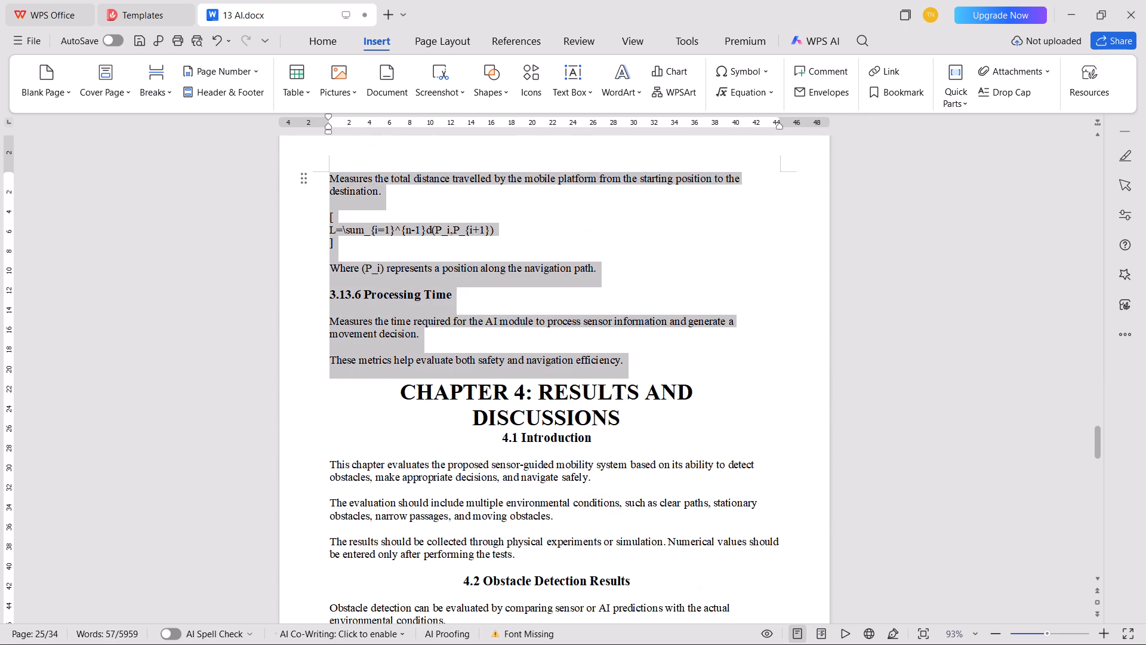
left_click_drag(208, 131, 287, 172)
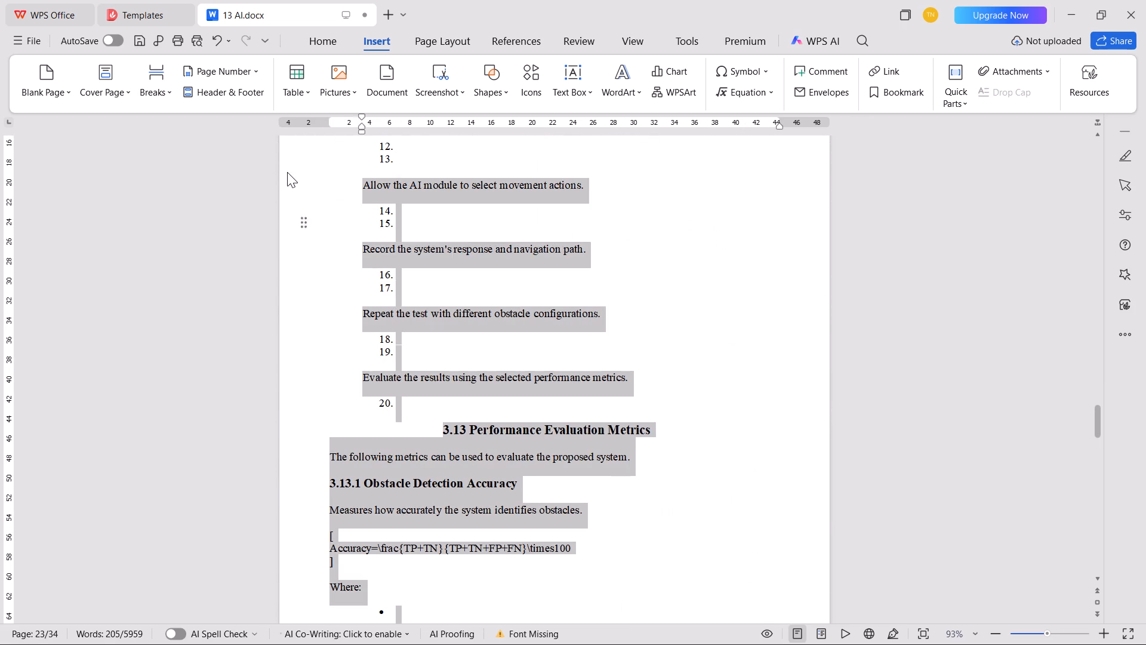
left_click_drag(287, 172, 279, 226)
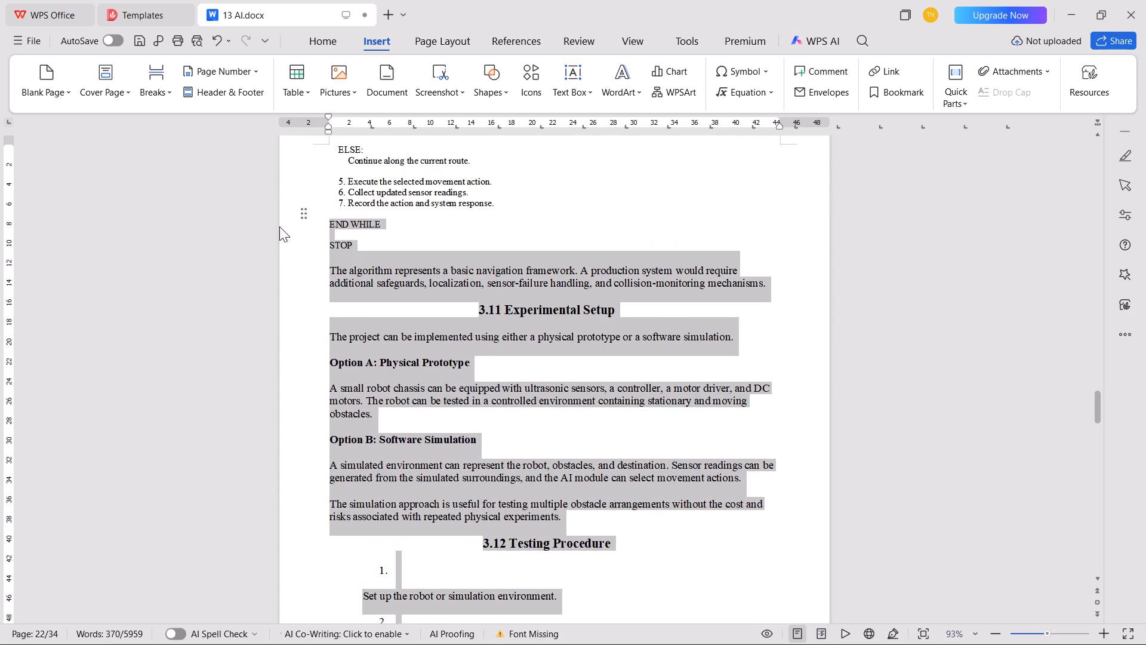
left_click_drag(279, 226, 299, 232)
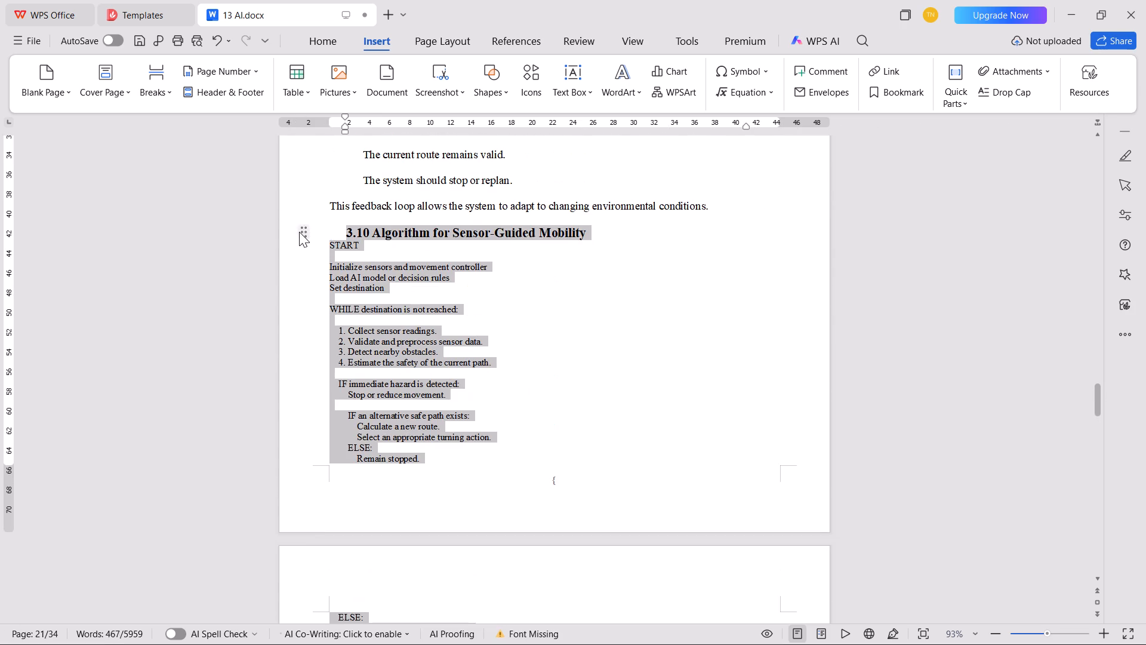
key("BackSpace")
key("BackSpace")
Insert a blank page after the feedback loop paragraph ending section 3.9, then remove the surplus break so Chapter 4 starts the new page.
left_click(717, 215)
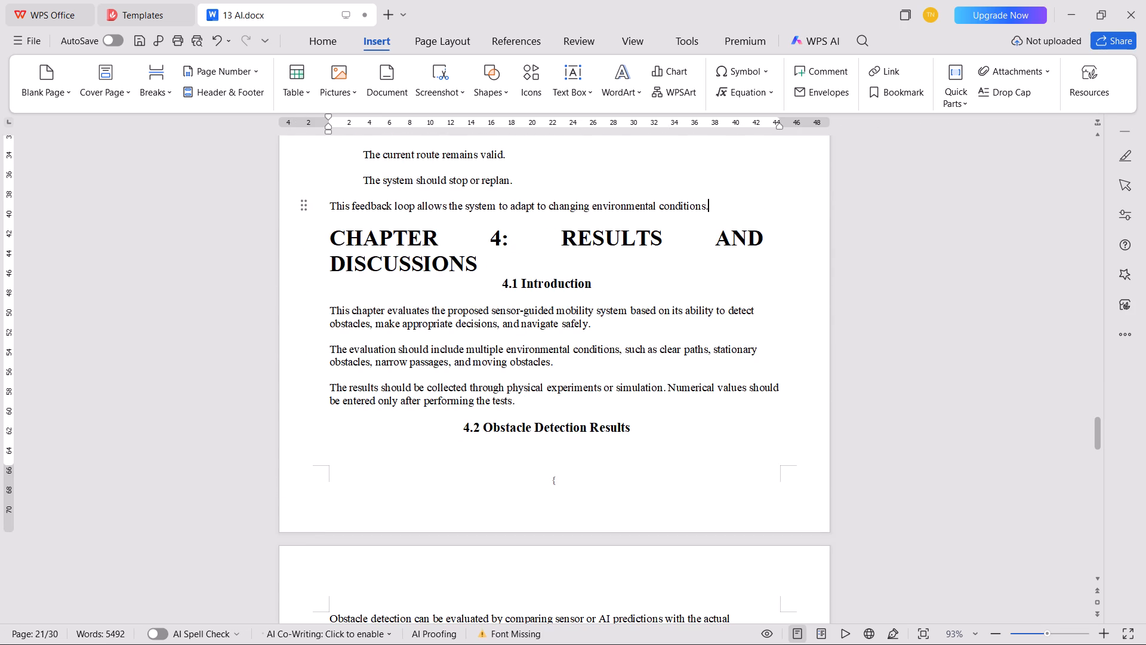
left_click(71, 87)
key("v")
scroll(331, 293, "down", 9)
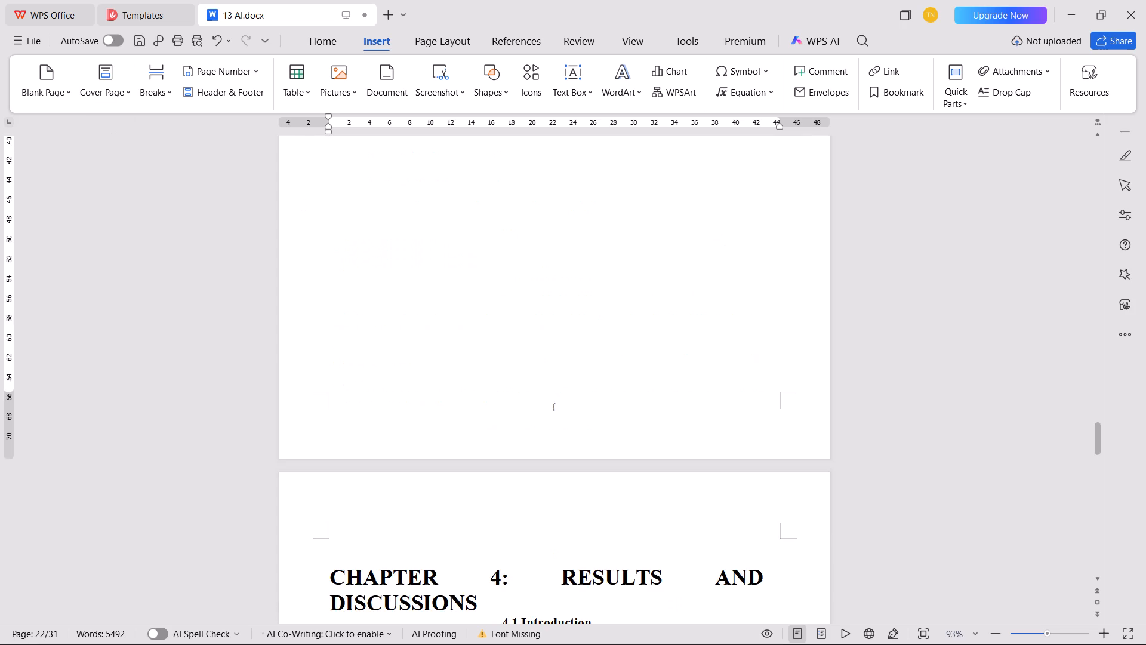
scroll(332, 293, "down", 2)
key("Right")
key("Right")
key("BackSpace")
key("BackSpace")
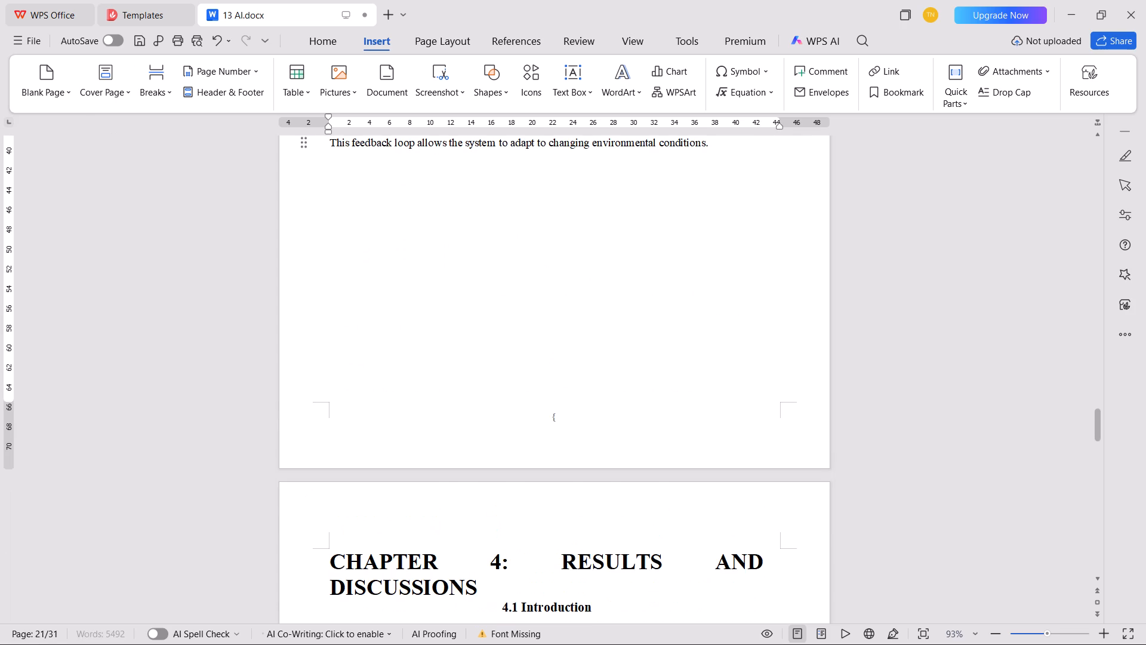
Remove the colon from the Chapter 4 heading and put "RESULTS AND DISCUSSIONS" on its own line below "CHAPTER 4".
scroll(335, 299, "down", 5)
left_click(559, 361)
key("BackSpace")
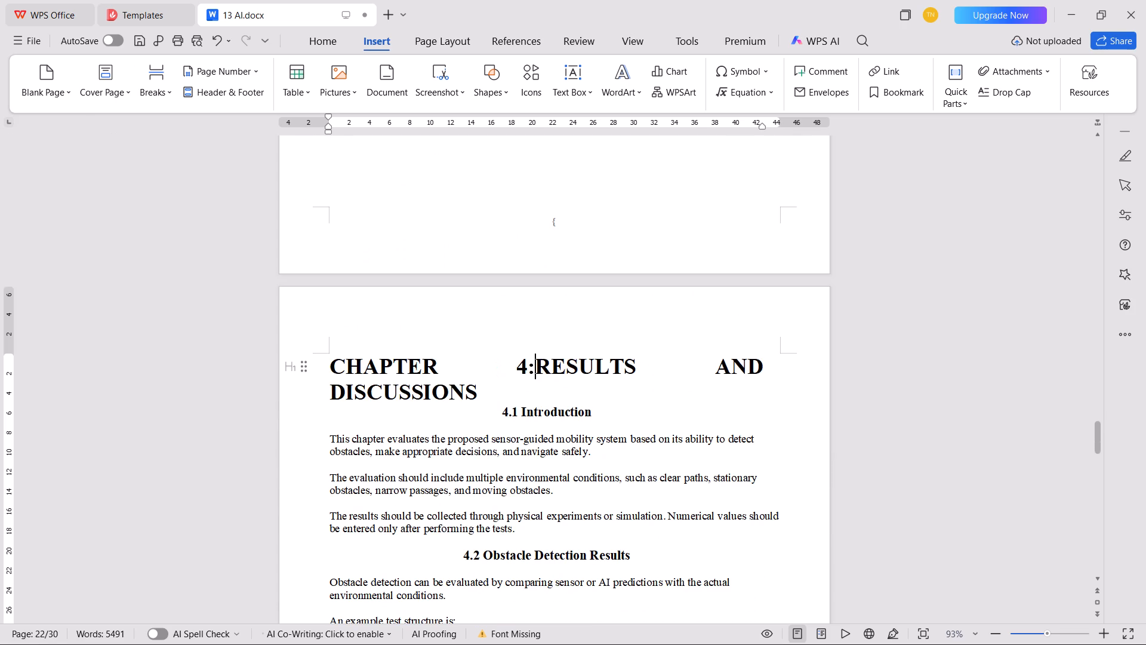
key("BackSpace")
key("Return")
Left-align the heading 4.1 Introduction and add " :" at its end.
key("Down")
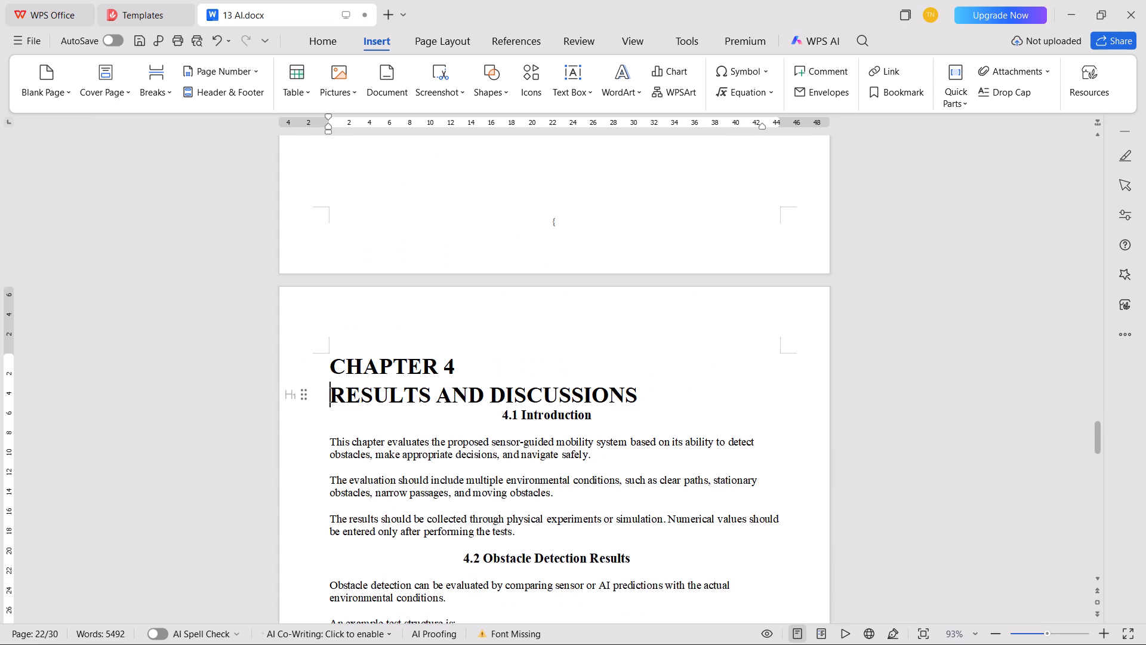
key("BackSpace")
key("BackSpace")
key("Down")
key("Left")
key("space")
type("L")
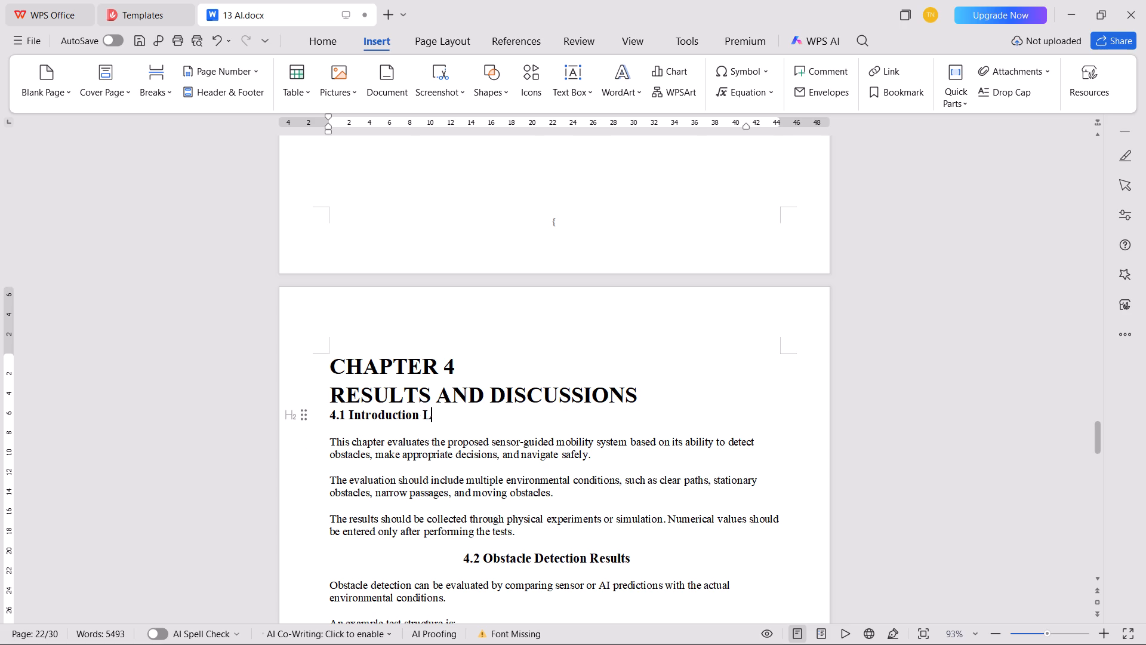
key("BackSpace")
key("shift+colon")
Left-align the heading 4.2 Obstacle Detection Results and add " :" at its end.
scroll(562, 361, "down", 2)
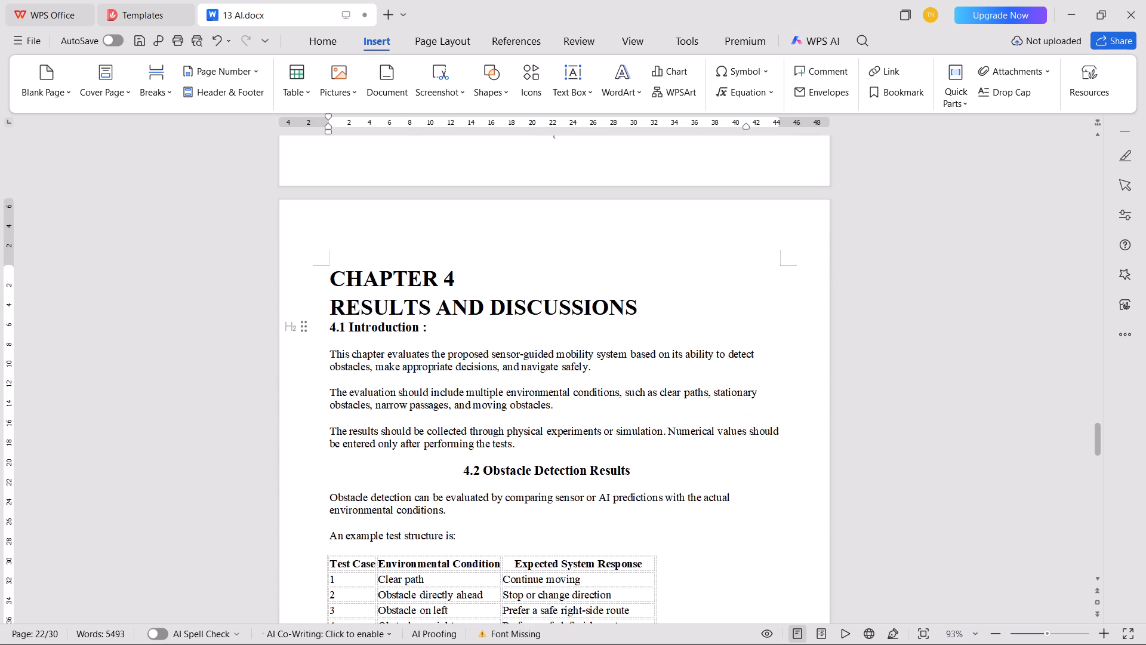
left_click(458, 478)
key("Up")
key("BackSpace")
key("BackSpace")
key("Down")
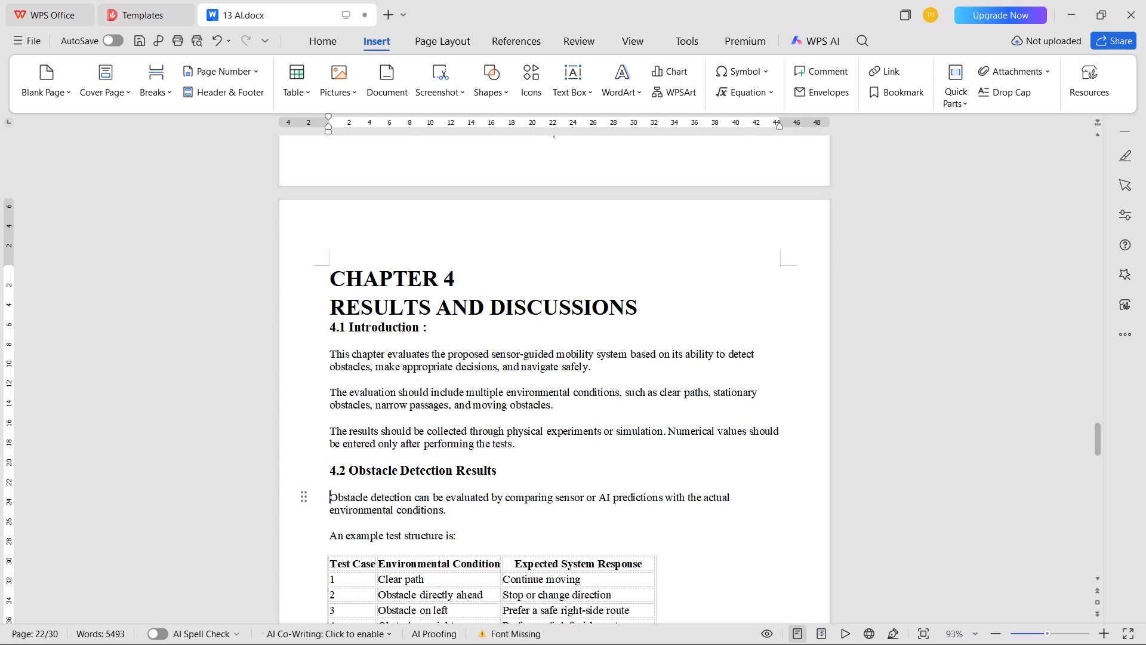
key("Left")
key("space")
type(":")
Left-align the heading 4.3 Navigation Performance and add " :" at its end.
scroll(458, 478, "down", 3)
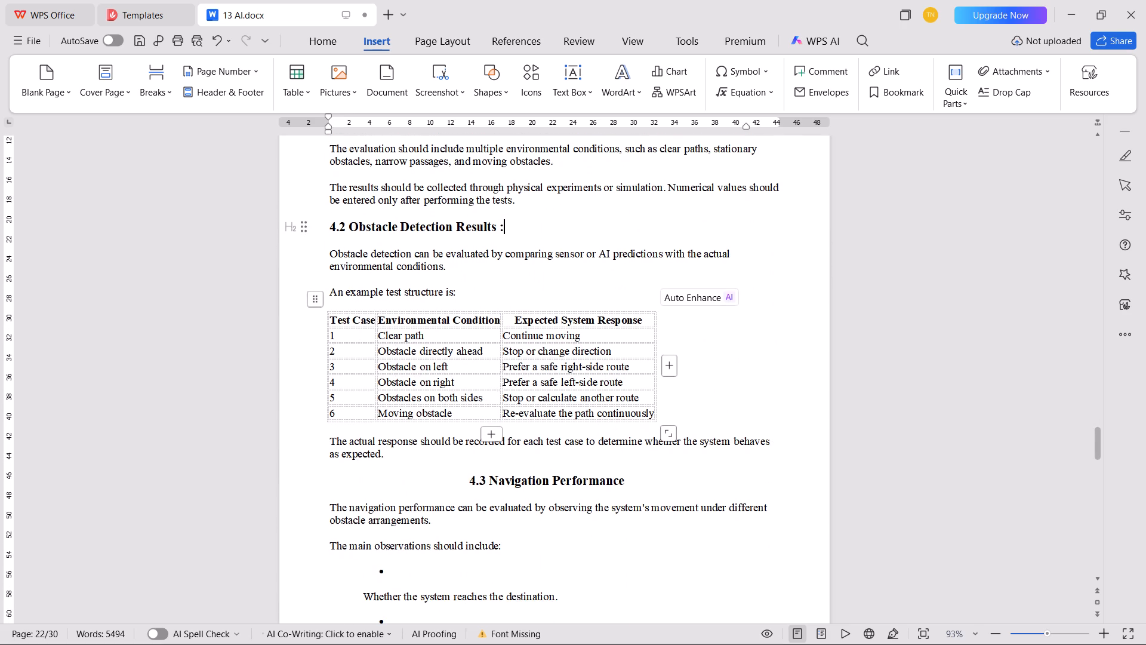
left_click(460, 478)
key("BackSpace")
key("BackSpace")
key("Down")
key("Left")
key("space")
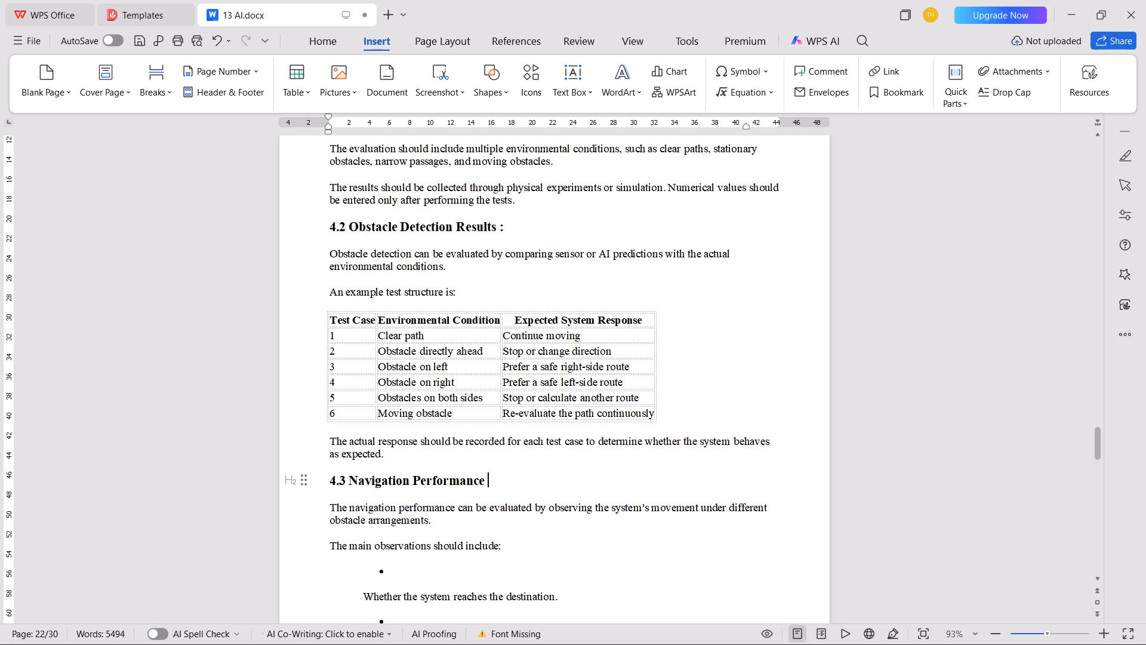
type(":")
Delete the empty bullets above "Whether the system reaches the destination." and above "Whether it avoids detected obstacles." in section 4.3.
scroll(460, 478, "down", 3)
left_click(419, 374)
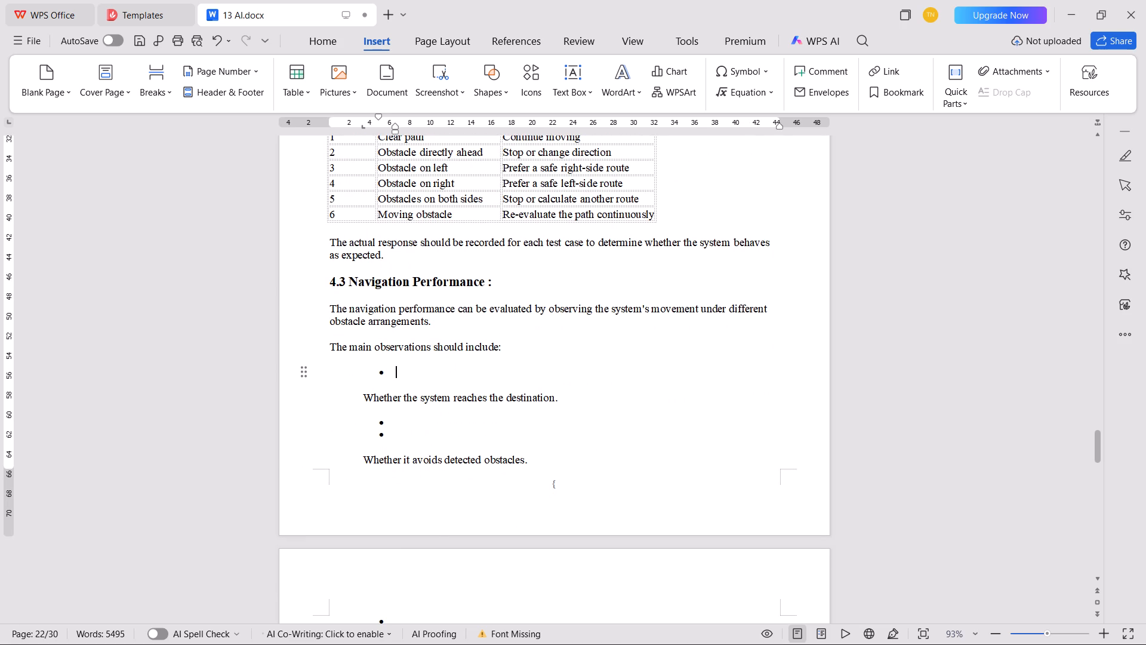
key("BackSpace")
key("BackSpace")
key("BackSpace")
left_click(457, 425)
key("BackSpace")
key("BackSpace")
key("BackSpace")
key("BackSpace")
Delete the empty bullets above "Whether it selects an appropriate alternative route." and above "Whether it stops when no safe path is available.".
left_click(420, 450)
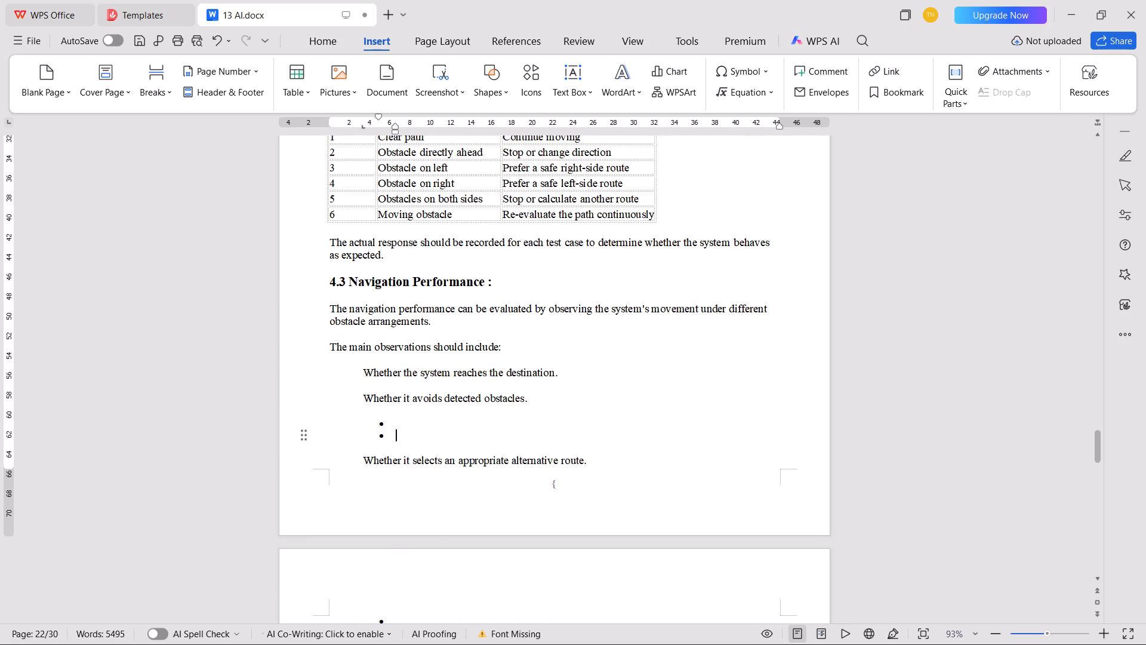
key("BackSpace")
key("BackSpace")
key("BackSpace")
key("BackSpace")
left_click(423, 477)
key("BackSpace")
key("BackSpace")
key("BackSpace")
key("BackSpace")
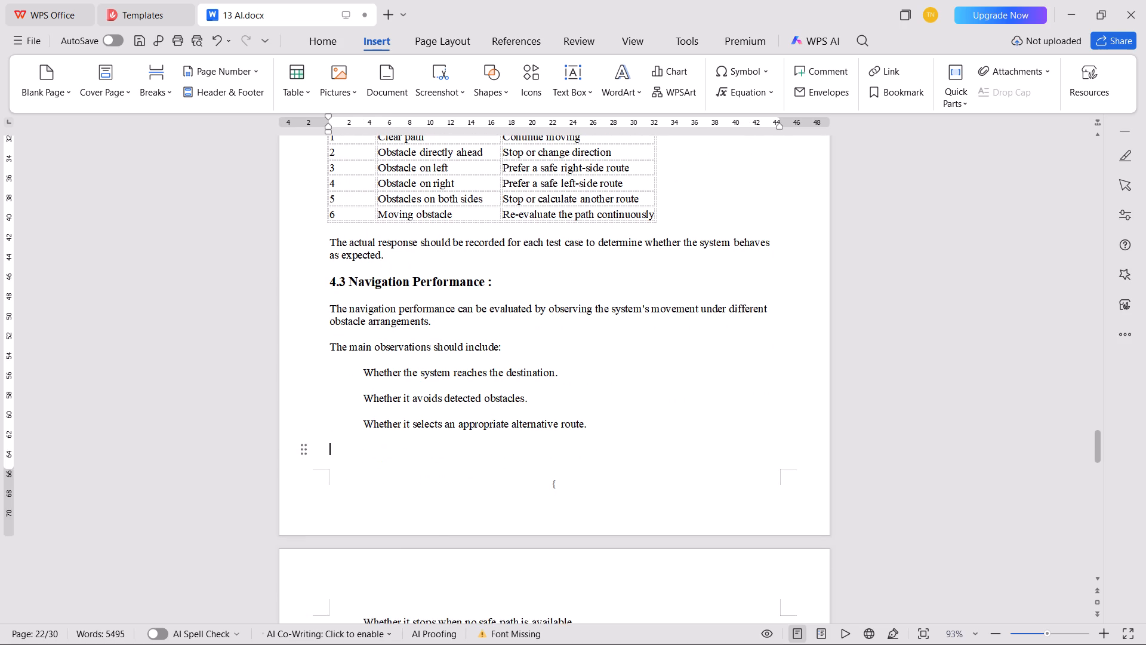
Delete the remaining empty bullets around "Whether it responds correctly when obstacles move." and "Whether unnecessary turning or stopping occurs.".
scroll(433, 467, "down", 3)
left_click(424, 485)
key("BackSpace")
key("BackSpace")
key("BackSpace")
key("BackSpace")
left_click(420, 515)
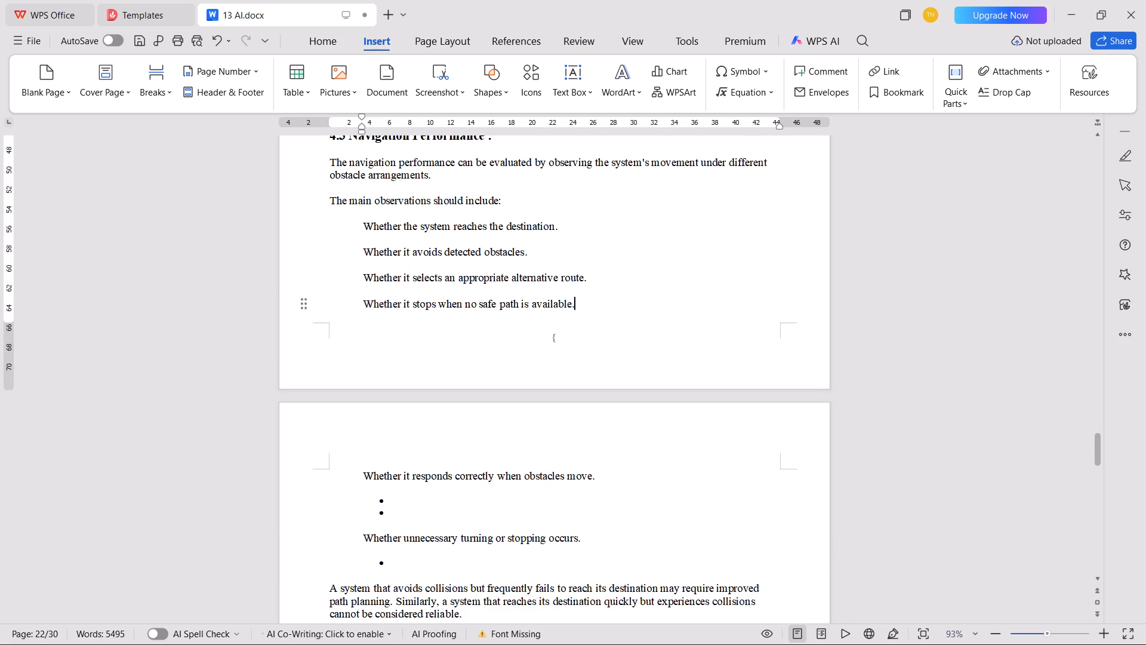
key("BackSpace")
key("BackSpace")
key("BackSpace")
key("BackSpace")
left_click(440, 543)
key("BackSpace")
key("BackSpace")
key("BackSpace")
Left-align the heading 4.4 Results Comparison Table and add " :" at its end.
left_click(429, 566)
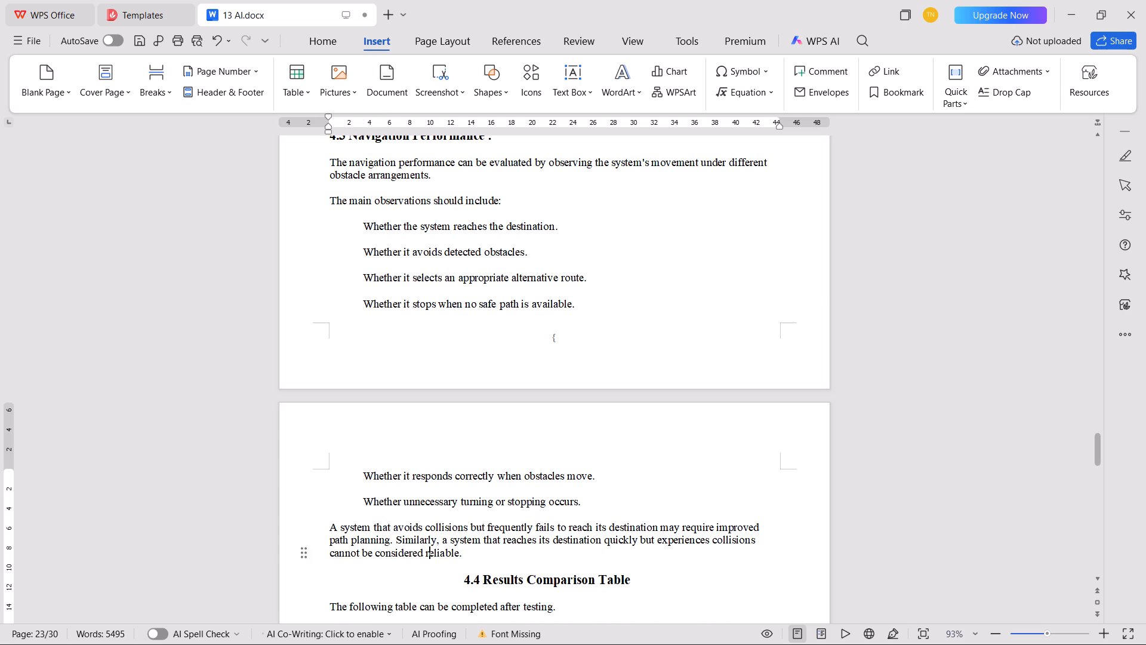
left_click(430, 576)
key("BackSpace")
key("BackSpace")
key("Down")
key("Left")
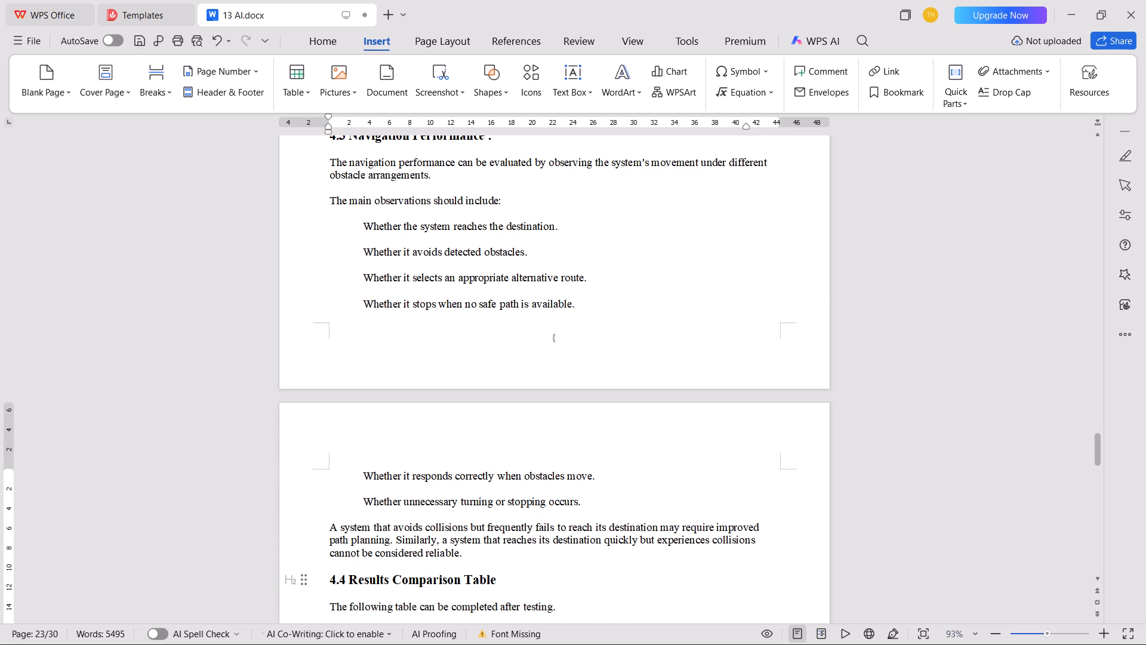
key("space")
type(":")
Left-align the heading 4.5 Discussion of System Performance and add " :" at its end.
scroll(392, 539, "down", 6)
scroll(489, 423, "down", 5)
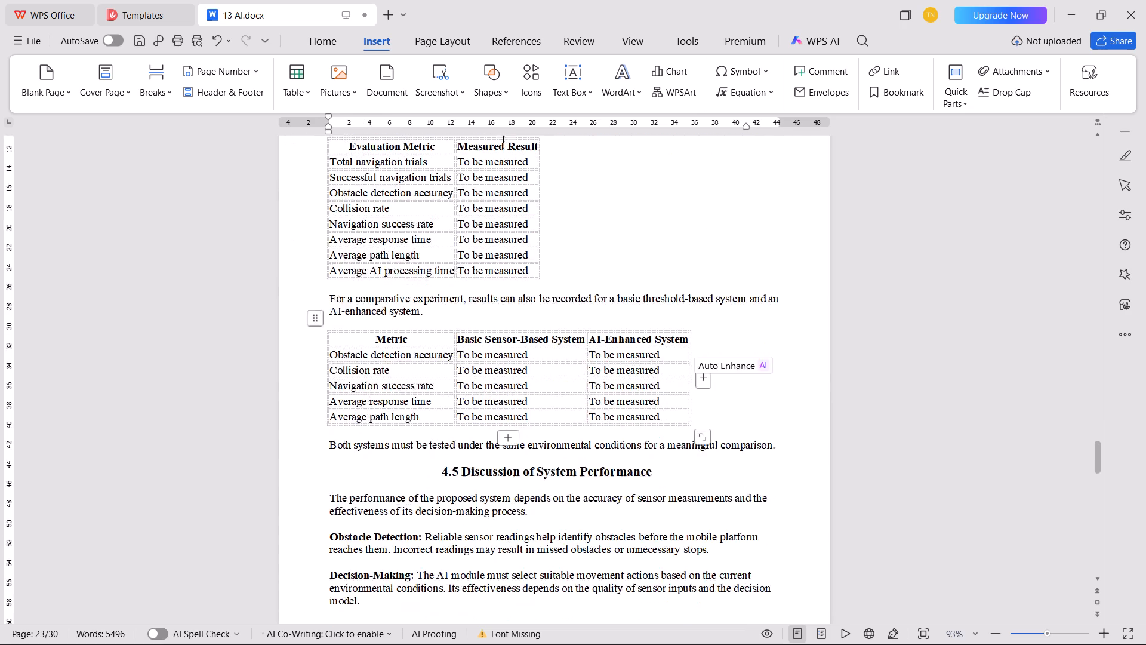
scroll(480, 420, "down", 2)
left_click(433, 382)
key("BackSpace")
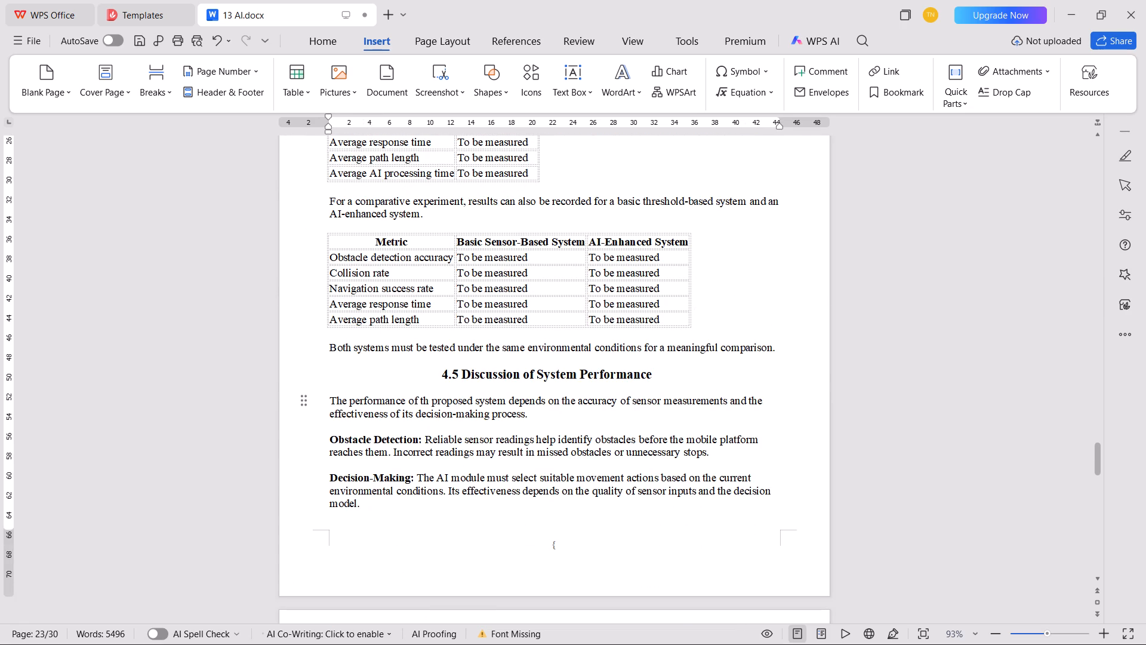
key("e")
left_click(424, 365)
left_click(423, 372)
key("BackSpace")
key("BackSpace")
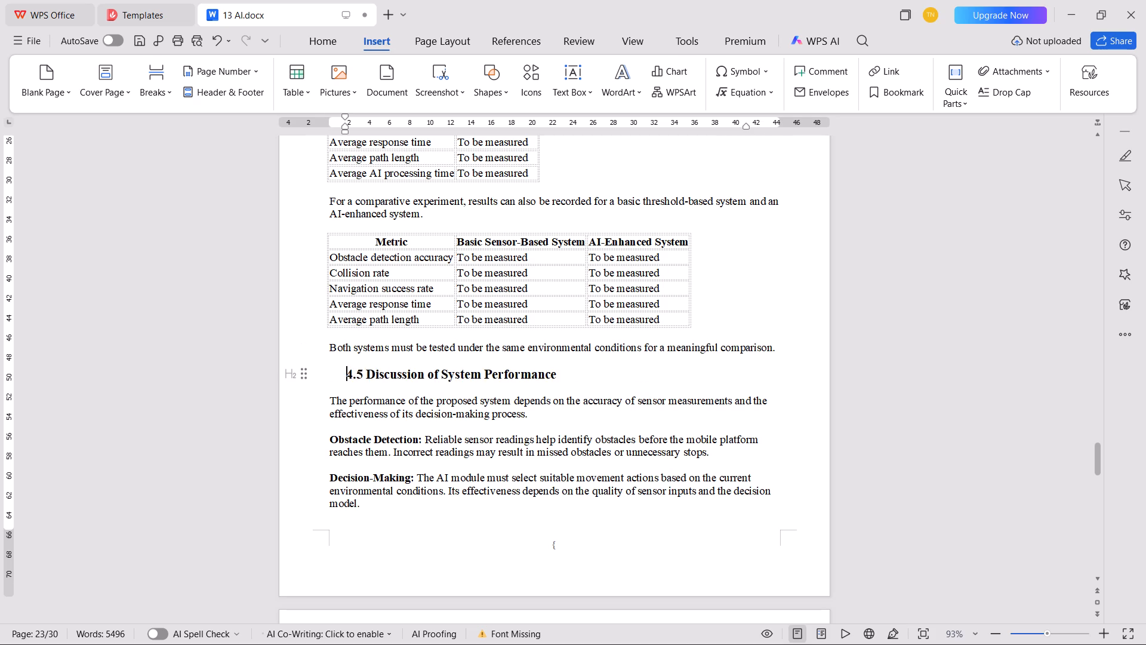
left_click(578, 374)
key("space")
type(":")
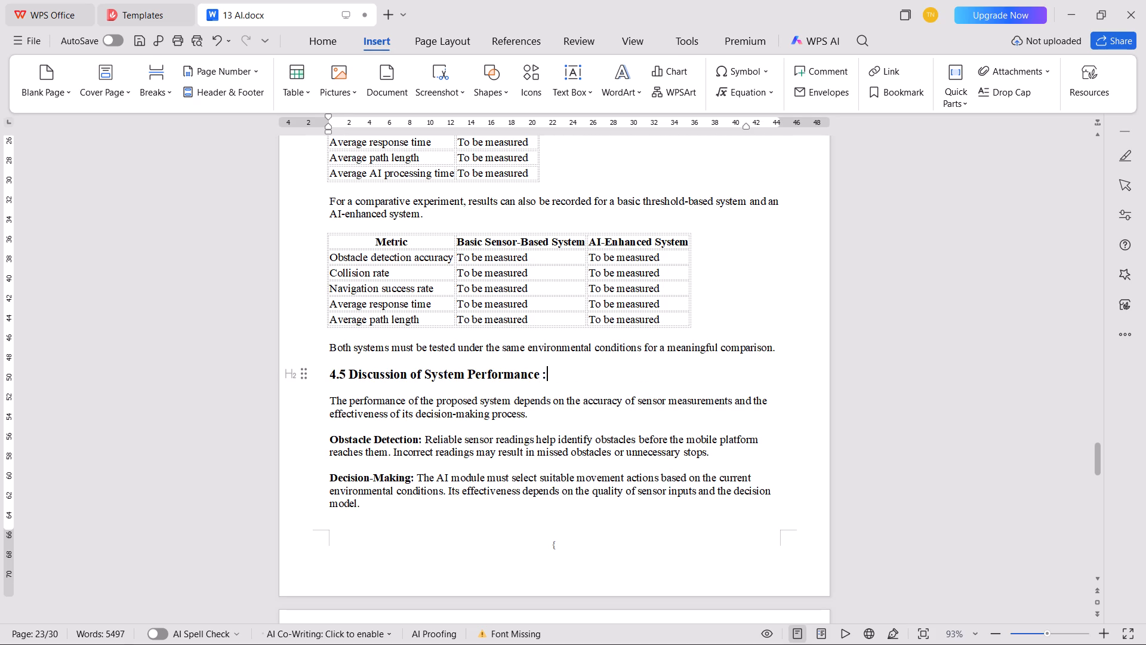
Left-align the heading 4.6 Challenges Observed During Implementation.
scroll(579, 374, "down", 6)
scroll(492, 388, "down", 5)
left_click(401, 281)
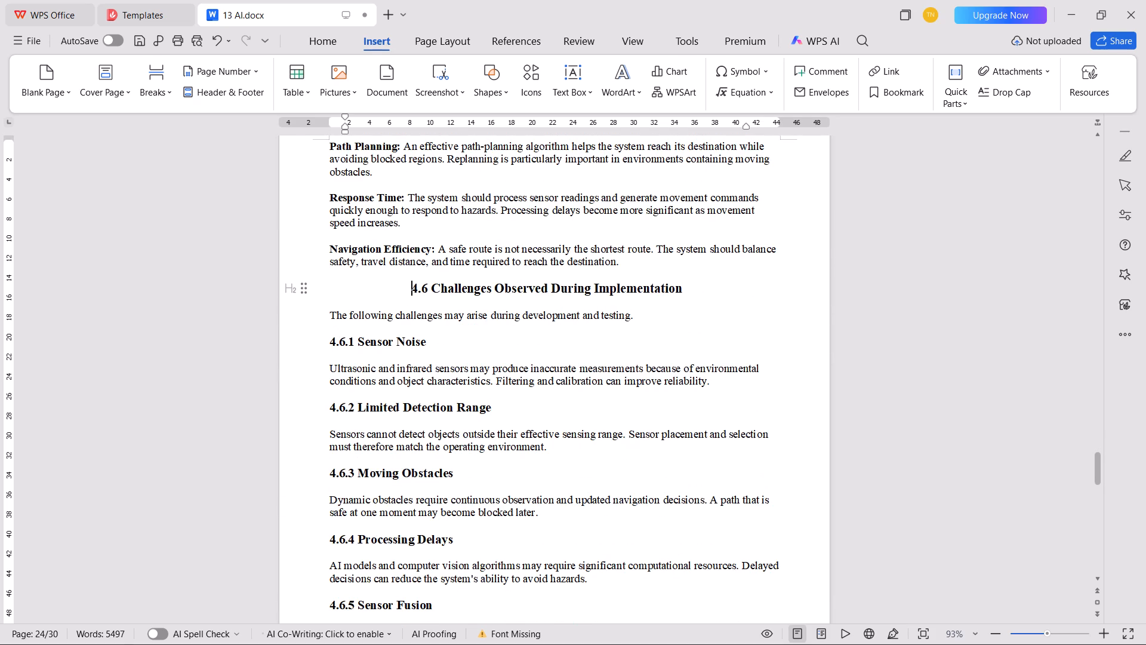
Left-align the heading 4.6 Challenges Observed During Implementation and add " :" at its end.
key("BackSpace")
key("BackSpace")
left_click(616, 290)
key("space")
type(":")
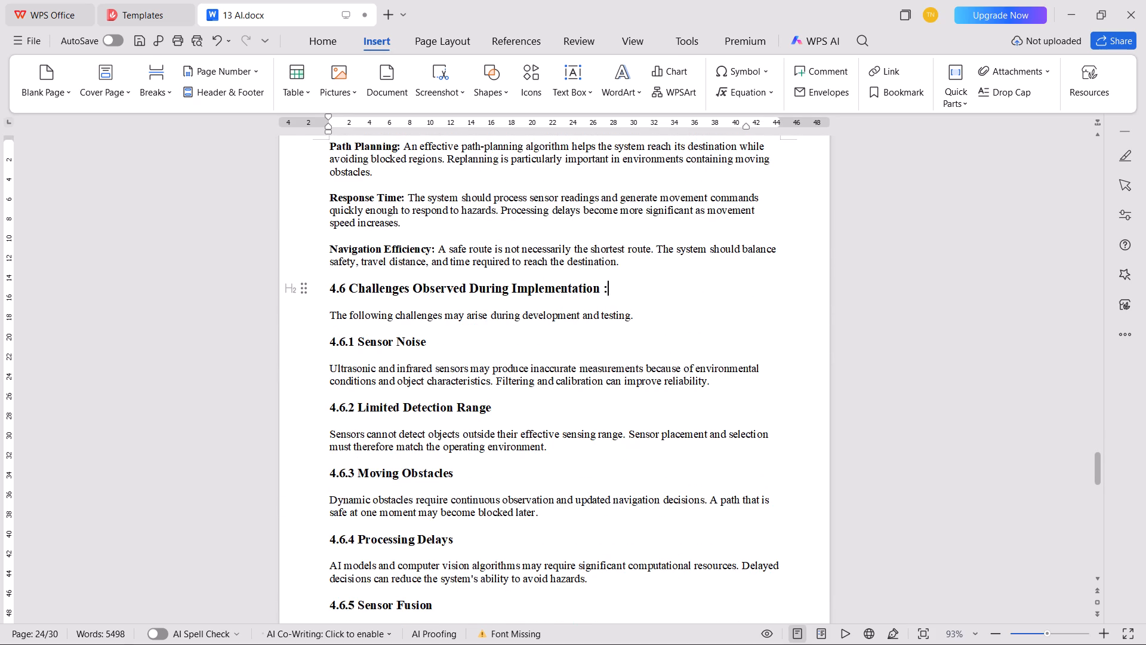
Left-align the heading 4.7 Visualization of Results and add " :" at its end.
scroll(639, 301, "down", 10)
left_click(475, 251)
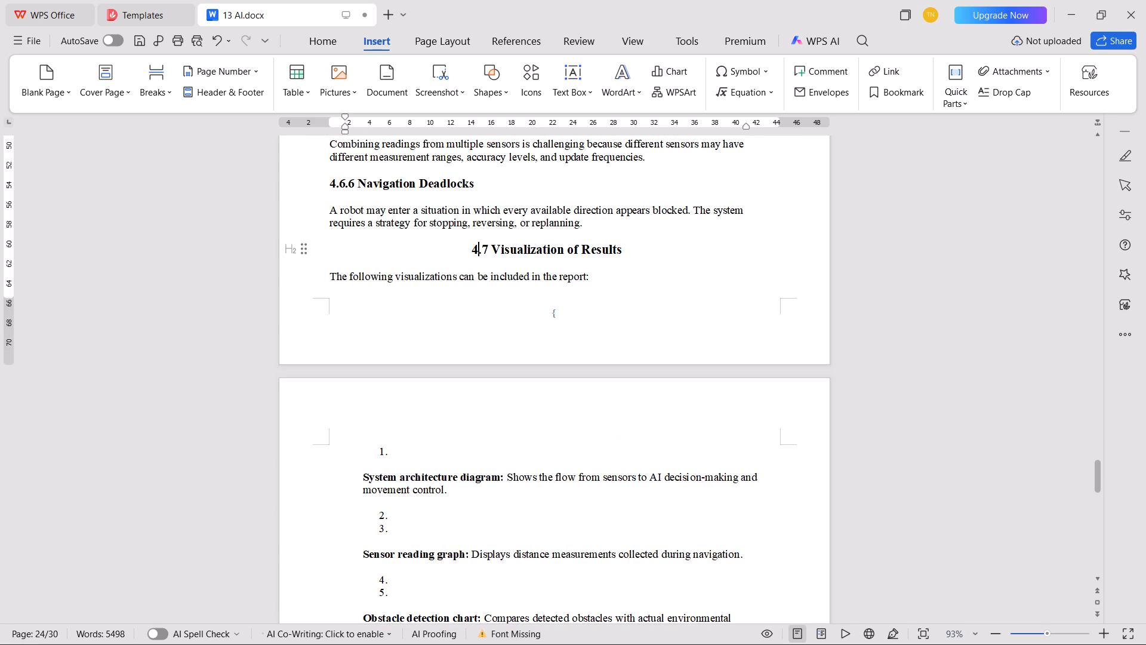
key("Left")
key("BackSpace")
key("BackSpace")
key("Down")
key("Left")
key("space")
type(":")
Delete the empty numbered item above "System architecture diagram" in section 4.7.
scroll(475, 249, "down", 2)
left_click(398, 253)
key("BackSpace")
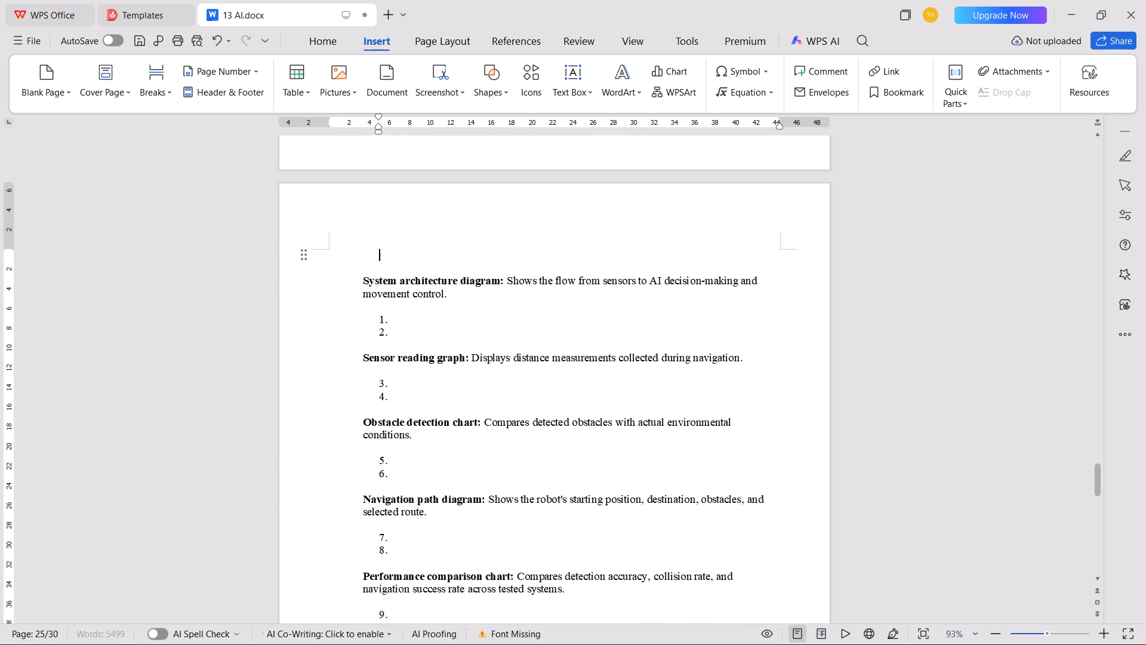
key("BackSpace")
key("BackSpace")
Delete the empty numbered items before and after the "Sensor reading graph" entry in section 4.7.
scroll(398, 253, "up", 1)
key("Down")
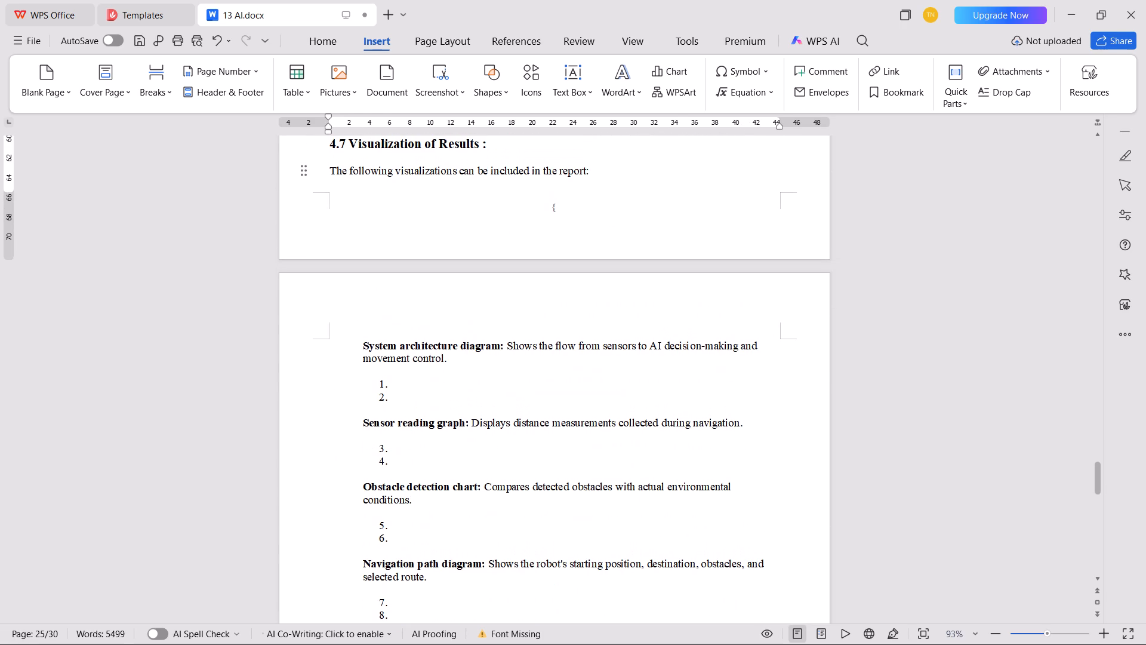
key("Down")
key("Down")
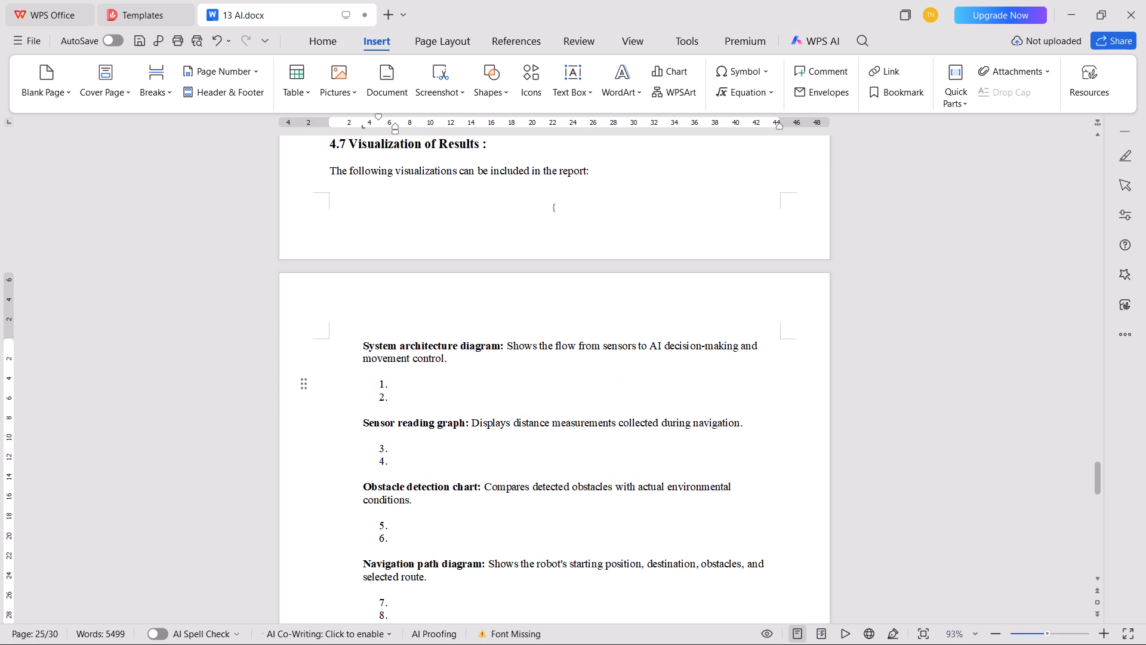
left_click(399, 403)
key("BackSpace")
key("BackSpace")
key("BackSpace")
key("BackSpace")
left_click(454, 427)
key("BackSpace")
key("BackSpace")
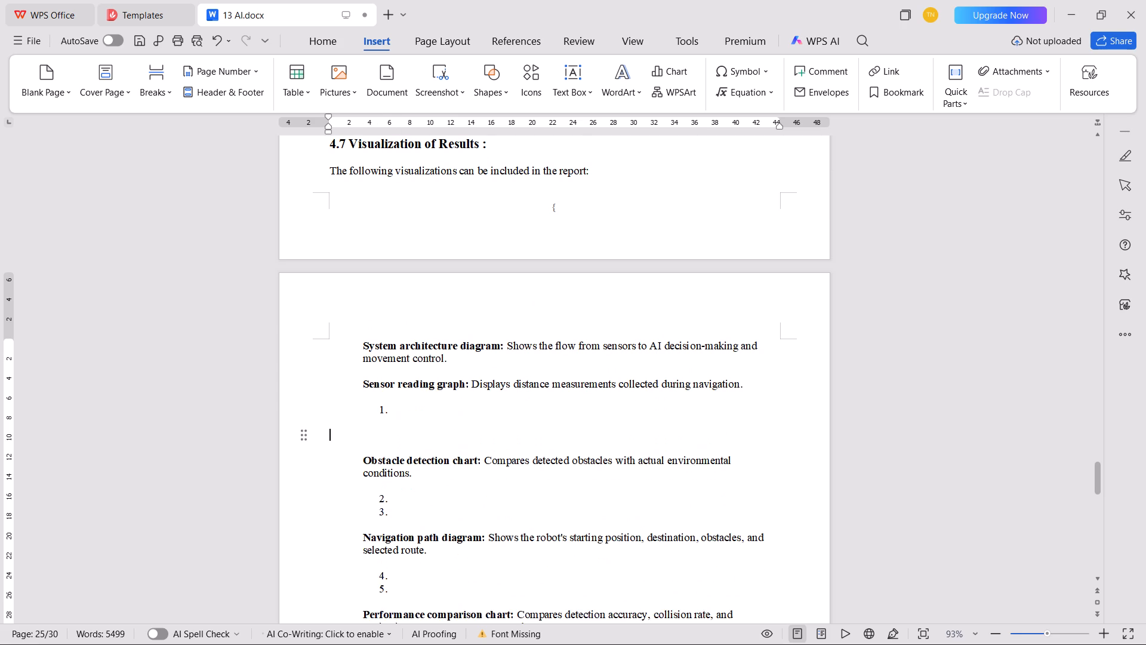
key("BackSpace")
key("BackSpace")
Delete the remaining empty numbered items from below "Obstacle detection chart" through below "Performance comparison chart" in section 4.7.
left_click(440, 475)
key("BackSpace")
key("BackSpace")
key("BackSpace")
key("BackSpace")
left_click(430, 502)
key("BackSpace")
key("BackSpace")
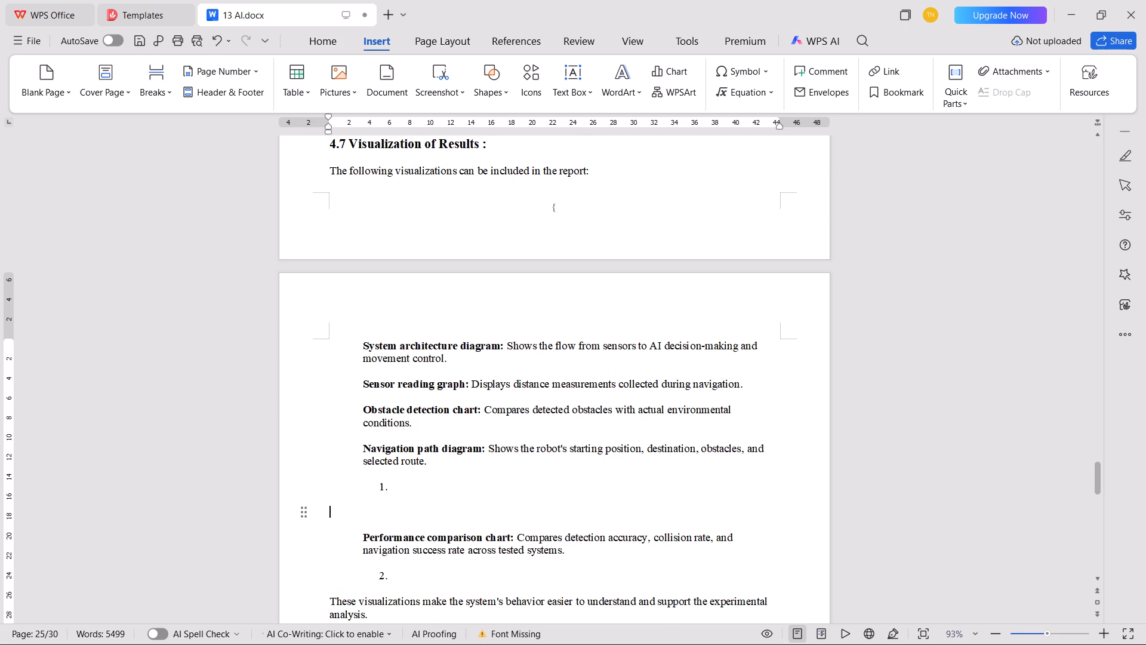
key("BackSpace")
key("BackSpace")
left_click(435, 527)
key("BackSpace")
key("BackSpace")
key("BackSpace")
Left-align the heading 4.8 Engineering Interpretation.
left_click(444, 570)
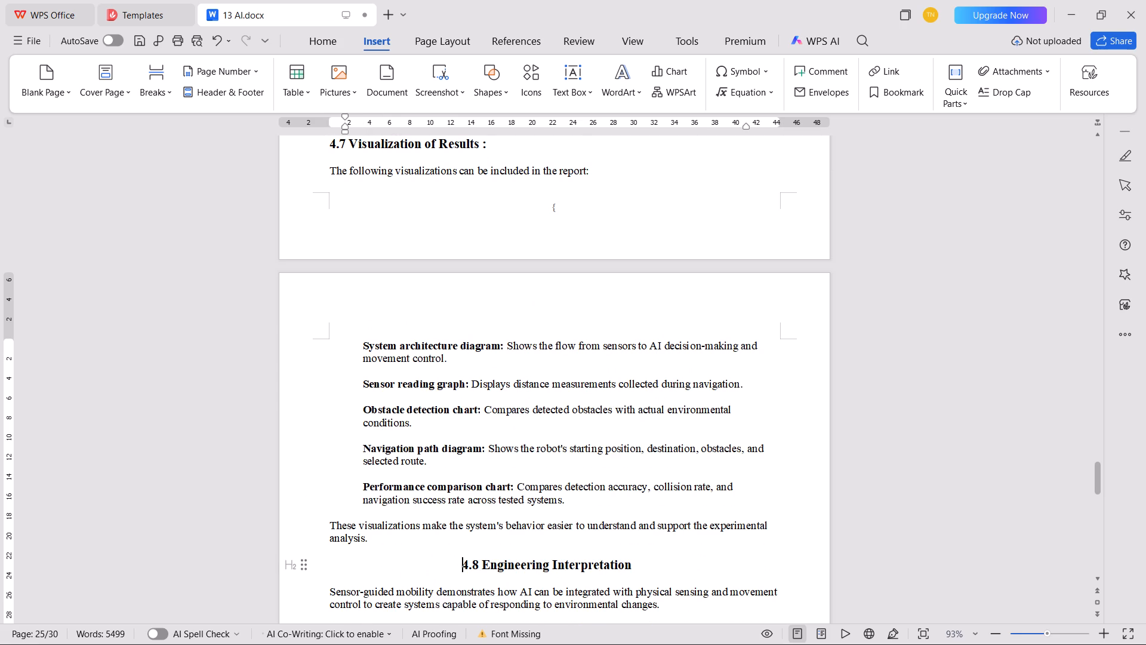
key("BackSpace")
key("BackSpace")
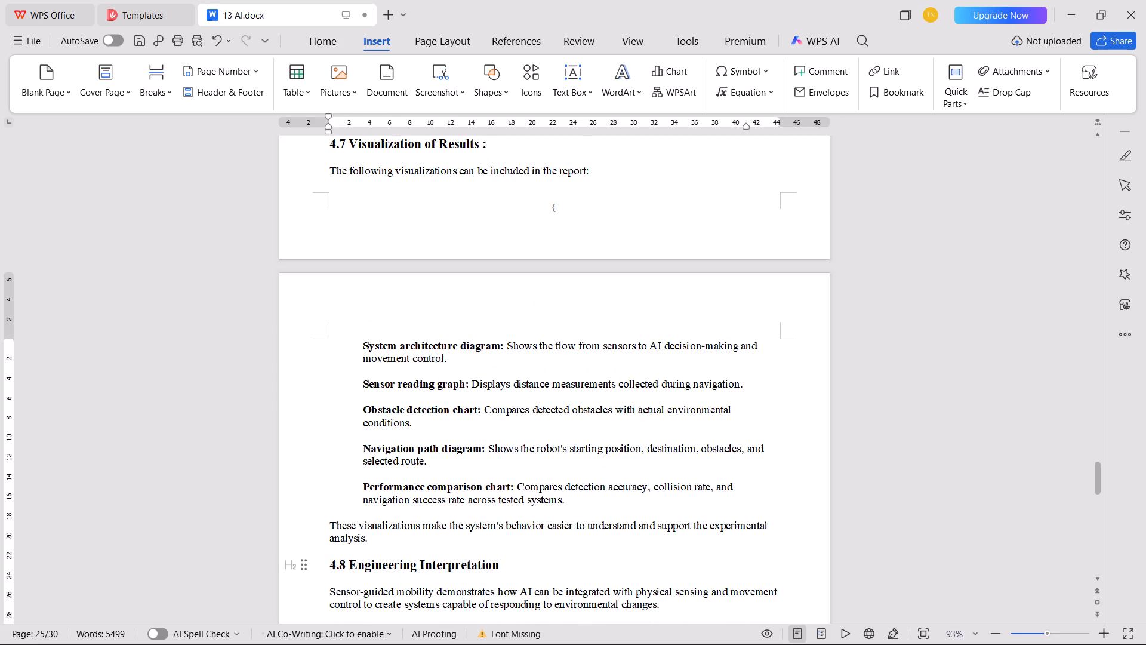
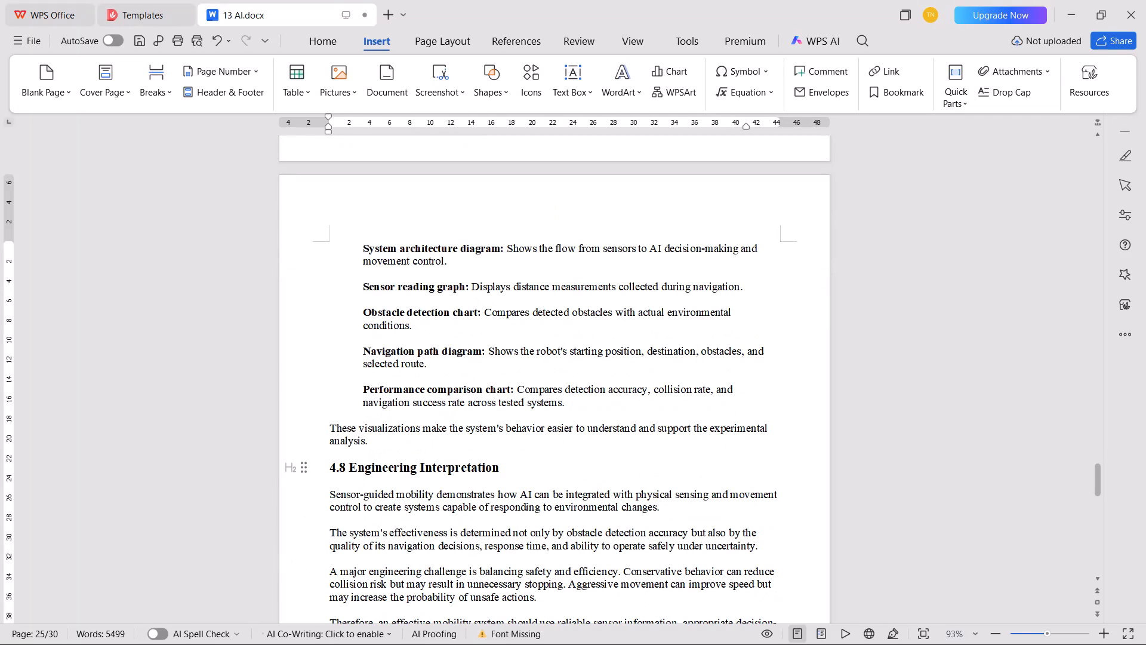
Place the text cursor at the end of the heading 4.8 Engineering Interpretation.
left_click(511, 468)
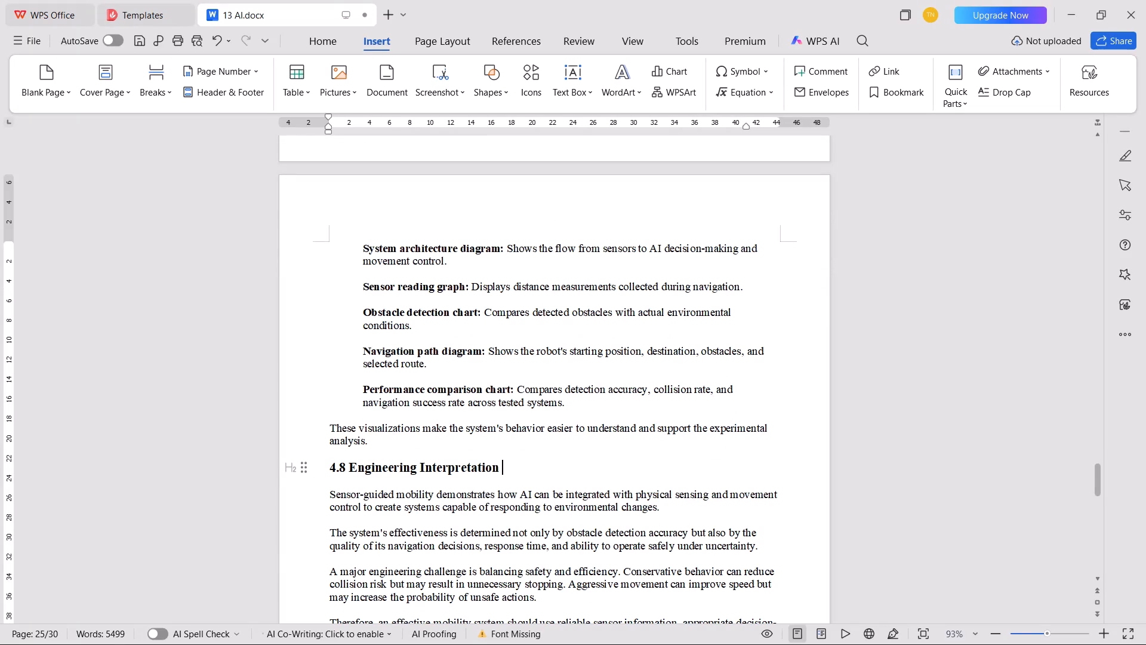
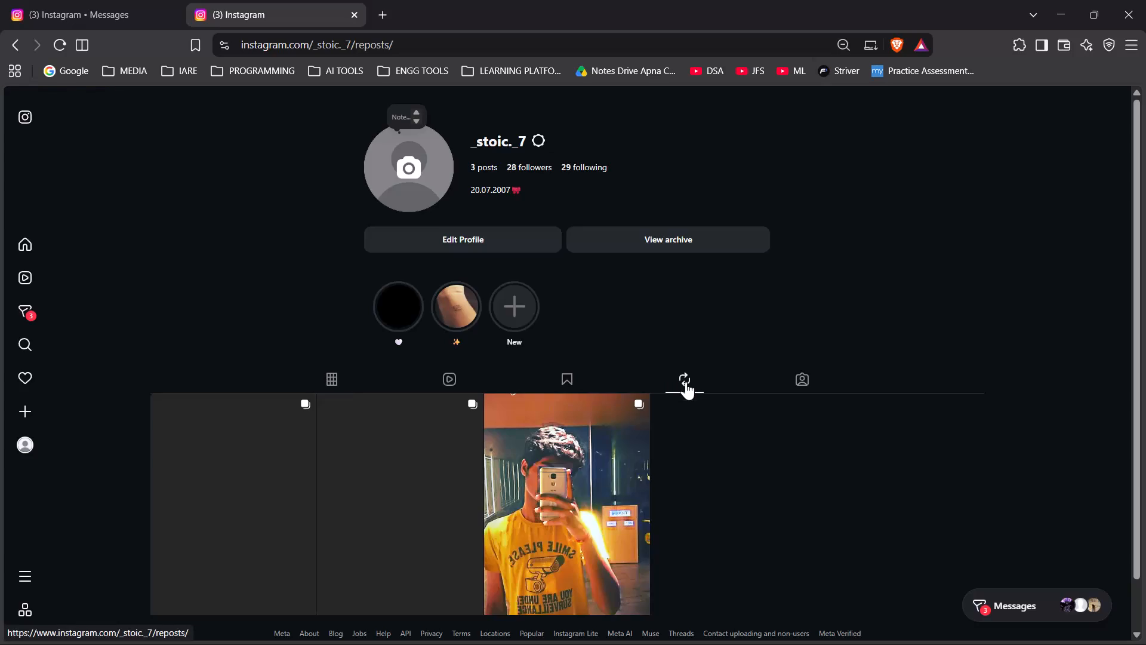
Reload the reposts page of the Instagram profile in the browser.
key("ctrl+F5")
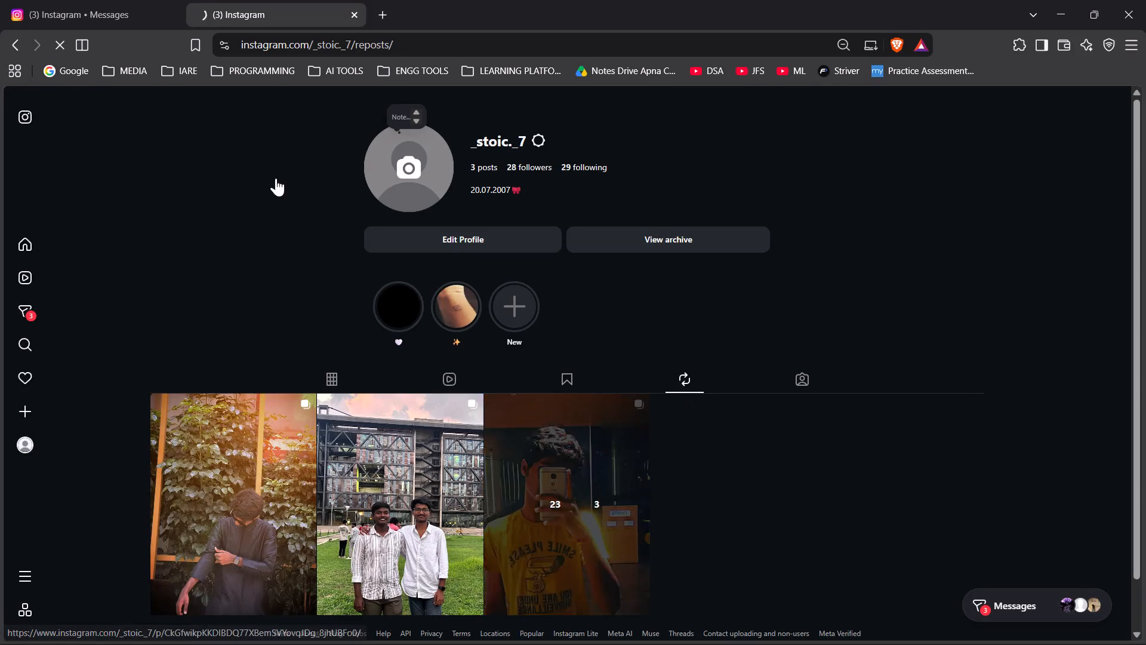
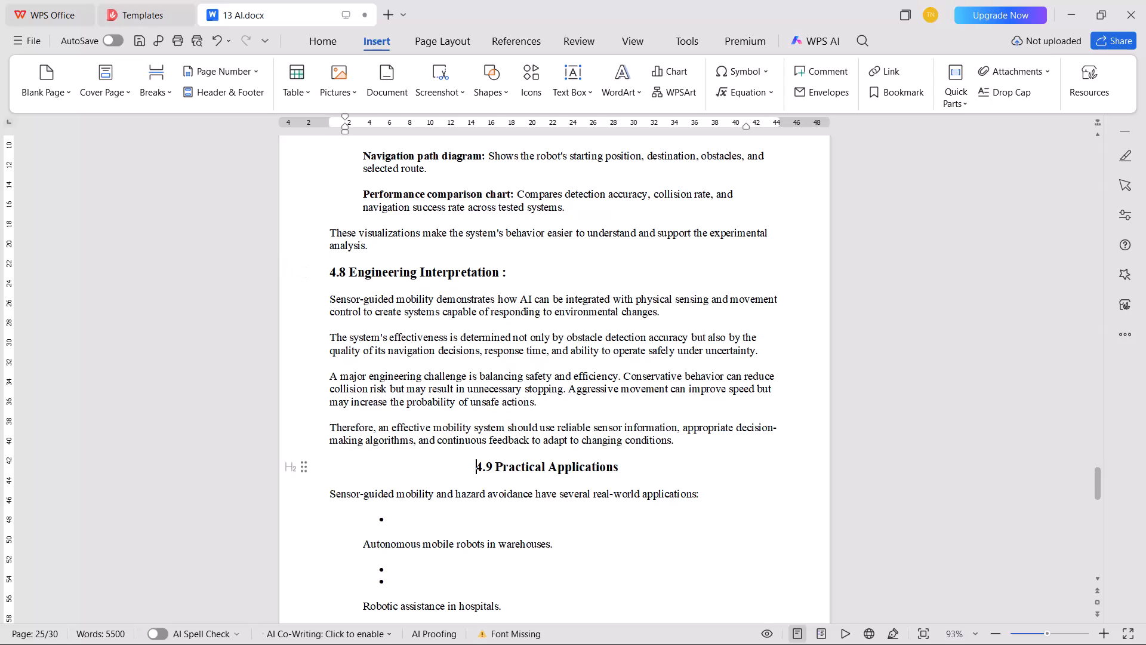
Left-align the heading 4.9 Practical Applications and add " :" at its end.
key("BackSpace")
key("BackSpace")
left_click(527, 463)
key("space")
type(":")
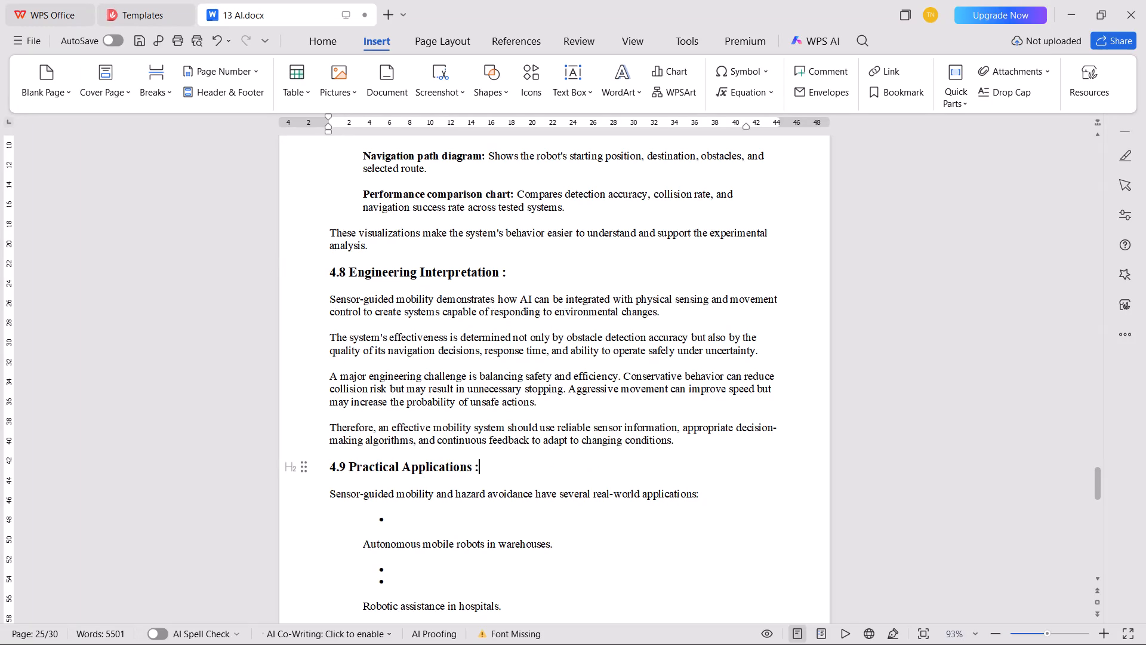
Delete the empty bullets before and after "Autonomous mobile robots in warehouses." in section 4.9.
left_click(512, 513)
key("BackSpace")
key("BackSpace")
key("BackSpace")
left_click(480, 545)
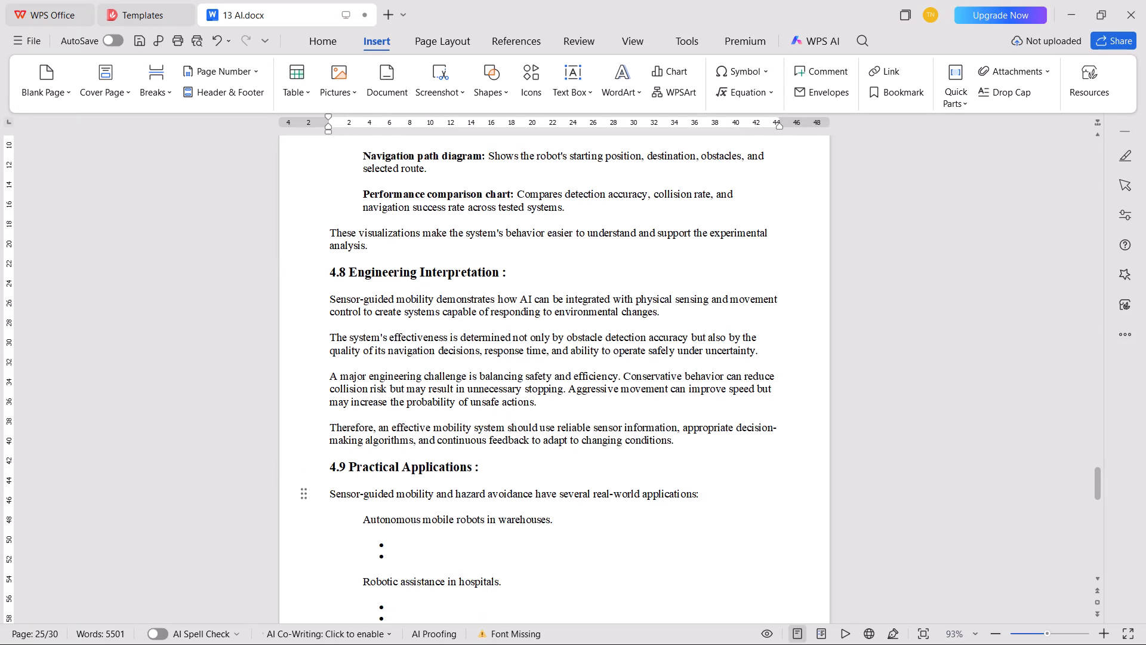
key("BackSpace")
key("BackSpace")
key("BackSpace")
left_click(466, 552)
key("BackSpace")
key("BackSpace")
scroll(479, 545, "down", 4)
key("BackSpace")
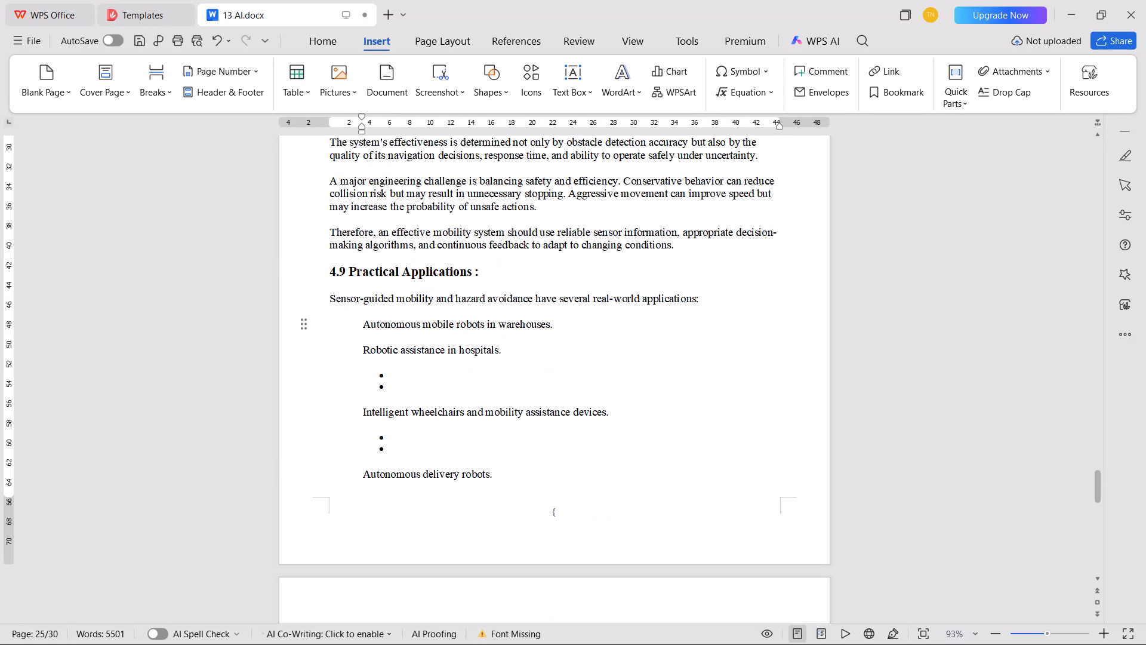
Delete the empty bullets before and after "Intelligent wheelchairs and mobility assistance devices.".
left_click(439, 402)
key("BackSpace")
key("BackSpace")
key("BackSpace")
key("BackSpace")
left_click(423, 441)
left_click(422, 431)
key("BackSpace")
key("BackSpace")
key("BackSpace")
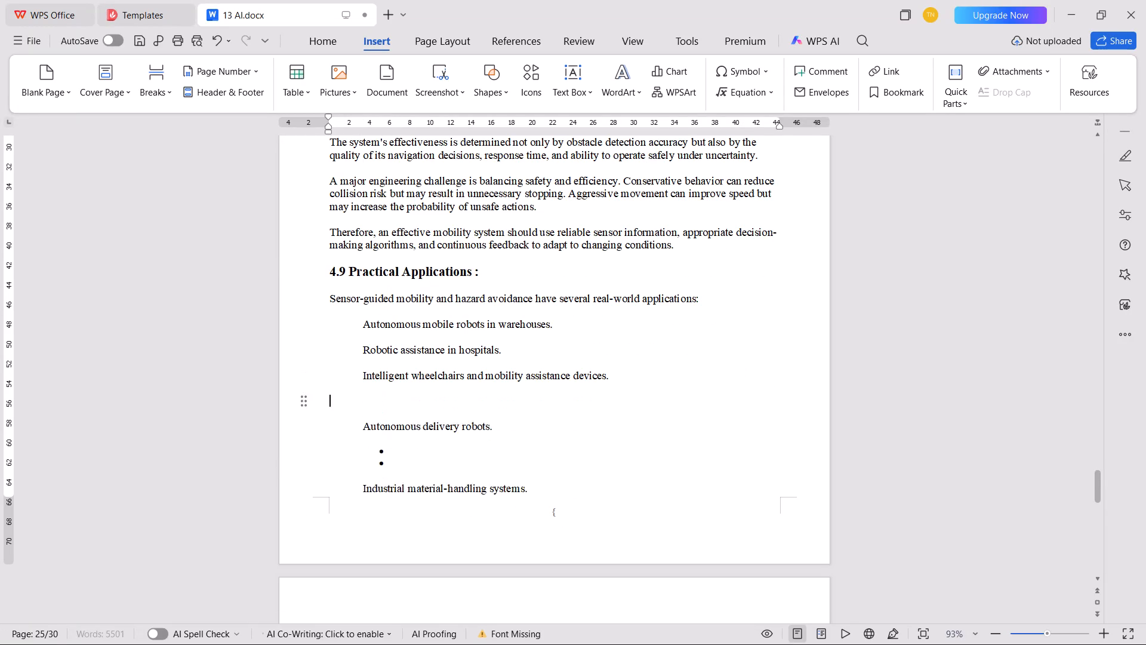
key("BackSpace")
Delete the empty bullets between "Autonomous delivery robots." and "Industrial material-handling systems.", keeping both lines' wording intact.
left_click(423, 459)
key("BackSpace")
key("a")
left_click(428, 419)
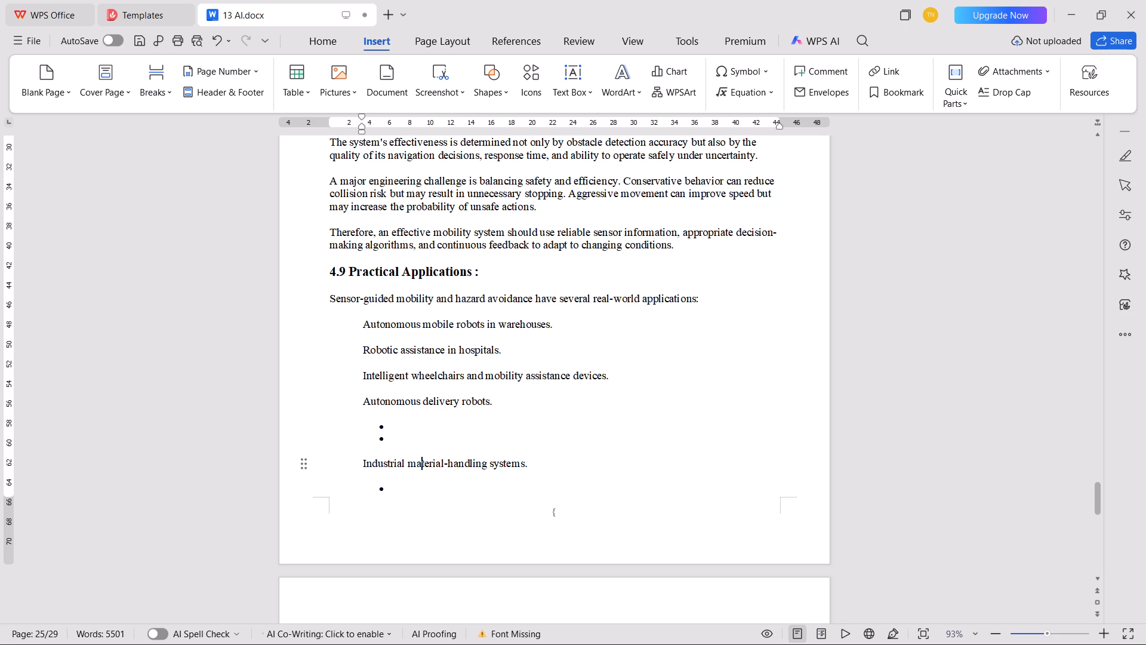
left_click(426, 439)
key("BackSpace")
key("BackSpace")
key("BackSpace")
key("BackSpace")
Delete the empty bullets below "Industrial material-handling systems.".
left_click(421, 472)
key("BackSpace")
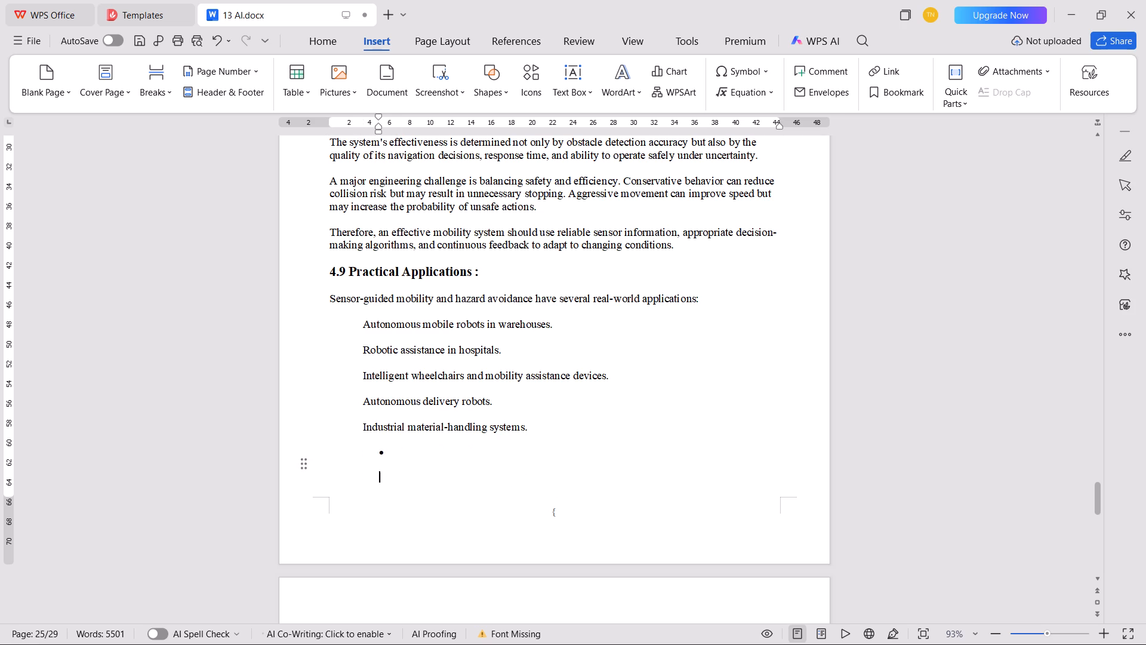
Delete the empty bullets between "Industrial material-handling systems." and "Search-and-rescue robots." in the 4.9 Practical Applications list.
key("BackSpace")
key("BackSpace")
key("BackSpace")
left_click(427, 490)
key("BackSpace")
key("BackSpace")
key("BackSpace")
key("BackSpace")
Delete the empty bullets before and after "Agricultural robots operating in fields." in the 4.9 list.
scroll(426, 366, "down", 4)
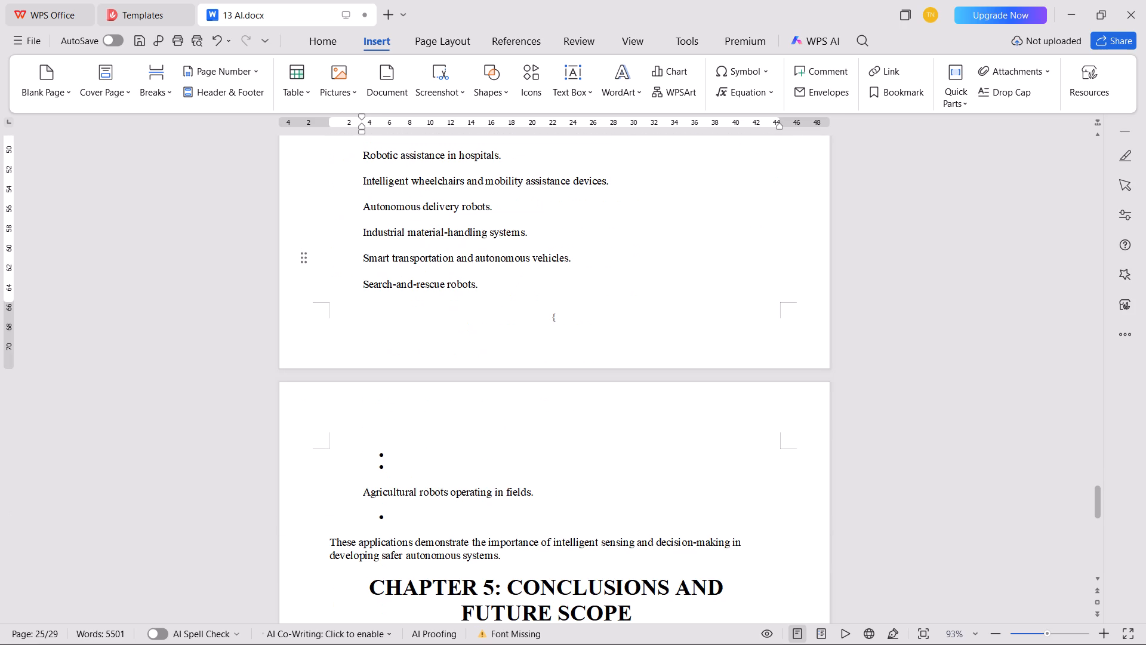
left_click(411, 459)
left_click(413, 466)
key("BackSpace")
key("BackSpace")
key("BackSpace")
key("BackSpace")
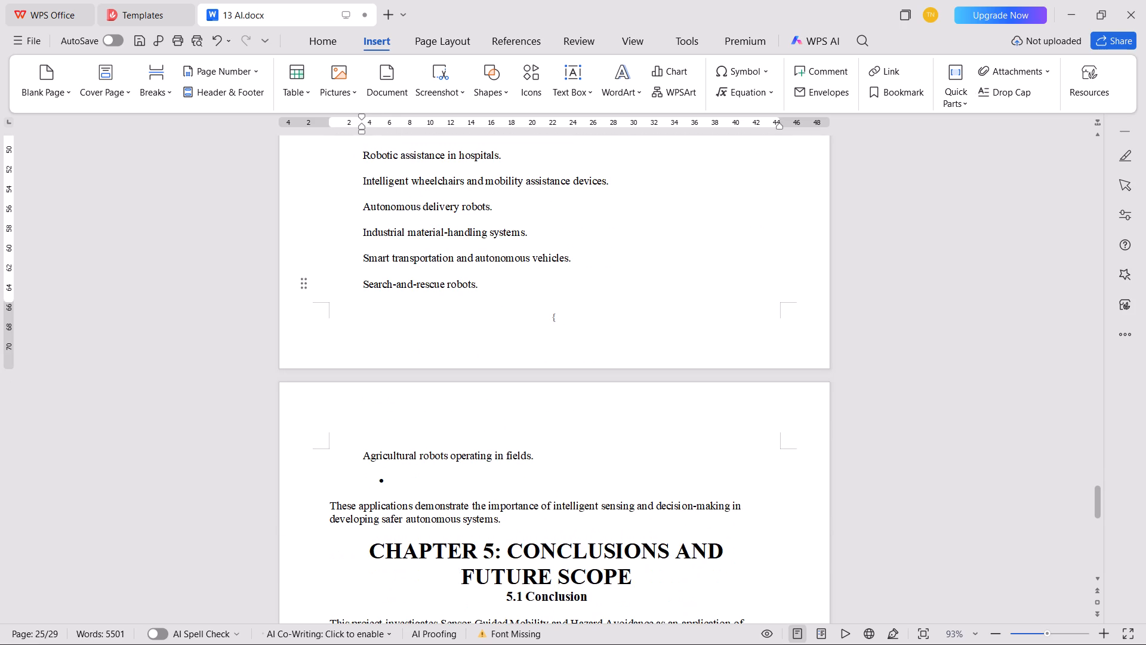
left_click(415, 490)
key("BackSpace")
key("BackSpace")
key("BackSpace")
Start Chapter 5 on its own page by inserting a portrait blank page before its heading, removing the surplus page and centring.
scroll(408, 486, "down", 2)
left_click(511, 408)
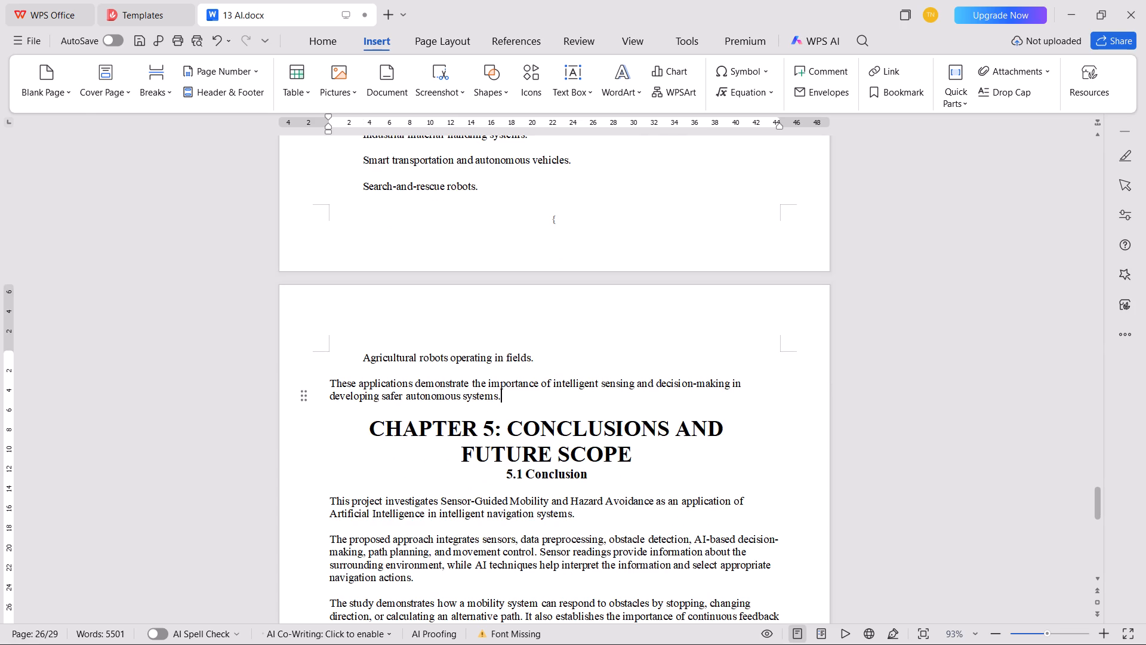
left_click(66, 101)
left_click(64, 94)
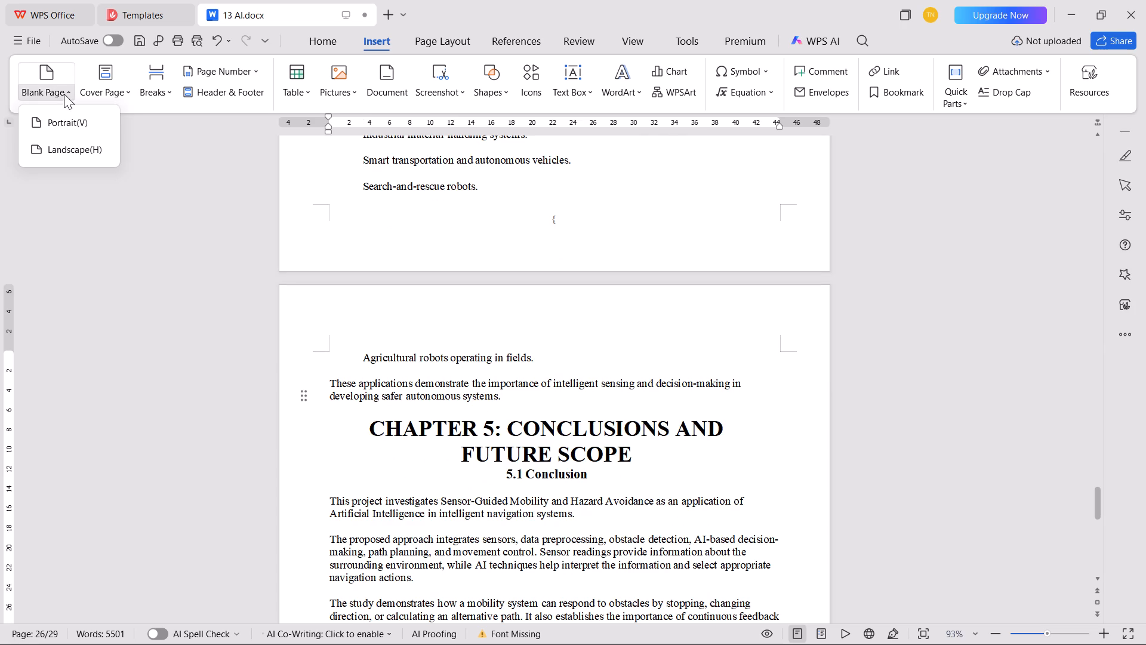
key("v")
scroll(292, 265, "up", 2)
key("Right")
key("Right")
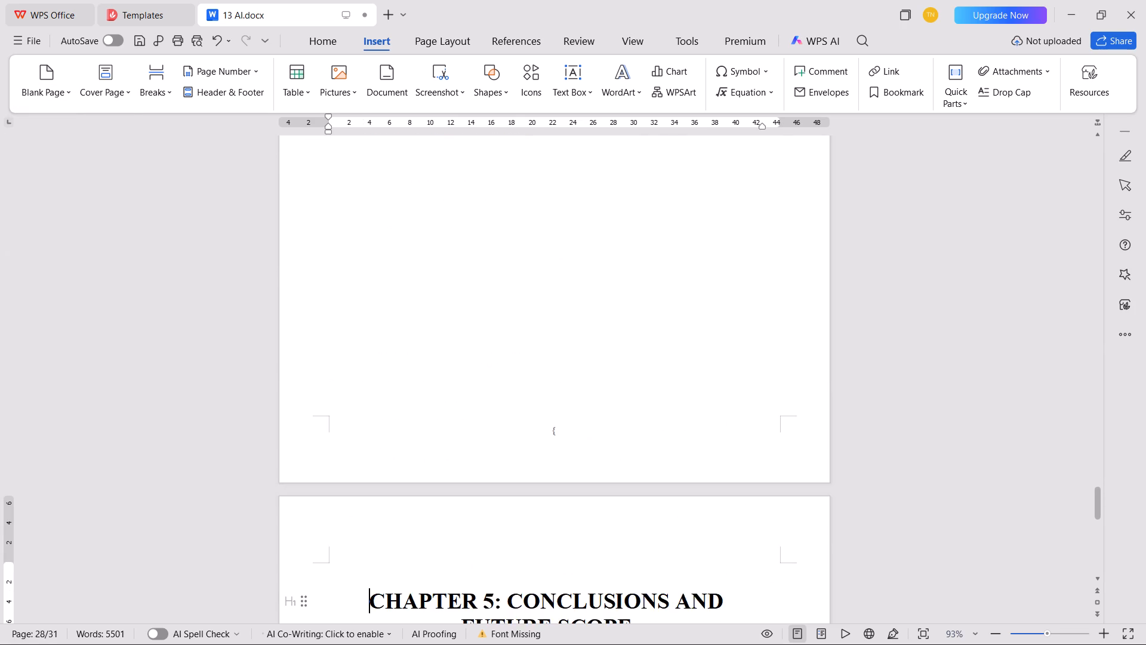
scroll(334, 231, "down", 1)
key("BackSpace")
key("BackSpace")
scroll(335, 234, "up", 10)
key("BackSpace")
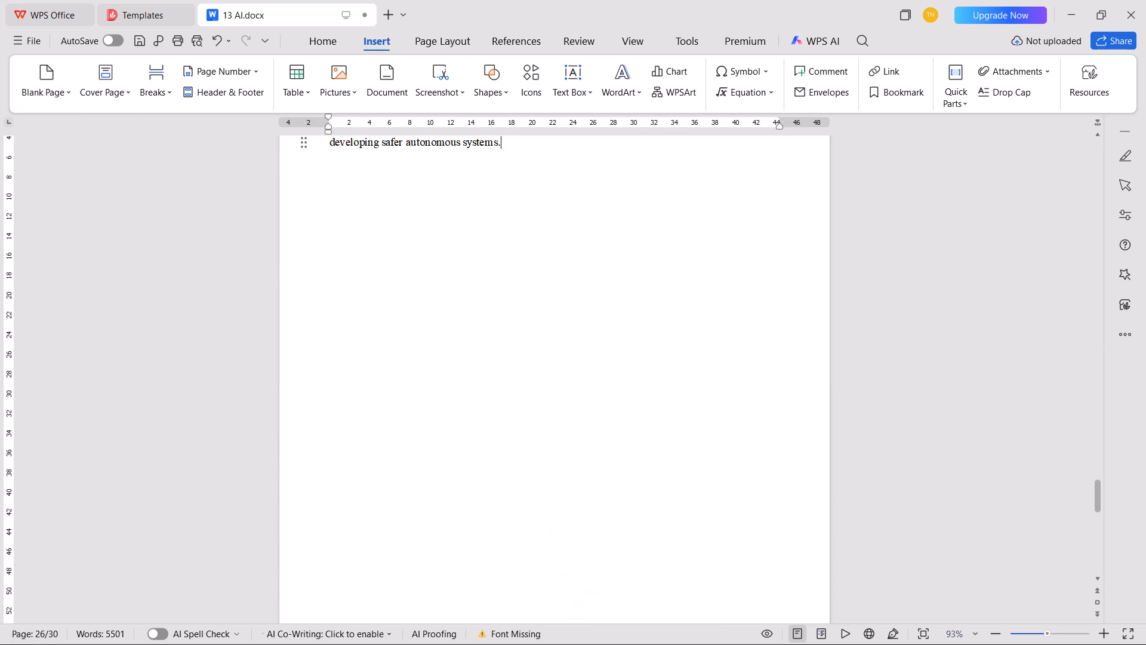
Remove the colon from the Chapter 5 heading and put CONCLUSIONS AND FUTURE SCOPE on a separate line.
scroll(335, 234, "down", 20)
scroll(335, 234, "down", 1)
left_click(516, 367)
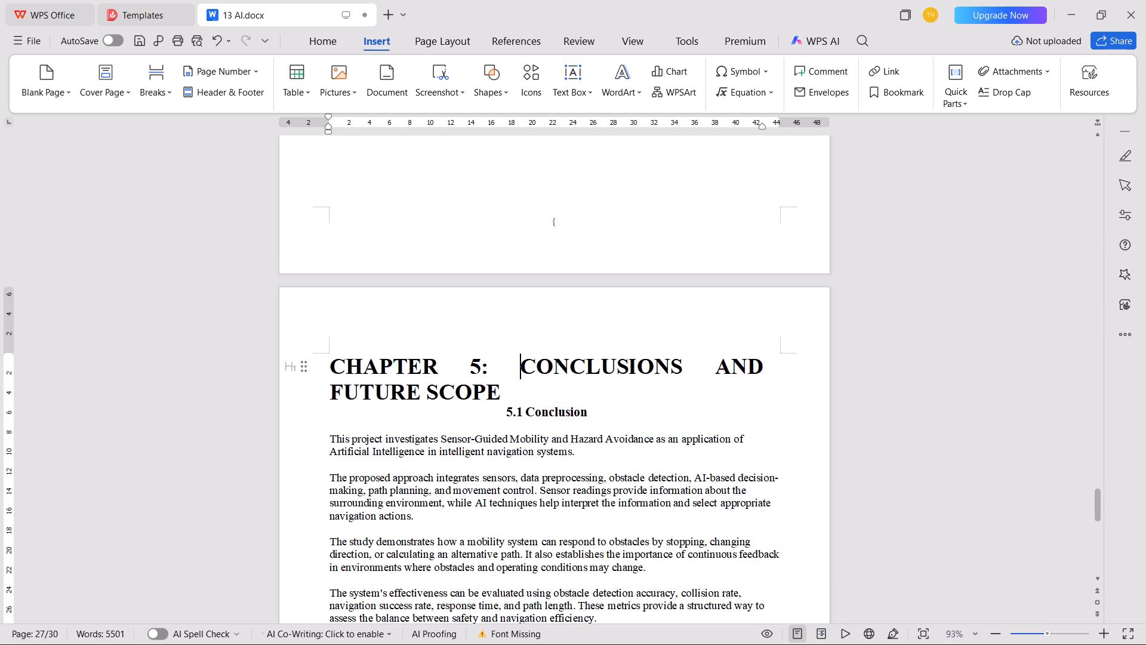
key("BackSpace")
key("BackSpace")
key("Return")
Left-align the heading 5.1 Conclusion and add " :" at its end.
left_click(474, 411)
key("BackSpace")
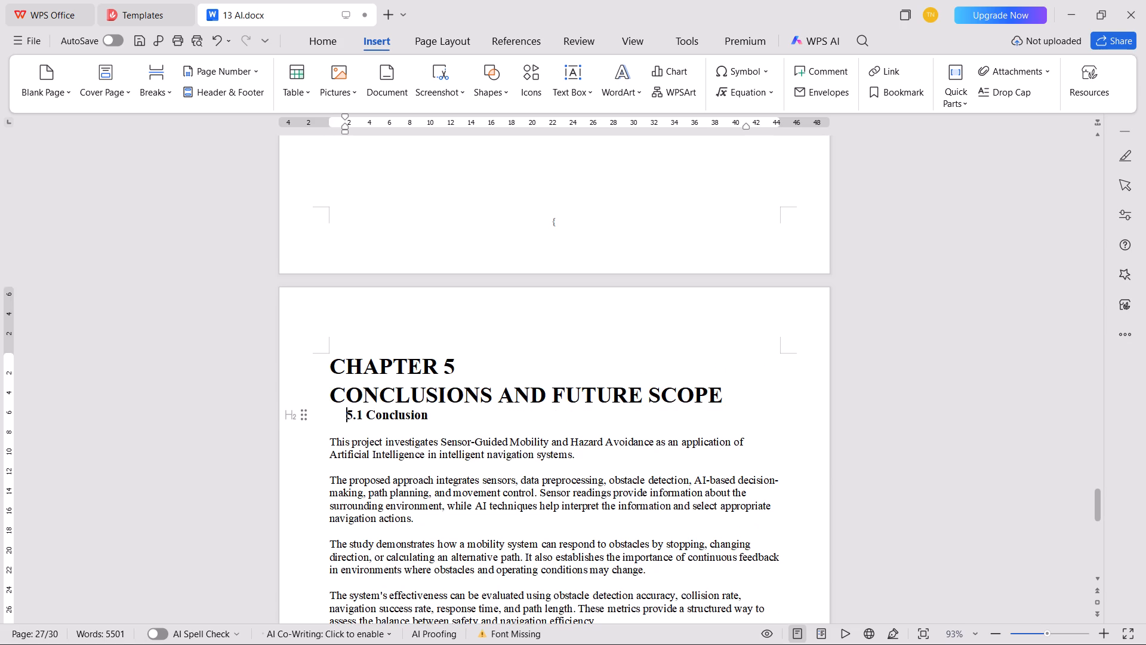
key("BackSpace")
left_click(493, 414)
key("space")
type(":")
Left-align the heading 5.2 Learning Outcomes and add " :" at its end.
scroll(468, 422, "down", 5)
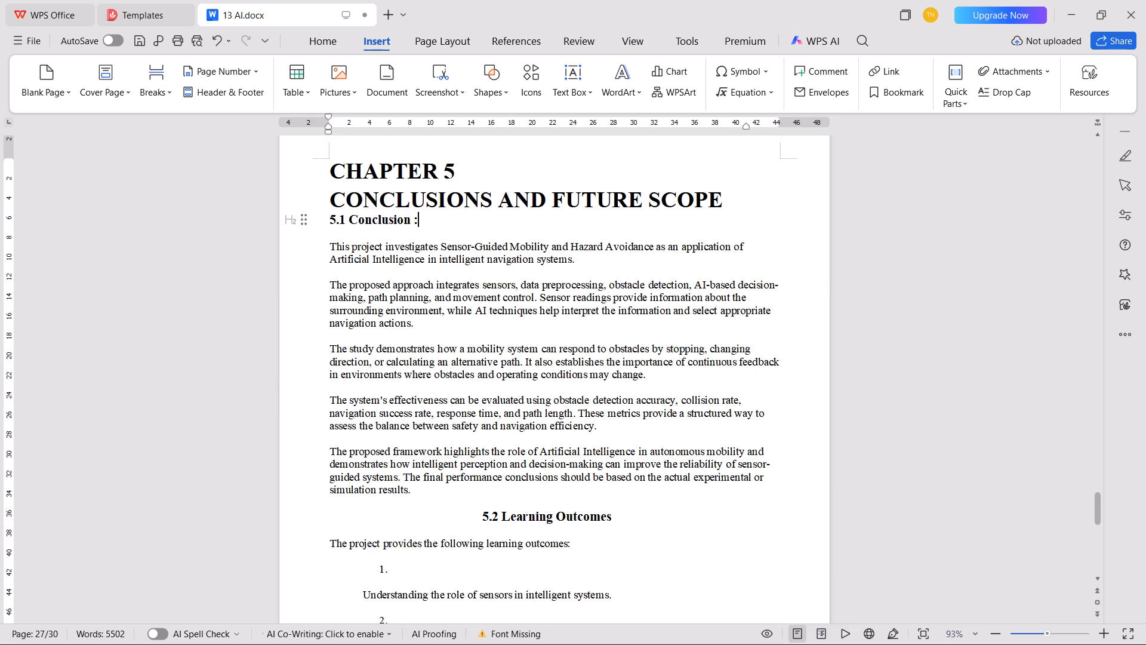
left_click(467, 515)
key("BackSpace")
key("BackSpace")
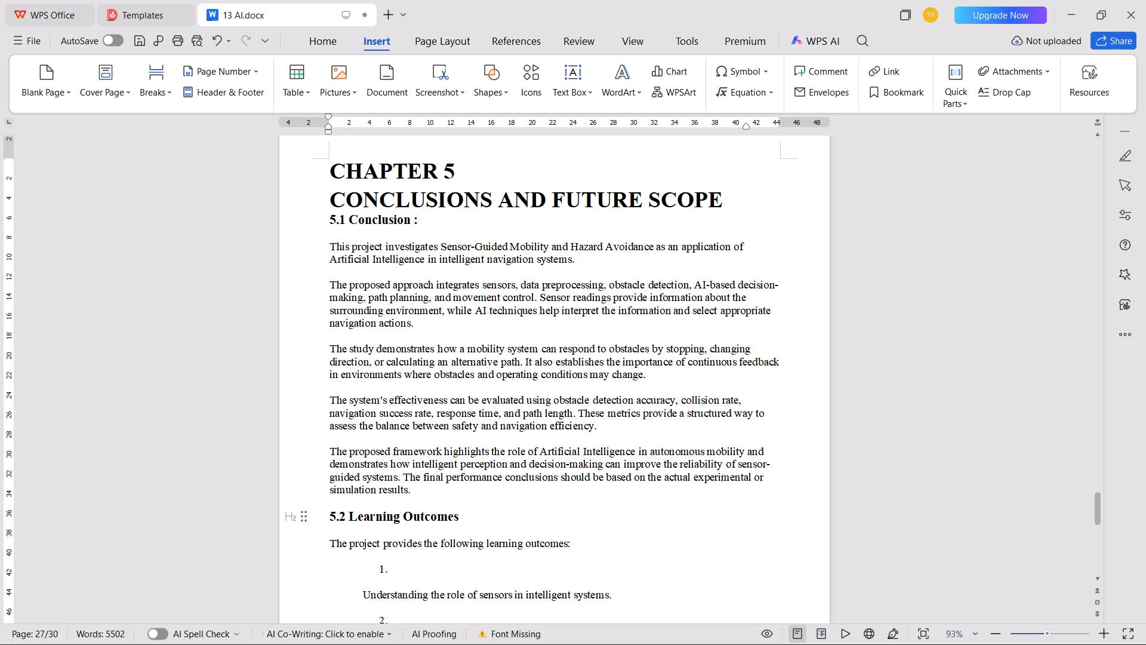
left_click(508, 525)
key("Up")
key("space")
type(":")
Delete the empty numbered items before and after "Understanding obstacle detection and hazard identification." in section 5.2.
scroll(661, 209, "down", 9)
left_click(424, 324)
key("BackSpace")
key("BackSpace")
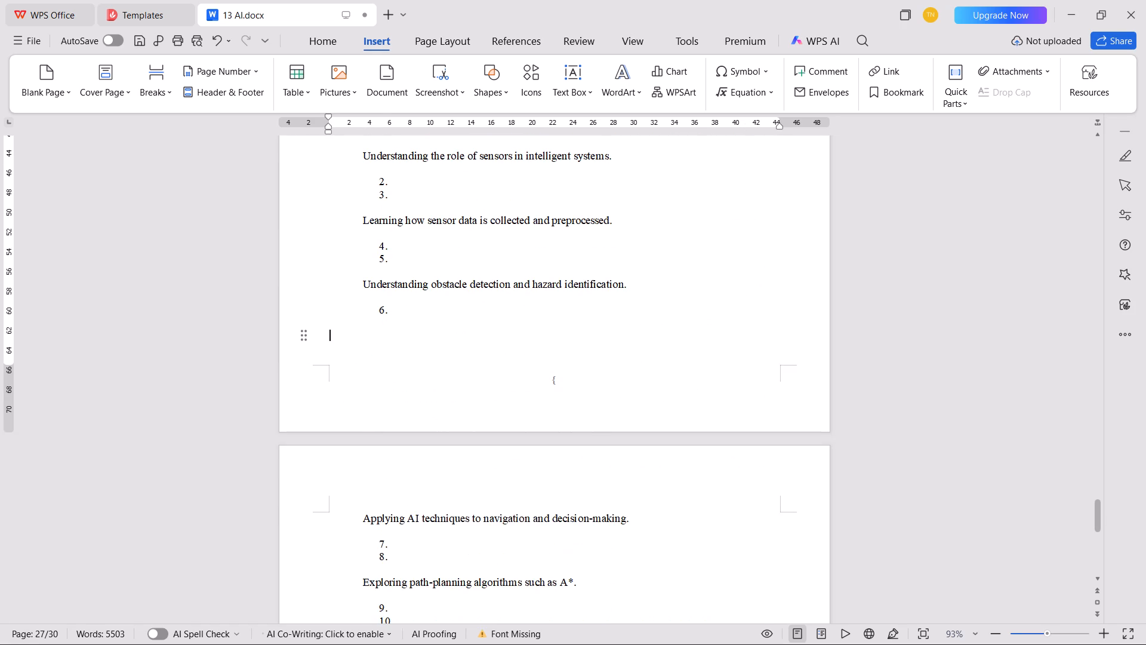
key("BackSpace")
key("BackSpace")
left_click(421, 268)
key("BackSpace")
key("BackSpace")
key("BackSpace")
key("BackSpace")
Delete the empty numbered items before and after "Understanding the role of sensors in intelligent systems.".
left_click(410, 208)
key("BackSpace")
key("BackSpace")
key("BackSpace")
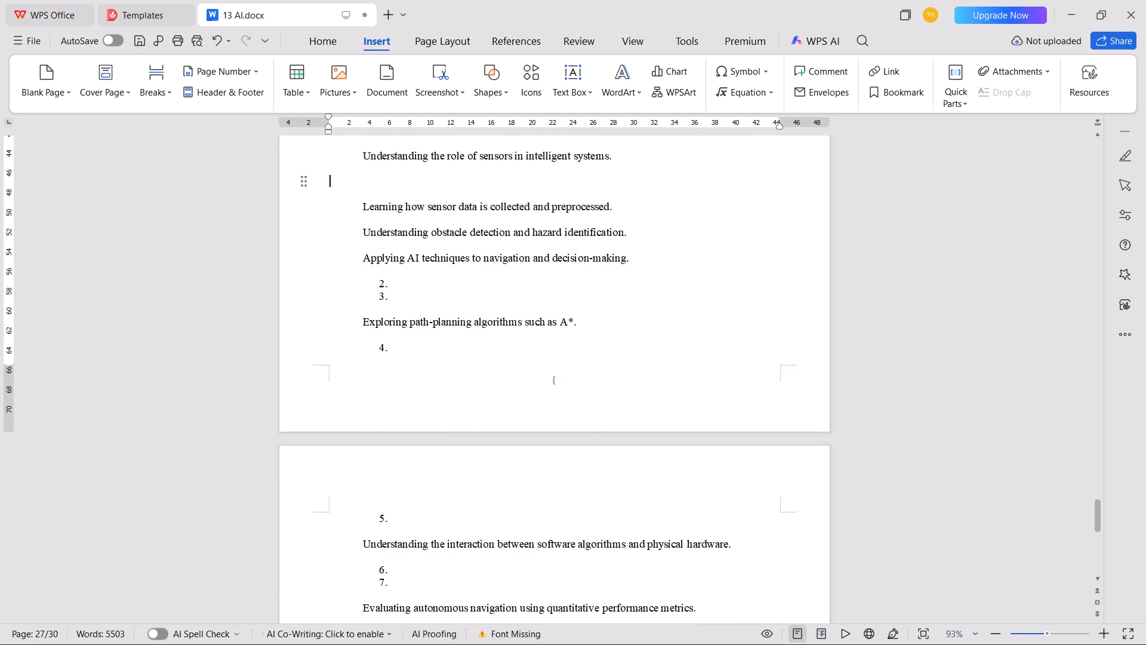
key("BackSpace")
scroll(423, 357, "up", 3)
left_click(408, 280)
key("BackSpace")
key("BackSpace")
key("BackSpace")
Clear the empty numbered items before and after "Exploring path-planning algorithms such as A*.".
scroll(412, 343, "down", 2)
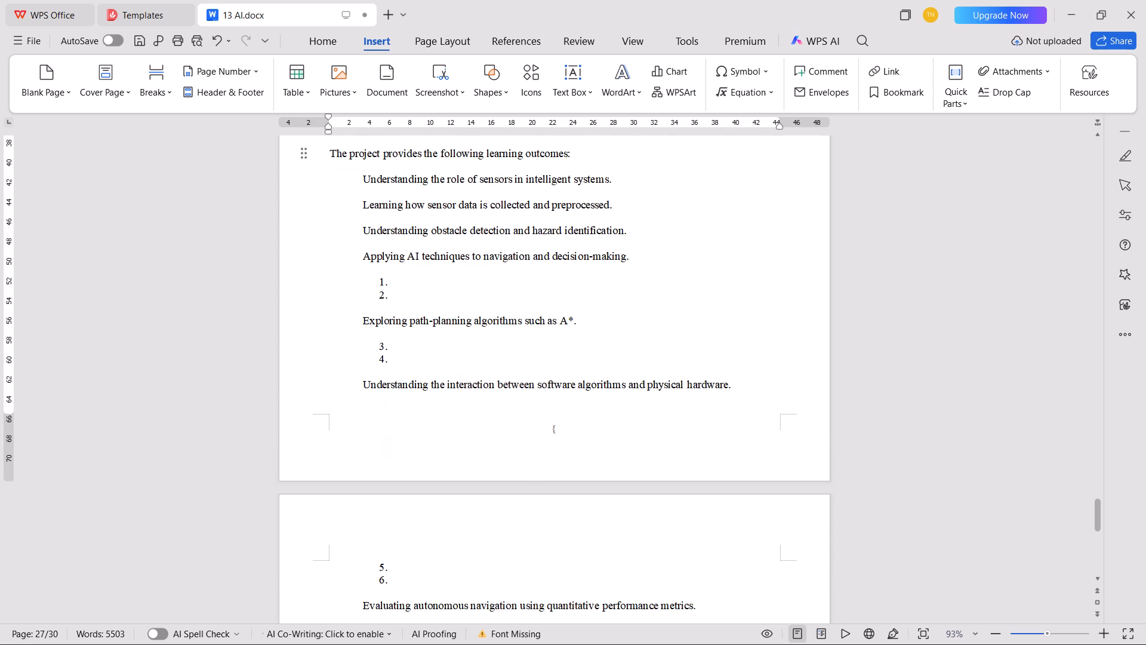
left_click(412, 303)
key("BackSpace")
key("BackSpace")
key("BackSpace")
key("BackSpace")
left_click(403, 325)
key("BackSpace")
key("BackSpace")
key("BackSpace")
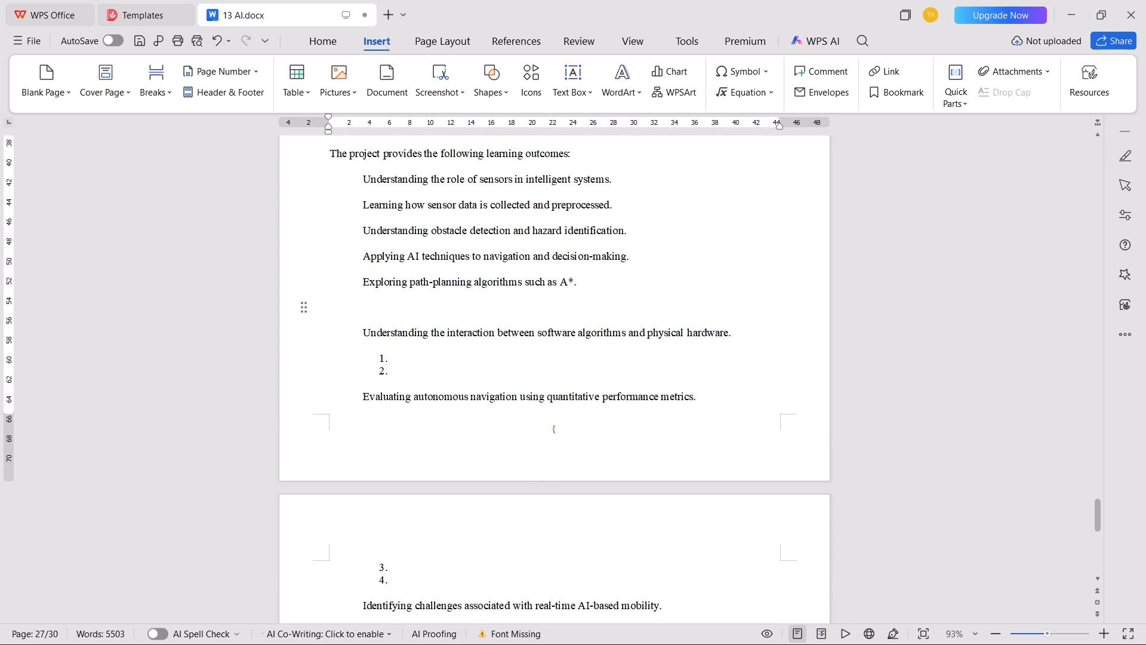
Delete the empty numbered items after "Understanding the interaction between software algorithms and physical hardware." and the blank line above it, keeping the period after A*.
left_click(403, 369)
key("BackSpace")
key("BackSpace")
key("BackSpace")
key("BackSpace")
left_click(403, 315)
key("BackSpace")
key("BackSpace")
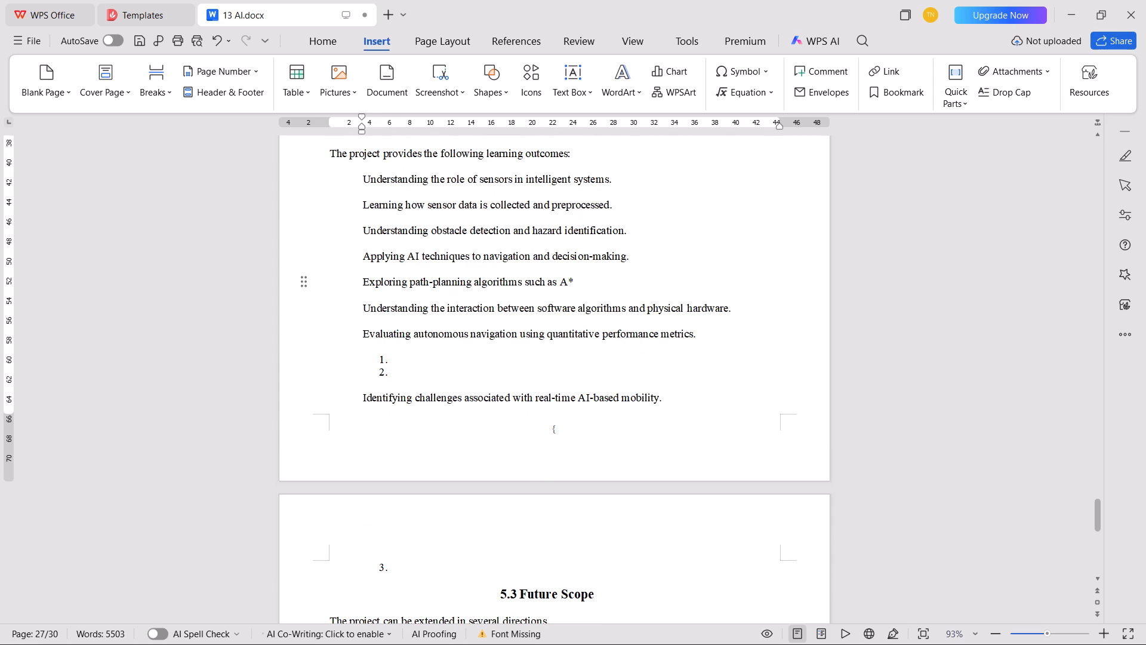
key("ctrl+z")
key("BackSpace")
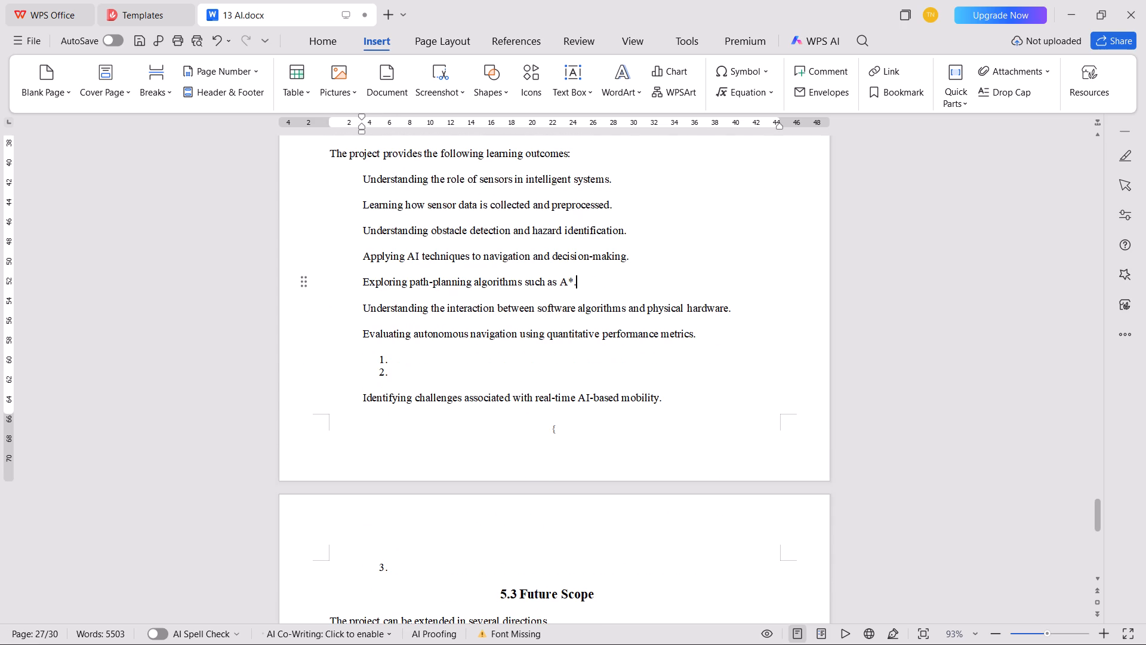
Delete the empty numbered items before and after "Identifying challenges associated with real-time AI-based mobility.".
left_click(415, 369)
key("BackSpace")
key("BackSpace")
key("BackSpace")
key("BackSpace")
scroll(409, 370, "down", 3)
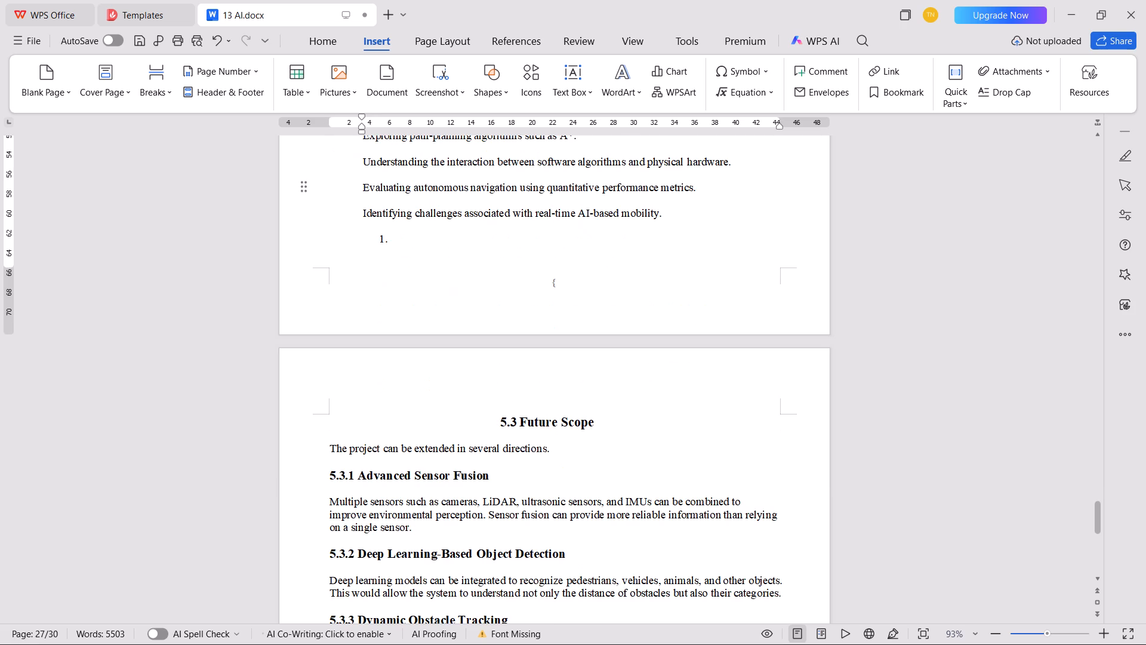
left_click(406, 248)
key("BackSpace")
key("BackSpace")
key("BackSpace")
Left-align the heading 5.3 Future Scope and add " :" at its end.
left_click(477, 238)
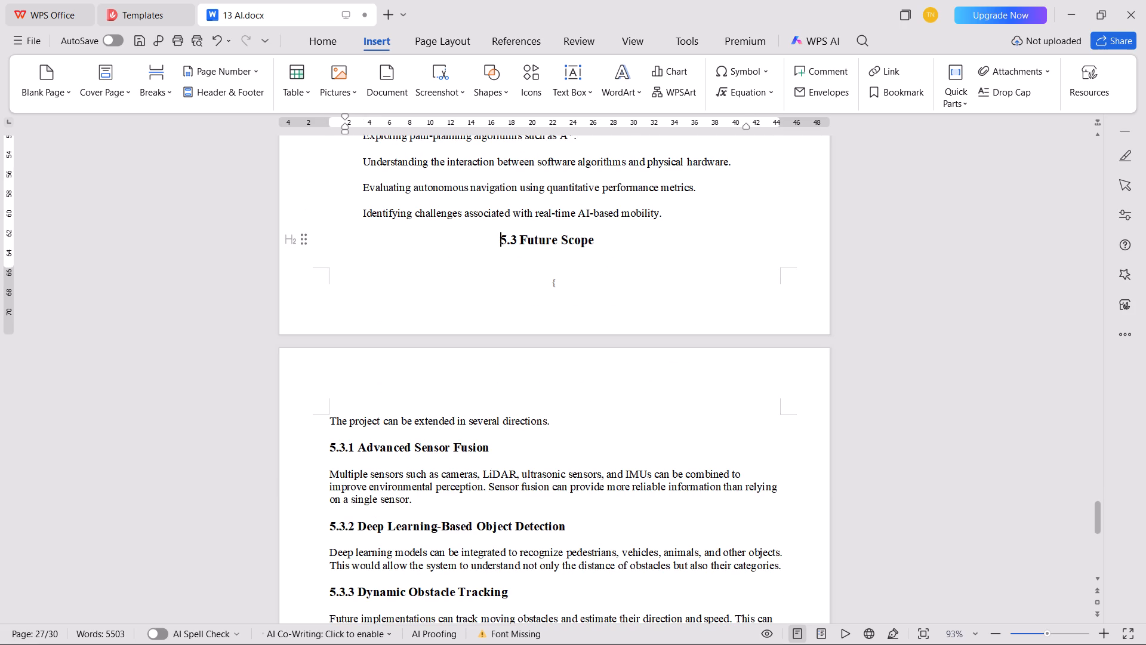
key("BackSpace")
key("BackSpace")
left_click(478, 238)
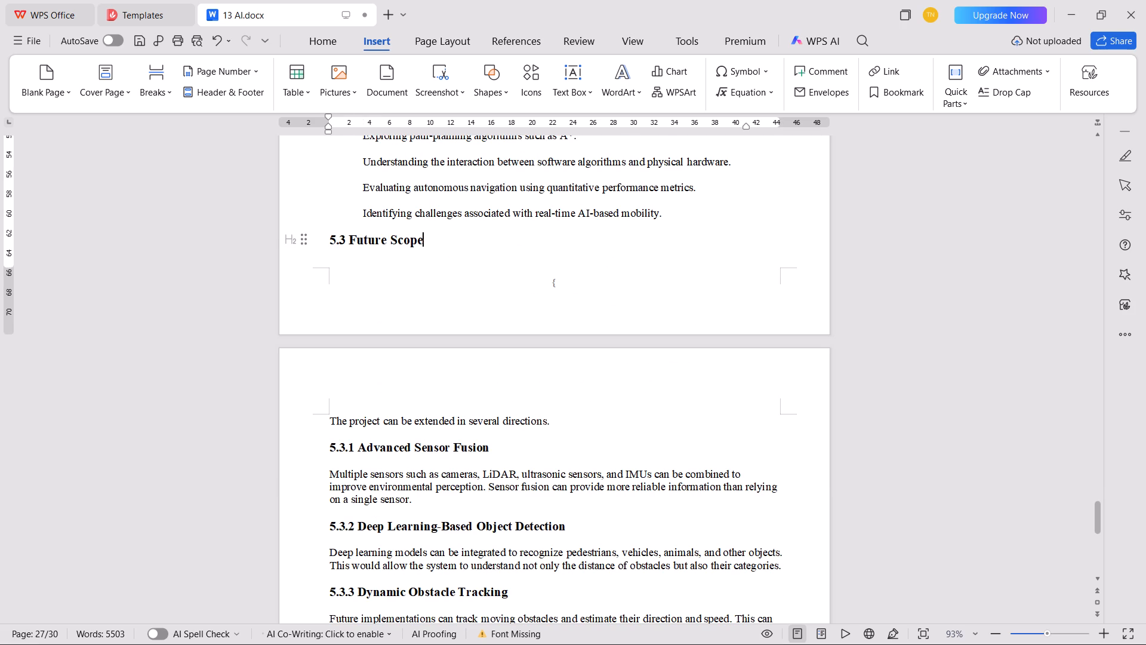
key("space")
type(":")
Start REFERENCES on its own page by inserting a portrait blank page after section 5.3.8, removing the surplus page and left-aligning the heading.
scroll(493, 259, "down", 14)
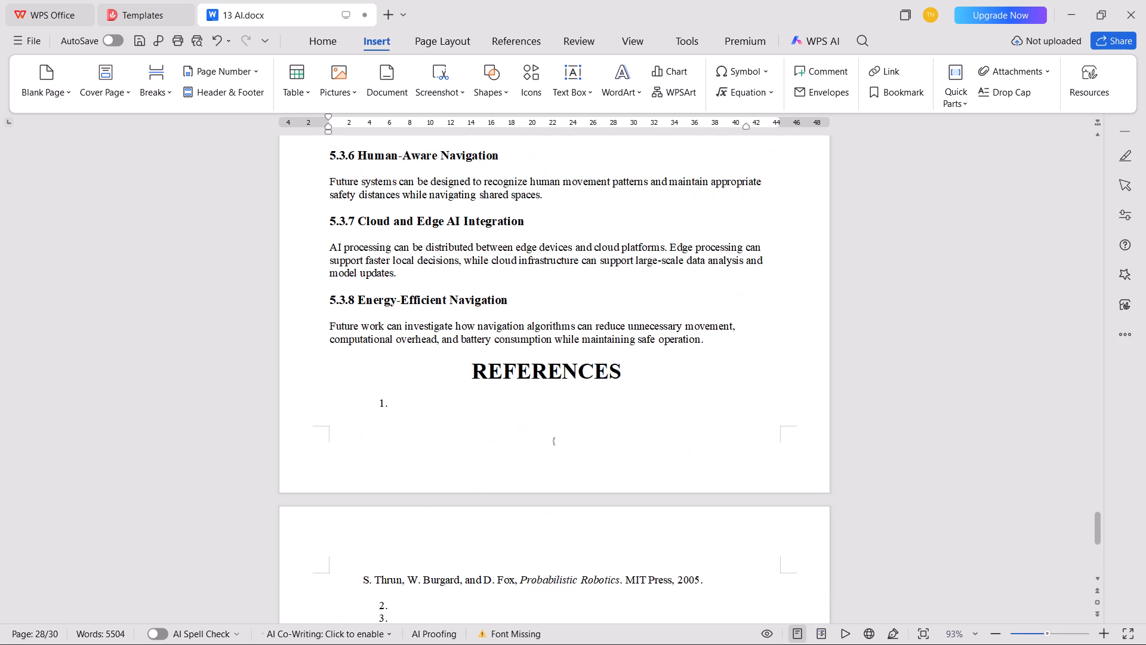
left_click(462, 370)
left_click(727, 347)
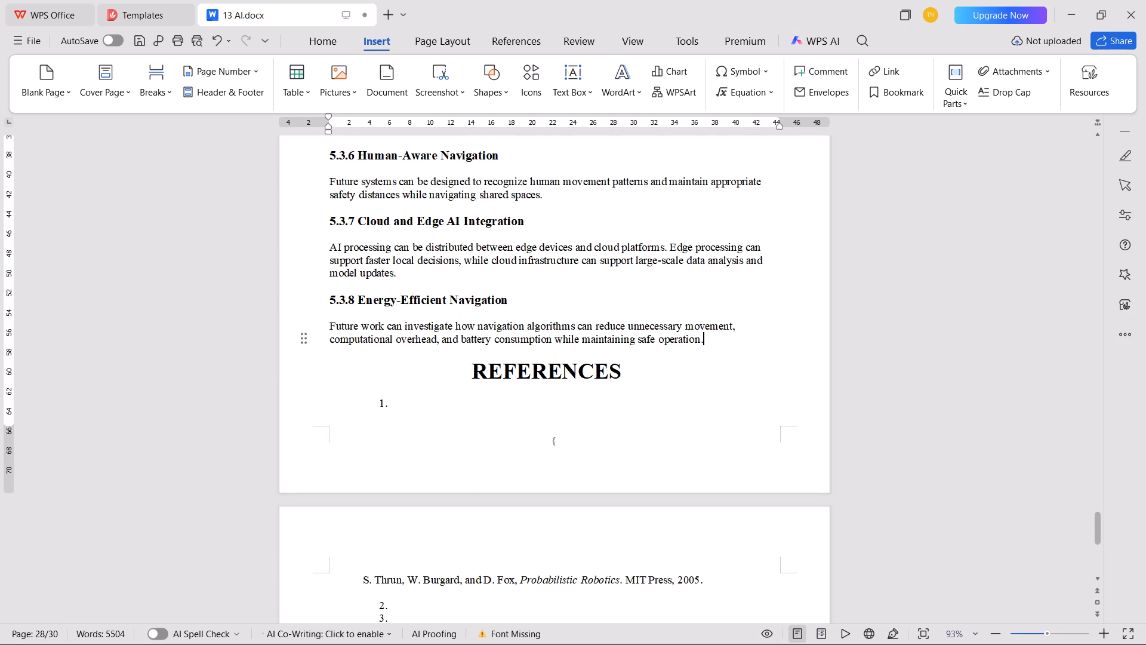
left_click(39, 90)
left_click(53, 128)
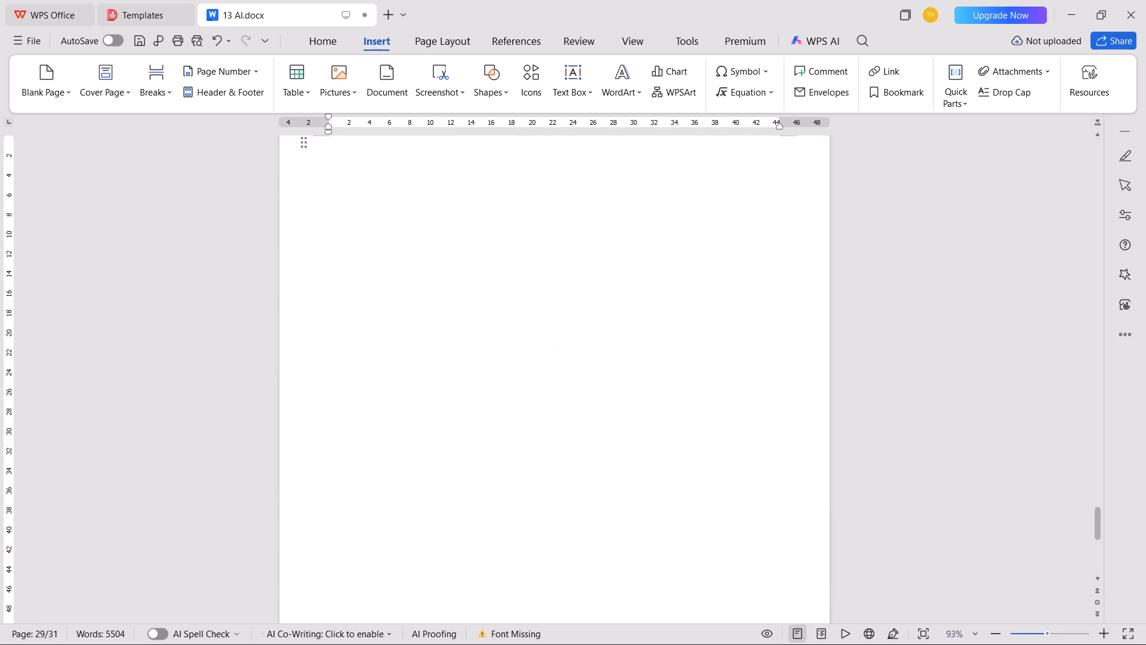
scroll(252, 262, "up", 3)
key("Right")
key("Right")
scroll(266, 259, "up", 3)
key("BackSpace")
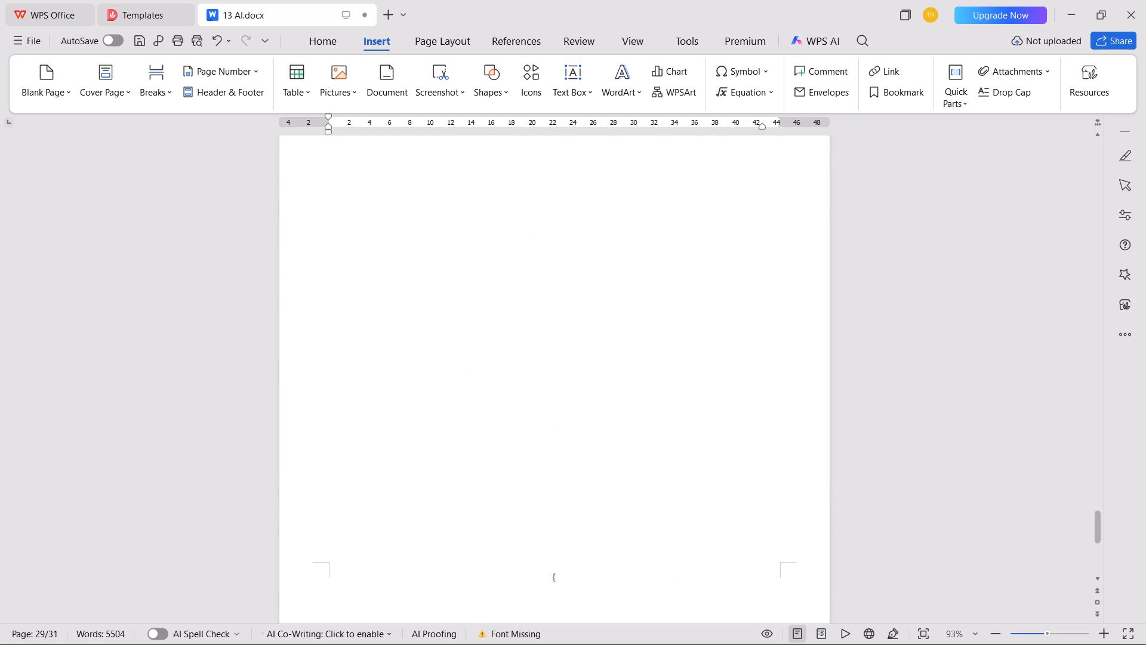
key("BackSpace")
scroll(269, 256, "up", 1)
key("BackSpace")
scroll(269, 256, "down", 1)
scroll(269, 256, "up", 3)
scroll(269, 256, "down", 6)
Delete the empty numbered items before and after the Probabilistic Robotics reference.
left_click(456, 226)
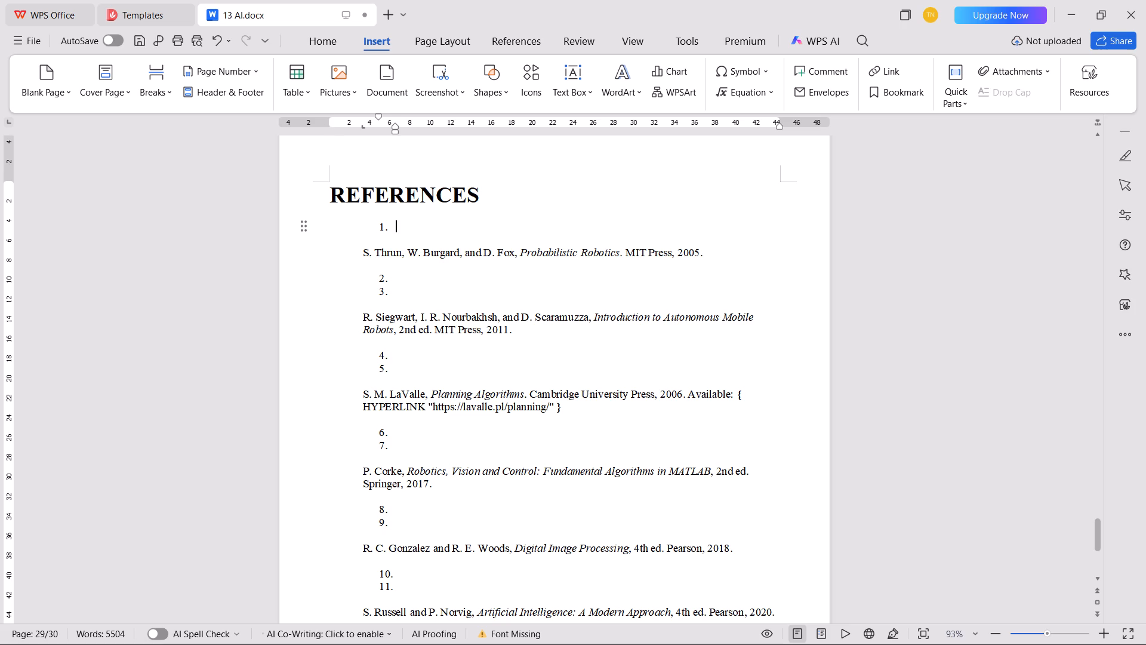
key("BackSpace")
key("BackSpace")
key("BackSpace")
left_click(415, 259)
key("BackSpace")
key("BackSpace")
key("BackSpace")
key("BackSpace")
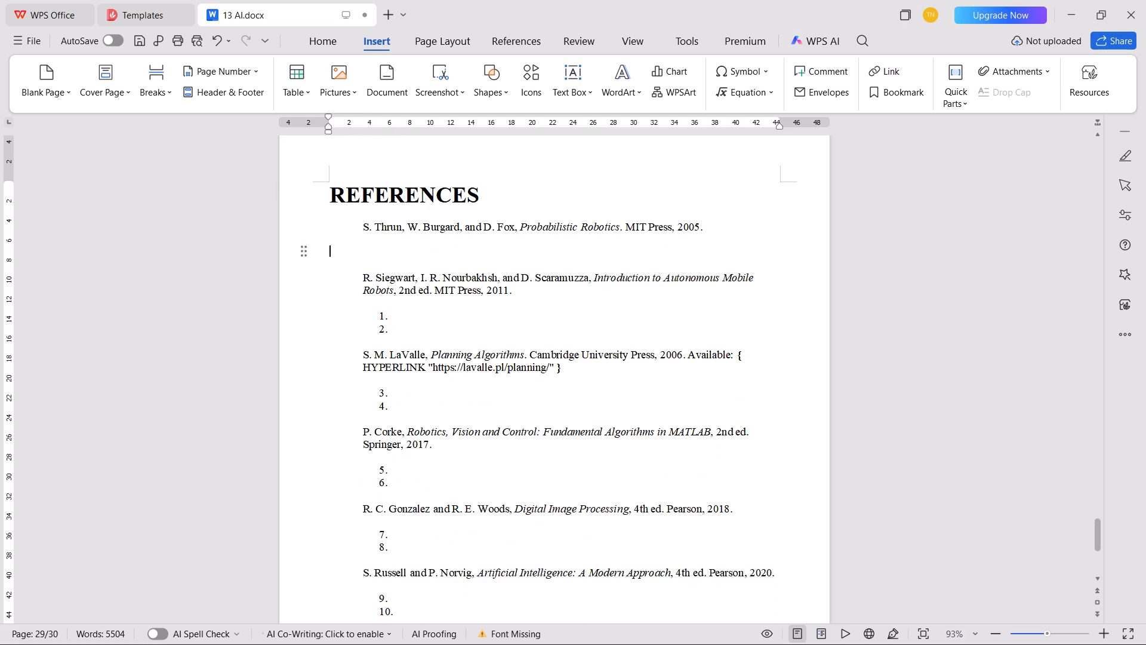
Delete the empty numbered items before and after the Planning Algorithms reference.
left_click(421, 304)
key("BackSpace")
key("BackSpace")
key("BackSpace")
key("BackSpace")
left_click(421, 336)
key("BackSpace")
key("BackSpace")
key("BackSpace")
key("BackSpace")
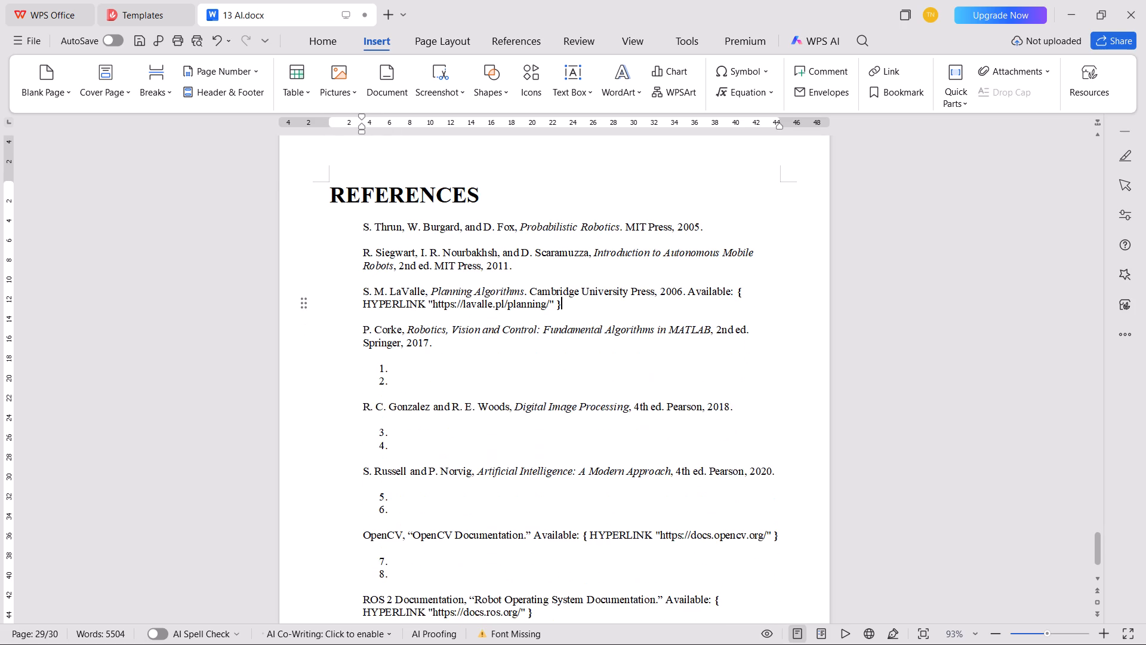
Delete the empty numbered items before and after the Digital Image Processing reference.
left_click(421, 378)
key("BackSpace")
key("BackSpace")
key("BackSpace")
key("BackSpace")
left_click(425, 411)
key("BackSpace")
key("BackSpace")
key("BackSpace")
key("BackSpace")
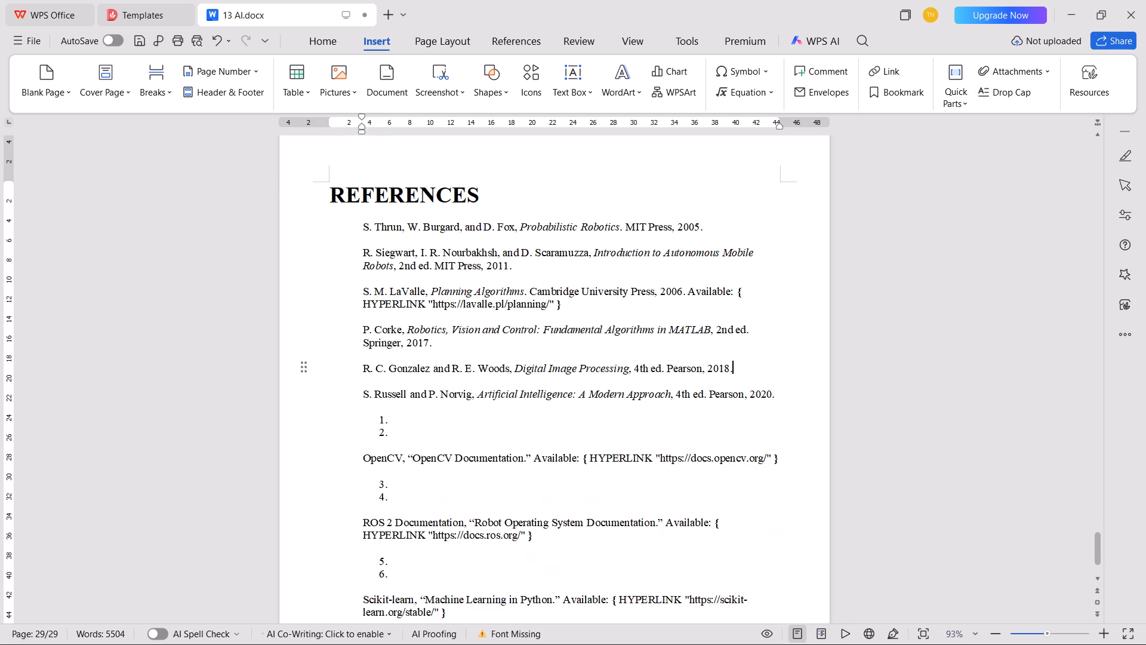
Delete the empty numbered items before and after the OpenCV Documentation reference.
left_click(430, 446)
key("BackSpace")
key("BackSpace")
key("BackSpace")
key("BackSpace")
left_click(420, 480)
left_click(430, 466)
key("BackSpace")
key("BackSpace")
key("BackSpace")
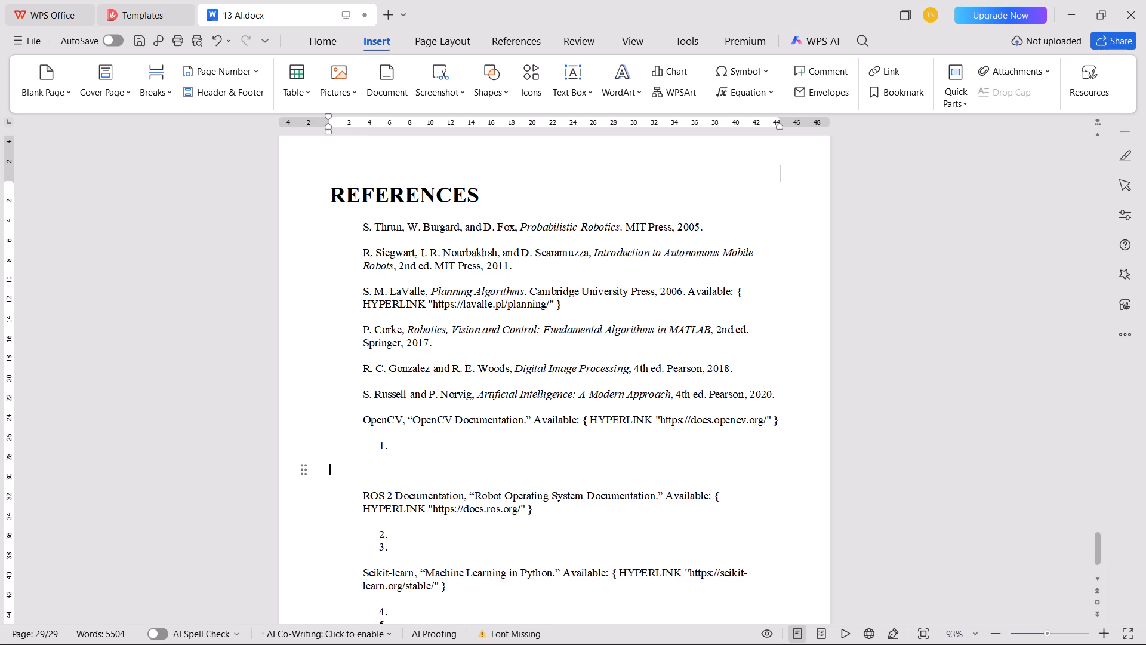
key("BackSpace")
Delete the empty numbered items before and after the Scikit-learn reference.
left_click(443, 513)
key("BackSpace")
key("BackSpace")
key("BackSpace")
key("BackSpace")
left_click(444, 561)
left_click(440, 543)
key("BackSpace")
key("BackSpace")
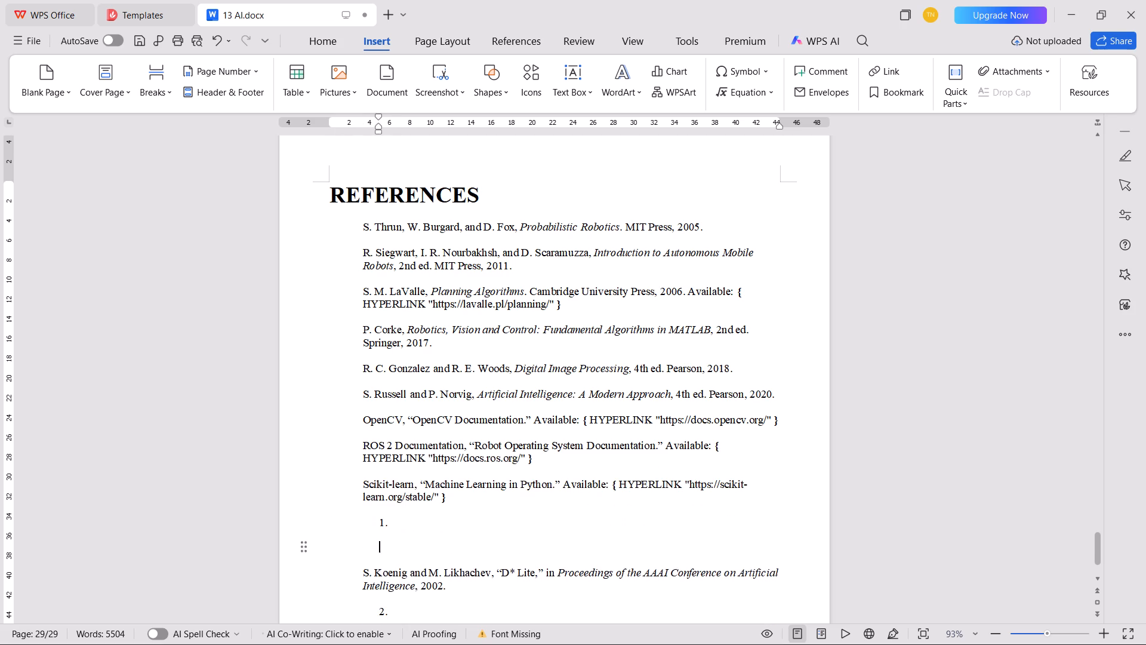
key("BackSpace")
key("BackSpace")
Delete the empty numbered item and blank line after the final D* Lite reference.
left_click(440, 578)
key("BackSpace")
key("BackSpace")
scroll(554, 555, "up", 3)
scroll(552, 489, "down", 5)
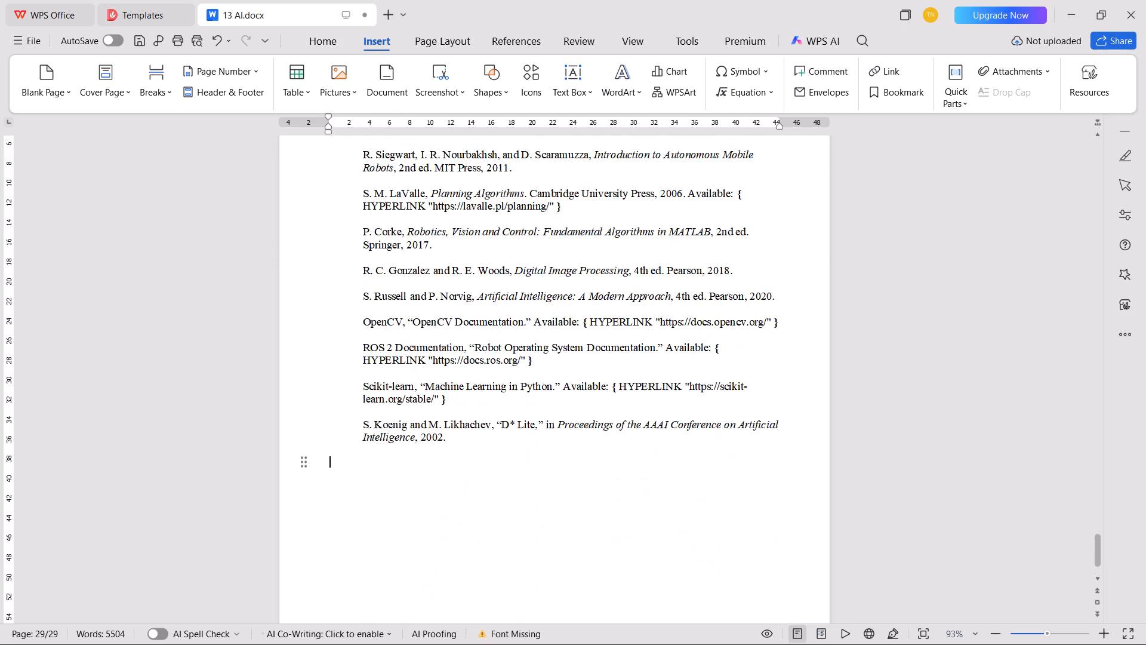
key("BackSpace")
Review the report's front pages from the course outcomes table through the certificate and acknowledgement to the abstract.
scroll(508, 461, "up", 8)
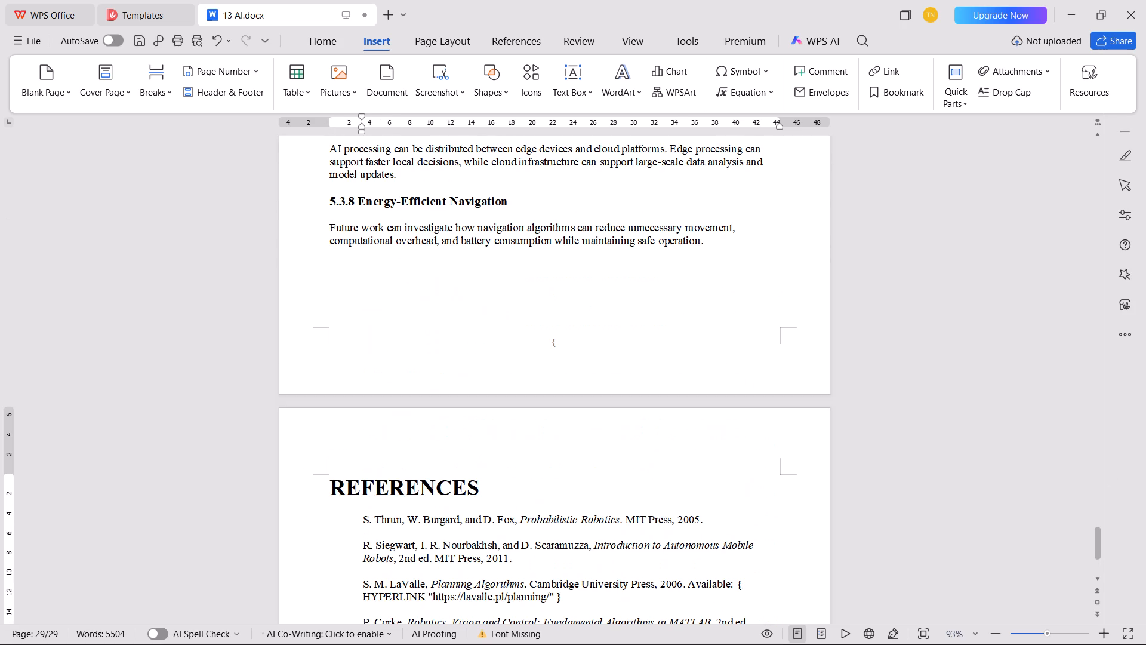
left_click_drag(1095, 537, 1106, 163)
scroll(383, 241, "down", 1)
scroll(421, 308, "up", 8)
scroll(417, 288, "down", 7)
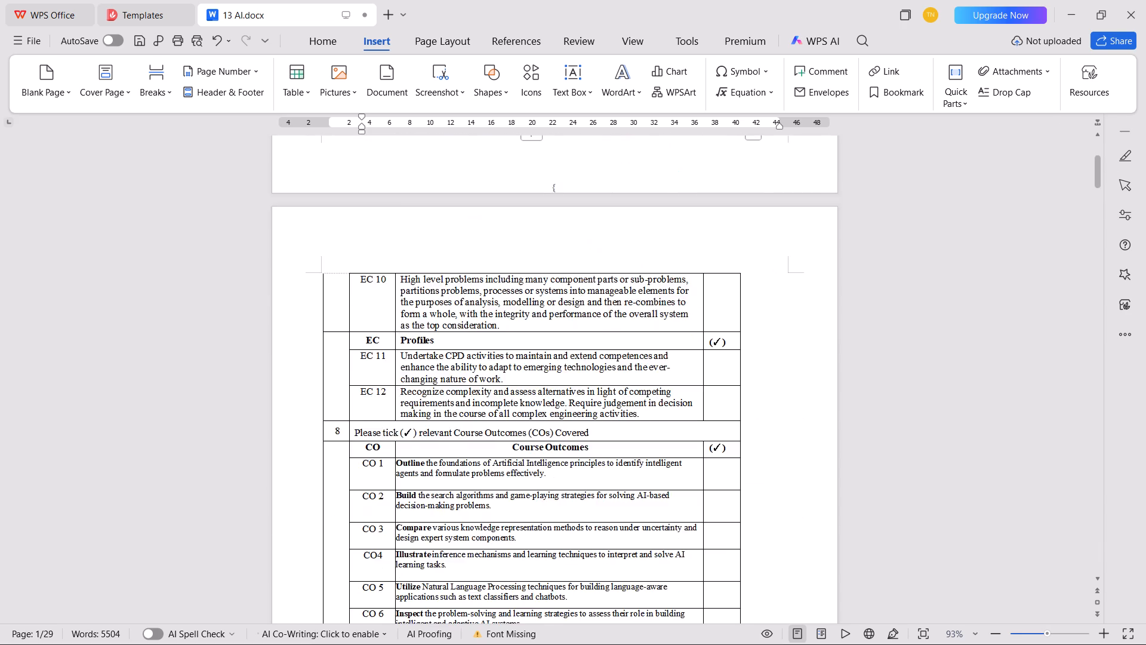
scroll(421, 239, "down", 2)
scroll(421, 239, "up", 1)
scroll(421, 239, "down", 13)
scroll(427, 220, "up", 3)
scroll(425, 201, "down", 5)
scroll(425, 201, "up", 1)
scroll(425, 201, "down", 4)
scroll(420, 262, "up", 2)
scroll(418, 272, "down", 12)
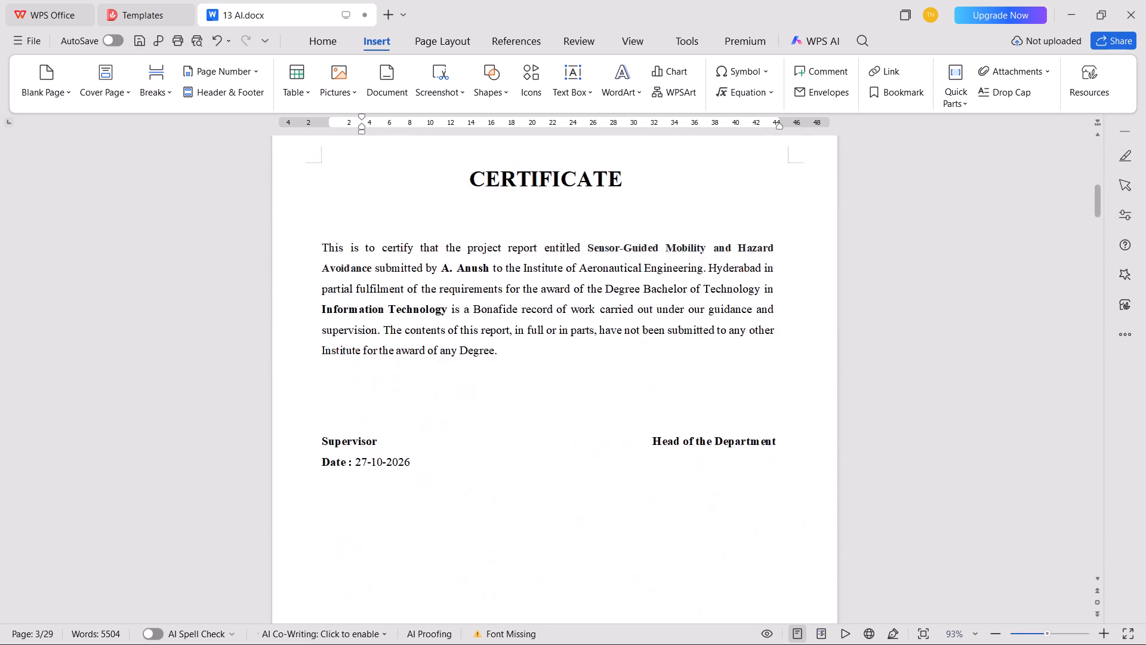
scroll(414, 290, "down", 8)
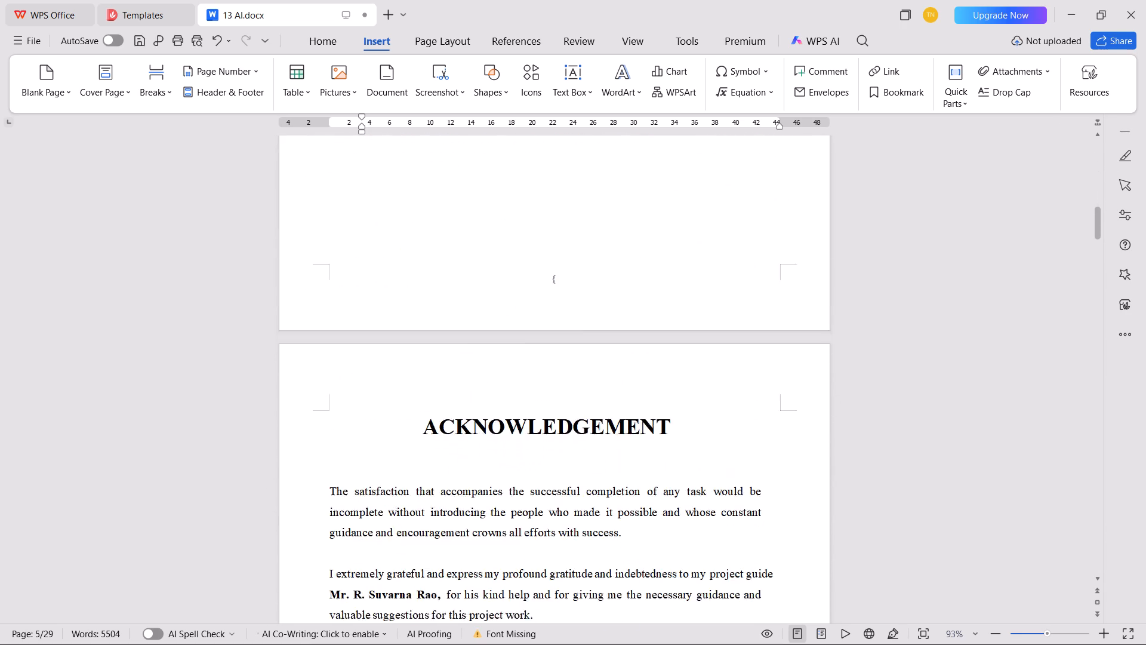
scroll(409, 285, "down", 7)
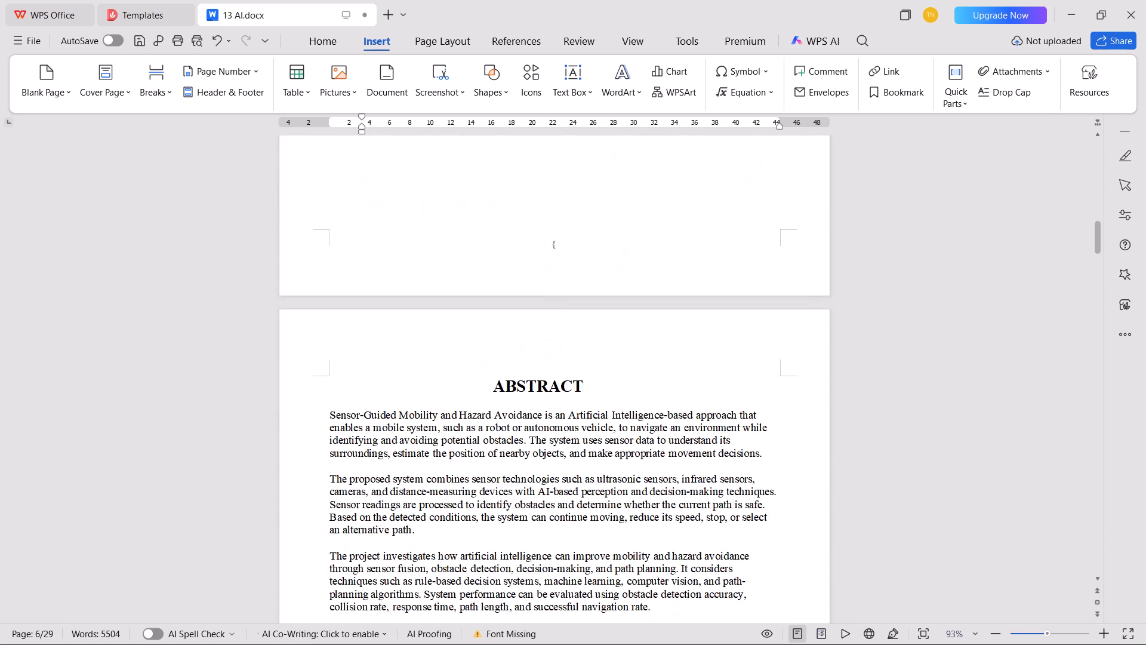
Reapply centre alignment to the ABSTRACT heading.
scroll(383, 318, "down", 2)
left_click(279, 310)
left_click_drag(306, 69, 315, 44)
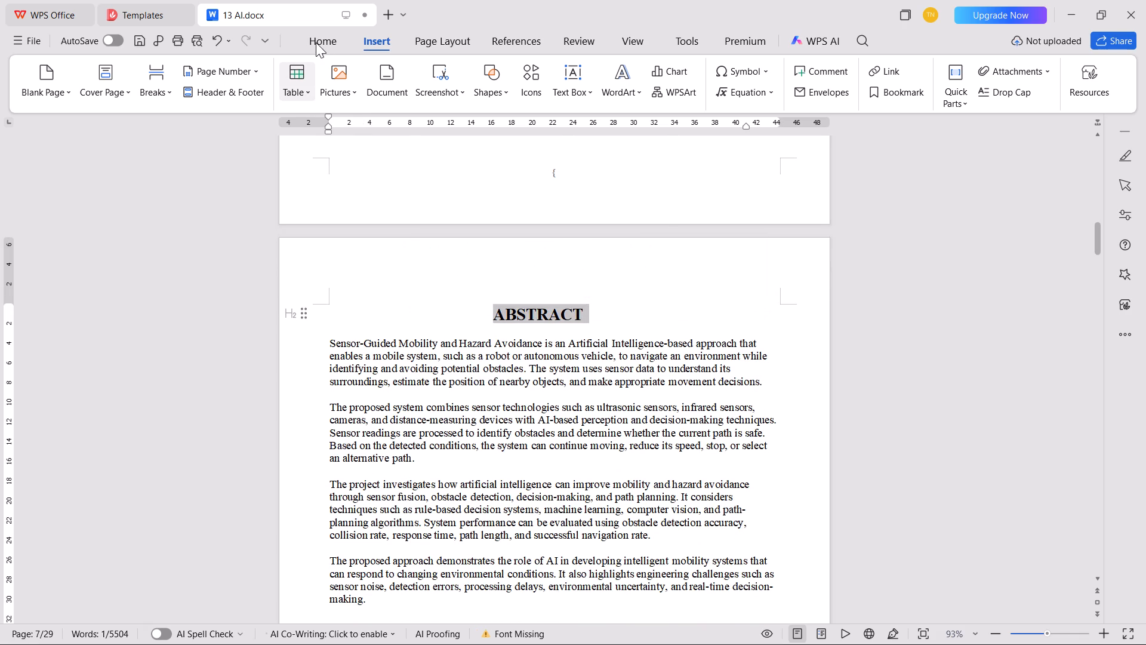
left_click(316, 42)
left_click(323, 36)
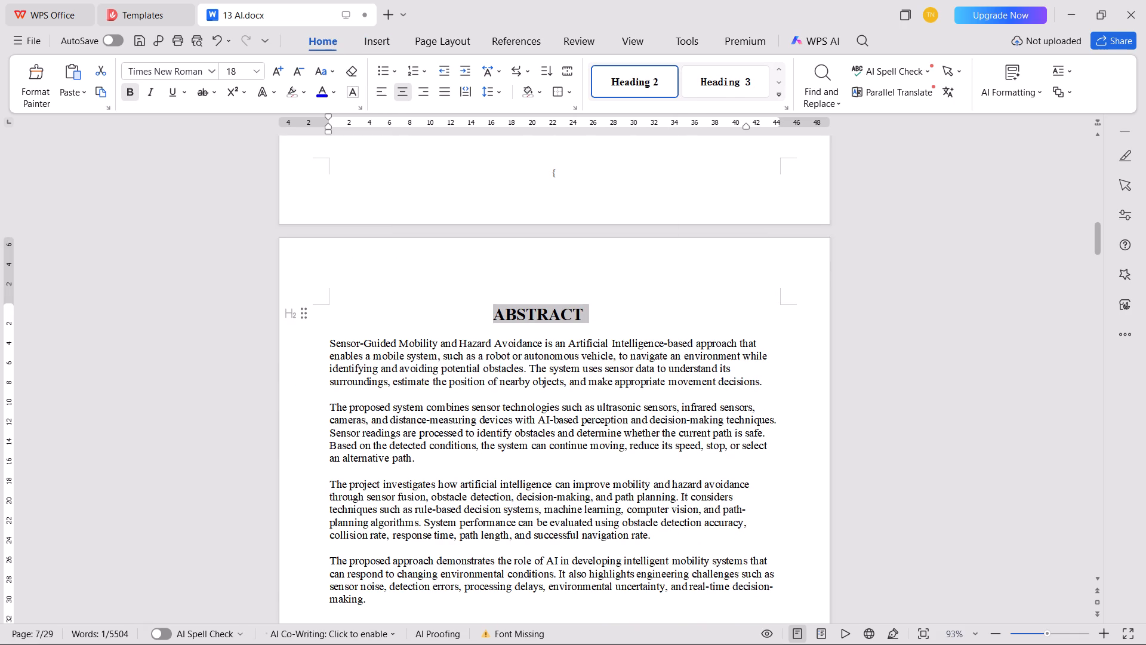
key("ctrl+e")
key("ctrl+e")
Justify the whole ABSTRACT section, heading included, and set its line spacing to 1.5.
left_click_drag(315, 313, 293, 423)
scroll(295, 416, "down", 3)
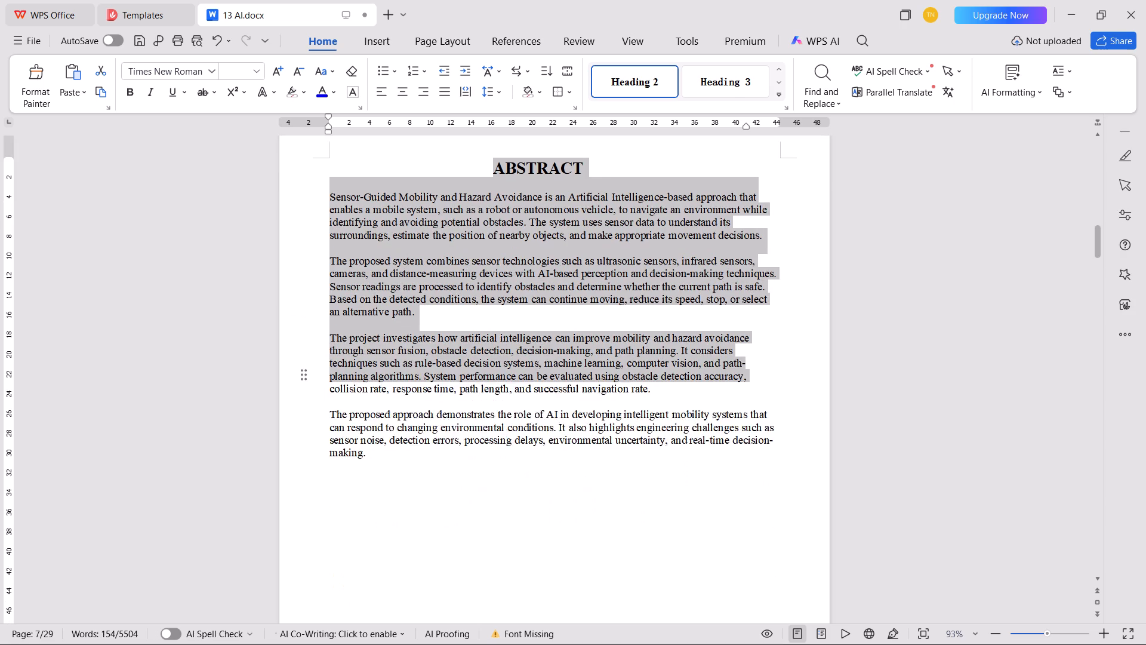
left_click_drag(293, 423, 283, 455)
key("ctrl+j")
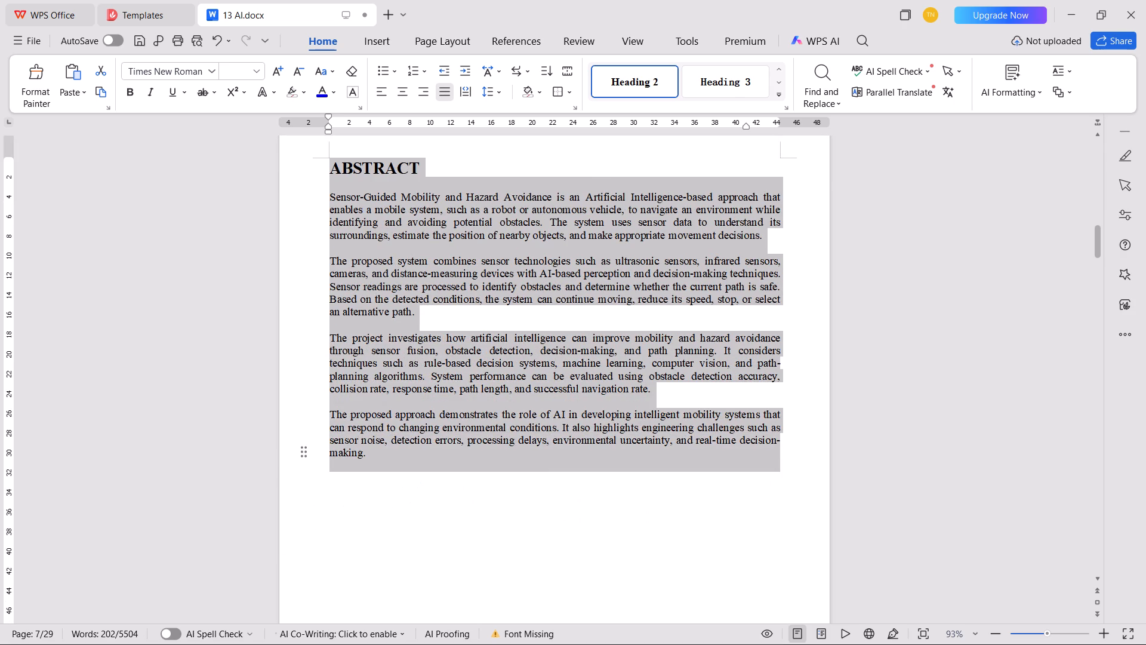
left_click(495, 93)
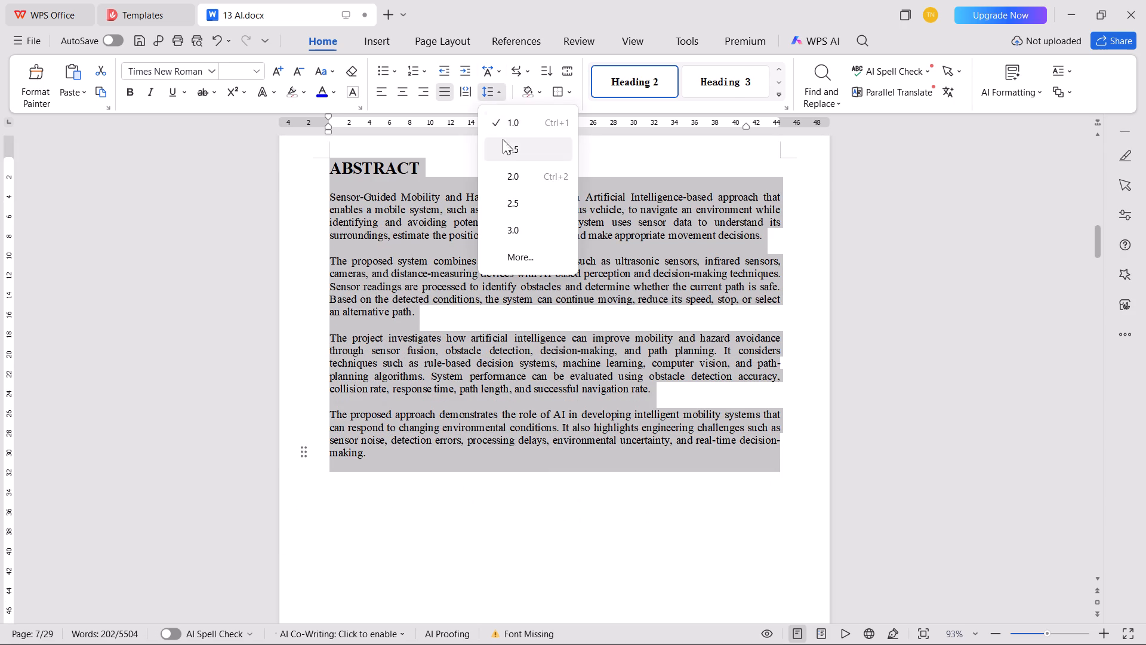
left_click(503, 143)
Centre the ABSTRACT heading and save the document.
left_click(278, 165)
key("ctrl+e")
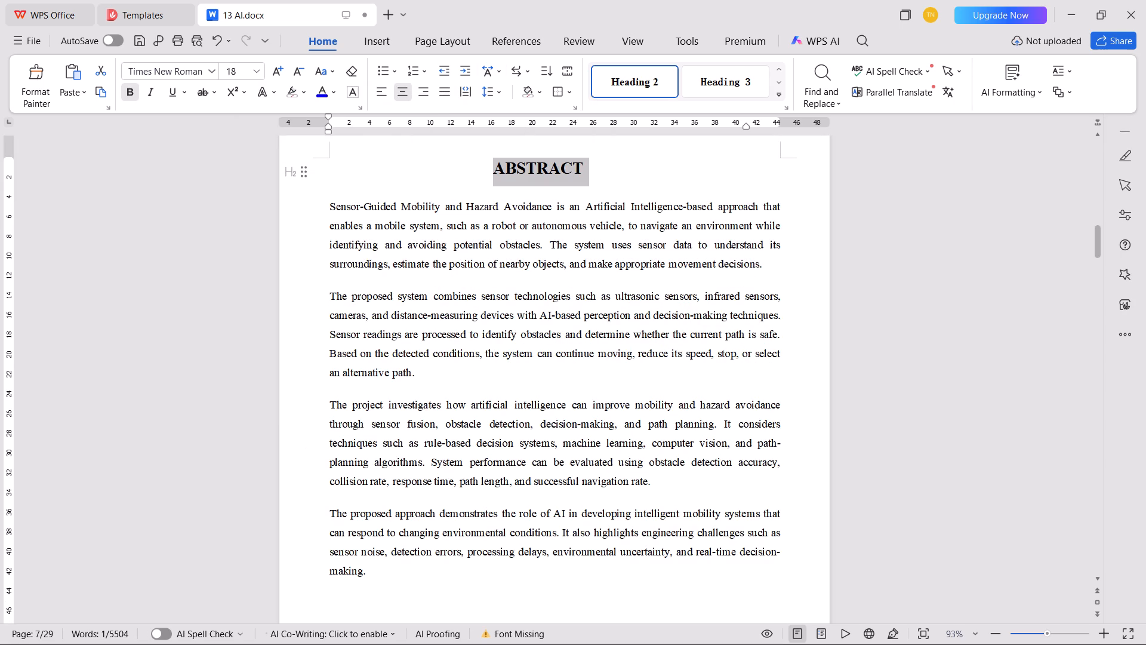
key("ctrl+s")
Justify all of Chapter 1, from its heading to the end of section 1.8, with 1.5 line spacing.
scroll(352, 312, "down", 16)
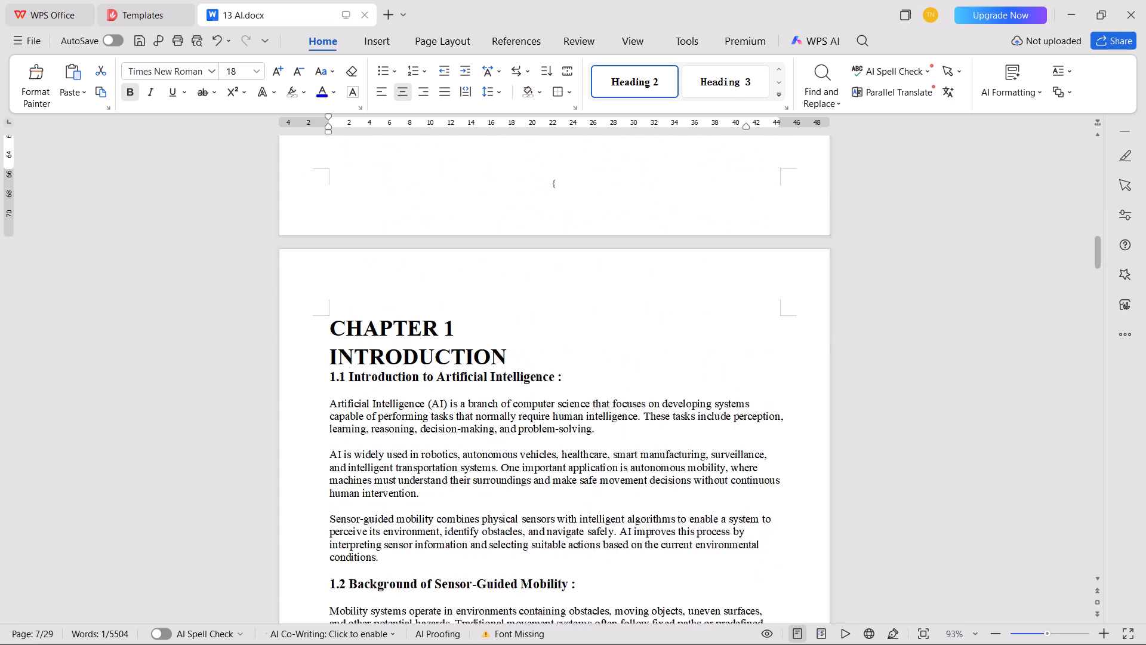
scroll(347, 316, "down", 1)
left_click_drag(255, 276, 281, 386)
scroll(281, 382, "down", 6)
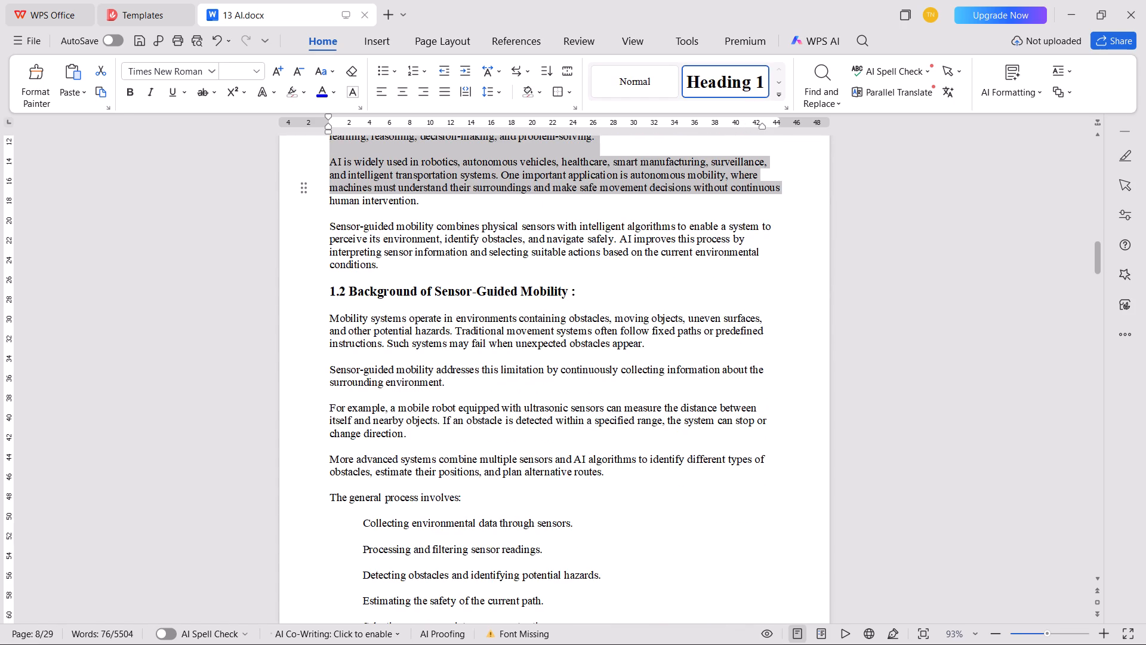
left_click_drag(281, 386, 282, 386)
scroll(281, 386, "down", 20)
scroll(281, 386, "down", 11)
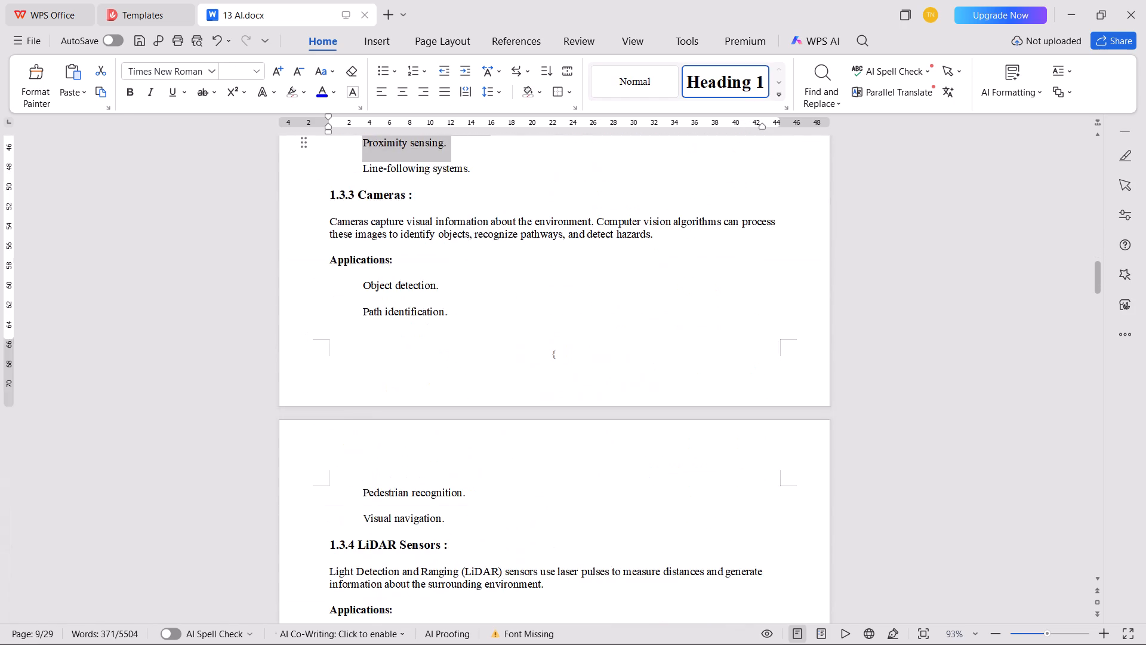
scroll(282, 386, "down", 15)
left_click_drag(282, 386, 282, 386)
scroll(282, 386, "down", 19)
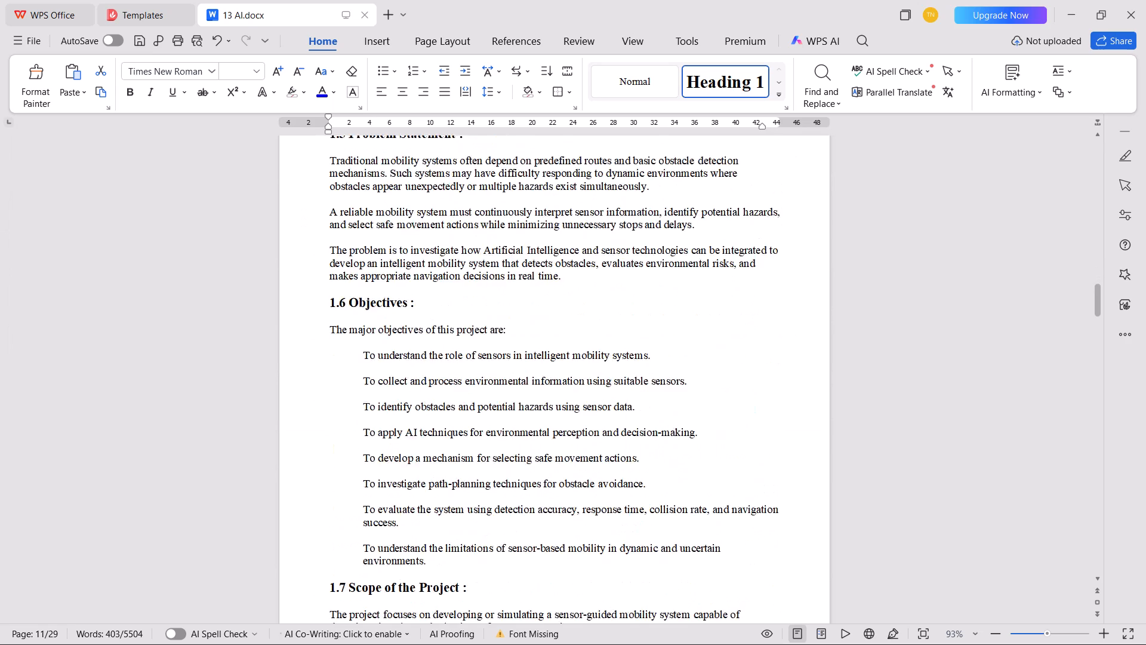
scroll(282, 386, "down", 8)
left_click_drag(282, 386, 259, 323)
scroll(282, 383, "up", 1)
scroll(282, 383, "down", 20)
scroll(282, 383, "down", 2)
scroll(284, 383, "up", 1)
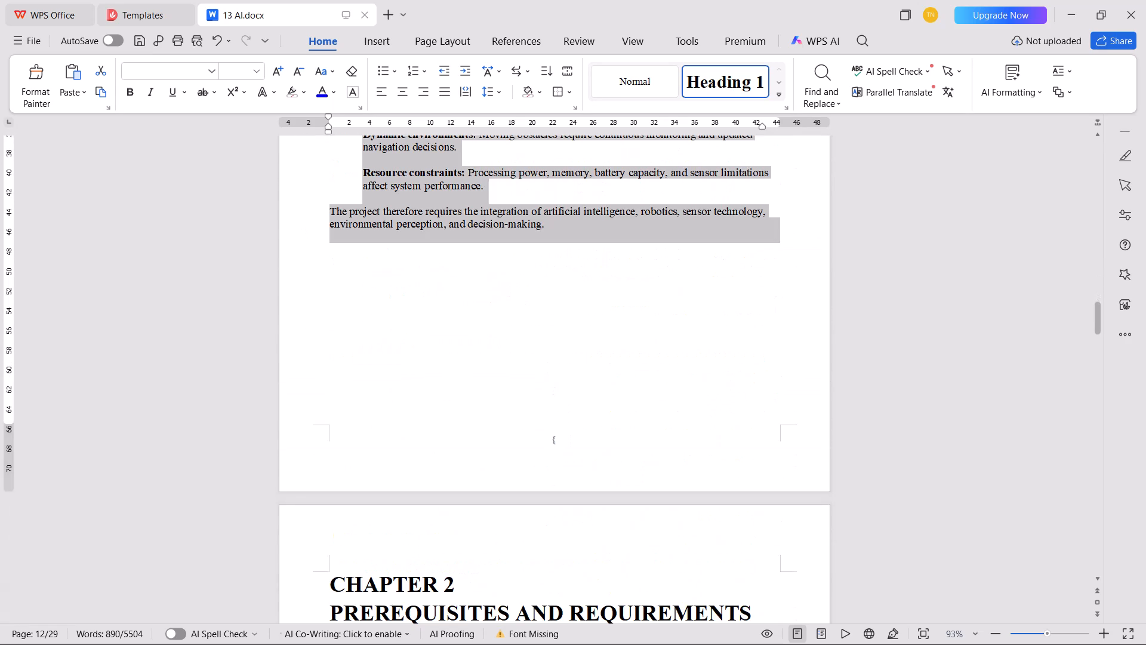
left_click_drag(259, 323, 252, 248)
key("ctrl+j")
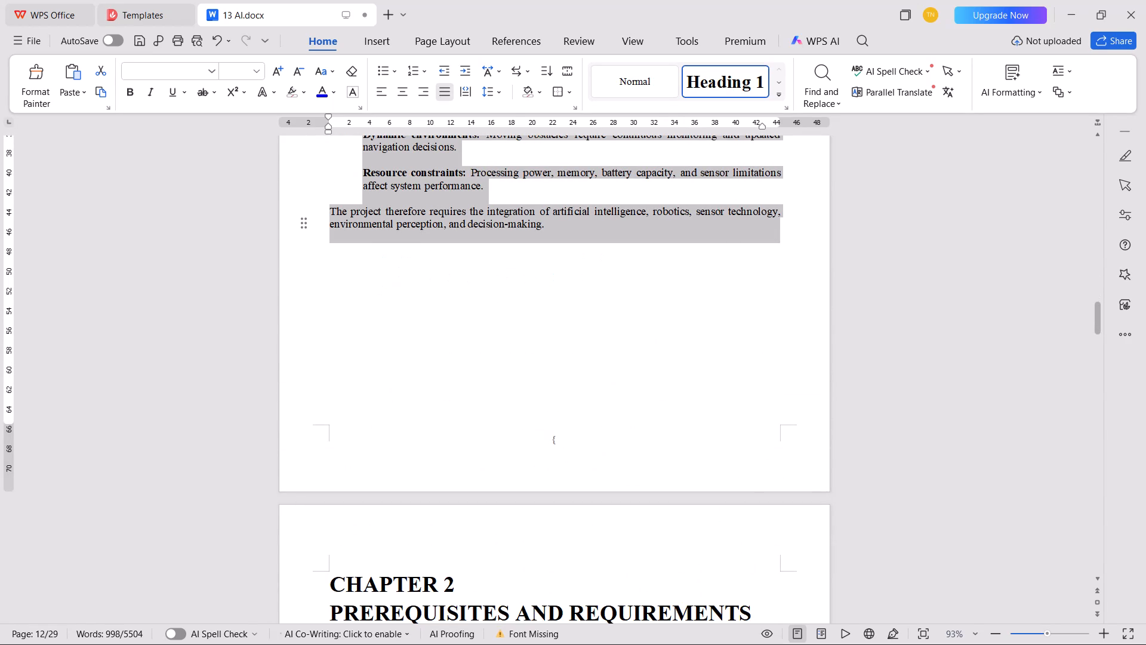
left_click(492, 87)
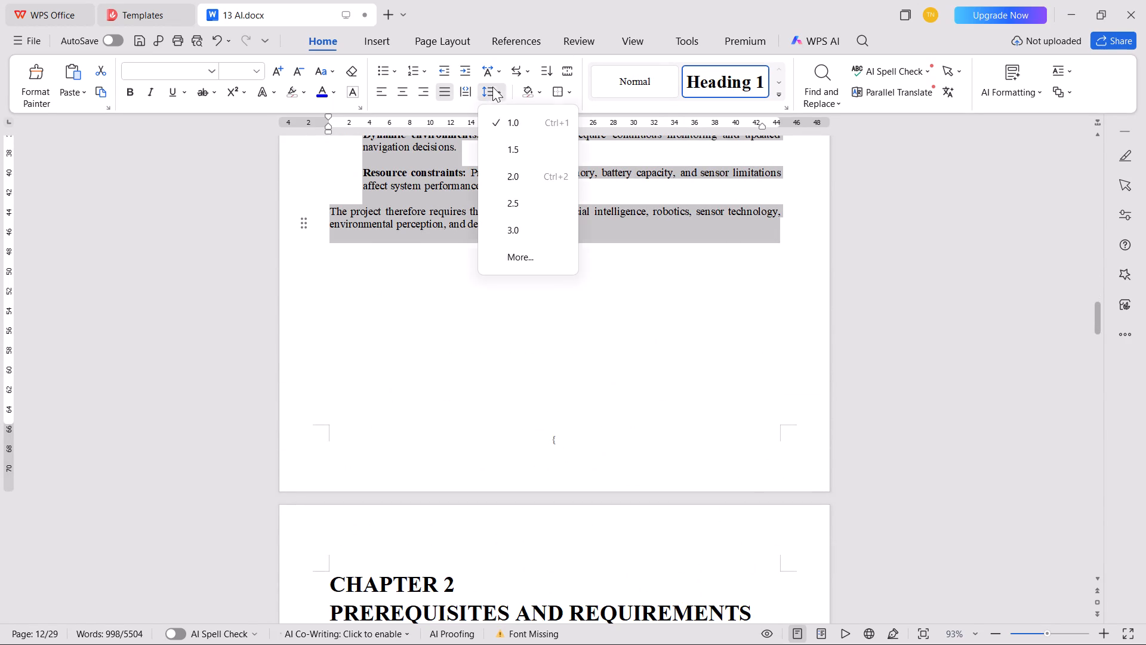
left_click(507, 143)
Turn the challenge paragraphs in section 1.8, from Multiple sensor inputs to Resource constraints, into an indented a., b., c. list with bold letters.
scroll(420, 392, "up", 5)
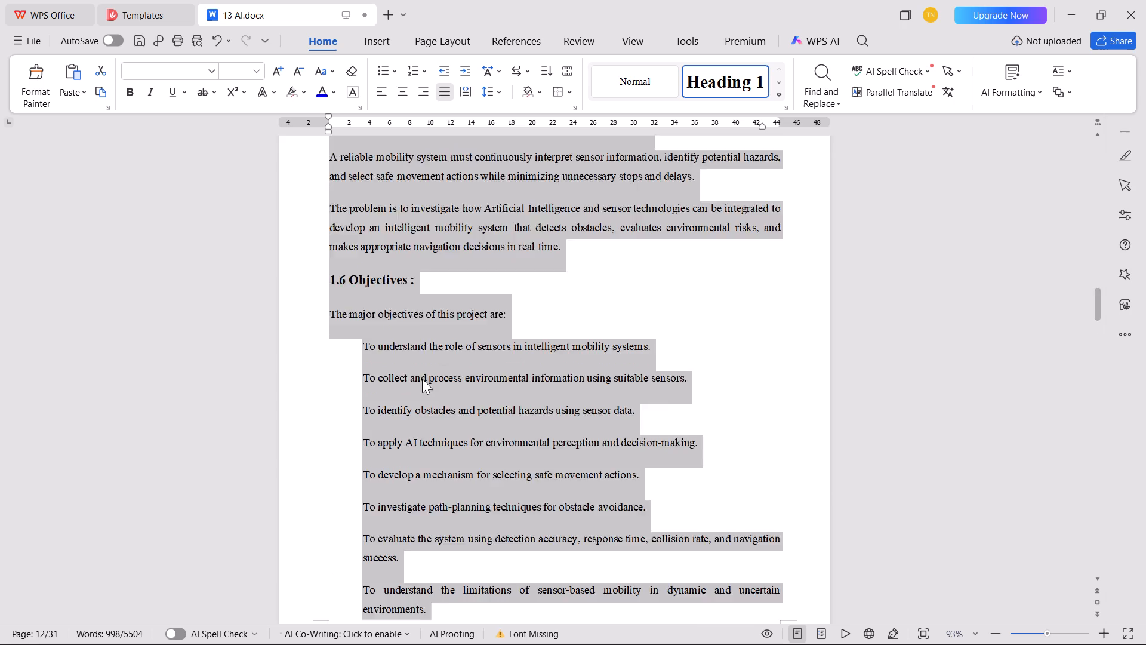
scroll(422, 379, "up", 5)
scroll(422, 374, "down", 8)
scroll(440, 358, "up", 1)
scroll(442, 357, "down", 20)
scroll(442, 357, "down", 9)
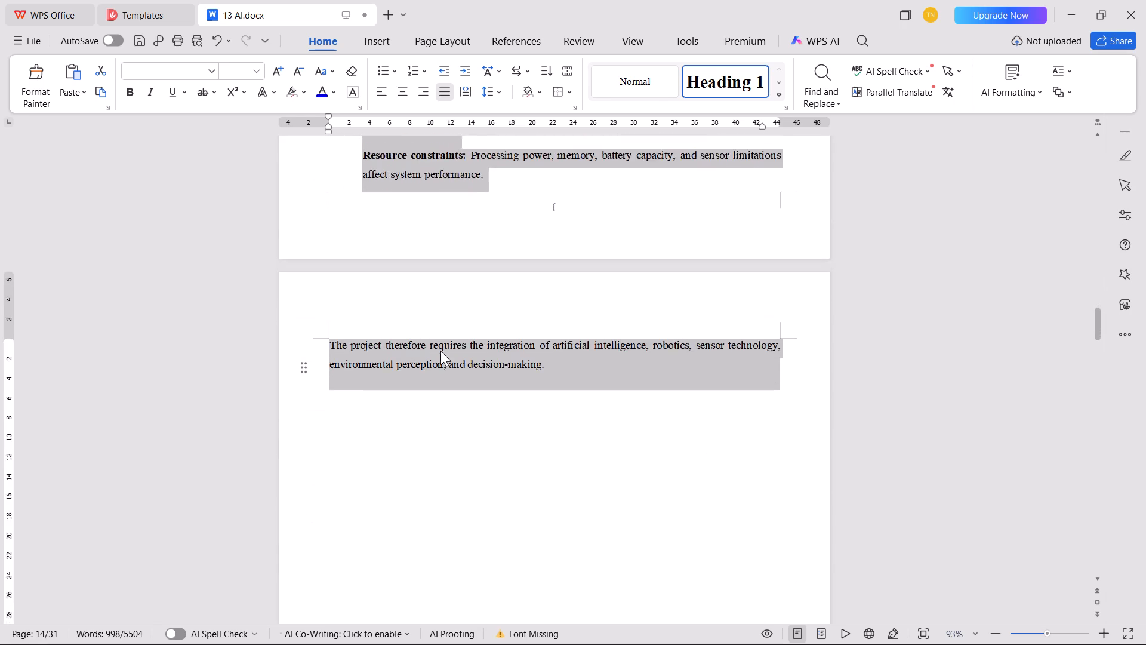
scroll(440, 351, "up", 7)
left_click(444, 354)
left_click_drag(495, 422, 383, 291)
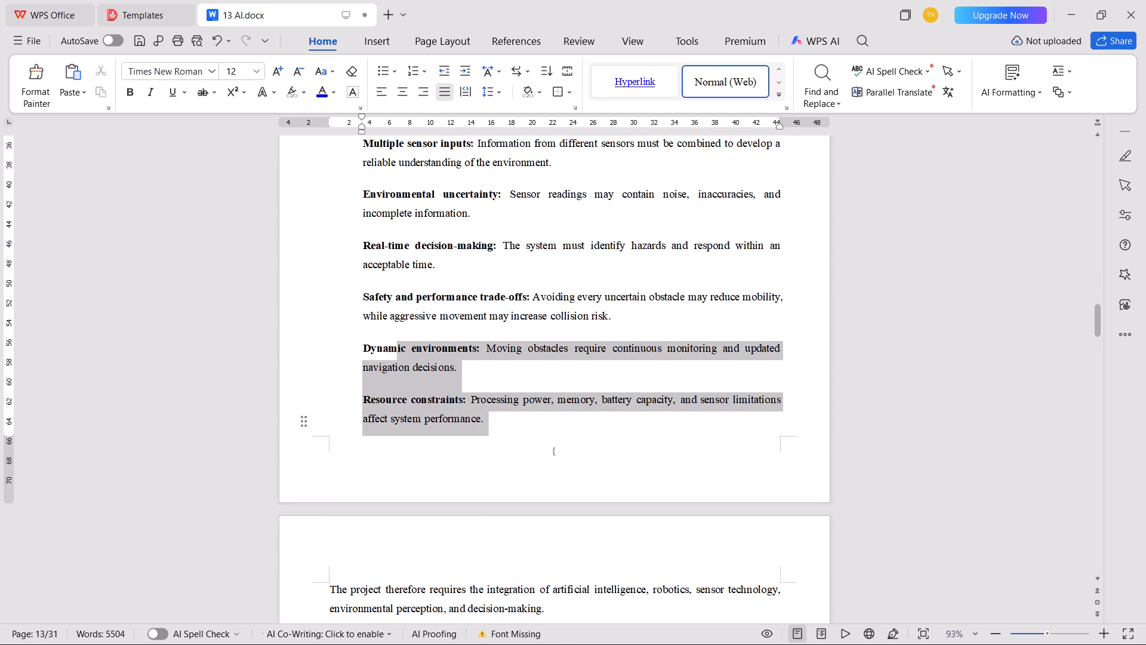
left_click_drag(383, 291, 353, 250)
scroll(385, 213, "up", 2)
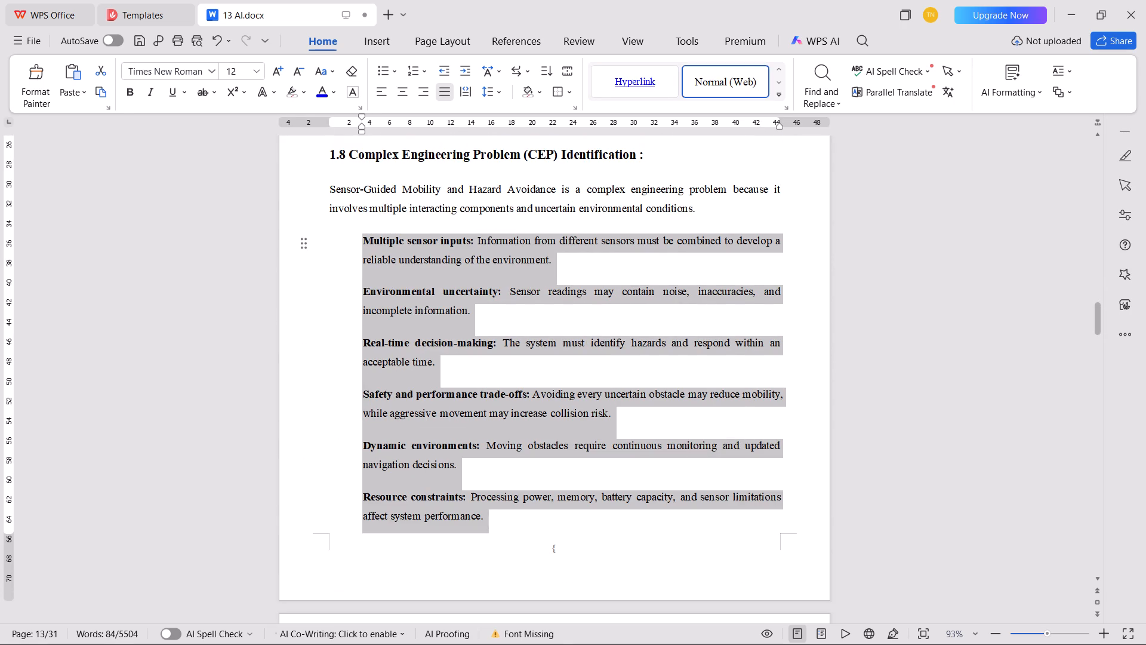
left_click(422, 74)
left_click(537, 172)
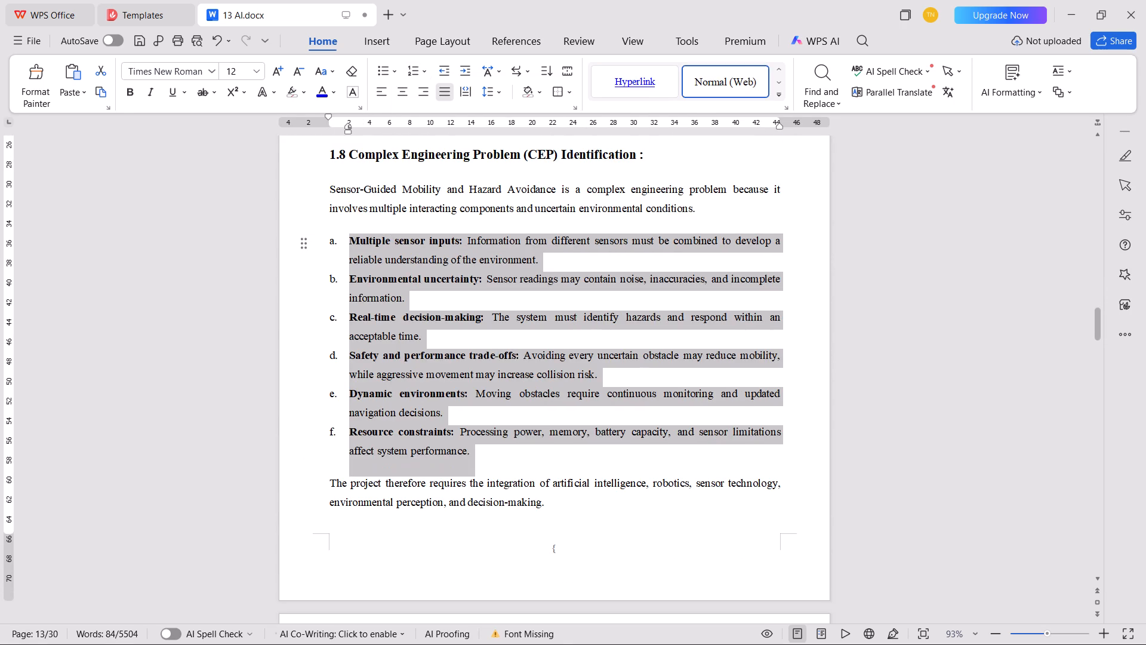
key("Tab")
left_click(351, 240)
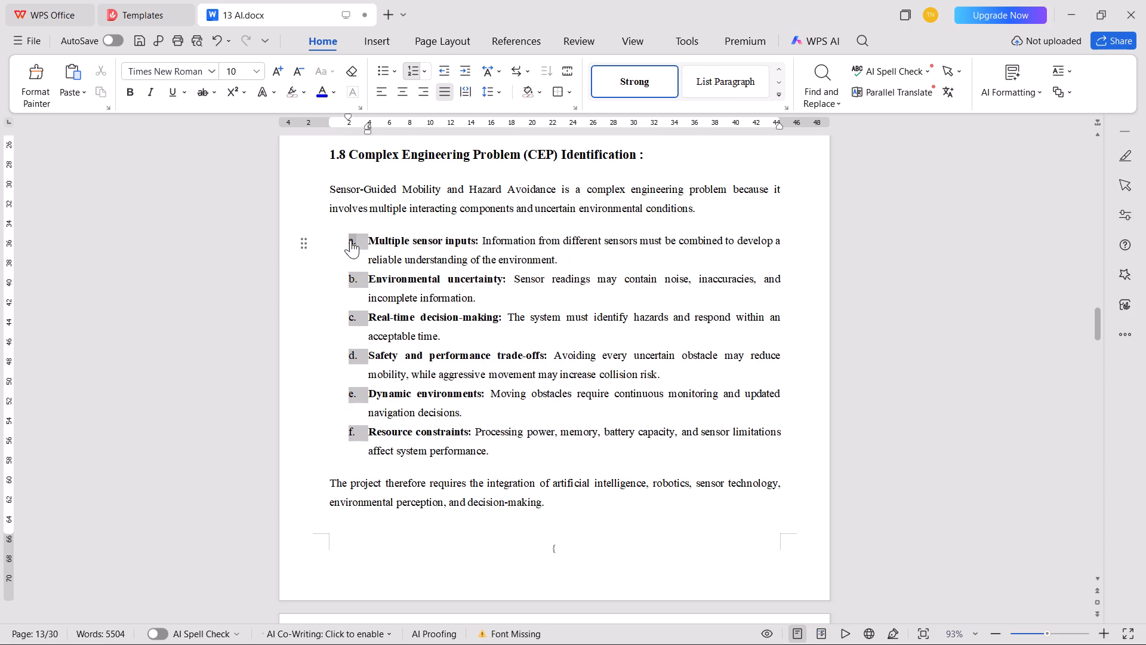
key("ctrl+b")
Turn the objectives in section 1.6 into an indented a., b., c. list with bold letters.
scroll(488, 367, "up", 6)
scroll(488, 367, "down", 4)
scroll(488, 368, "up", 1)
scroll(489, 366, "down", 4)
scroll(488, 337, "up", 1)
scroll(488, 337, "down", 4)
scroll(488, 341, "up", 1)
scroll(488, 341, "down", 3)
scroll(488, 341, "up", 6)
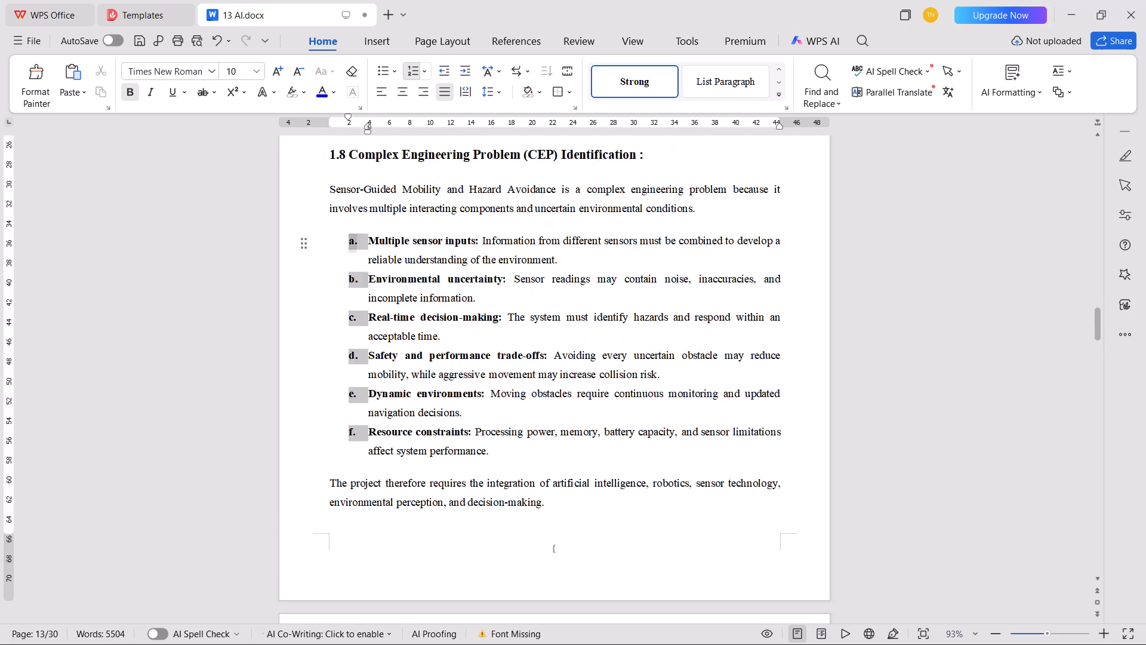
scroll(488, 341, "up", 5)
scroll(488, 341, "down", 1)
scroll(488, 341, "up", 17)
scroll(478, 363, "down", 4)
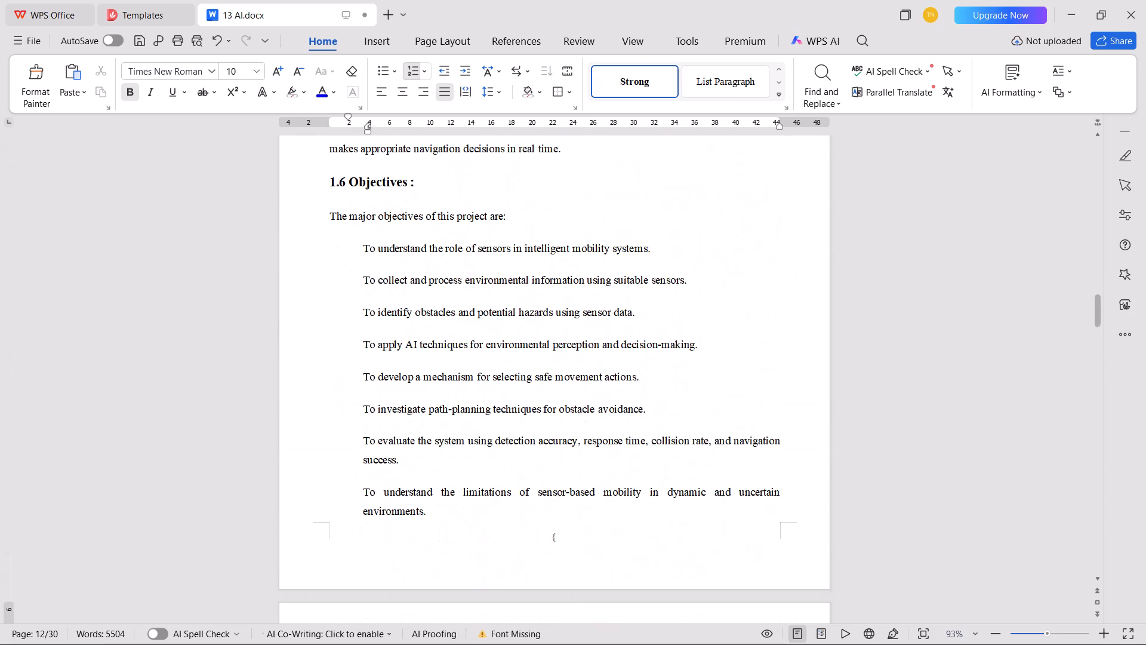
left_click_drag(430, 511, 365, 243)
left_click(424, 70)
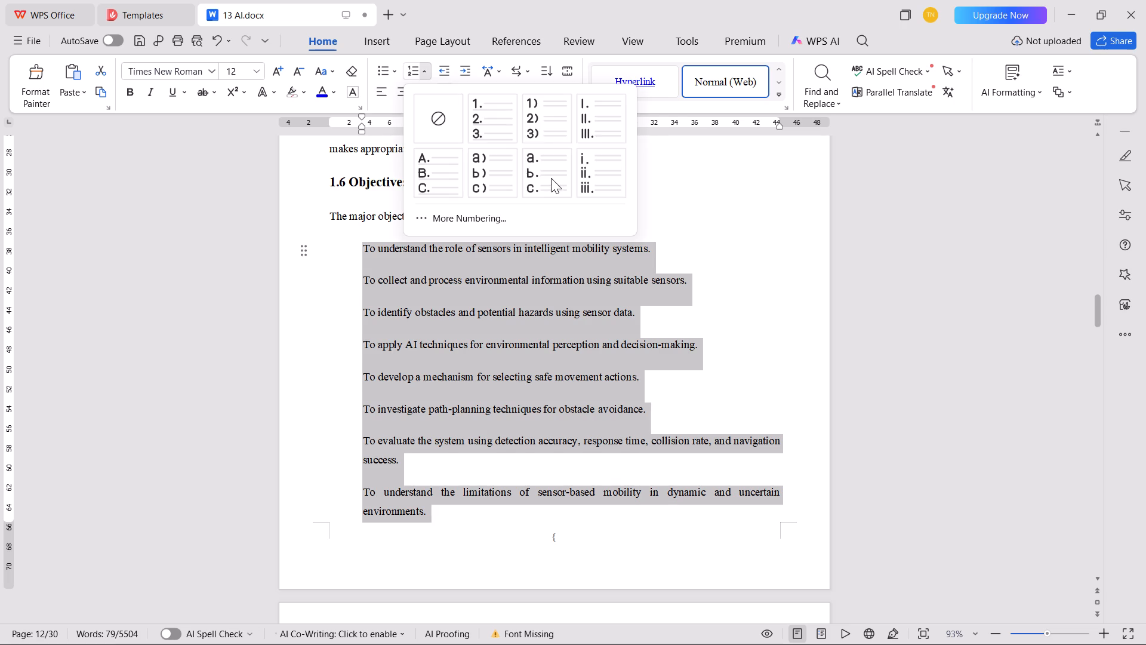
left_click(551, 178)
key("Tab")
left_click(354, 253)
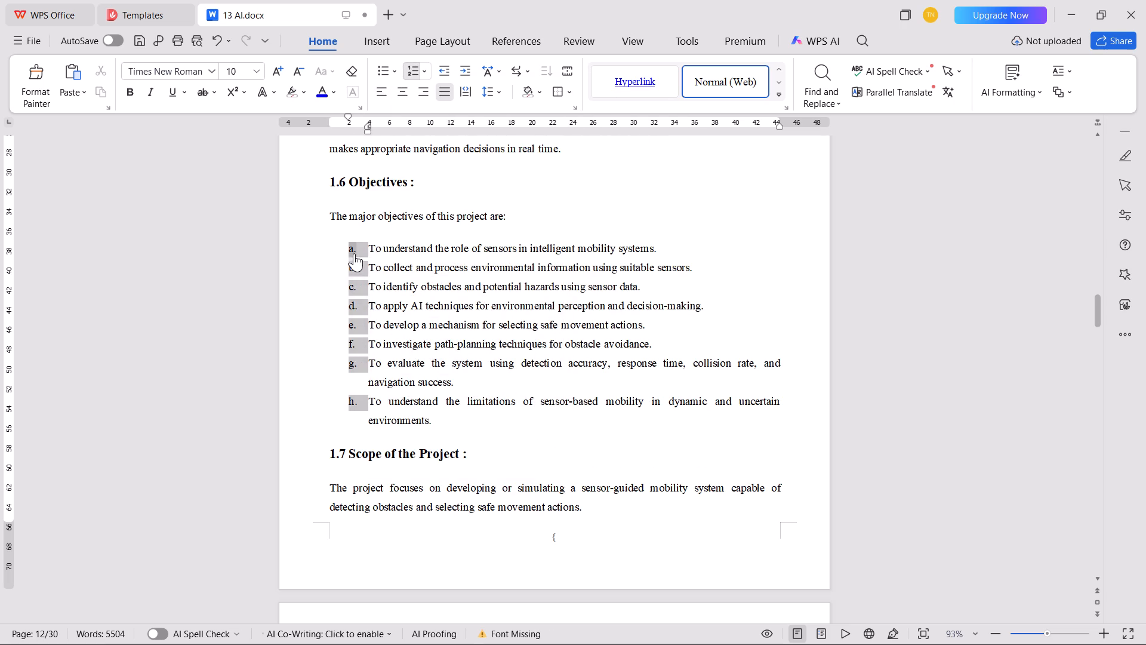
key("ctrl+b")
Centre the CHAPTER 1 and INTRODUCTION headings and save the document.
scroll(442, 348, "up", 17)
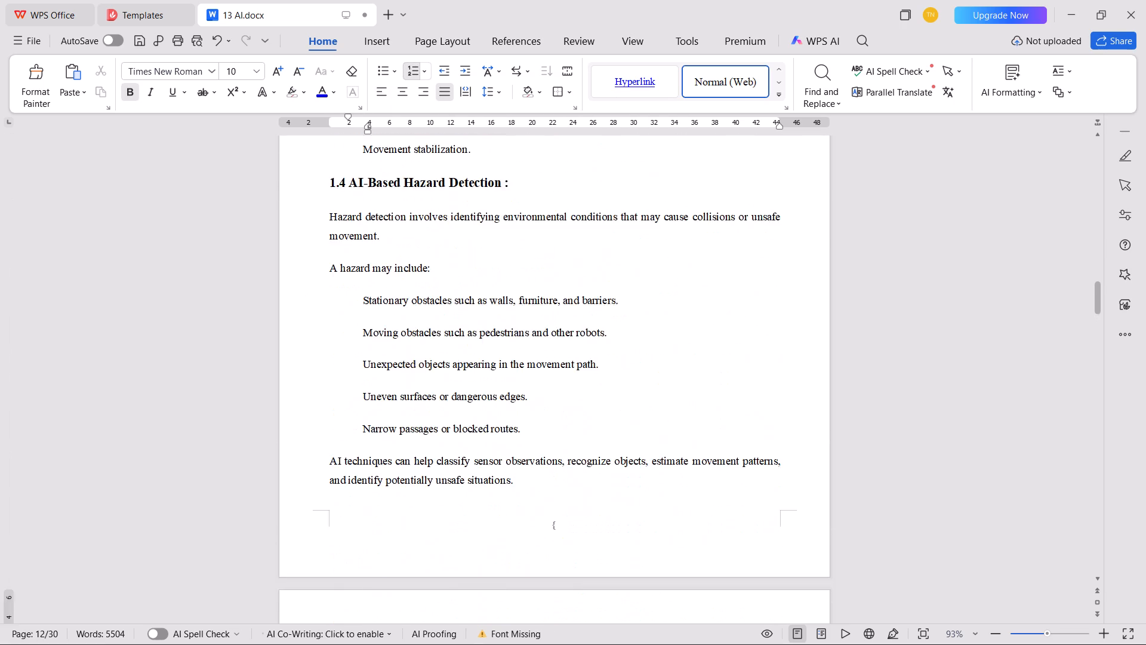
scroll(438, 338, "up", 11)
scroll(437, 330, "up", 12)
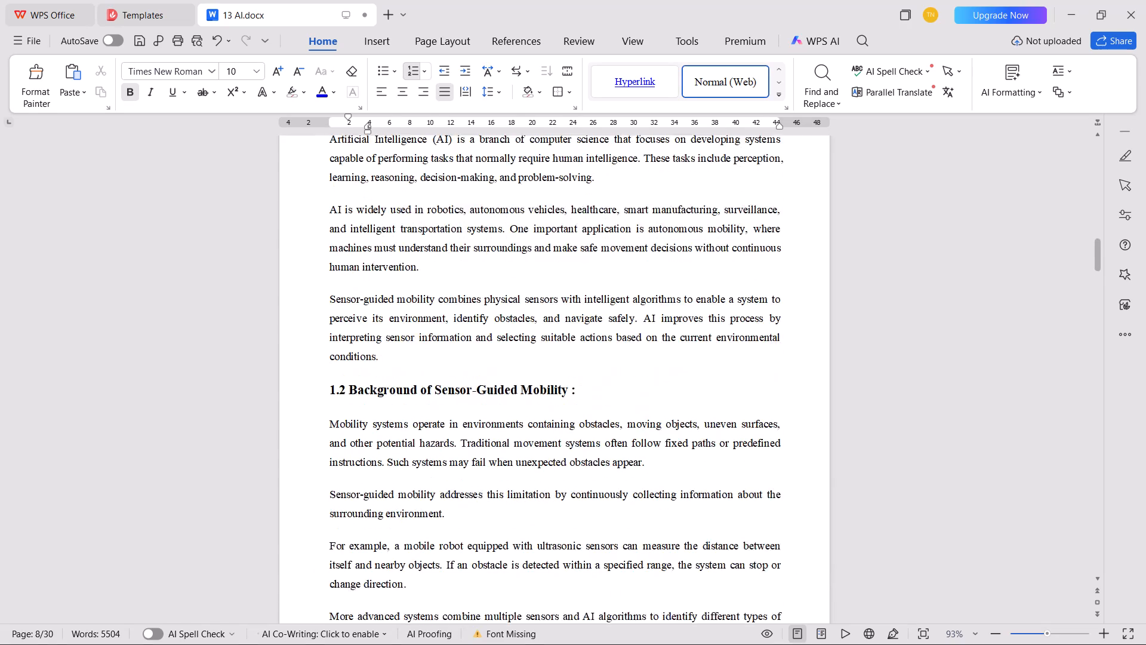
scroll(436, 322, "up", 6)
scroll(432, 325, "down", 8)
scroll(432, 325, "up", 6)
left_click_drag(313, 309, 313, 319)
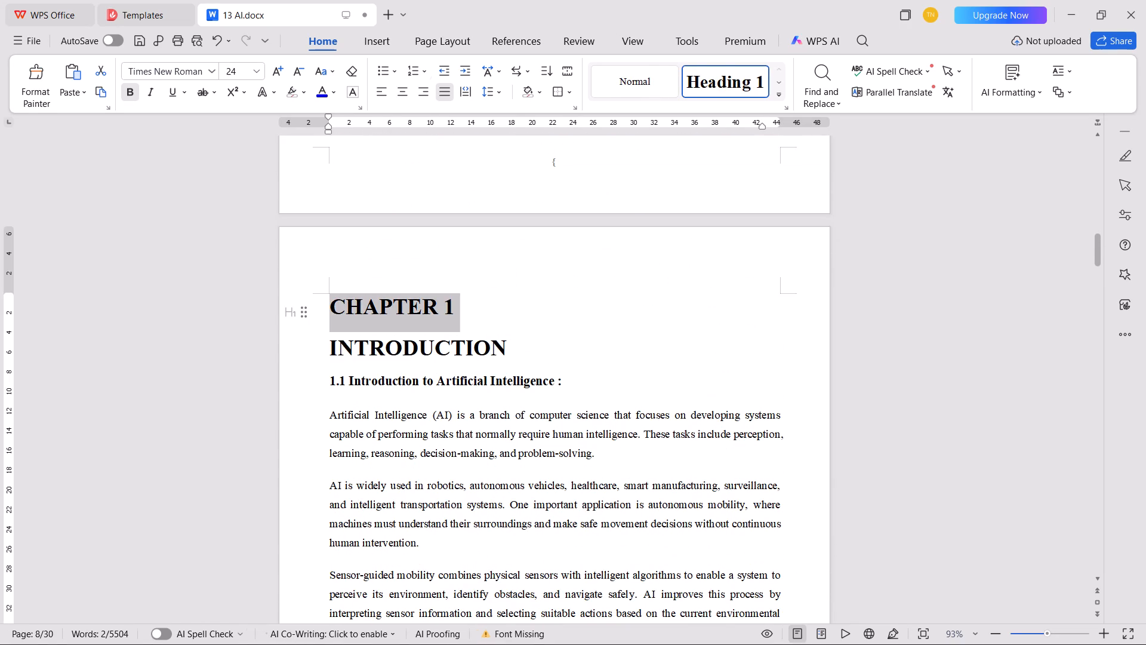
left_click_drag(313, 319, 311, 340)
key("ctrl+e")
key("ctrl+s")
Turn the general process items in section 1.2 into an indented a., b., c. list with bold letters.
scroll(341, 349, "down", 2)
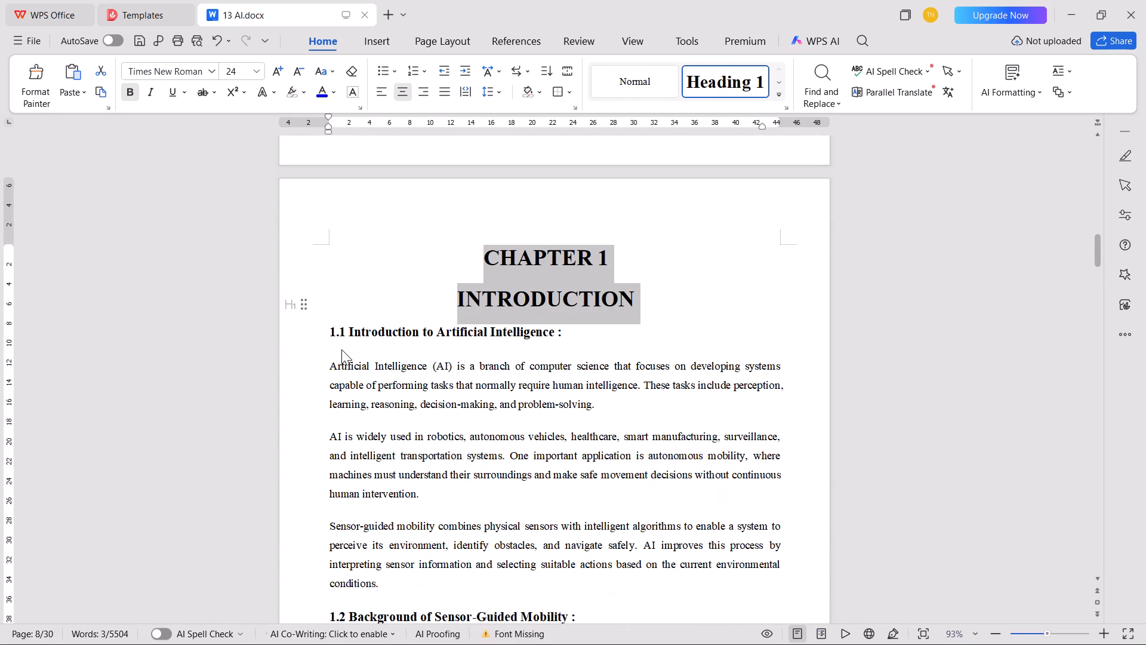
scroll(341, 349, "down", 16)
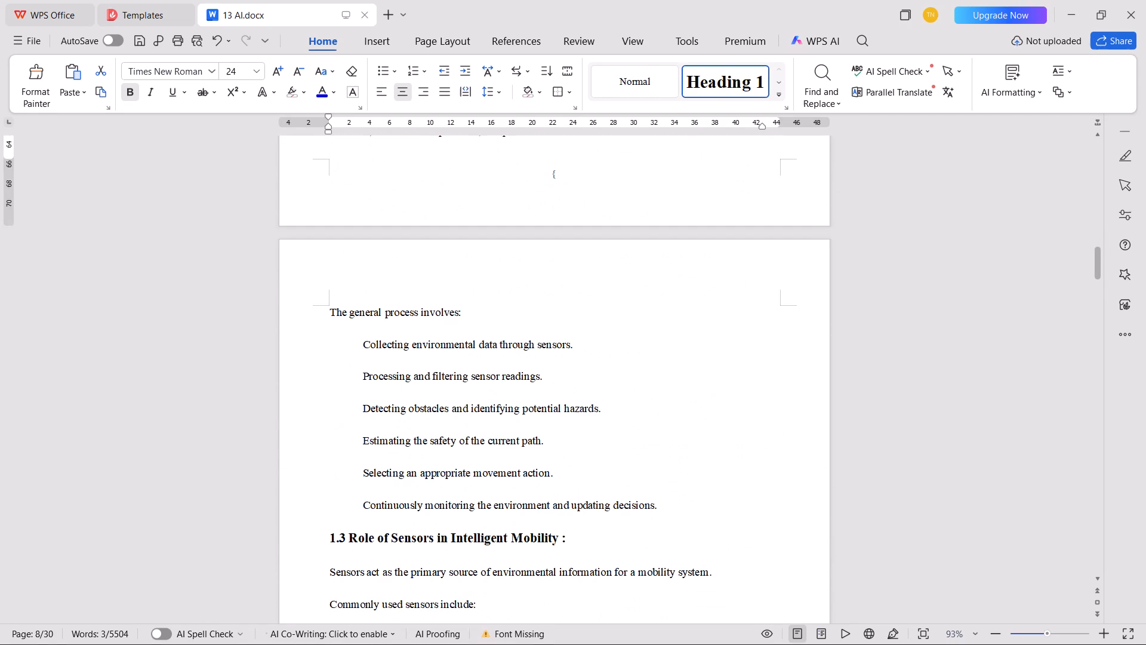
left_click_drag(670, 507, 361, 358)
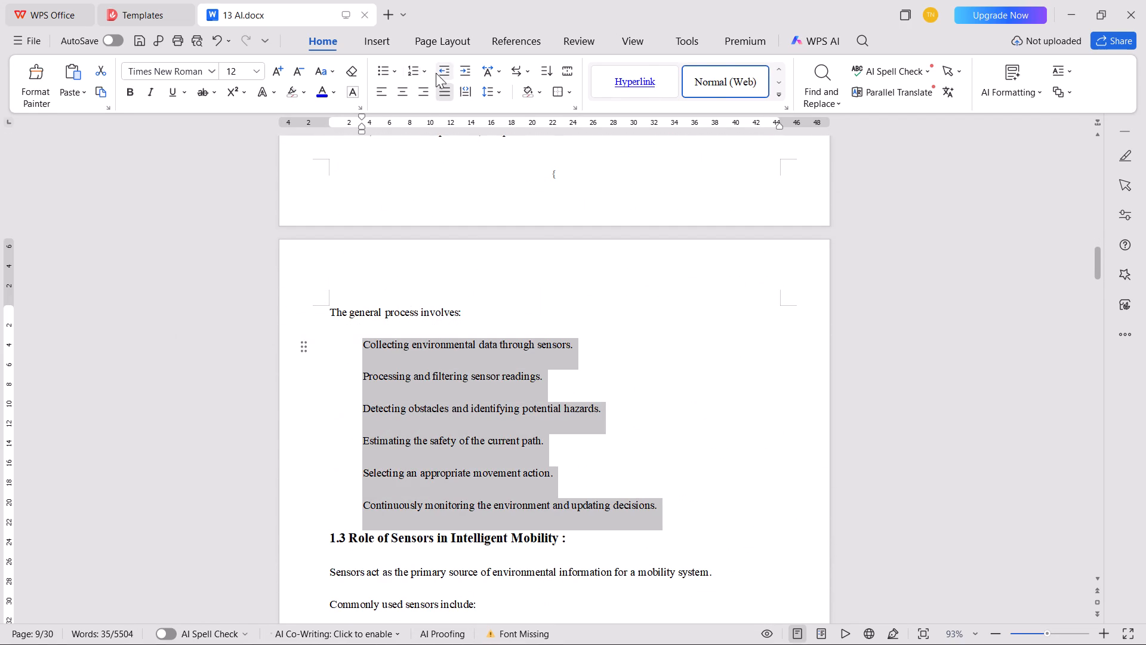
left_click(423, 67)
left_click(523, 169)
key("Tab")
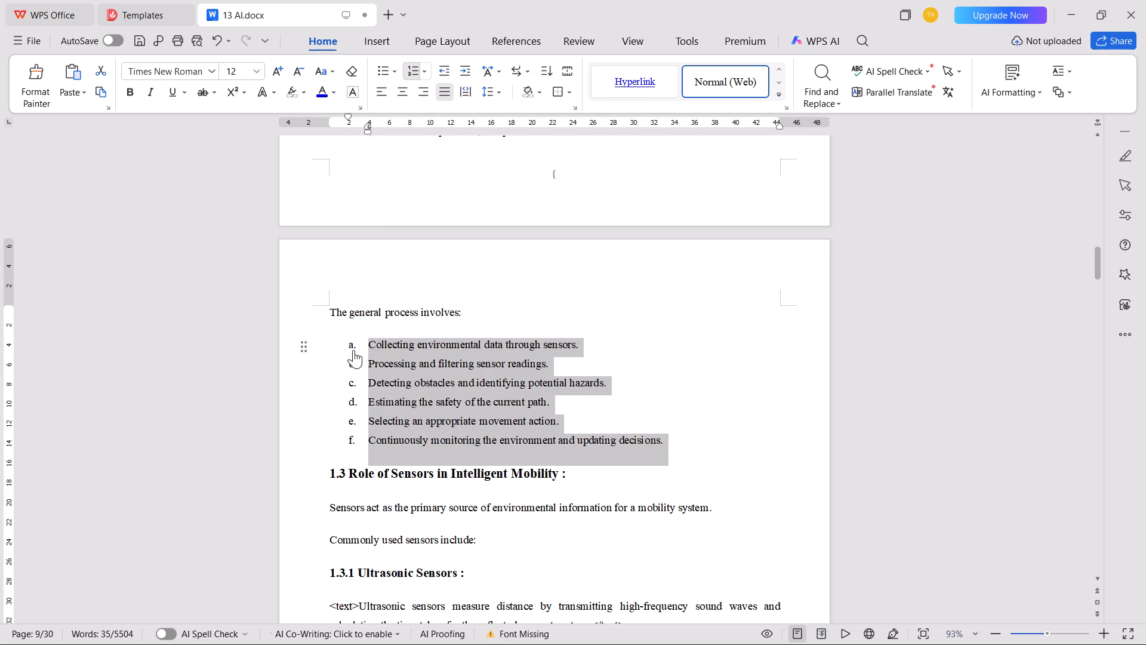
left_click(352, 349)
key("ctrl+b")
left_click(458, 364)
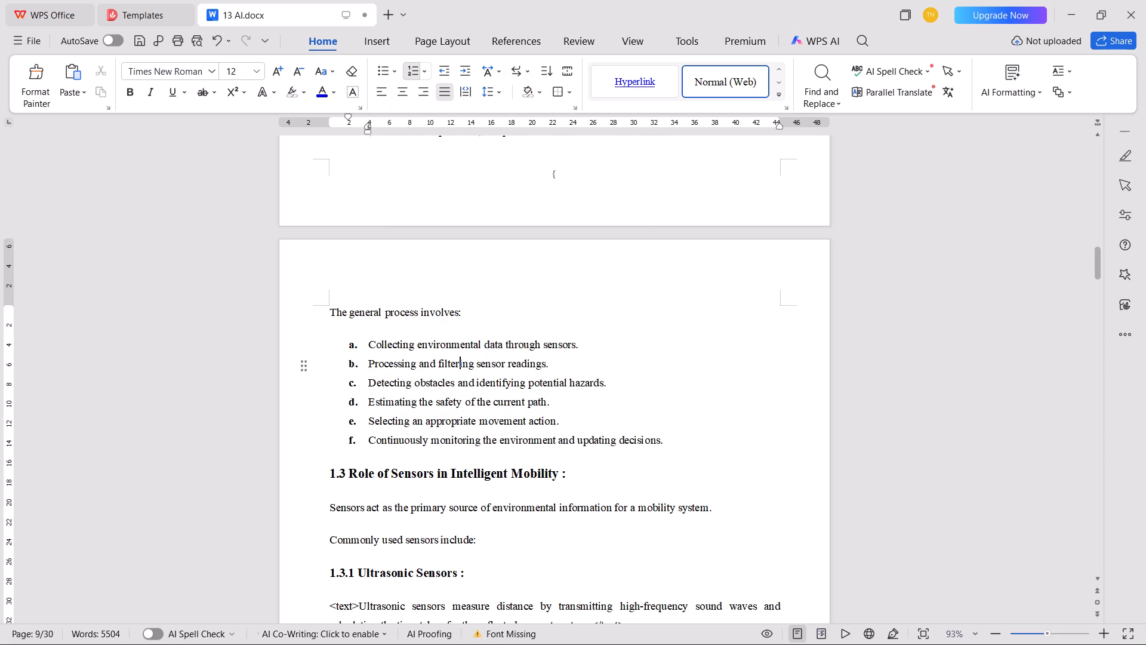
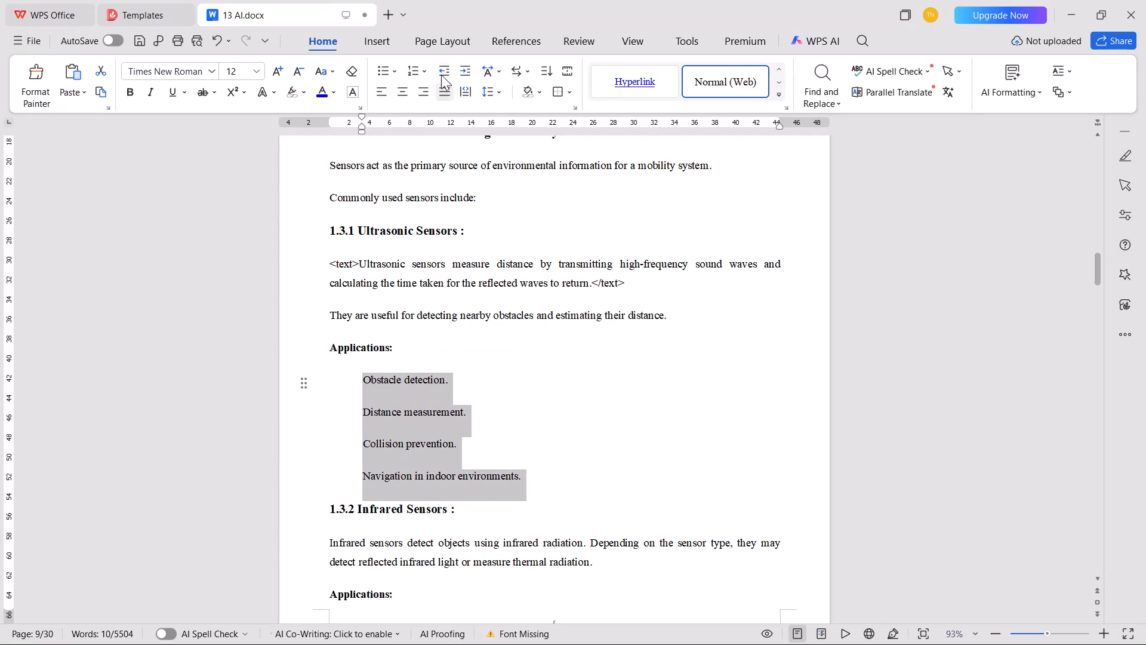
Turn the Applications items in section 1.3.1 Ultrasonic Sensors into an indented a., b., c. list with bold letters.
left_click(426, 74)
left_click(535, 177)
key("Tab")
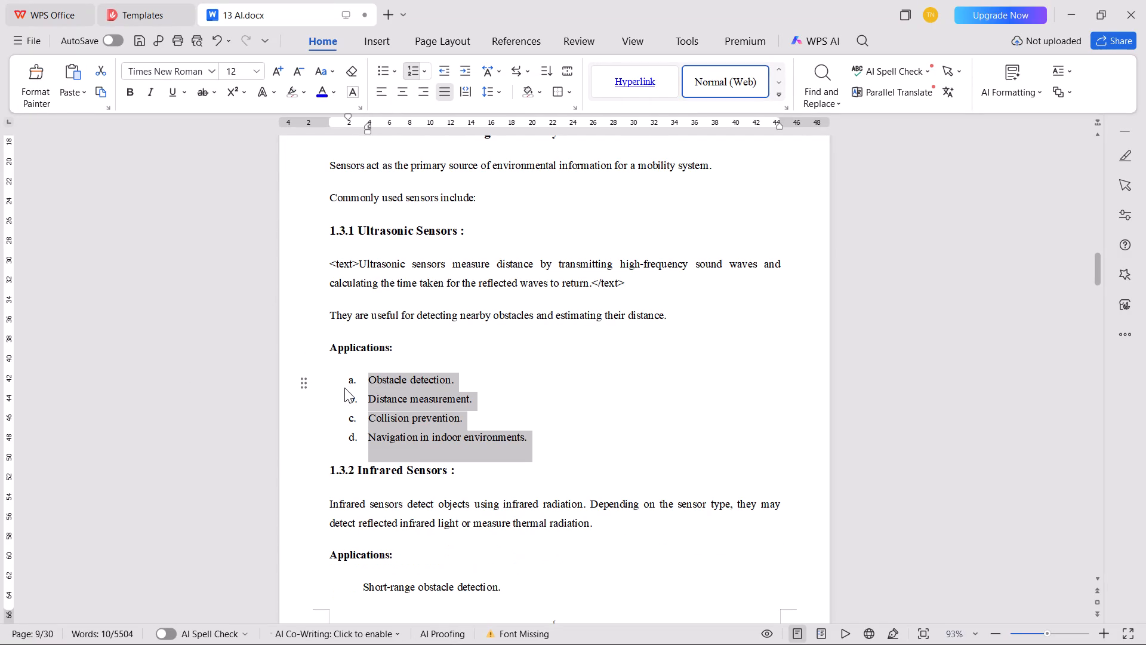
left_click(349, 385)
key("ctrl+b")
Turn the Applications items in section 1.3.2 Infrared Sensors into an indented a., b., c. list with bold letters.
scroll(434, 414, "down", 7)
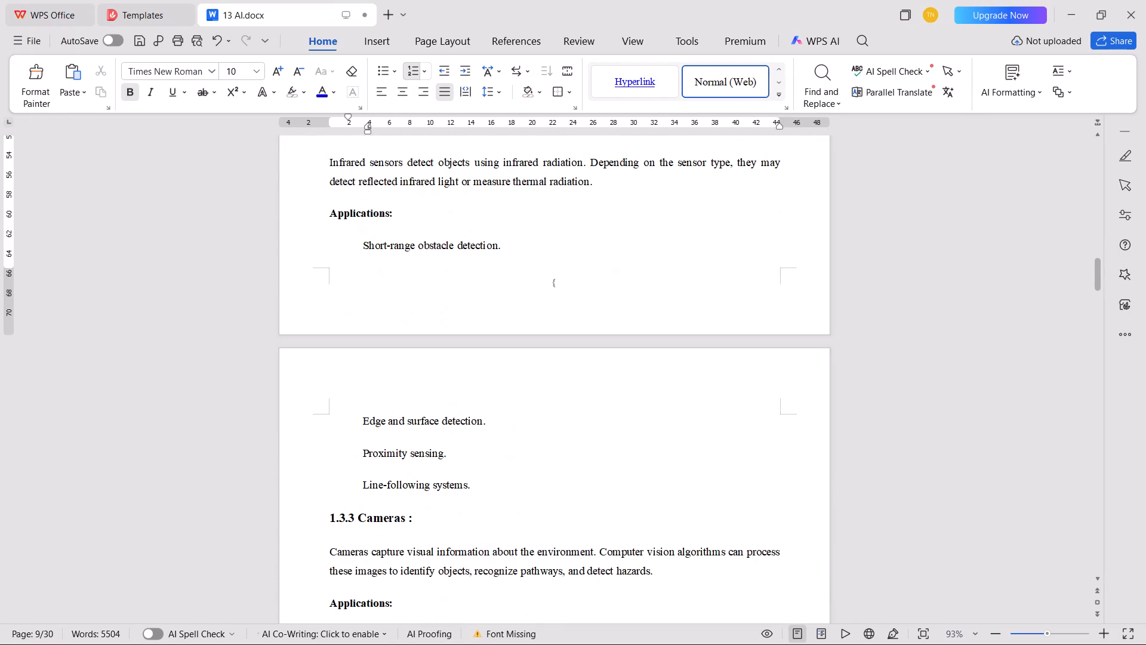
left_click_drag(482, 491, 330, 269)
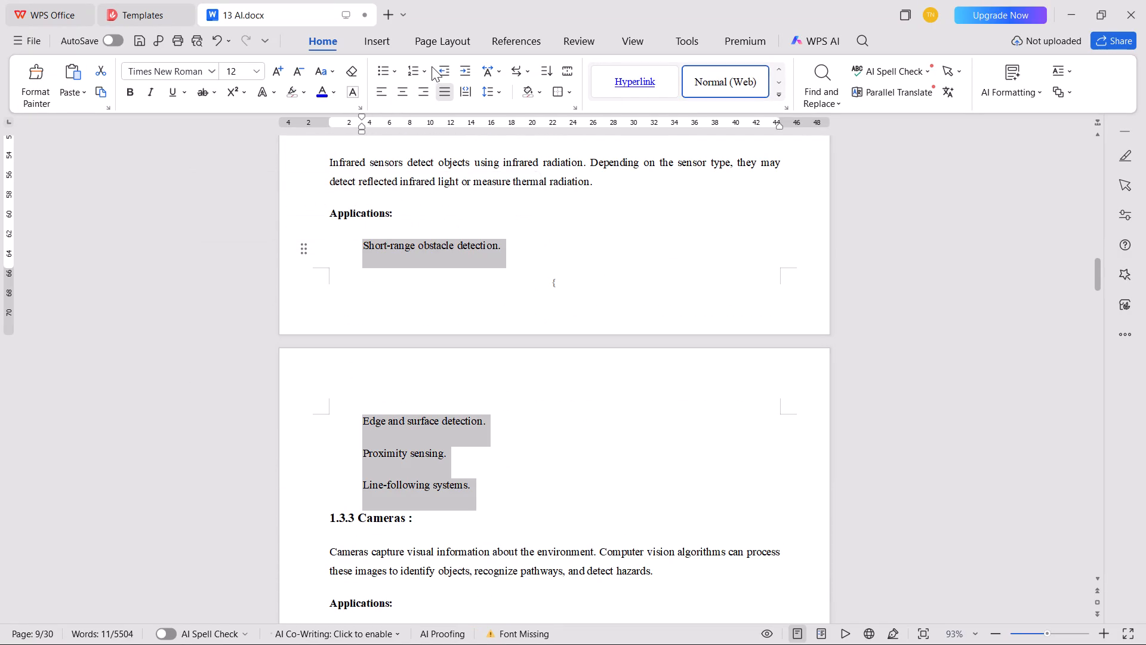
left_click(430, 70)
left_click(534, 186)
key("Tab")
left_click(352, 245)
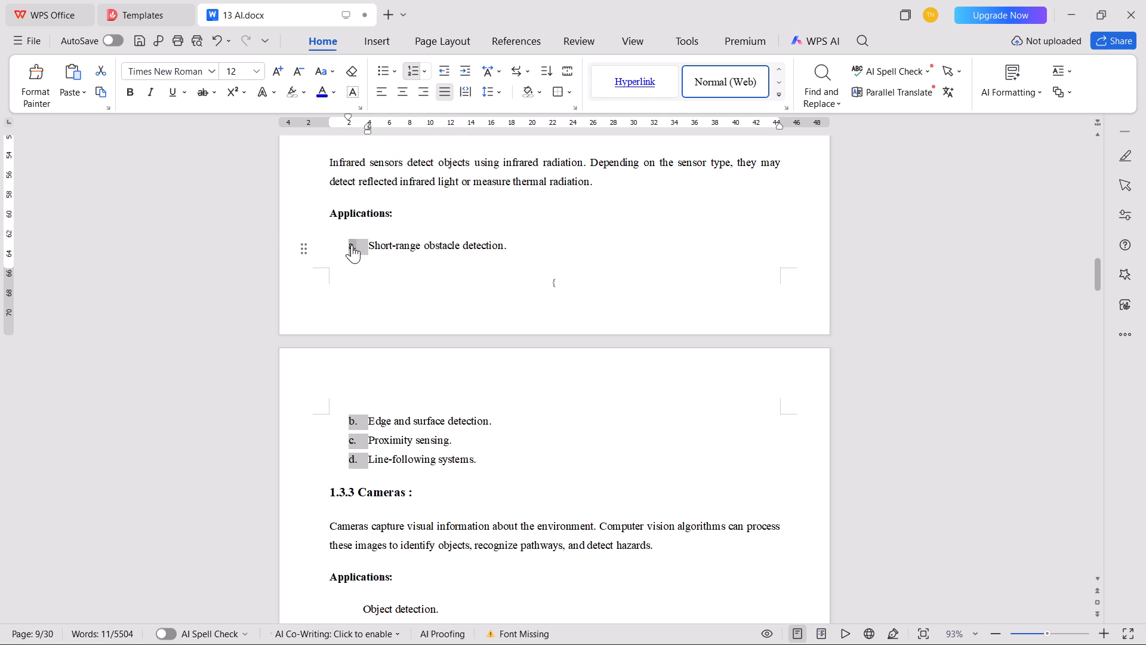
key("ctrl+b")
Turn the Applications items in section 1.3.3 Cameras into an indented a., b., c. list with bold letters.
scroll(416, 309, "down", 5)
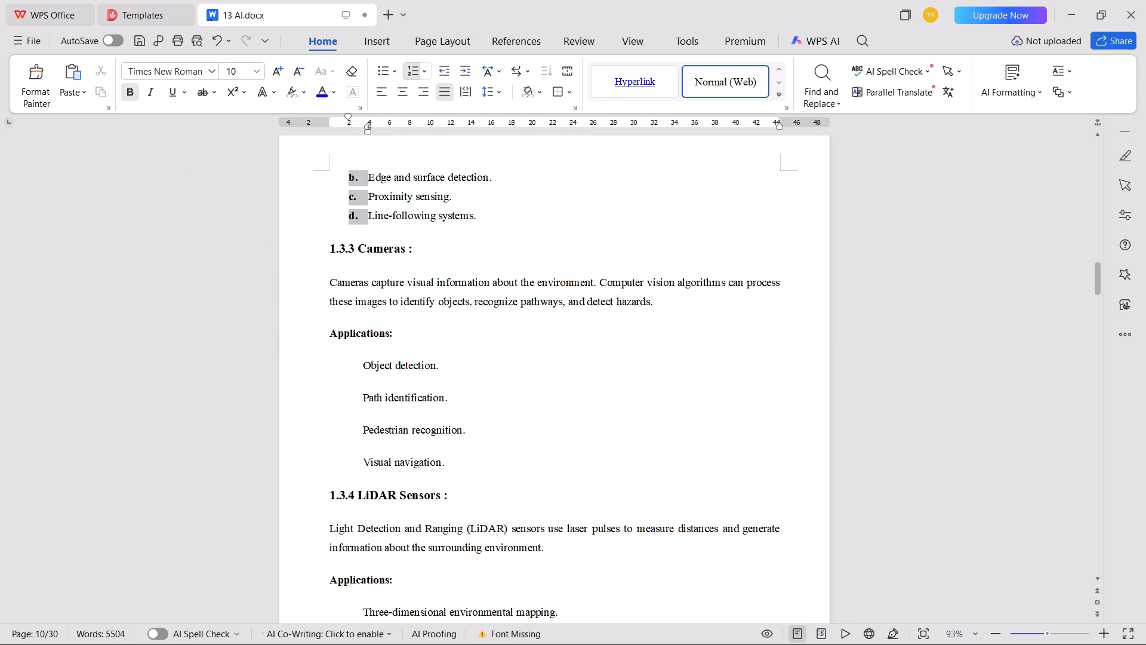
left_click_drag(462, 464, 335, 366)
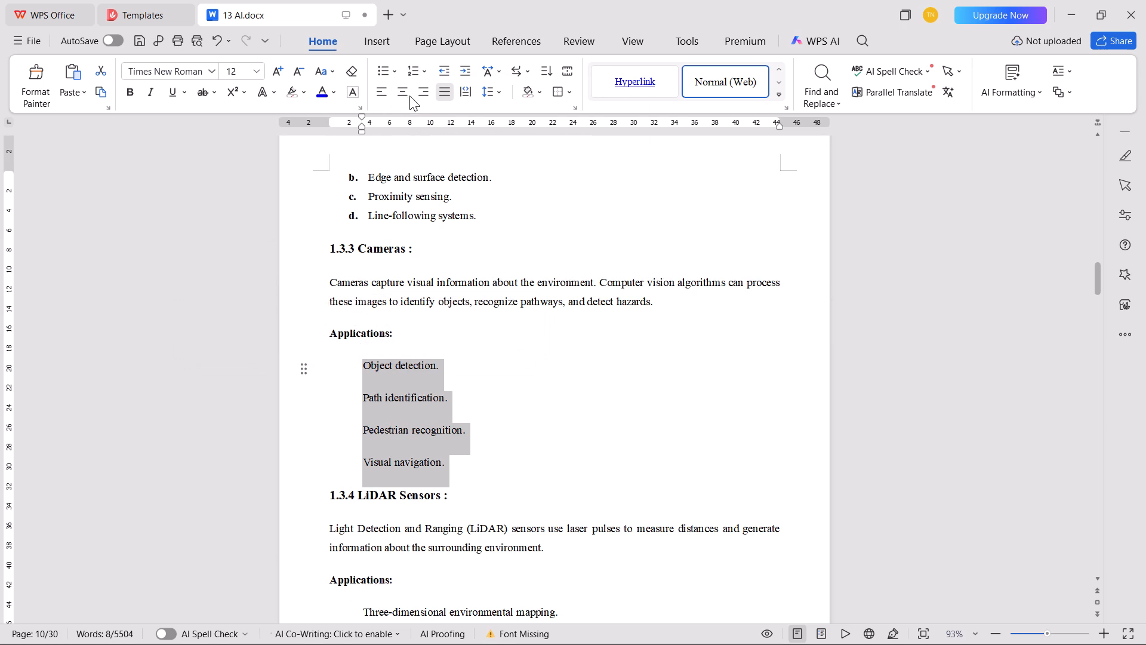
left_click(421, 73)
left_click(531, 178)
key("Tab")
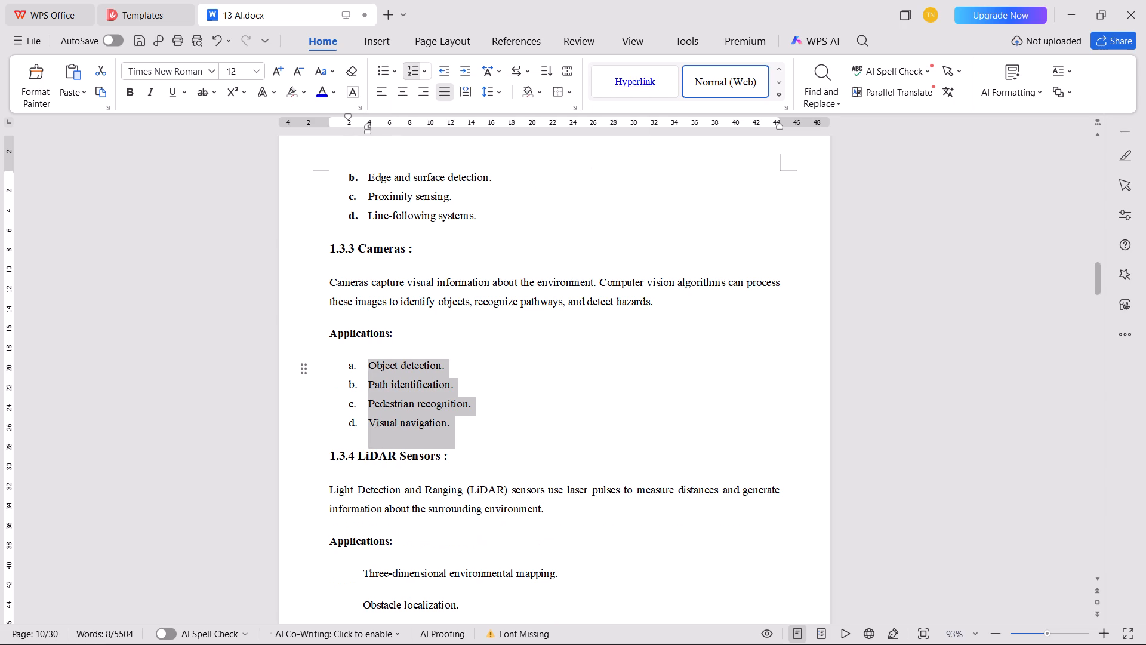
left_click(350, 369)
key("ctrl+b")
left_click(499, 426)
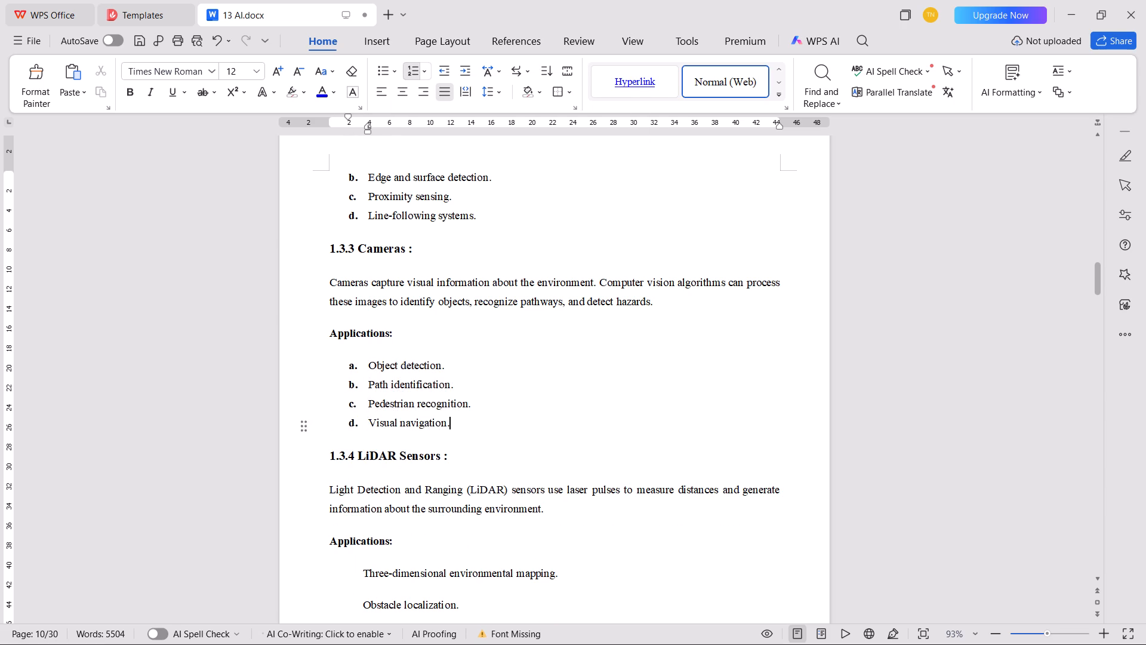
Turn the Applications items in section 1.3.4 LiDAR Sensors into an indented a., b., c. list with bold letters.
scroll(488, 418, "down", 5)
left_click_drag(526, 422, 347, 336)
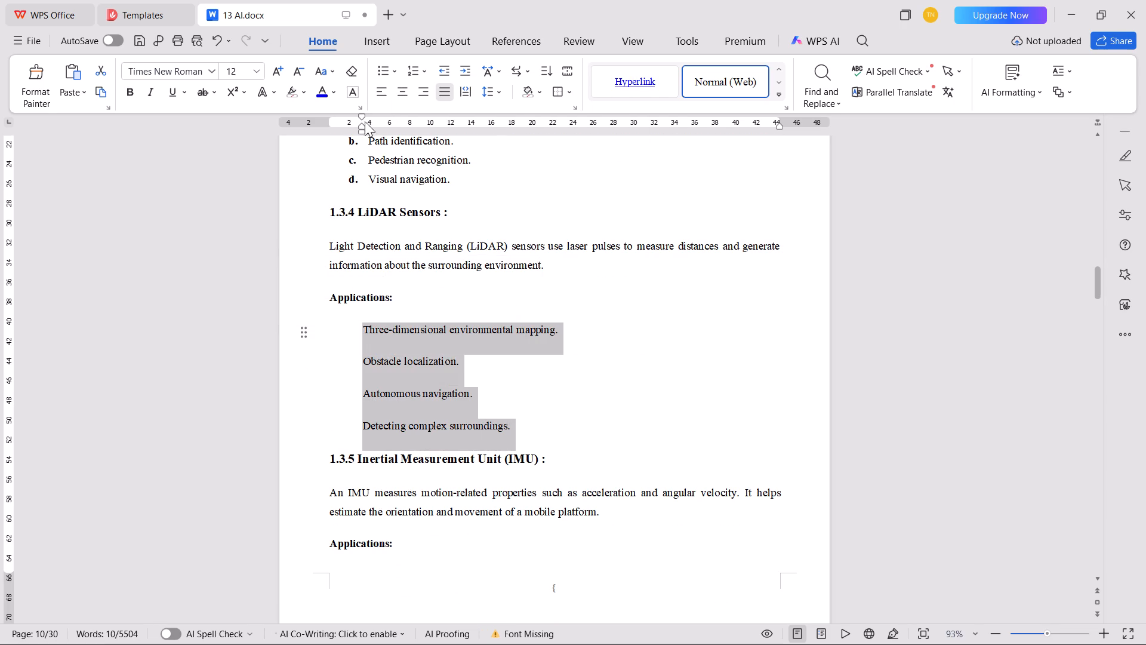
left_click(427, 79)
left_click(526, 172)
key("Tab")
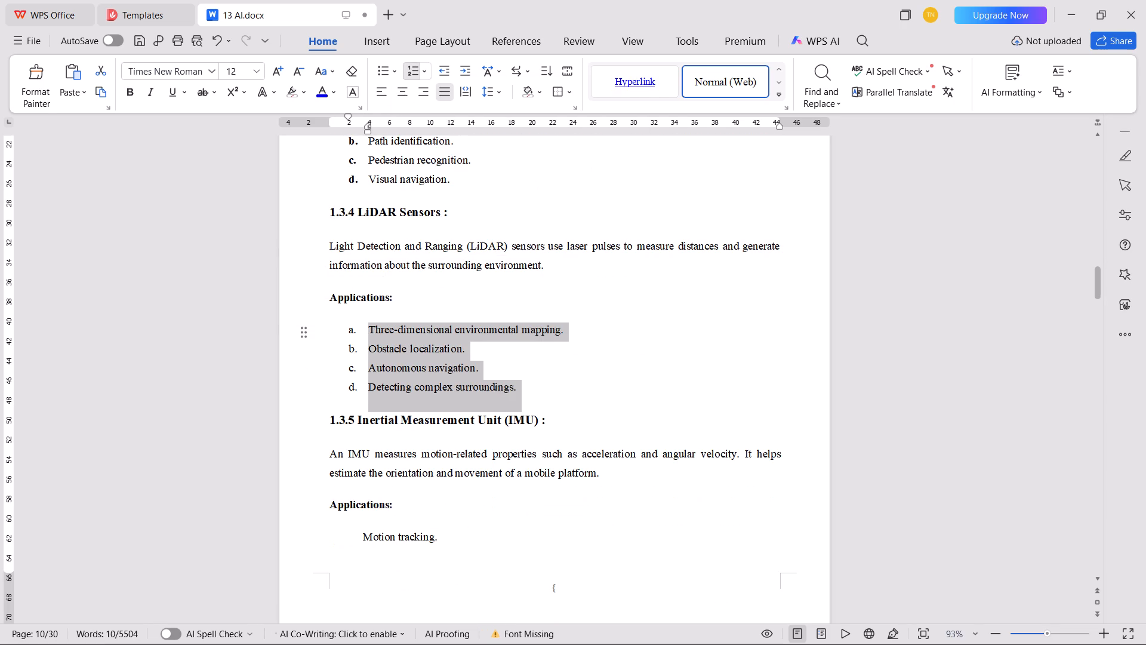
left_click(352, 333)
key("ctrl+b")
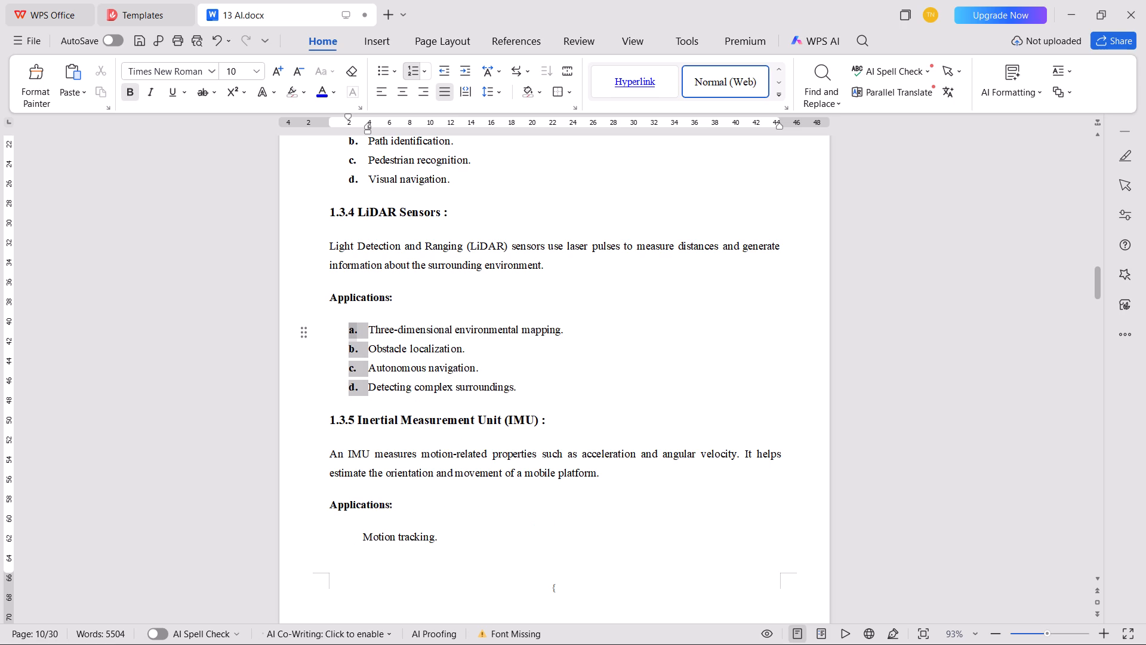
Turn the Applications items in section 1.3.5 Inertial Measurement Unit into an indented list starting at a., with bold letters.
scroll(435, 298, "down", 2)
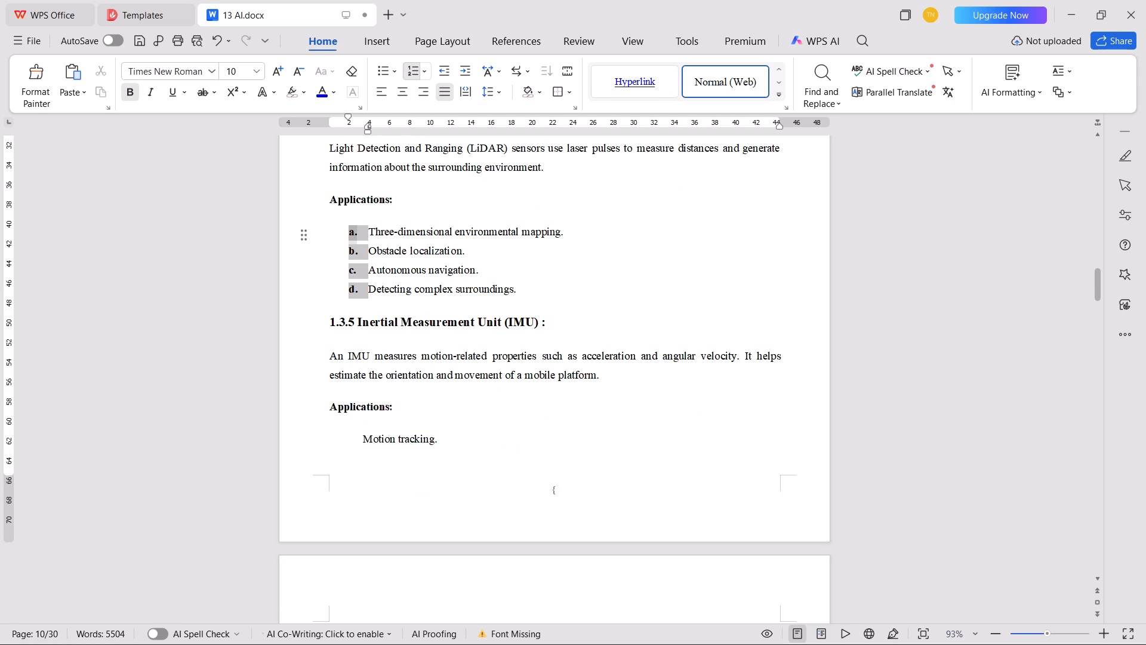
scroll(475, 454, "down", 5)
left_click_drag(492, 499, 322, 266)
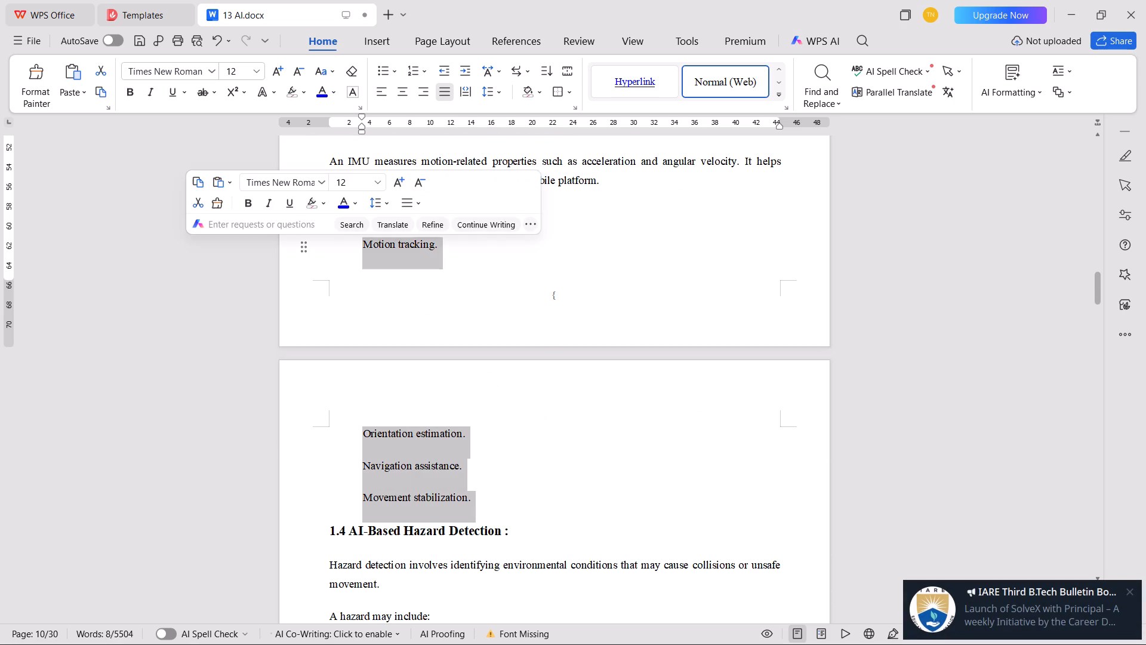
left_click(417, 74)
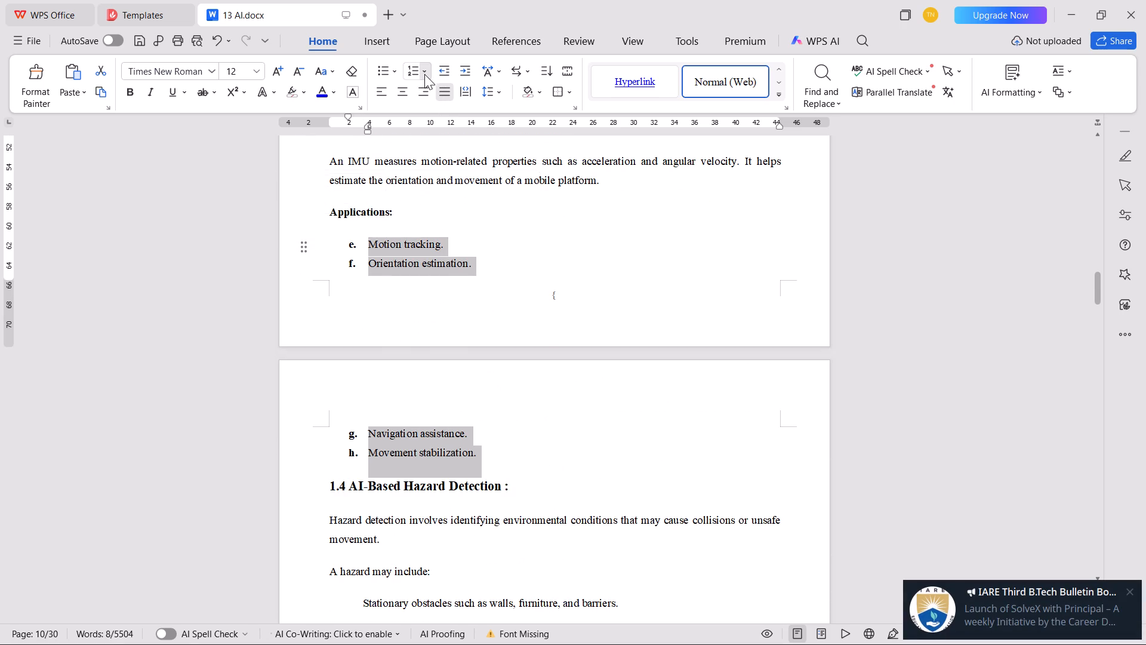
key("ctrl+z")
left_click(426, 72)
left_click(534, 176)
key("Tab")
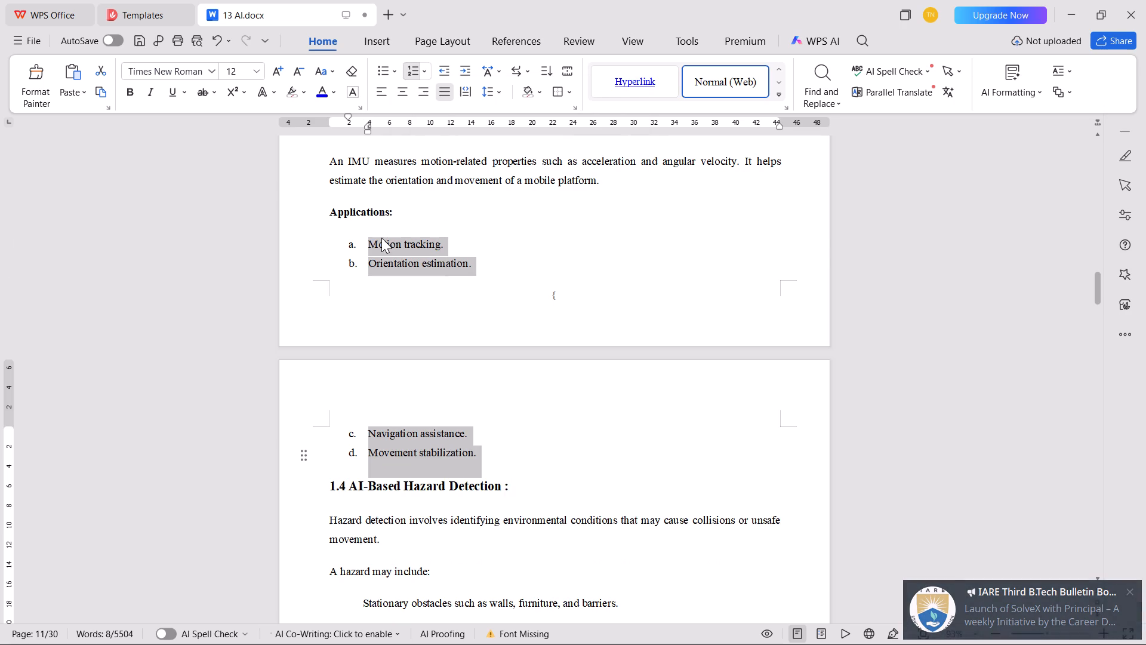
left_click(356, 244)
key("ctrl+b")
Turn the hazard items in section 1.4, from Stationary obstacles to Narrow passages, into an indented a., b., c. list with bold letters.
scroll(436, 391, "down", 3)
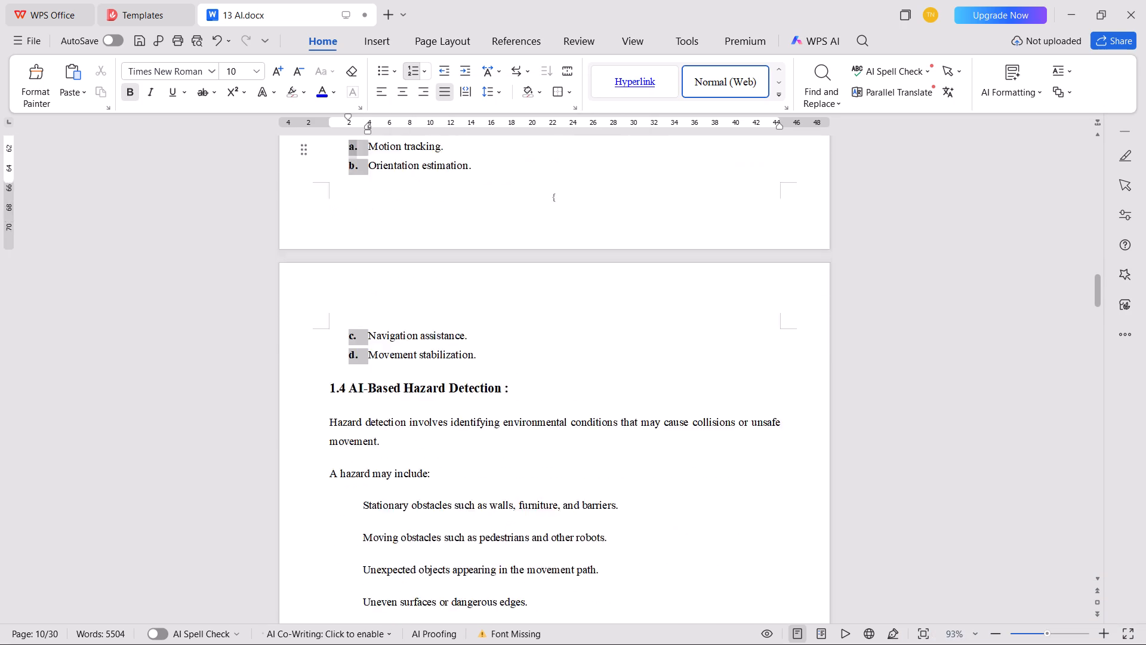
scroll(435, 394, "down", 1)
scroll(435, 394, "up", 1)
scroll(516, 383, "down", 4)
left_click_drag(539, 438, 353, 346)
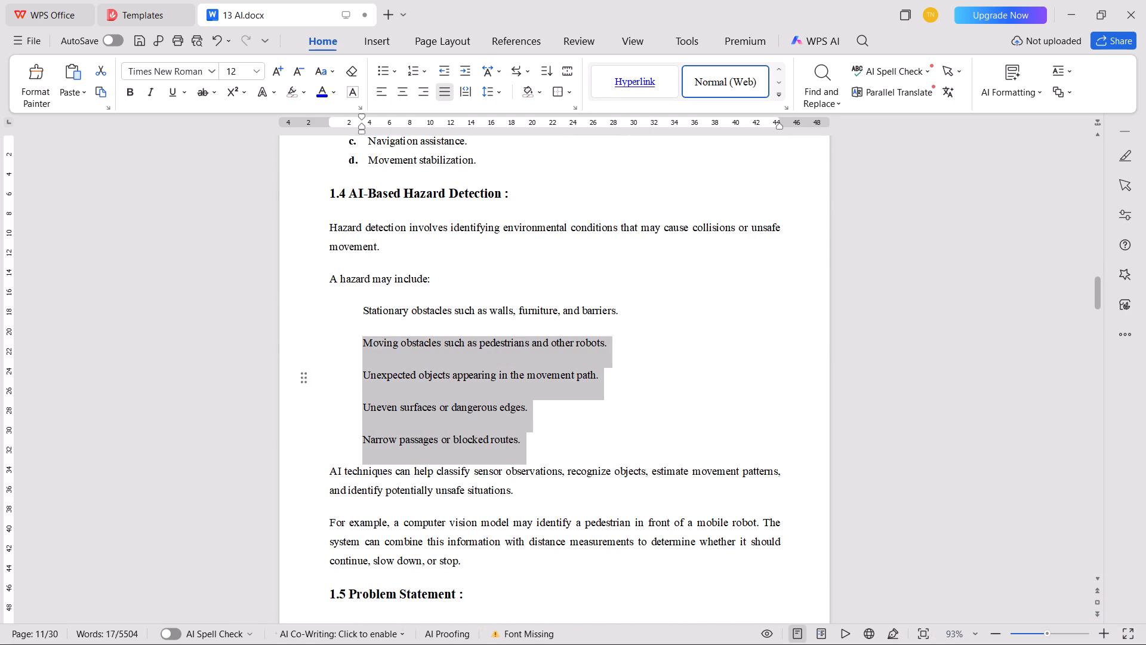
left_click_drag(353, 346, 348, 317)
left_click(428, 70)
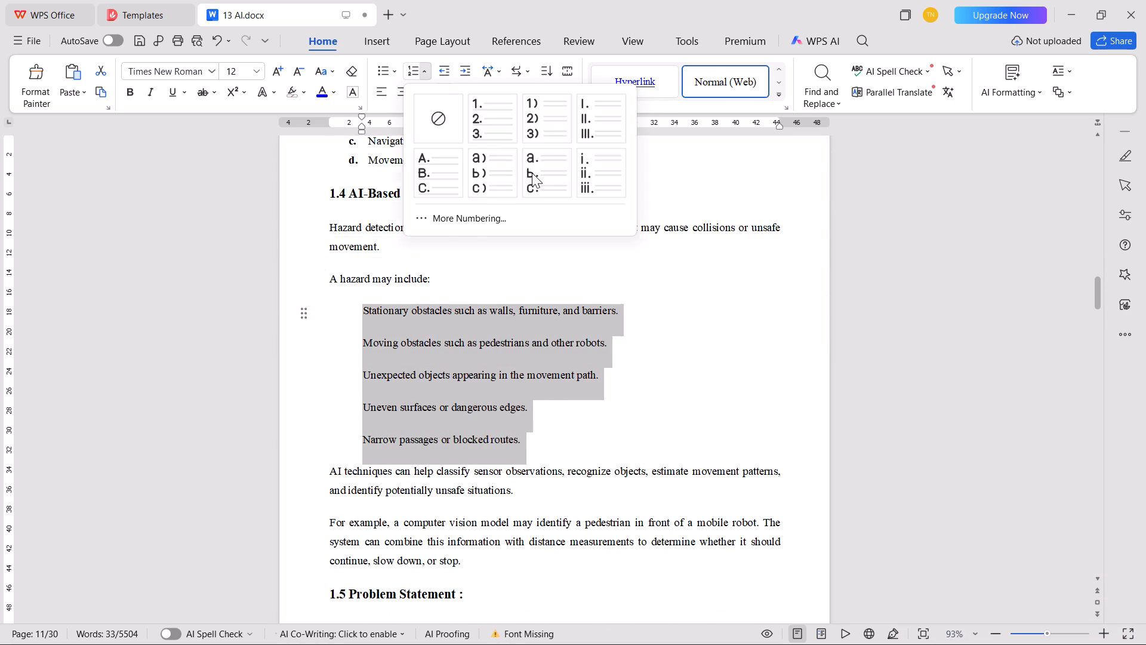
left_click(532, 173)
key("Tab")
left_click(350, 309)
key("ctrl+b")
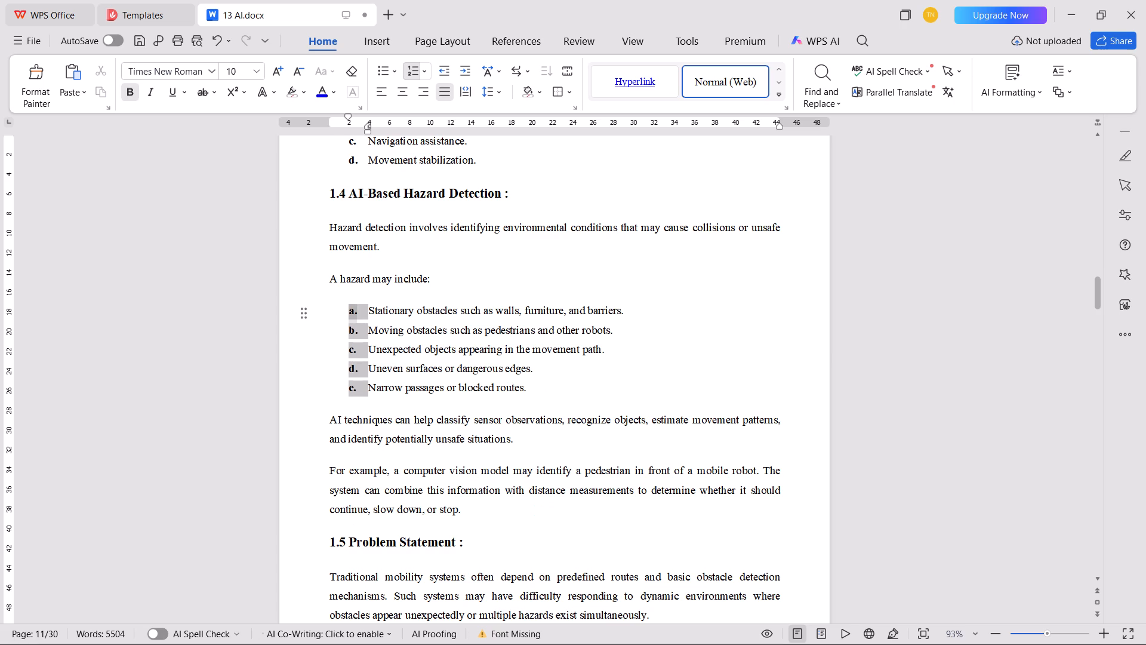
left_click(426, 368)
Insert an empty paragraph after the problem statement, before the 1.6 Objectives heading, and save the document.
scroll(427, 370, "down", 10)
left_click(575, 251)
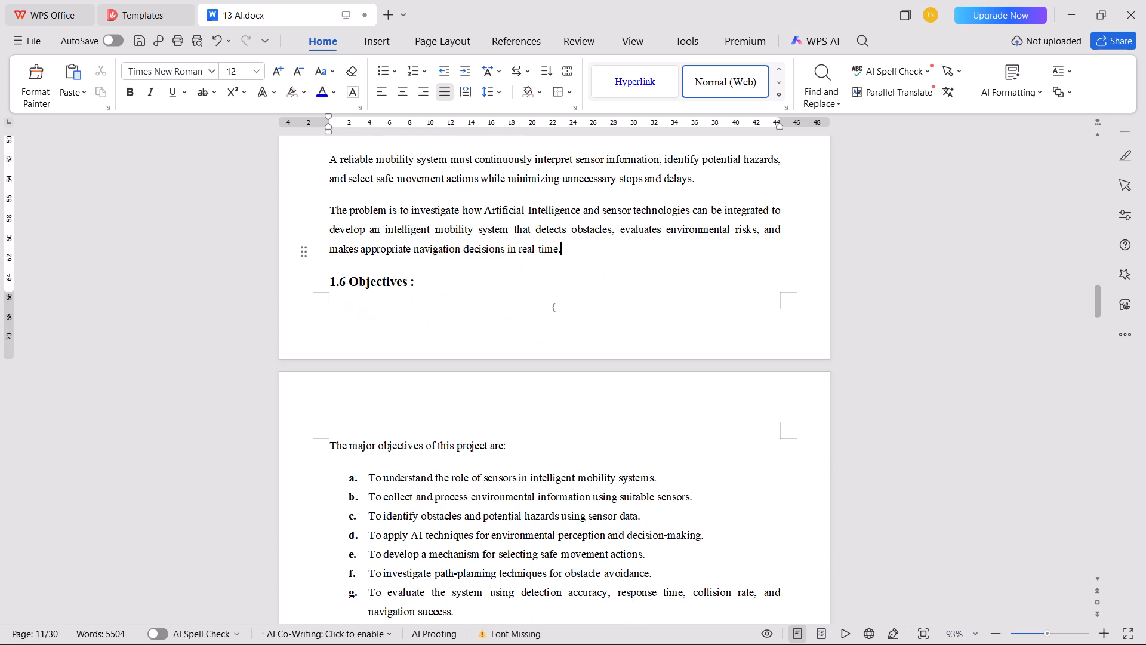
key("Return")
scroll(299, 361, "down", 16)
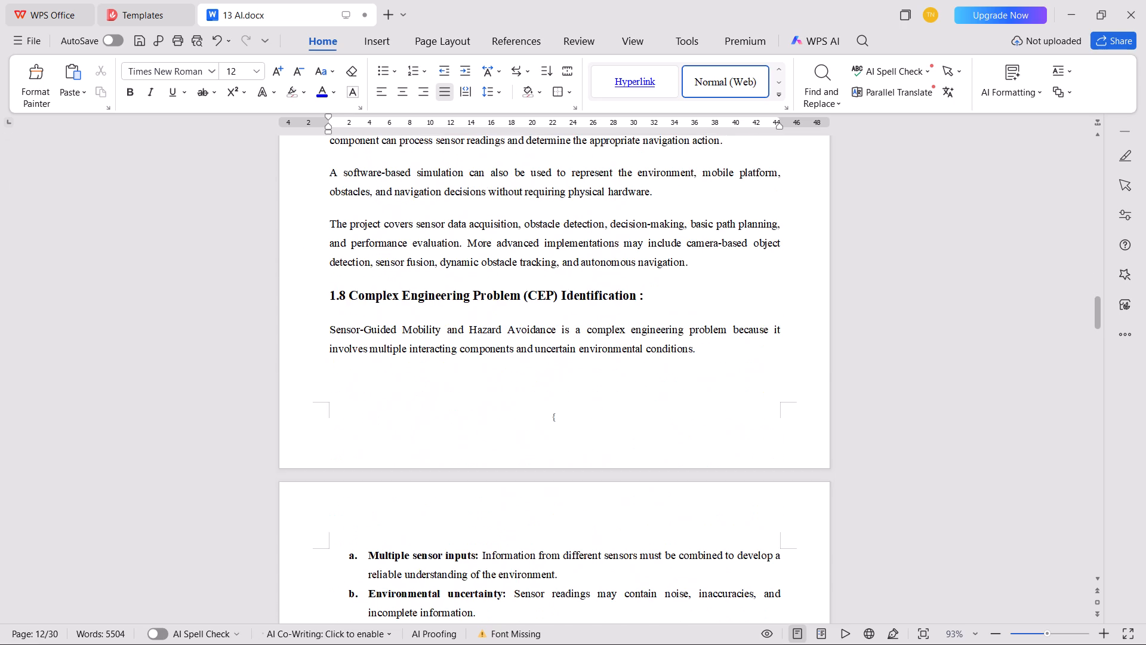
scroll(301, 360, "down", 13)
key("ctrl+s")
Justify all of Chapter 2, from its title to the end of its last paragraph, and set its line spacing to 1.5.
scroll(302, 360, "down", 13)
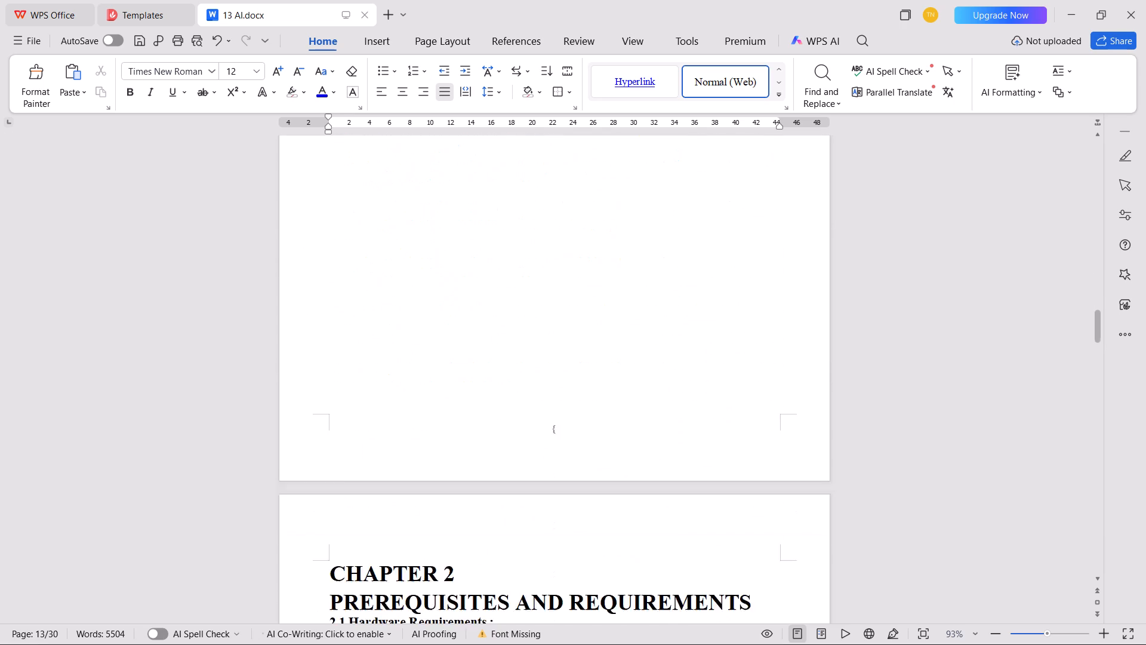
scroll(302, 360, "down", 5)
left_click_drag(304, 333, 301, 357)
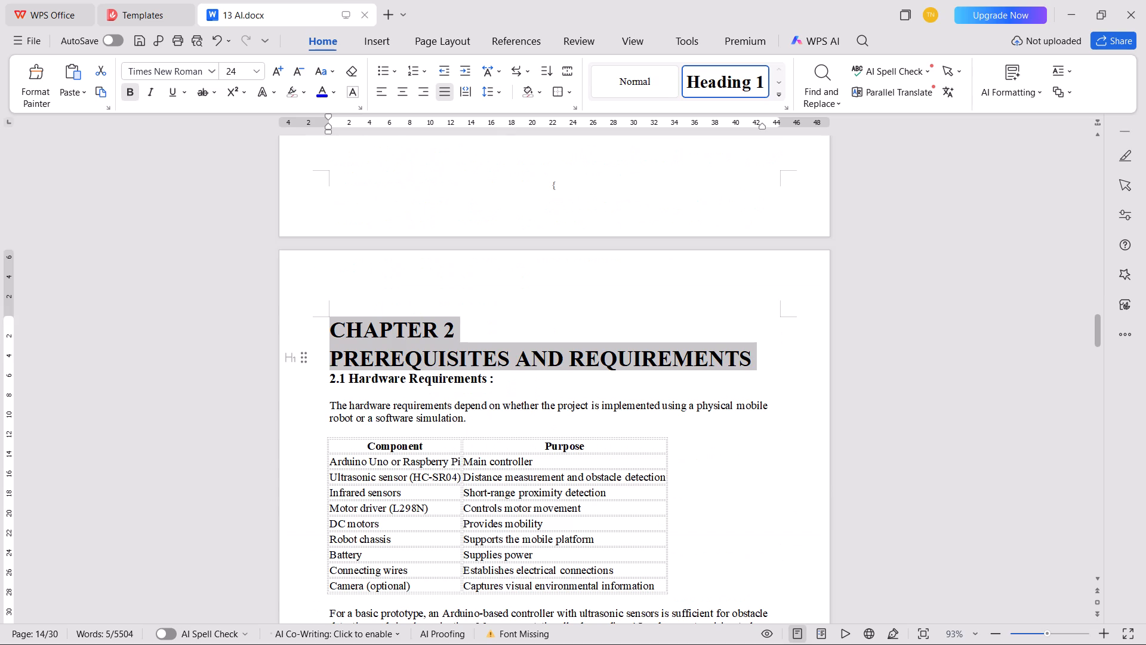
left_click_drag(301, 357, 292, 462)
scroll(301, 376, "down", 7)
scroll(292, 462, "down", 20)
scroll(292, 462, "down", 11)
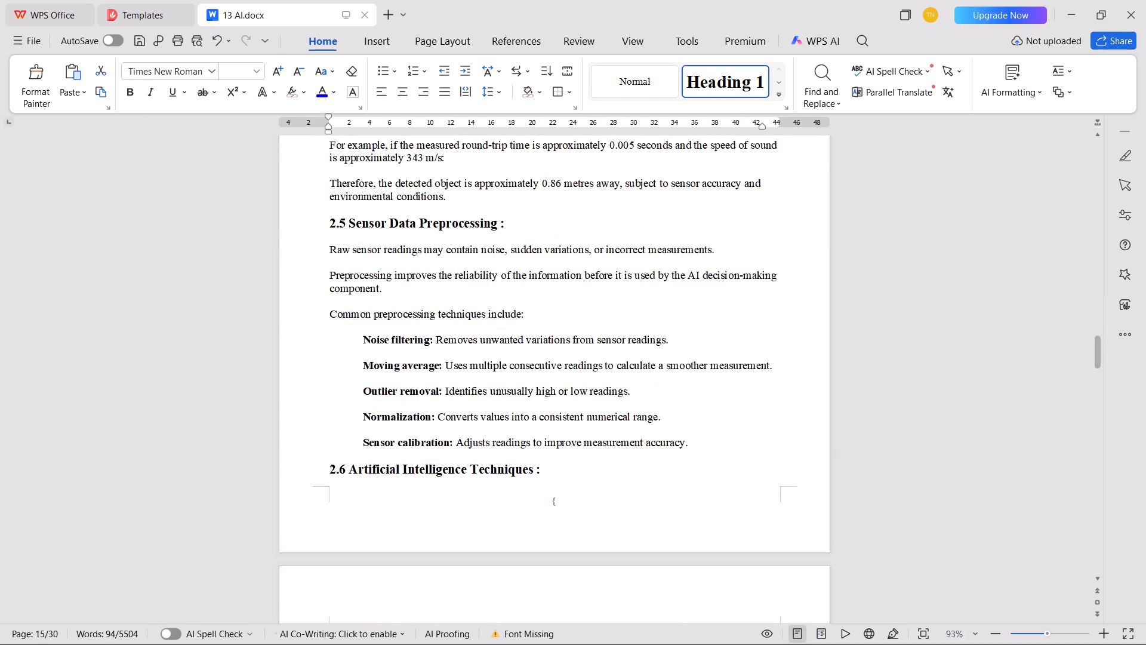
left_click_drag(292, 462, 294, 468)
scroll(292, 464, "down", 20)
scroll(294, 466, "down", 7)
scroll(294, 468, "down", 20)
scroll(294, 468, "down", 10)
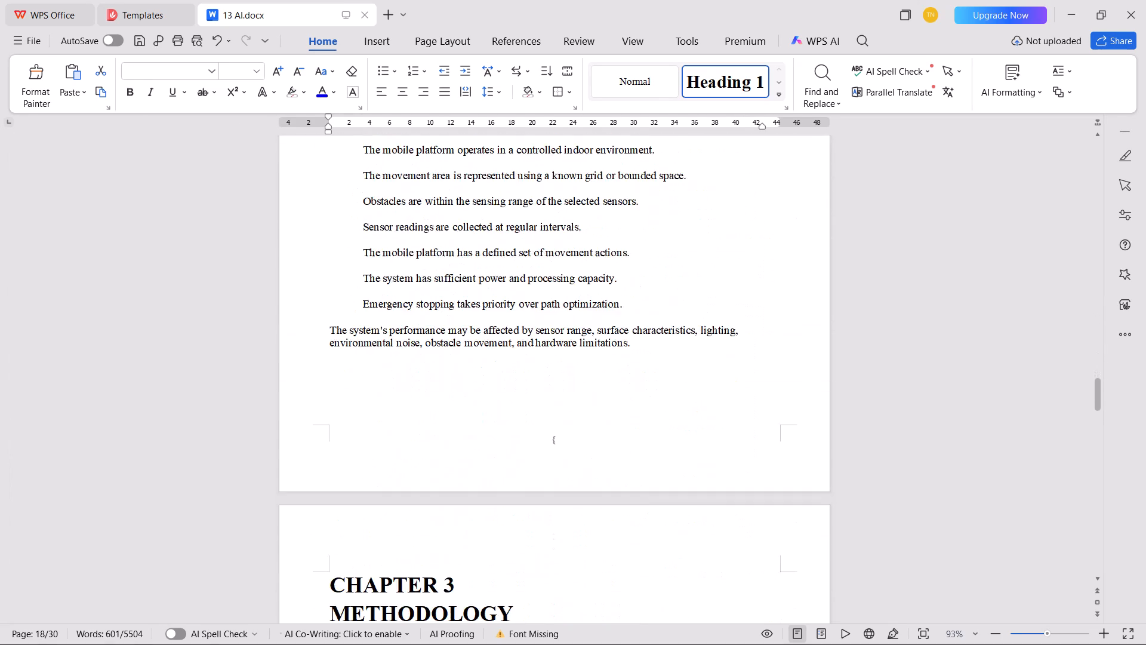
scroll(294, 468, "down", 5)
left_click_drag(294, 468, 276, 223)
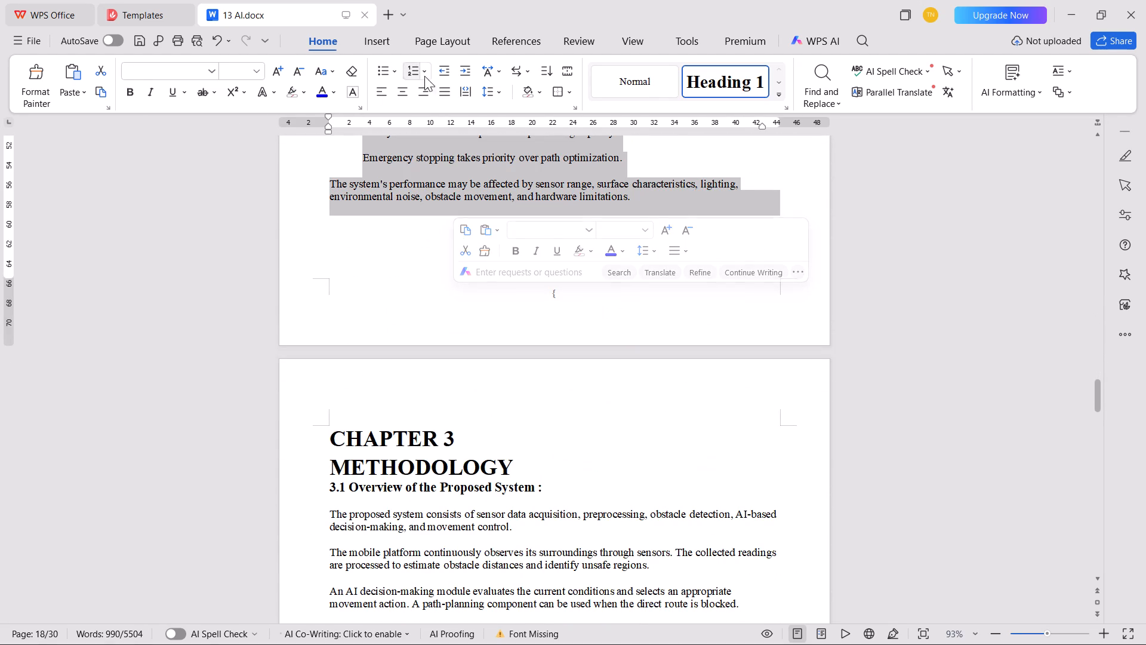
left_click(451, 93)
left_click(487, 94)
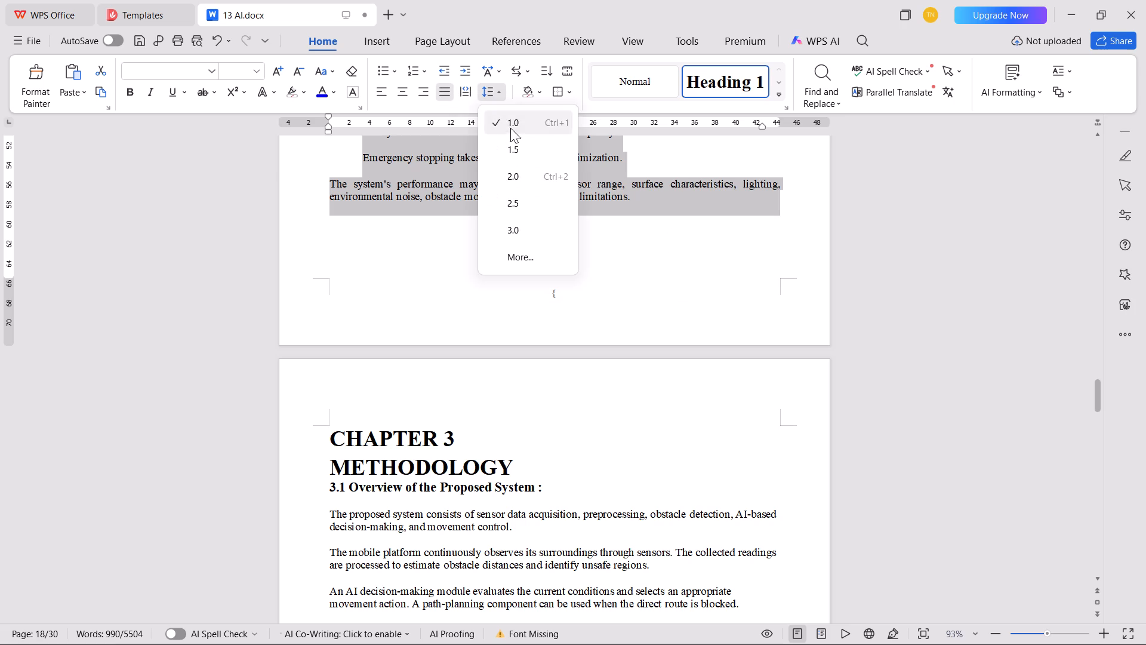
left_click(513, 142)
left_click(466, 447)
Centre the CHAPTER 2 and PREREQUISITES AND REQUIREMENTS headings and set their font size to 18.
scroll(466, 447, "up", 20)
scroll(466, 447, "up", 8)
scroll(461, 420, "down", 1)
scroll(461, 420, "up", 11)
scroll(461, 418, "down", 2)
scroll(461, 418, "up", 10)
scroll(461, 416, "down", 1)
scroll(461, 416, "up", 20)
scroll(461, 416, "up", 1)
scroll(458, 416, "down", 1)
scroll(458, 416, "up", 20)
scroll(458, 416, "up", 4)
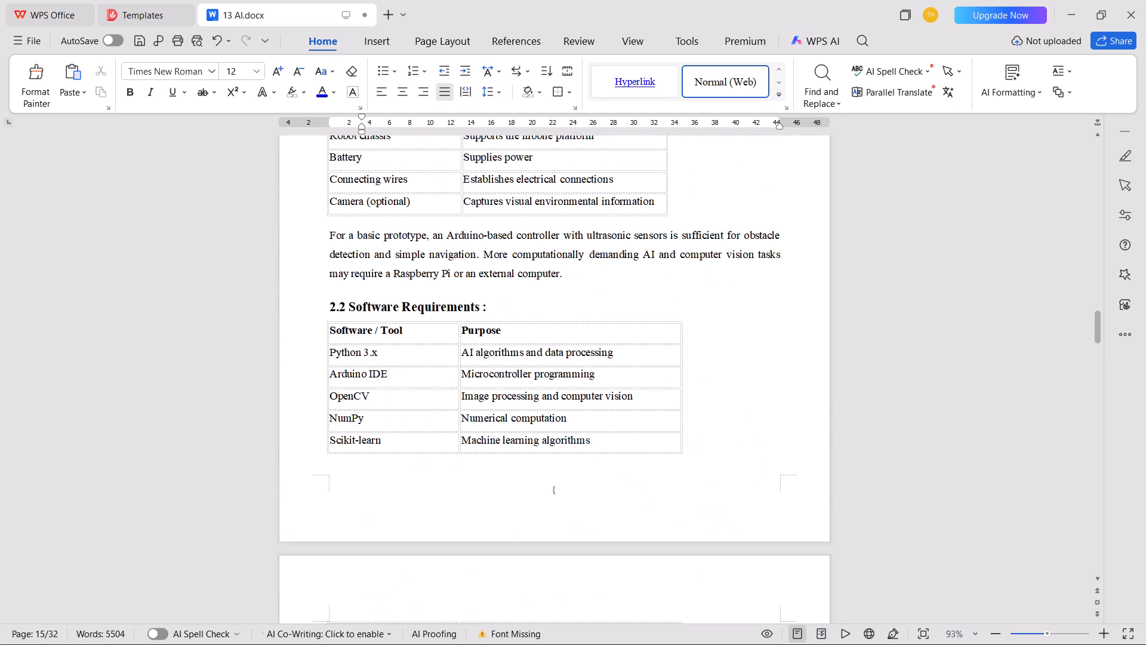
scroll(458, 416, "up", 6)
scroll(458, 416, "down", 1)
scroll(458, 416, "up", 7)
left_click_drag(295, 233, 295, 271)
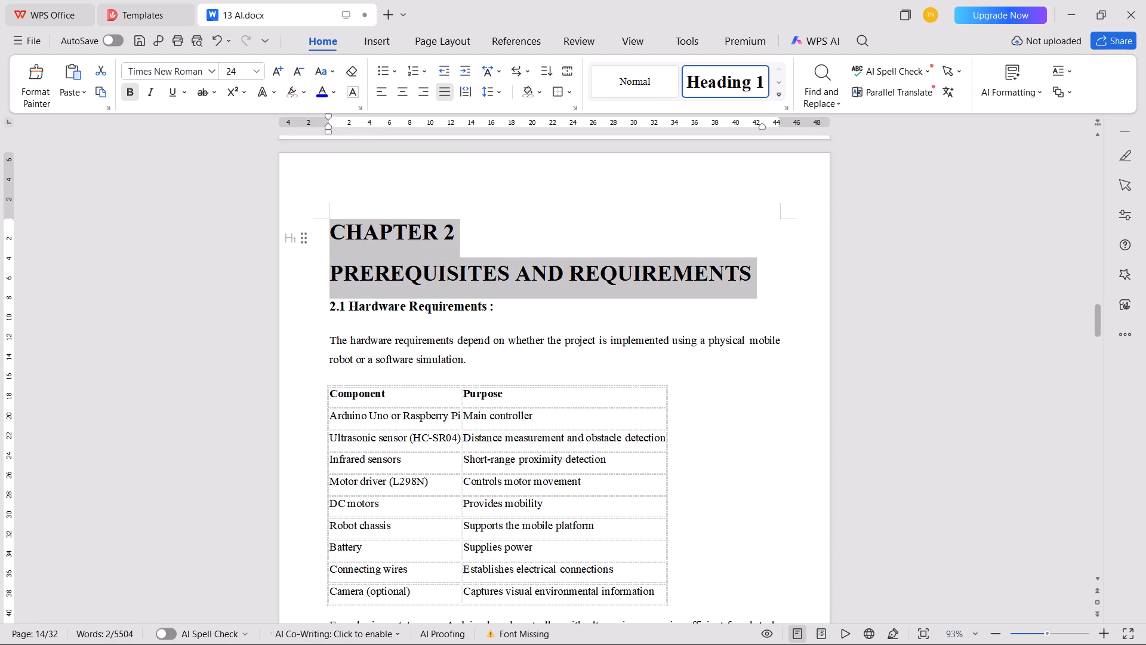
left_click_drag(295, 271, 295, 277)
key("ctrl+e")
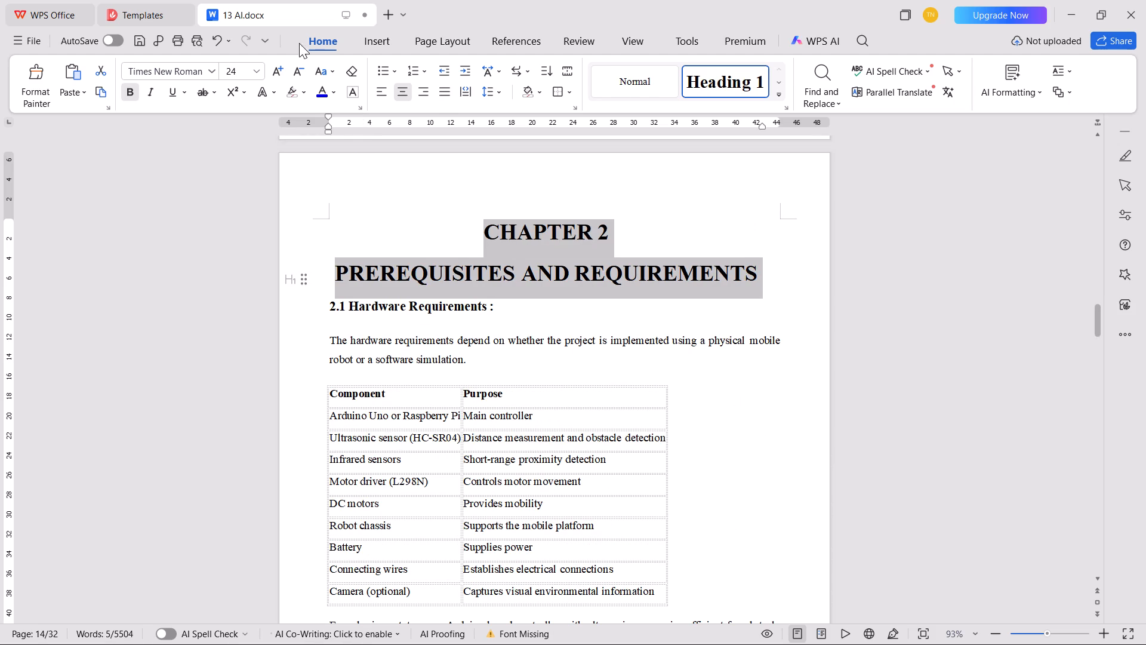
left_click(238, 68)
type("18")
key("Return")
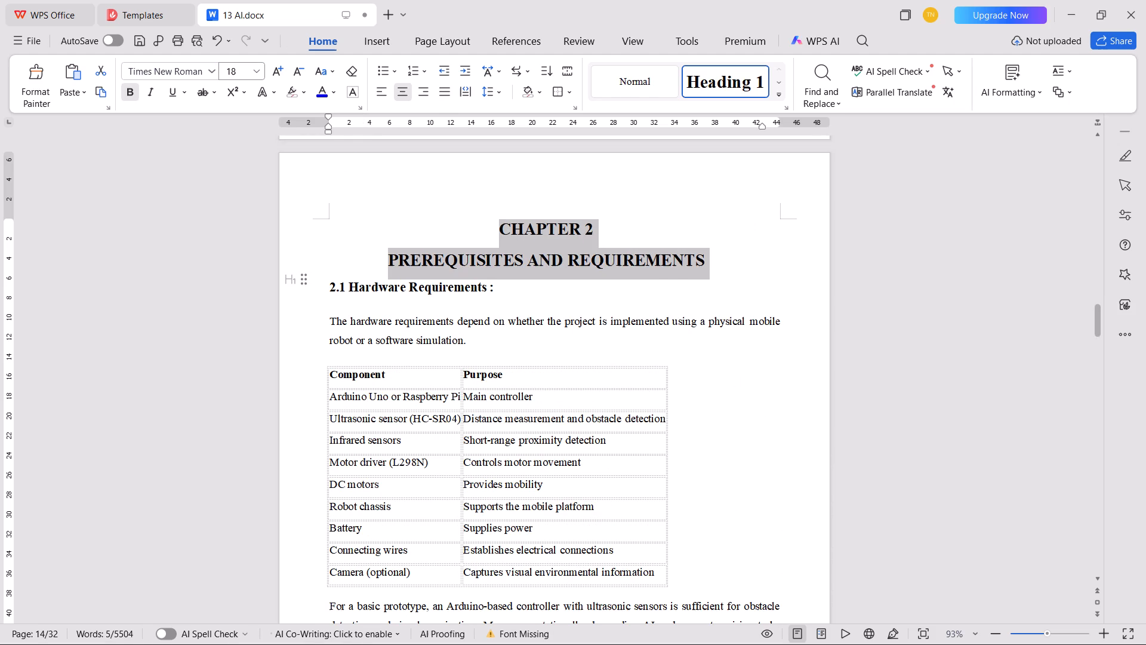
Autofit the hardware requirements table in section 2.1 to the window width.
left_click(291, 282)
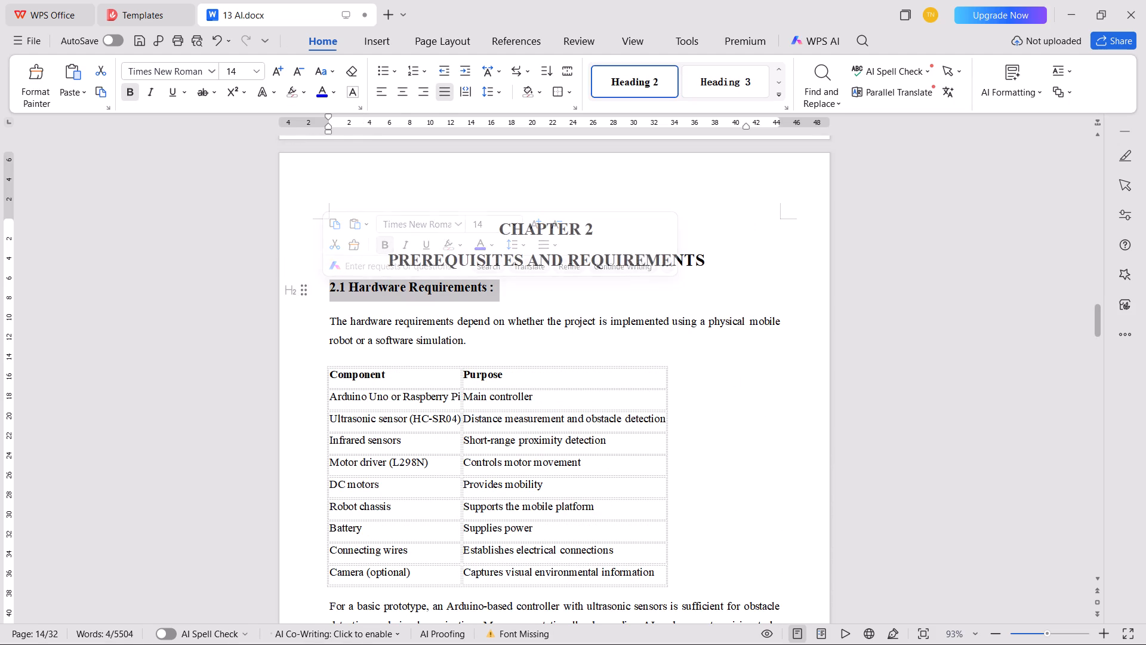
left_click(301, 331)
left_click(338, 387)
left_click(313, 350)
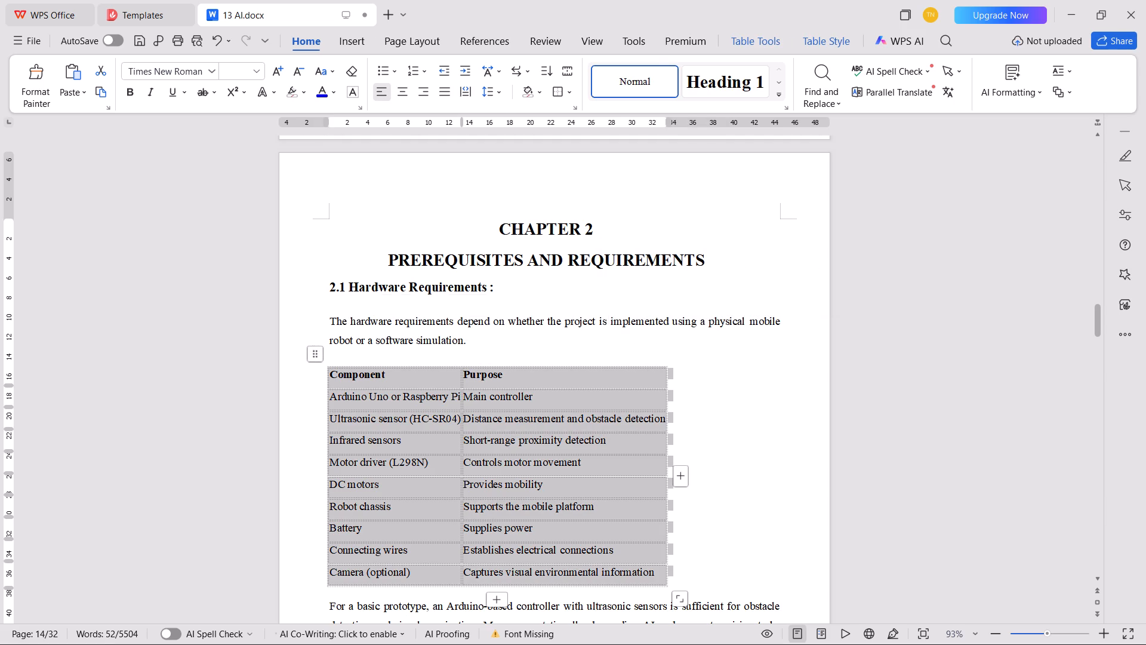
left_click(750, 44)
left_click(409, 90)
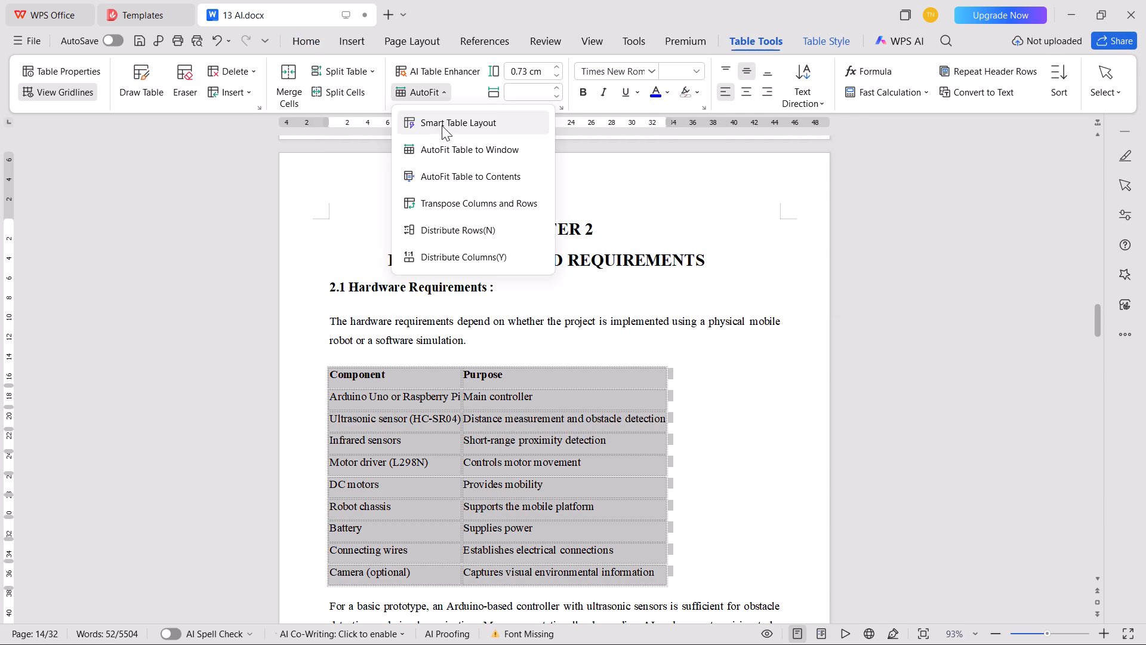
left_click(447, 146)
Apply the black grid table style with a thick outer border and First Row shading to the hardware requirements table.
left_click(807, 43)
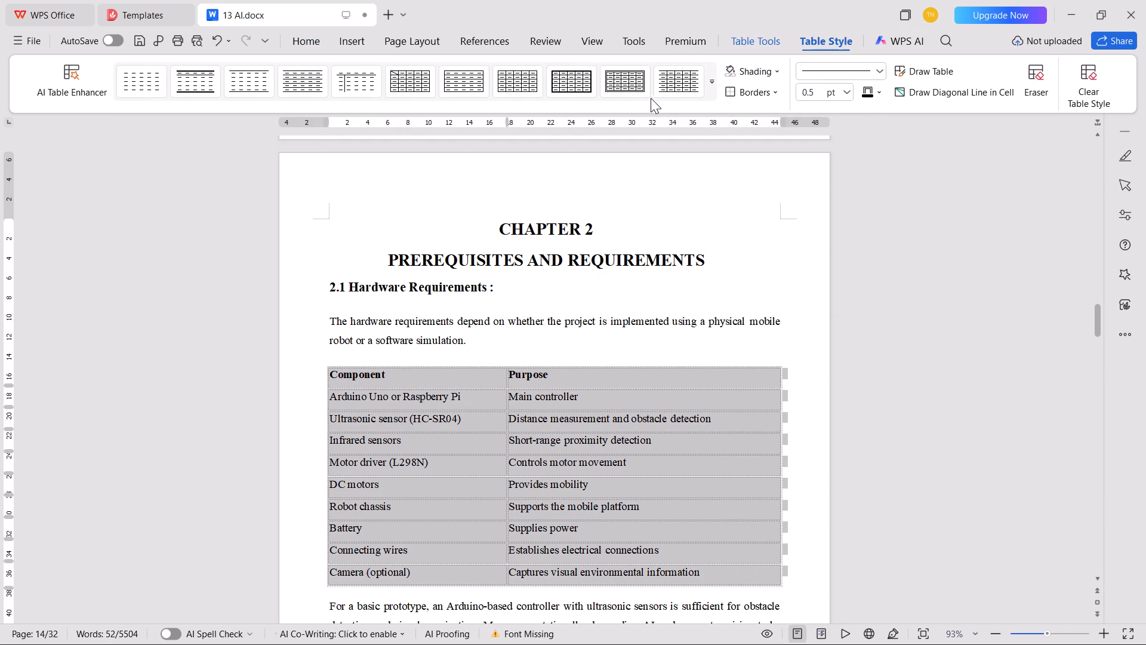
left_click(707, 87)
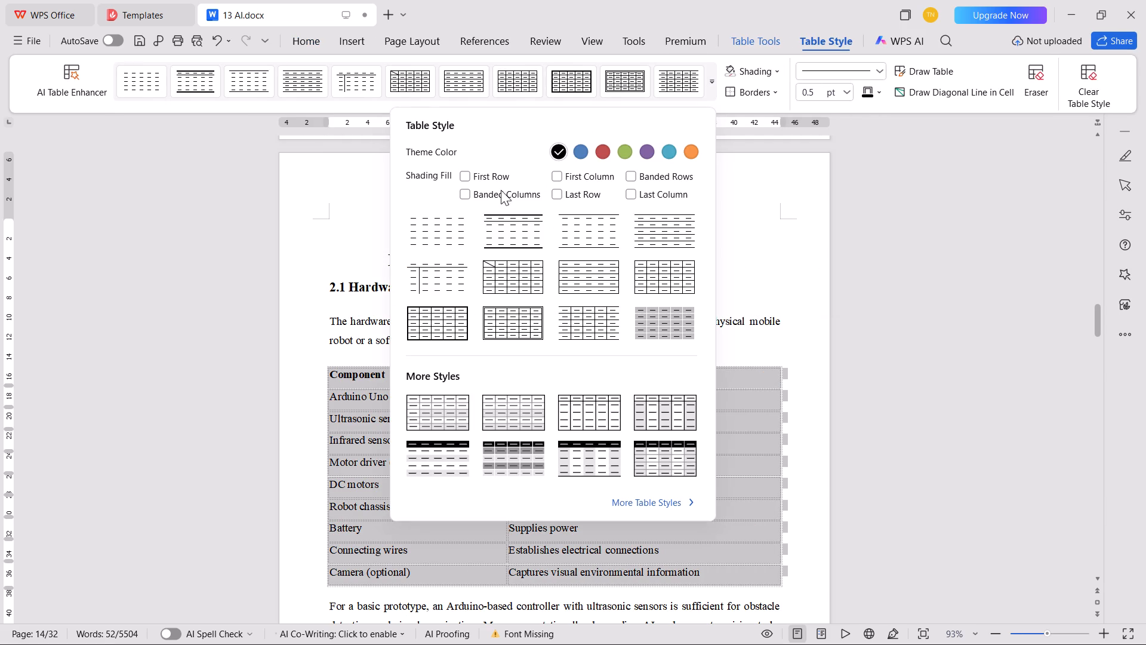
left_click(461, 181)
left_click(442, 332)
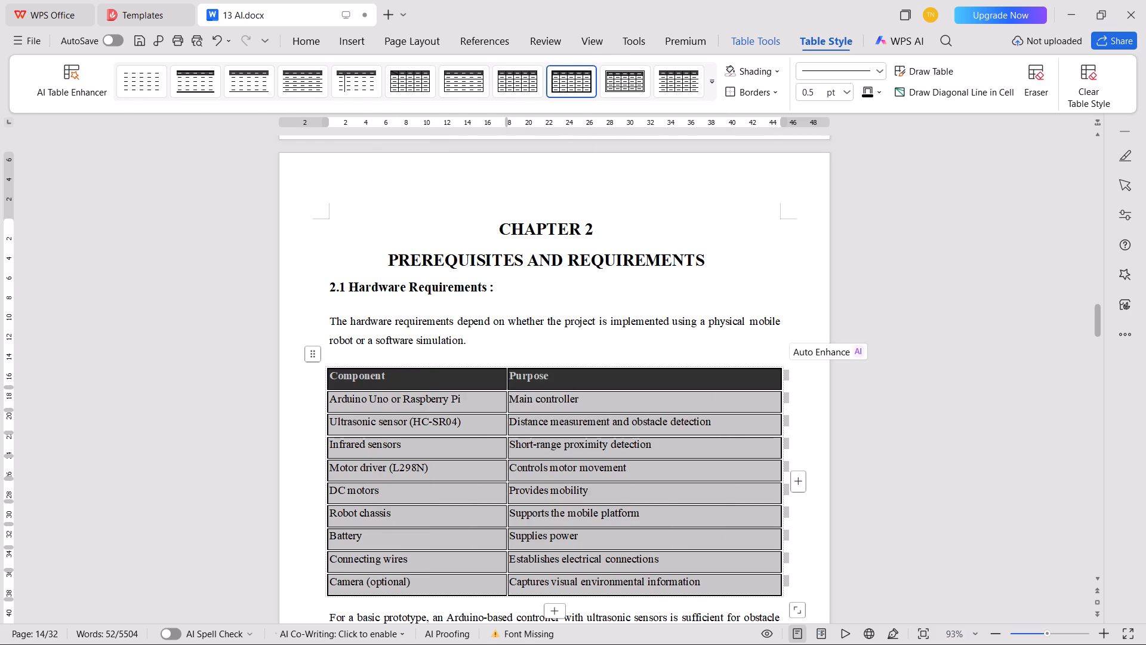
left_click(910, 400)
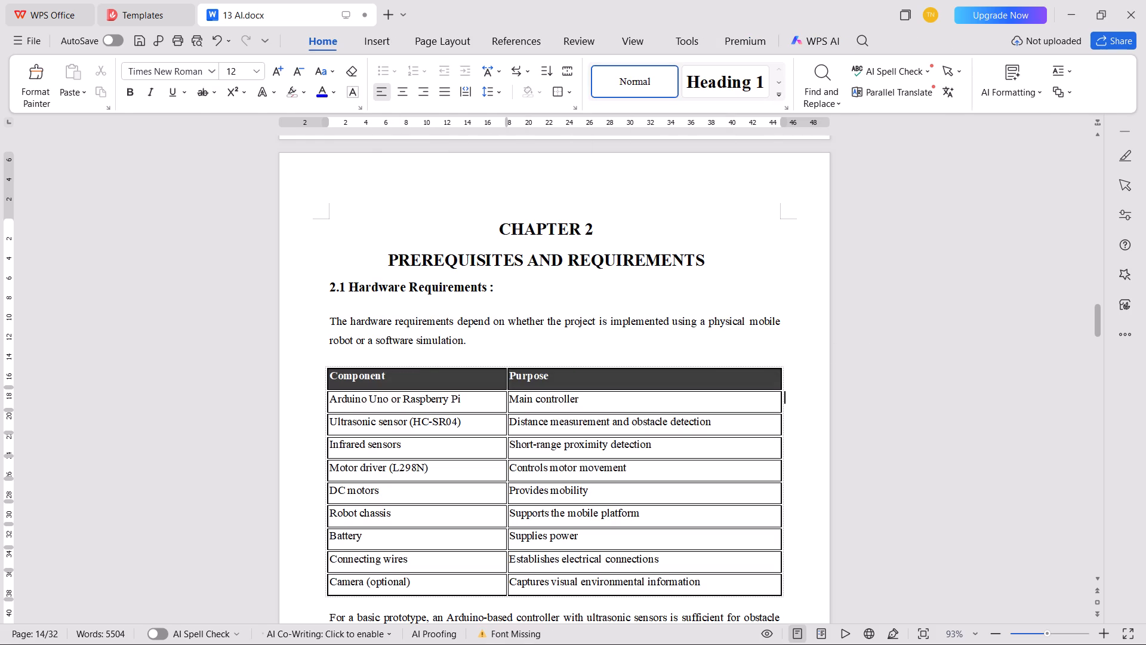
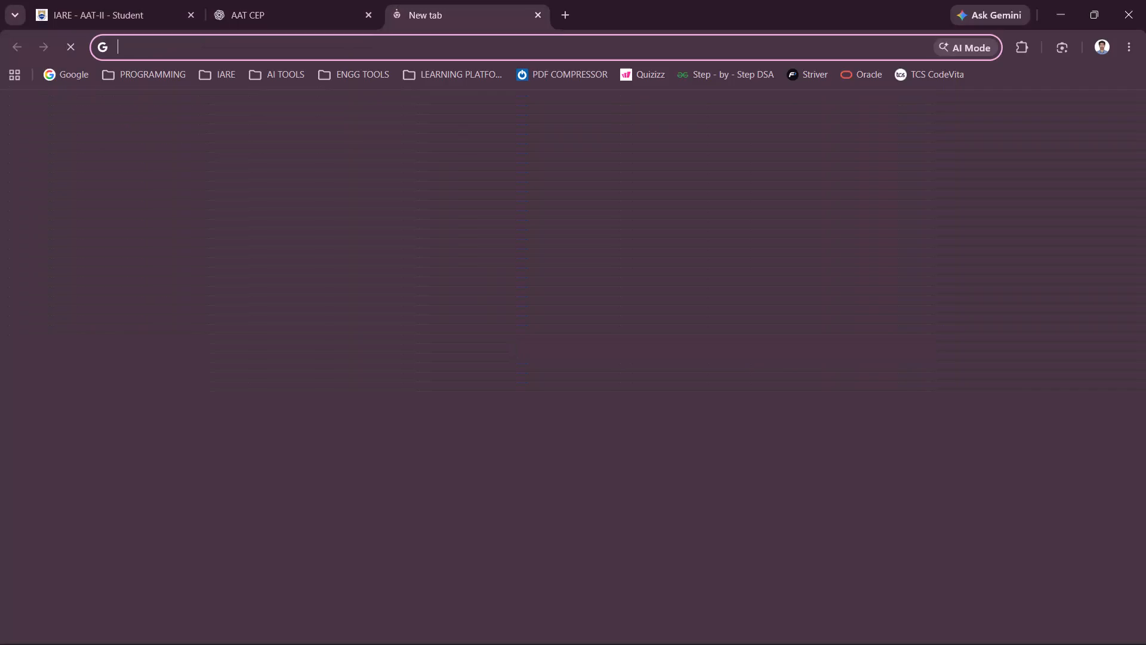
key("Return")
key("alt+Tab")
Apply the Grid Table 2 - Thick Border style to the software requirements table in section 2.2.
scroll(512, 358, "down", 6)
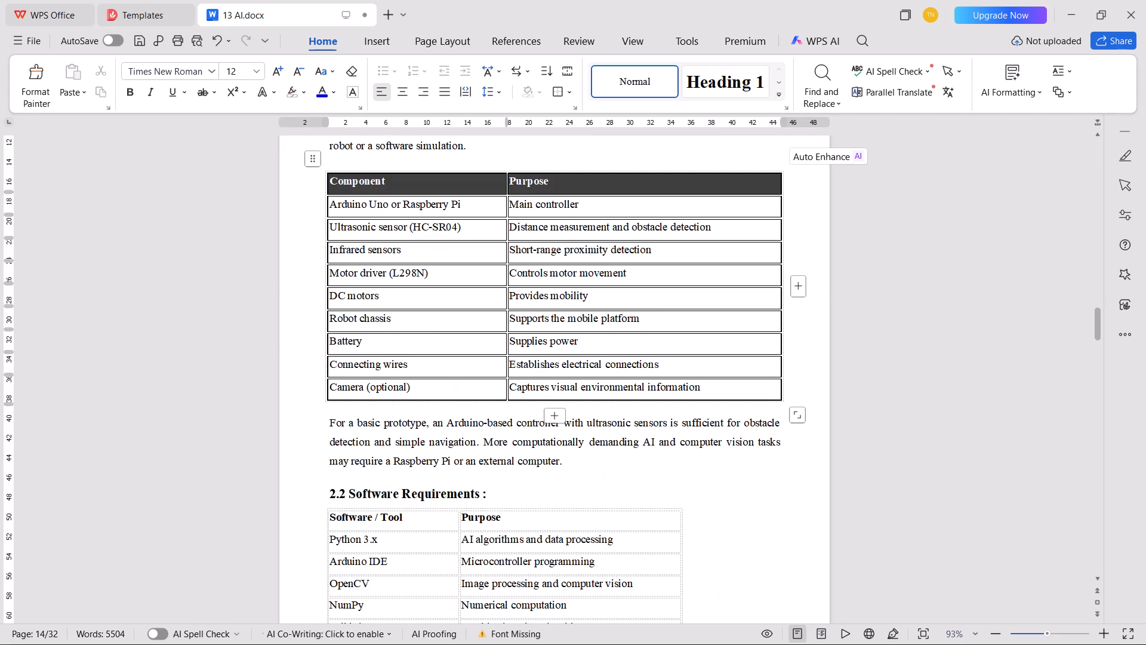
scroll(390, 434, "down", 3)
left_click(319, 399)
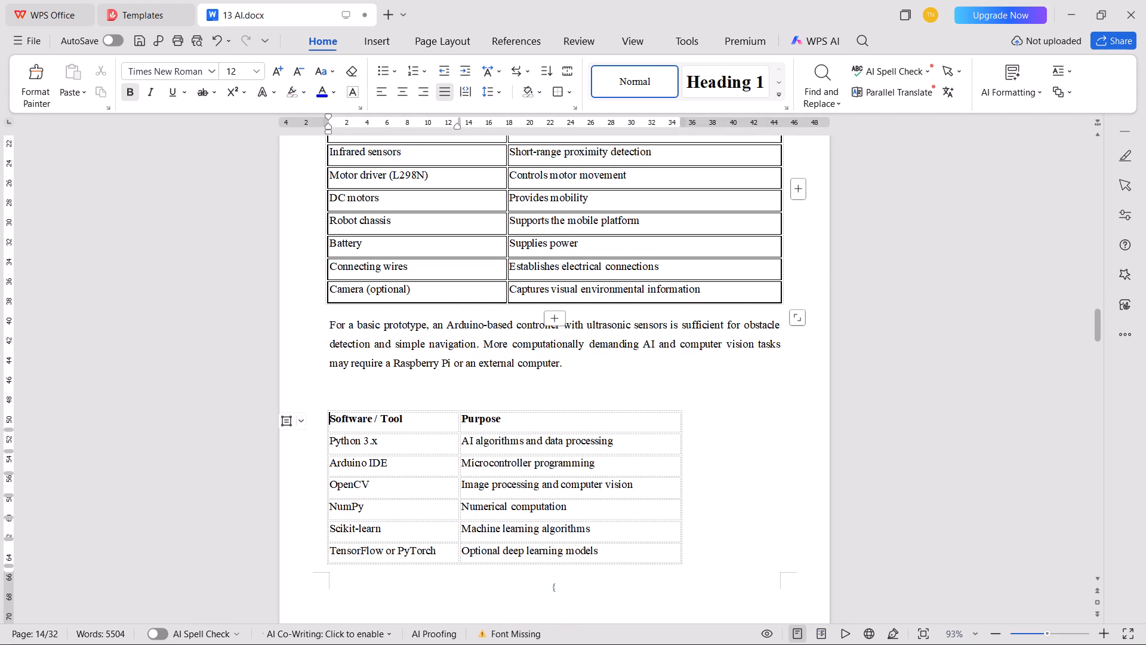
key("ctrl+z")
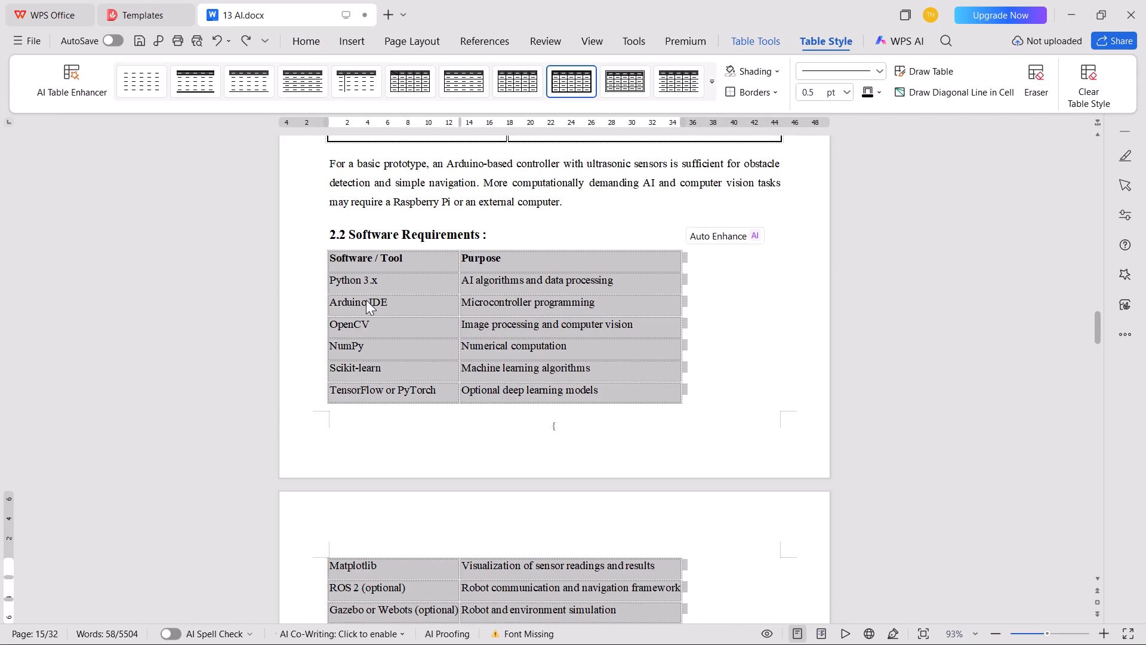
left_click(470, 317)
left_click(571, 228)
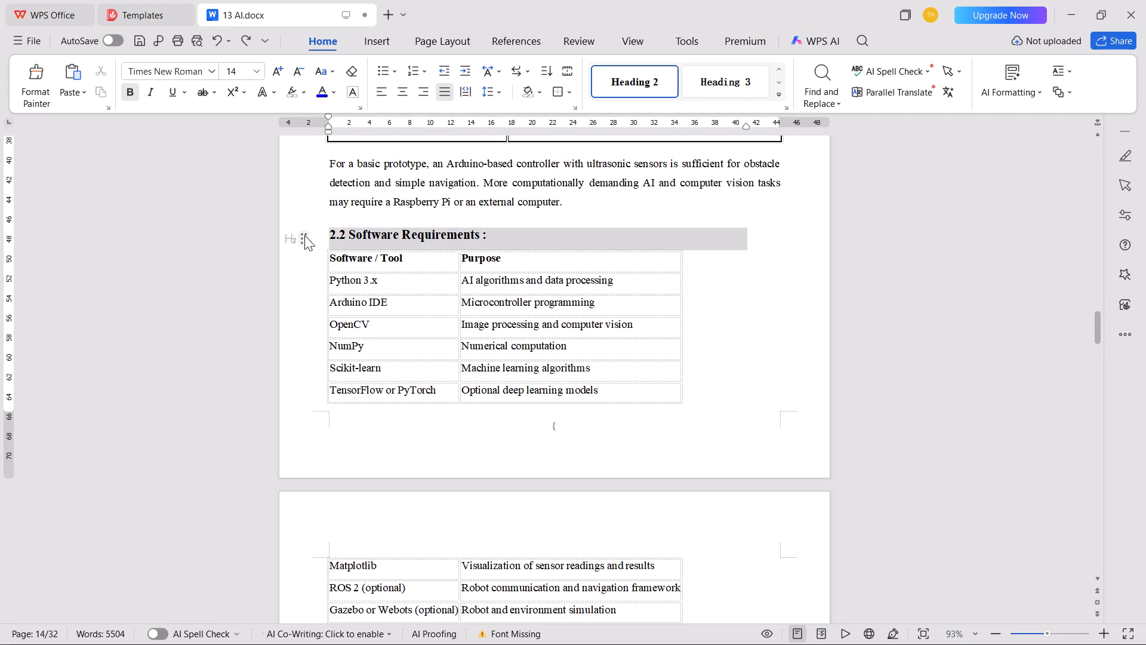
left_click(355, 284)
left_click(316, 241)
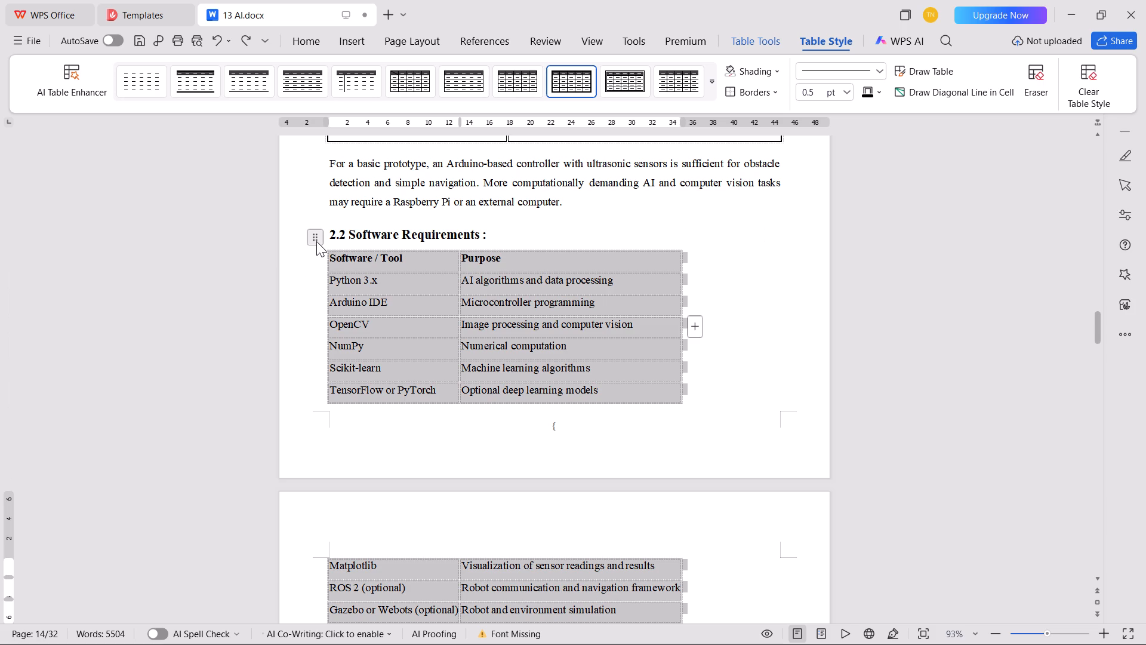
left_click(576, 75)
Autofit the software requirements table to the window width and save the document.
left_click(777, 39)
left_click(440, 97)
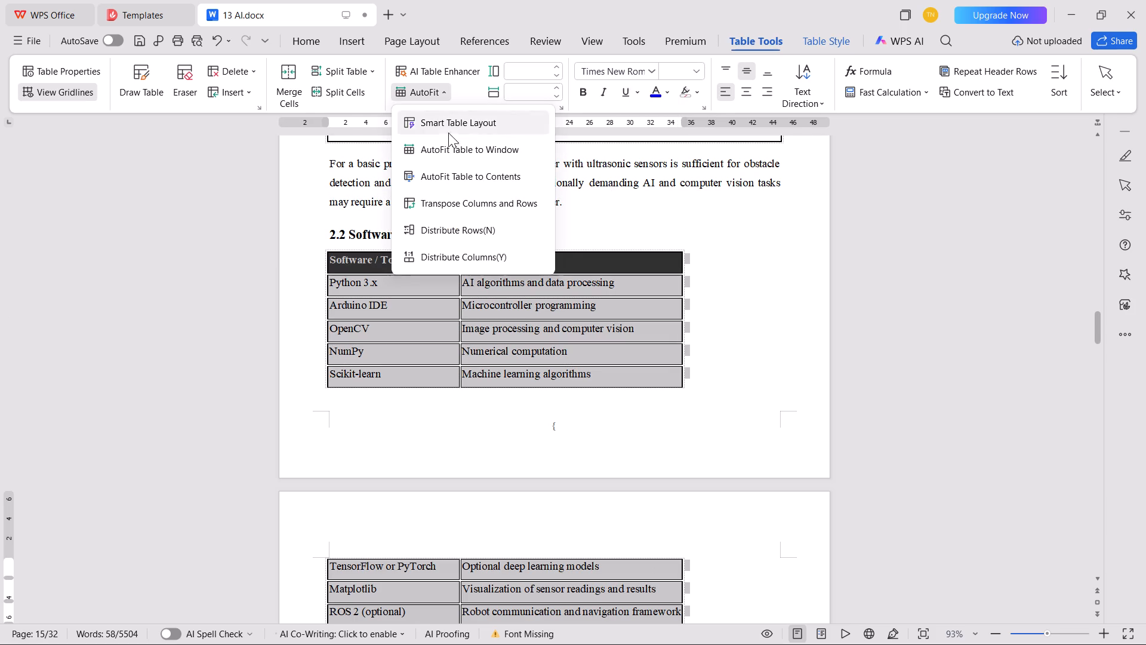
left_click(455, 151)
left_click(851, 348)
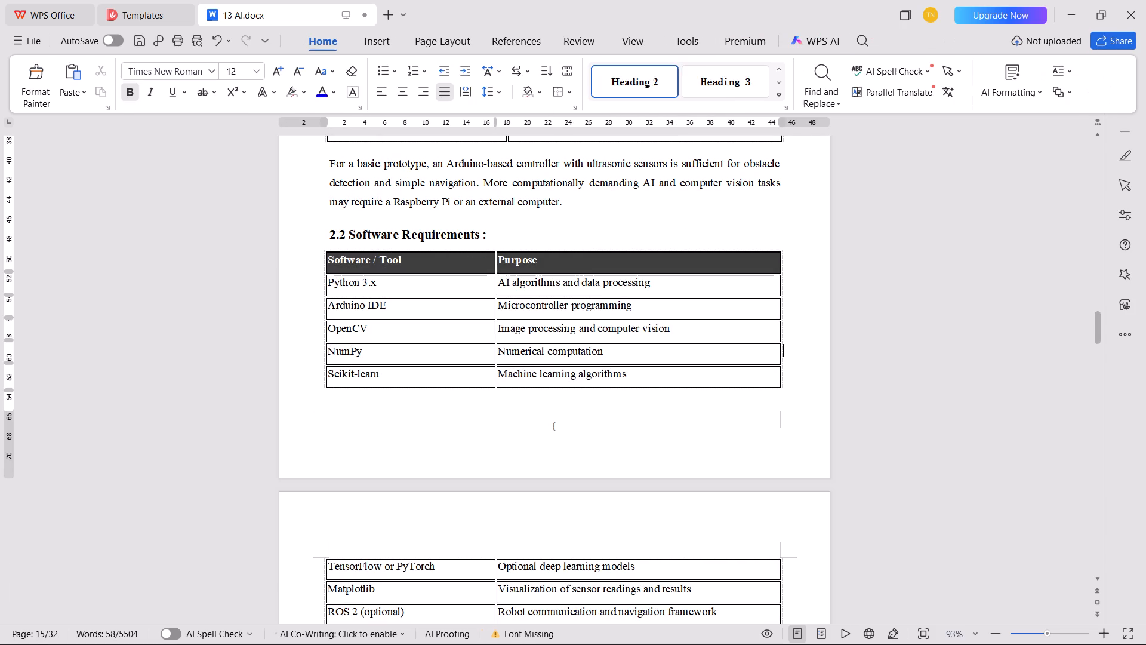
key("ctrl+s")
Turn the nine concepts in section 2.3, from Fundamentals of Artificial Intelligence to Basic probability and coordinate geometry, into an indented a., b., c. lettered list.
scroll(437, 399, "down", 4)
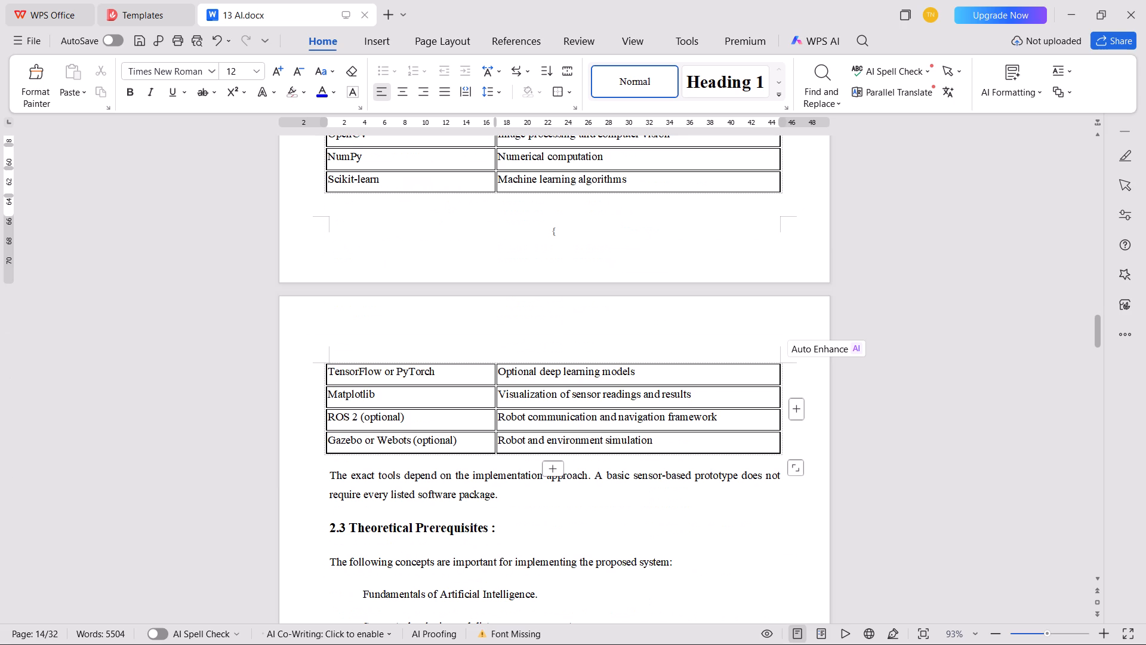
scroll(427, 400, "down", 7)
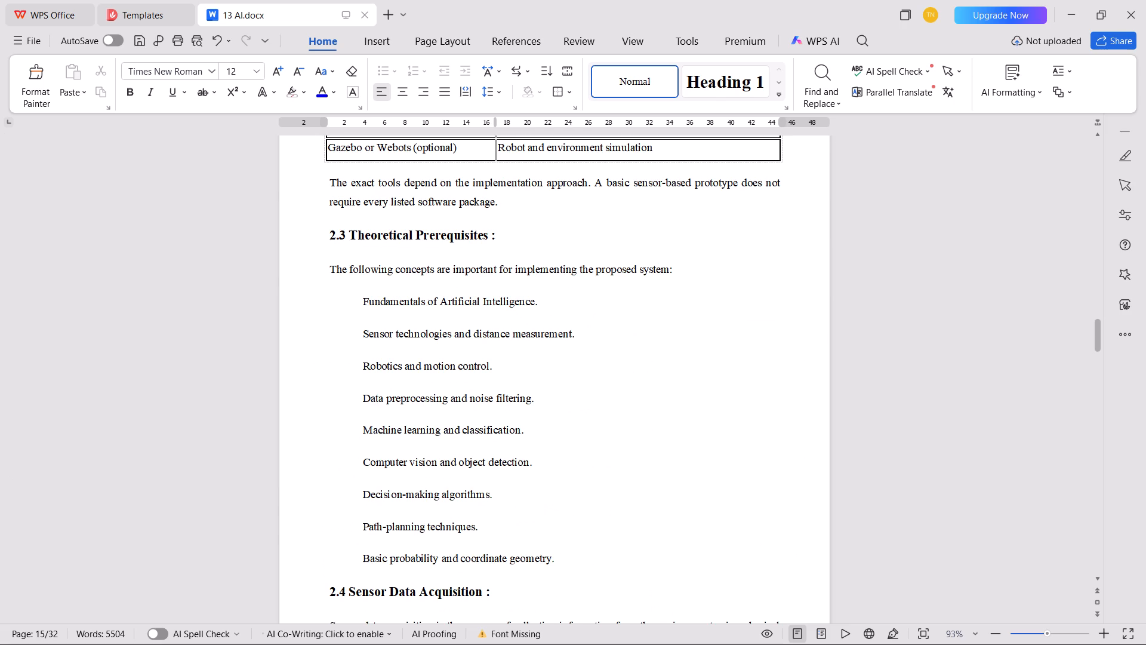
left_click_drag(575, 558, 336, 312)
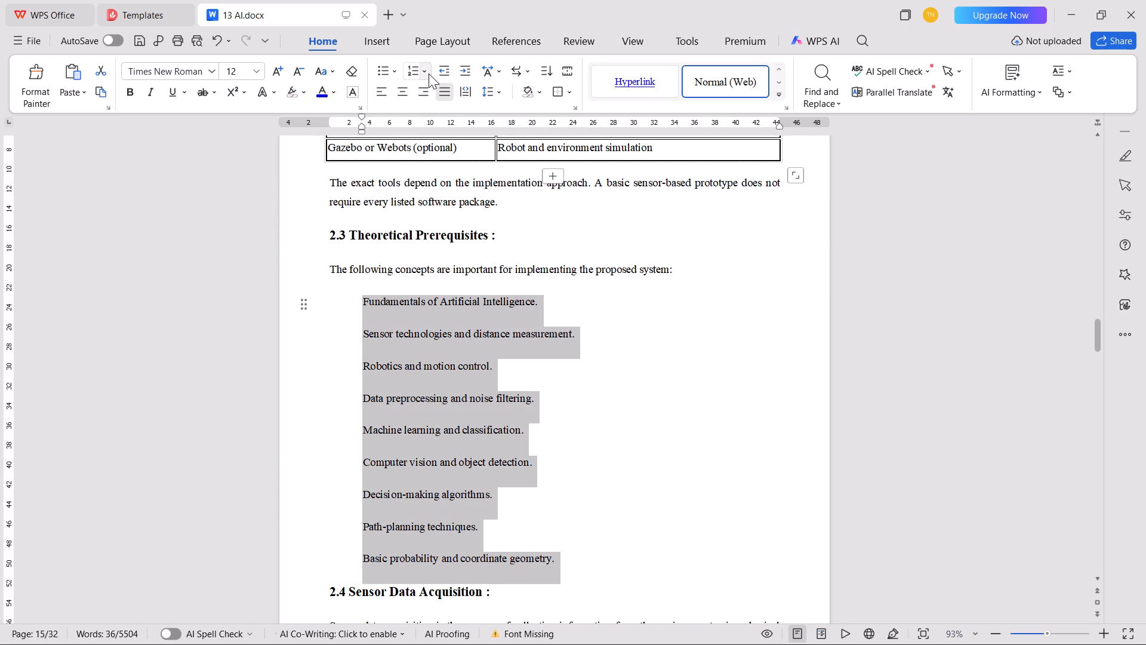
left_click(429, 73)
left_click(550, 174)
key("Tab")
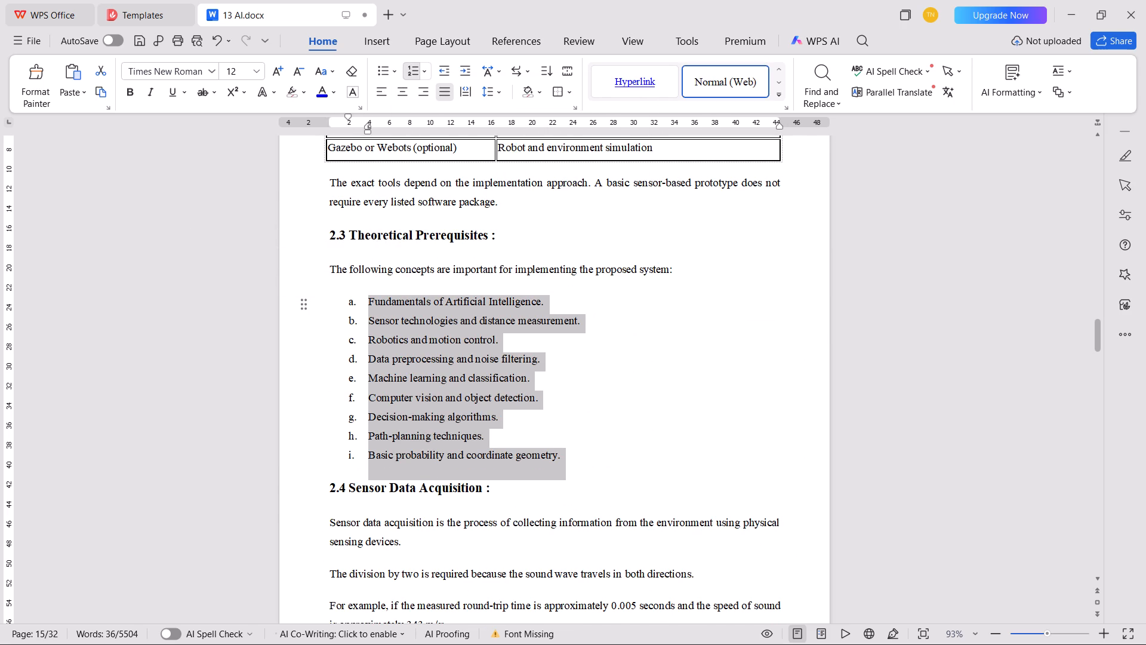
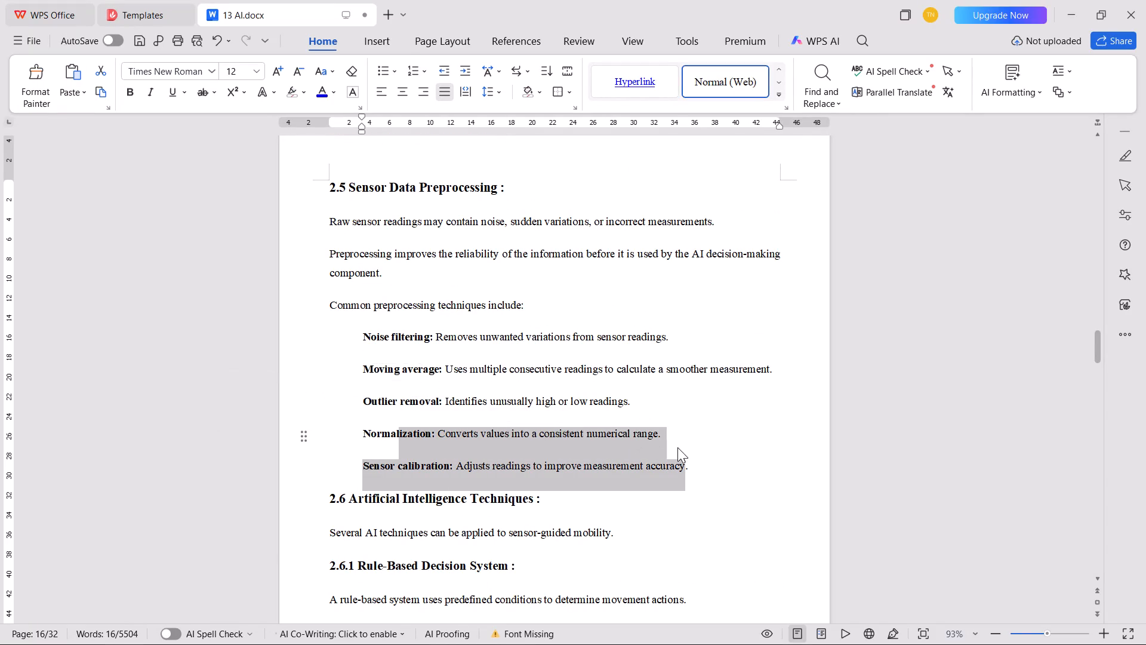
Turn the five preprocessing techniques in section 2.5, from Noise filtering to Sensor calibration, into an indented a., b., c. list with bold letters.
left_click(690, 468)
left_click_drag(704, 462, 323, 322)
left_click_drag(323, 322, 328, 327)
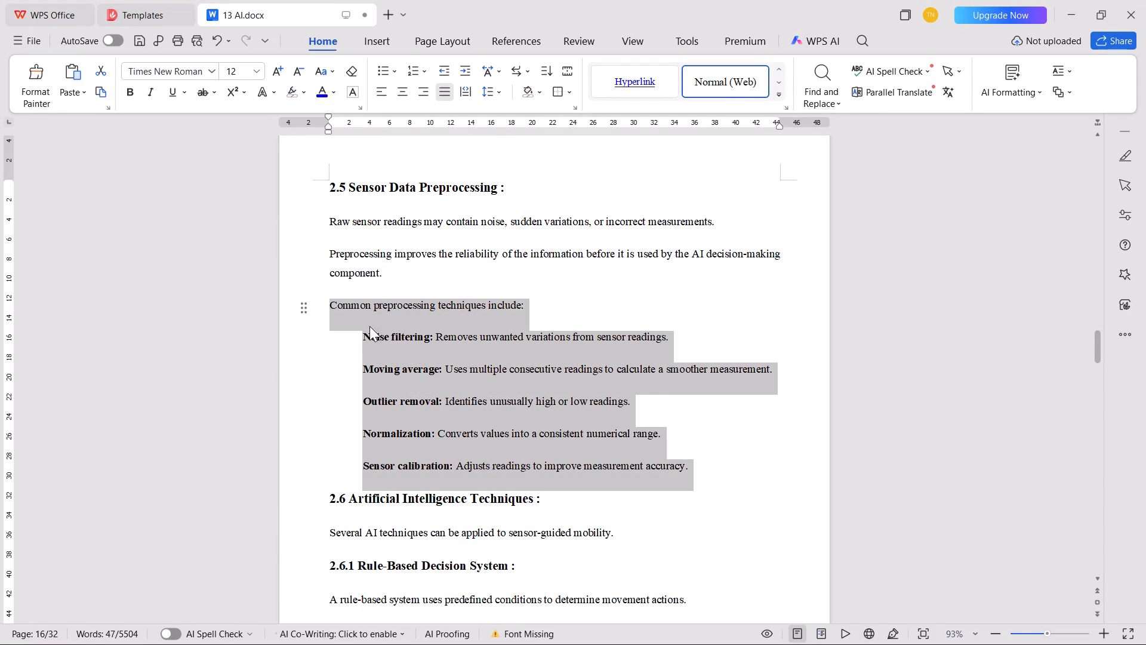
left_click(369, 326)
left_click_drag(363, 331, 721, 467)
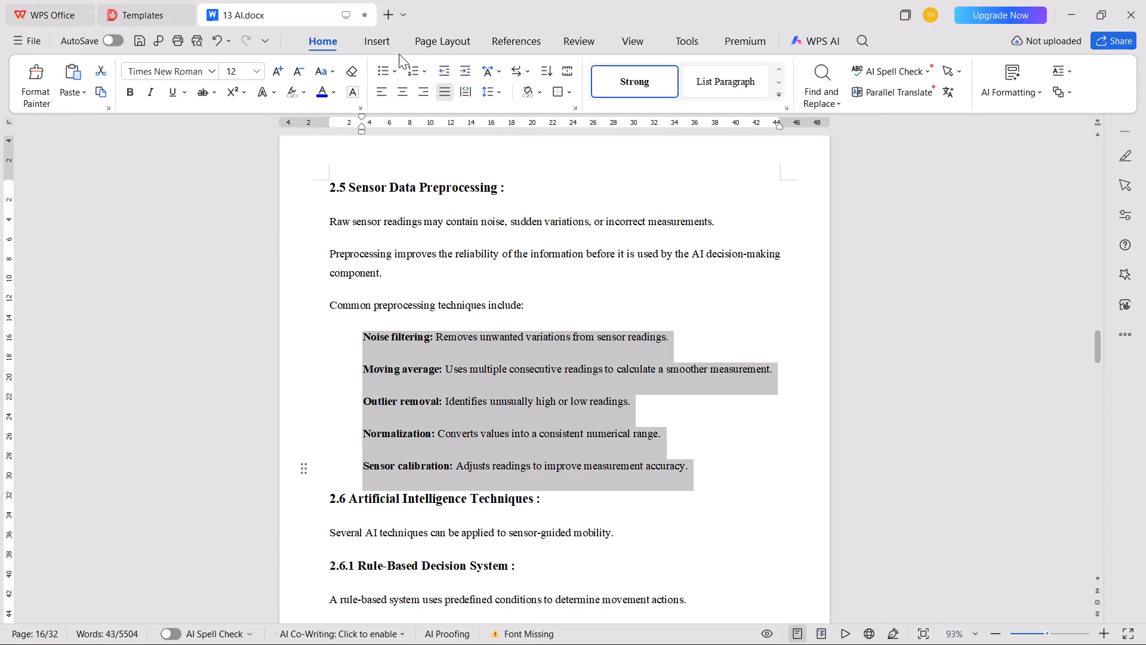
left_click(425, 75)
left_click(525, 173)
key("Tab")
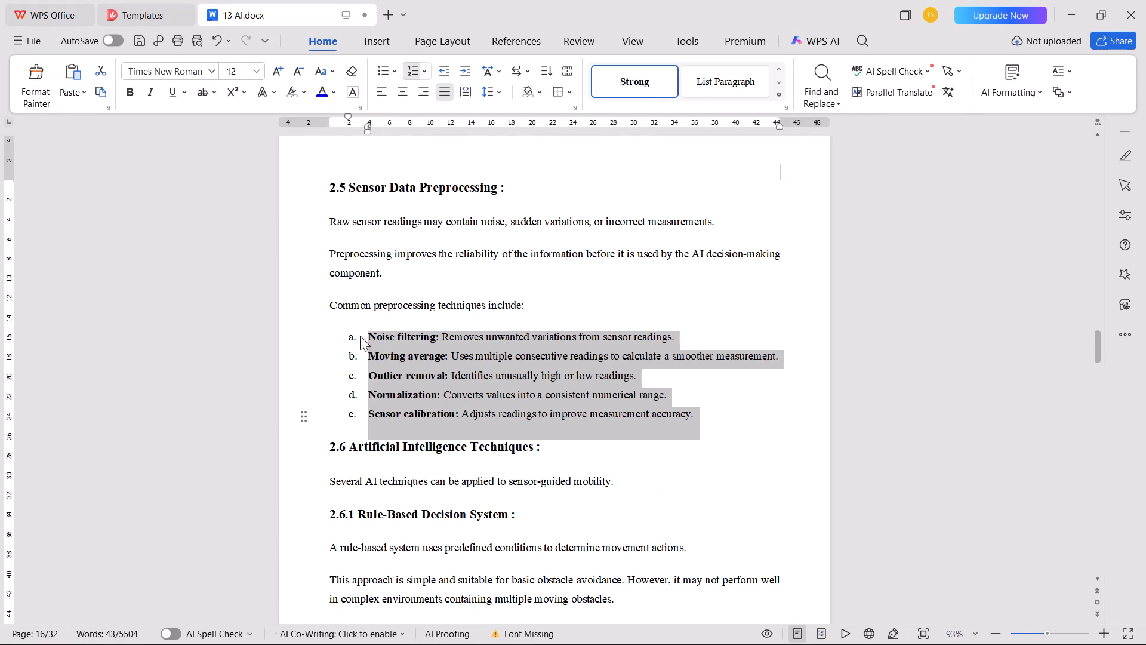
left_click(355, 337)
key("ctrl+b")
left_click(533, 279)
Turn the five classifications in section 2.6.2, from Safe path to Potential collision, into an indented a., b., c. list and select its letters.
scroll(533, 279, "down", 2)
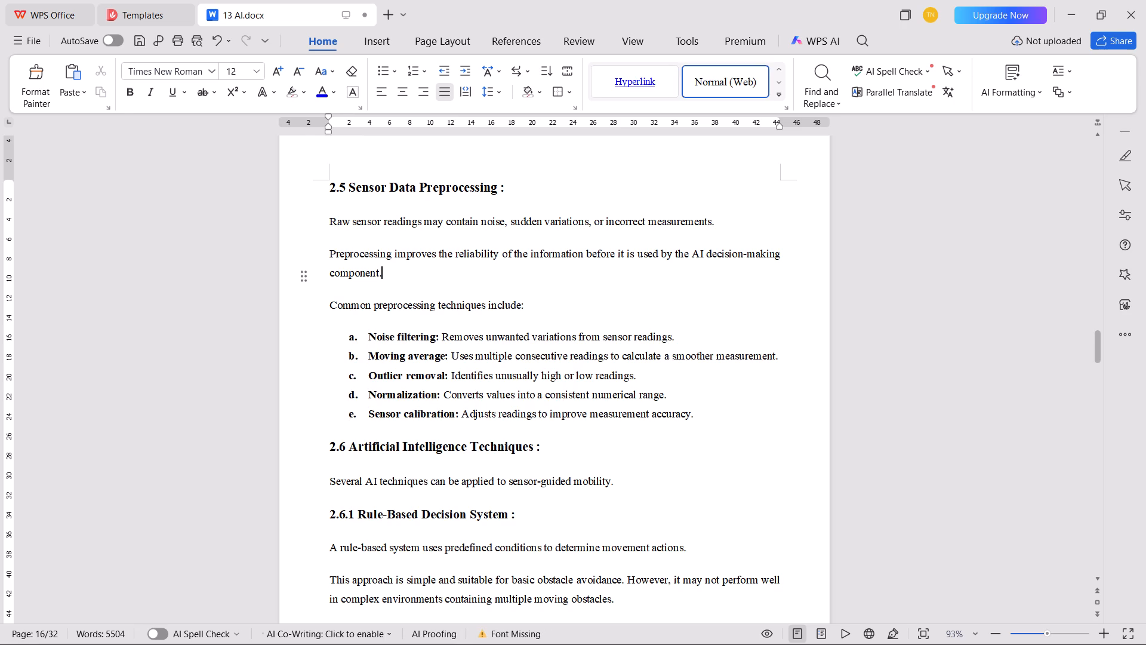
scroll(533, 279, "down", 7)
scroll(531, 374, "down", 2)
left_click_drag(462, 529, 427, 521)
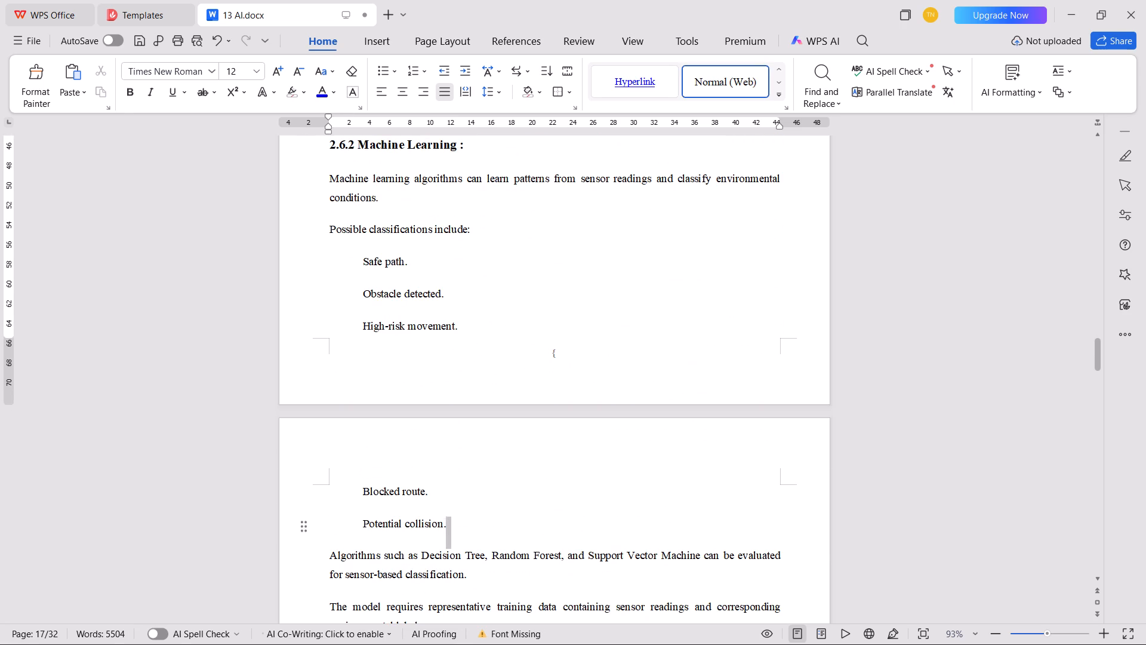
left_click_drag(427, 521, 328, 278)
left_click(426, 73)
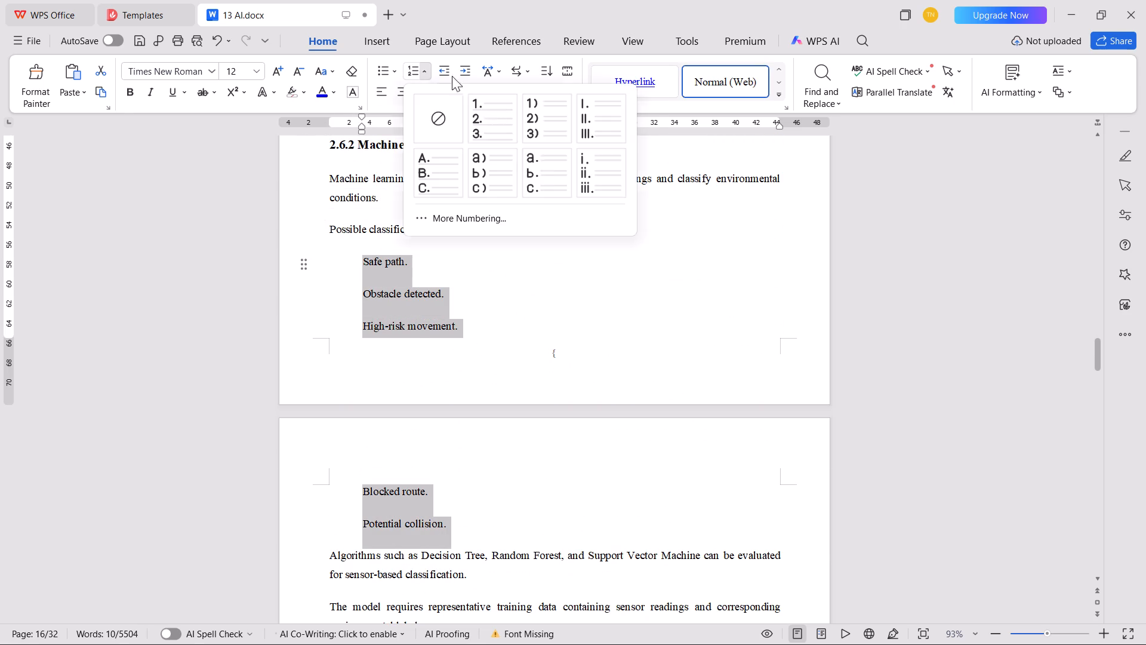
left_click(546, 169)
key("Tab")
left_click(348, 260)
left_click(350, 266)
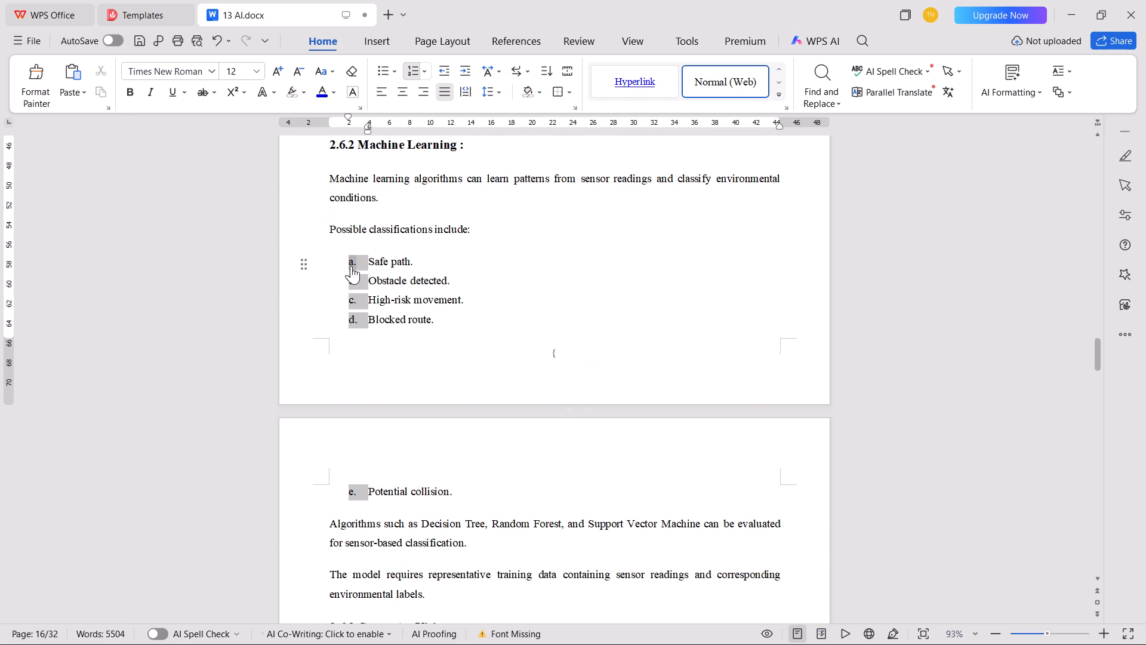
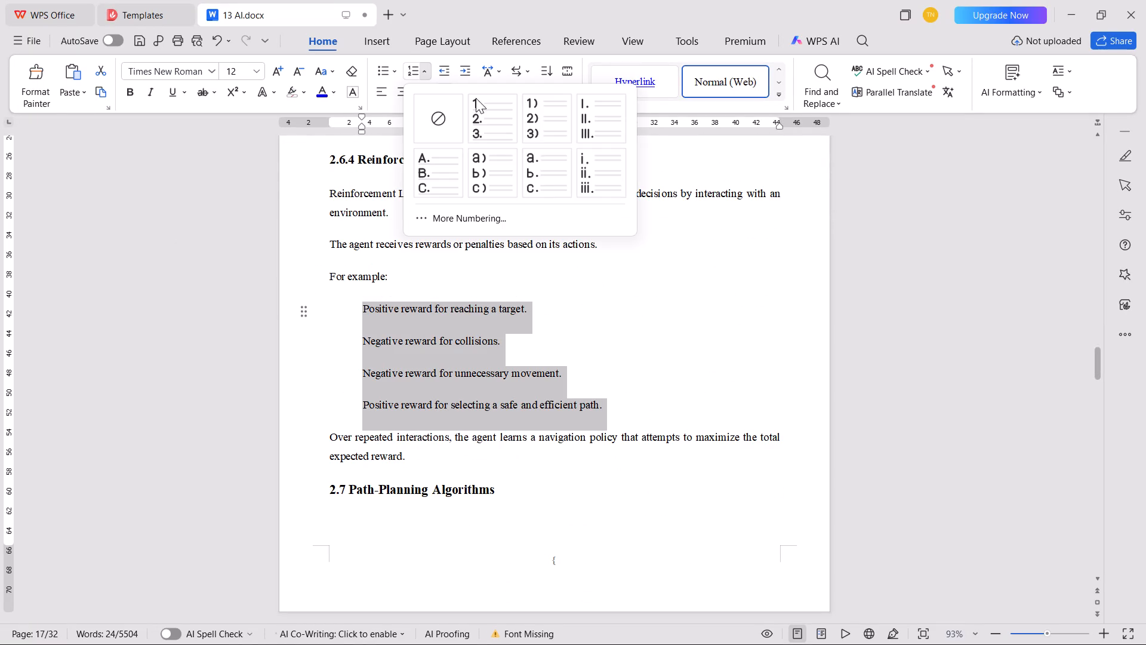
Turn the four reward examples in section 2.6.4 into an indented a., b., c. list with bold letters.
left_click(547, 176)
key("Tab")
left_click(351, 311)
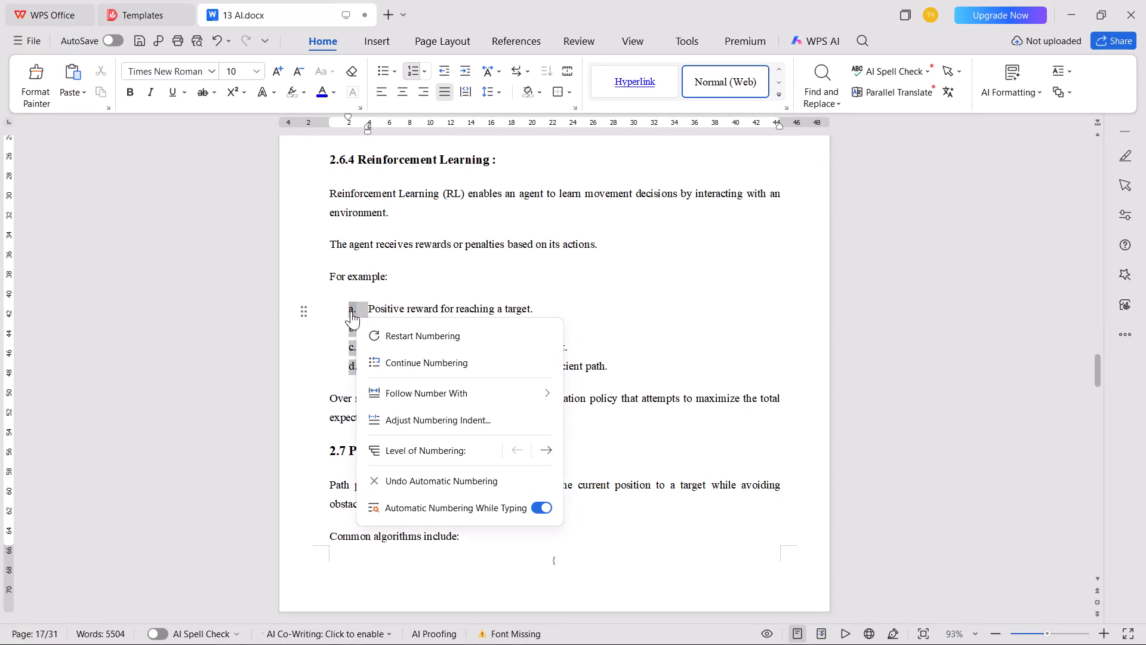
key("ctrl+b")
Add a space and colon to the end of the 2.7 Path-Planning Algorithms heading.
left_click(522, 457)
key("space")
type(":")
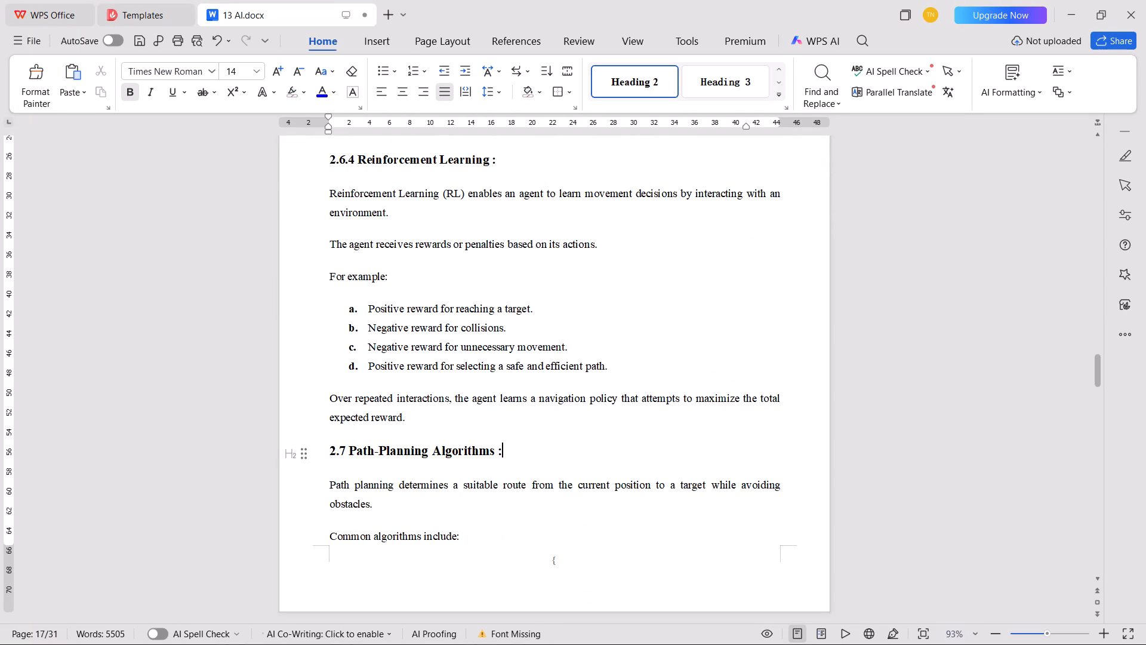
Give the Algorithm and Description table a full-grid style with a black header row and fit it to the page text width.
scroll(432, 442, "down", 10)
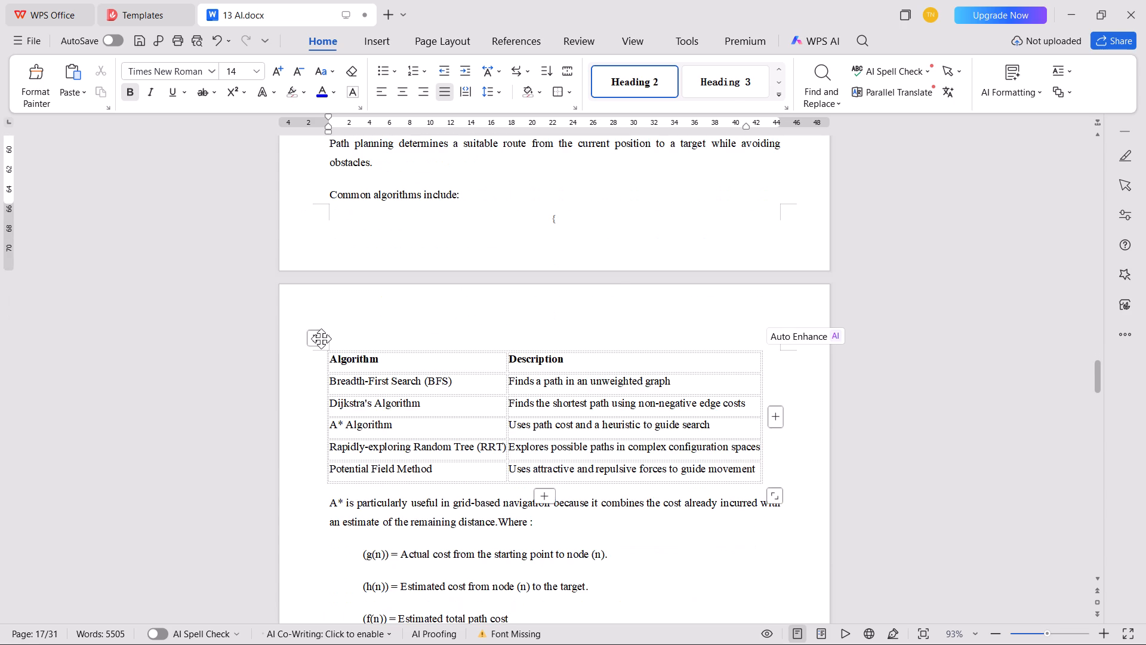
left_click(317, 340)
left_click(580, 79)
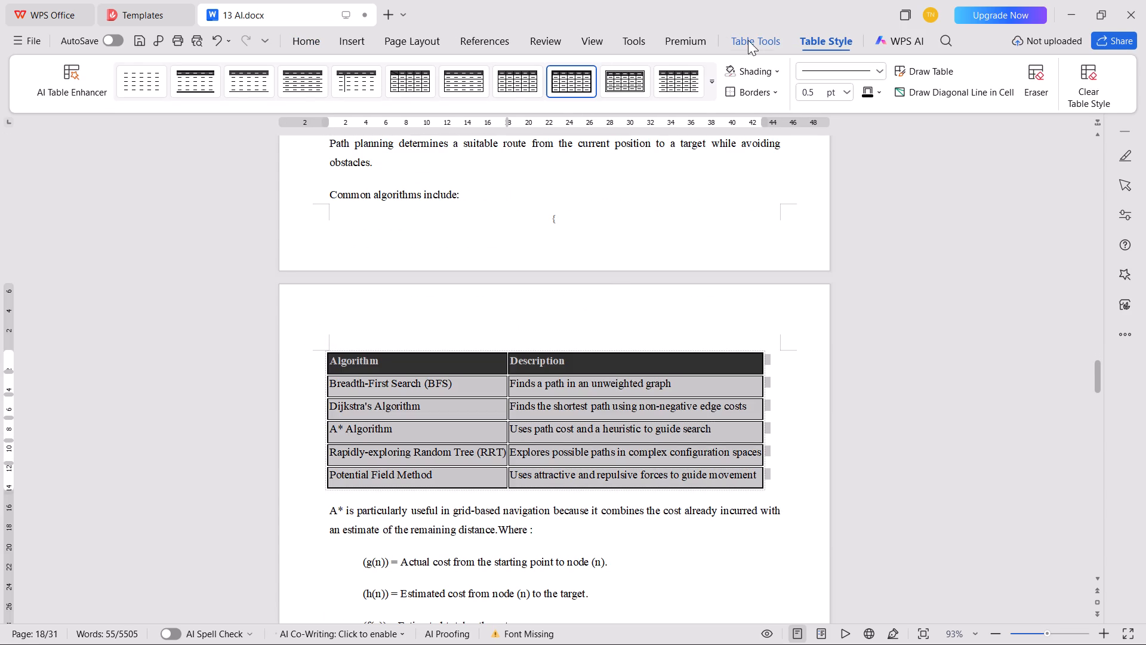
left_click(748, 41)
left_click(433, 94)
left_click(446, 154)
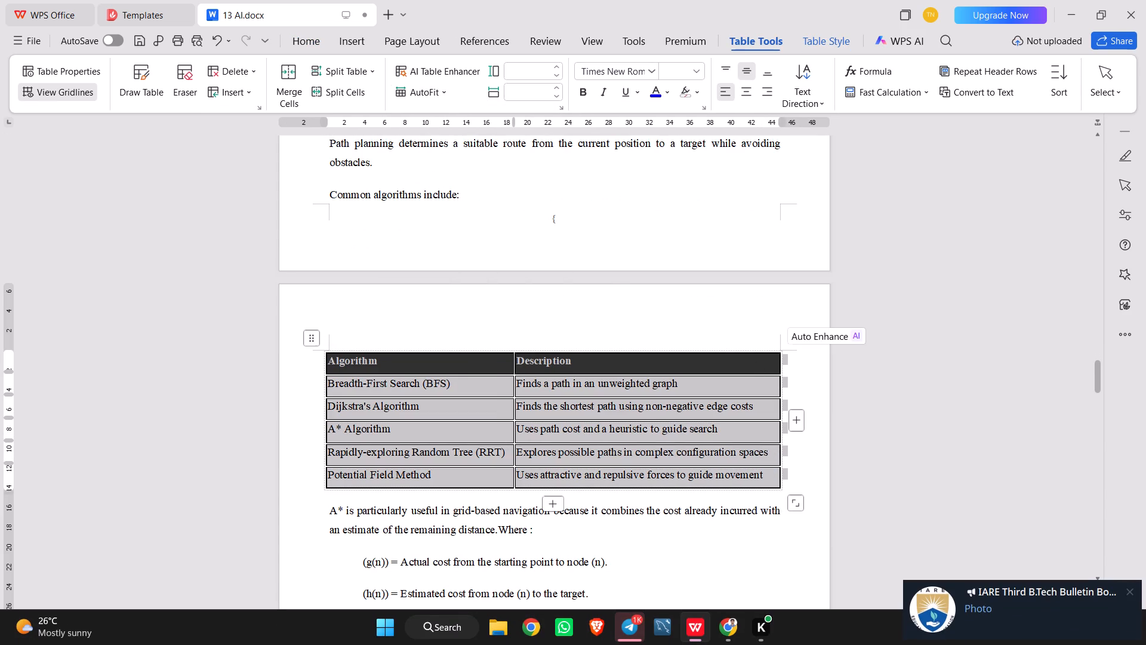
Add a space and colon to the end of the 2.8 Functional Requirements heading.
scroll(509, 405, "down", 6)
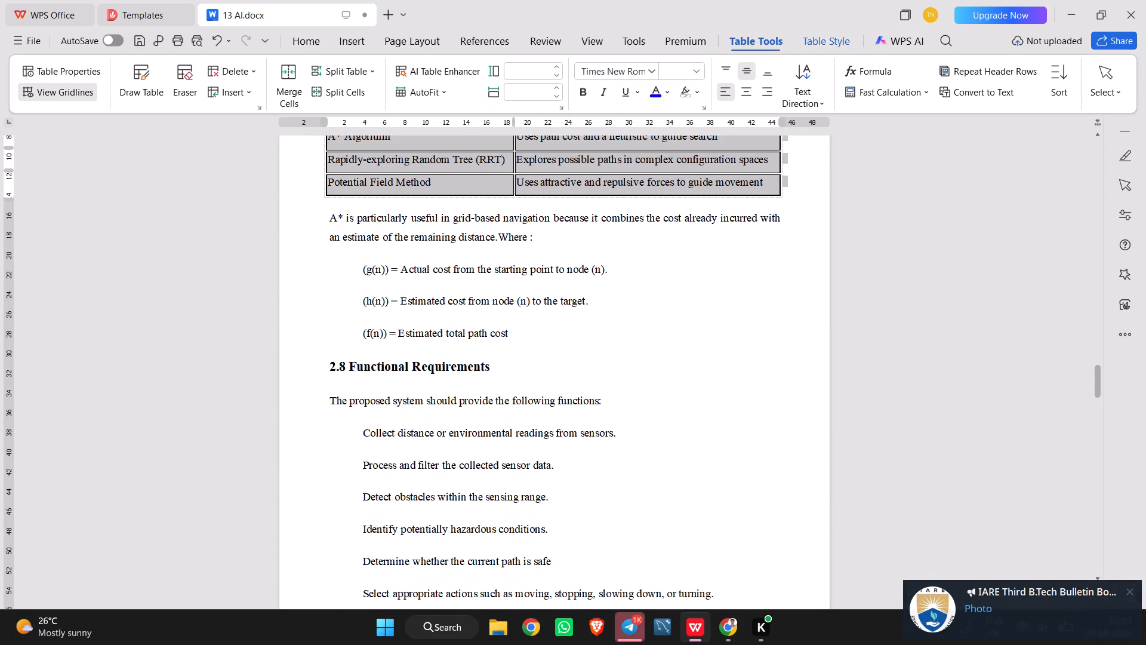
left_click_drag(518, 339, 292, 270)
left_click(495, 361)
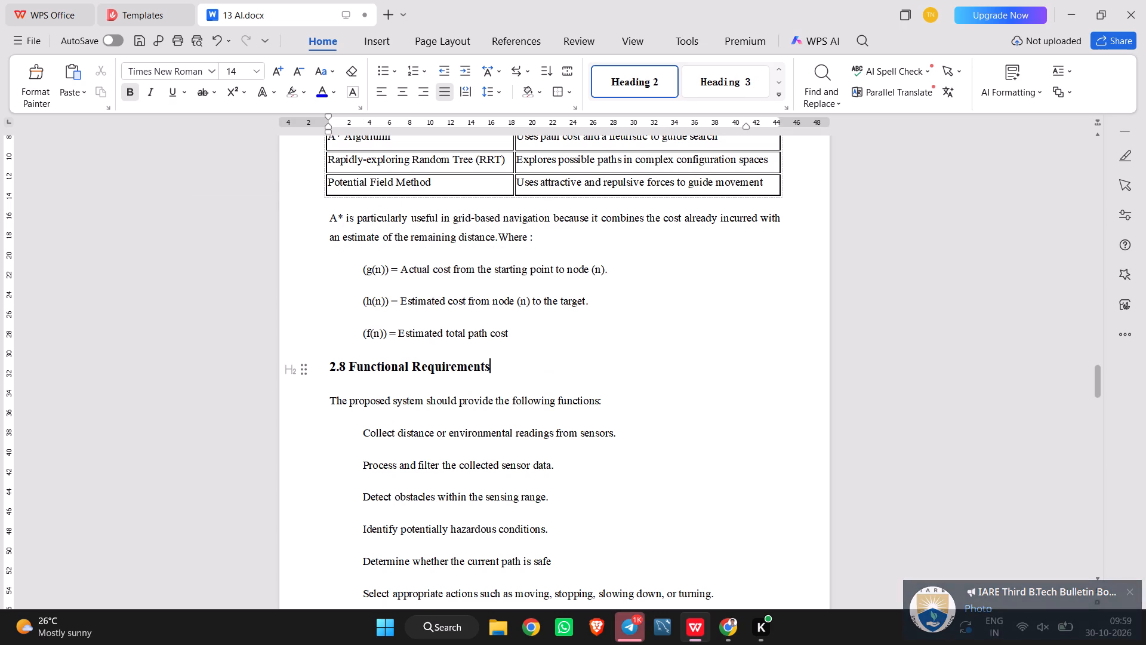
key("space")
type(":")
Turn the nine functions in section 2.8, from collecting readings to recording observations, into an indented a., b., c. list with bold letters.
scroll(715, 373, "down", 5)
scroll(717, 486, "down", 4)
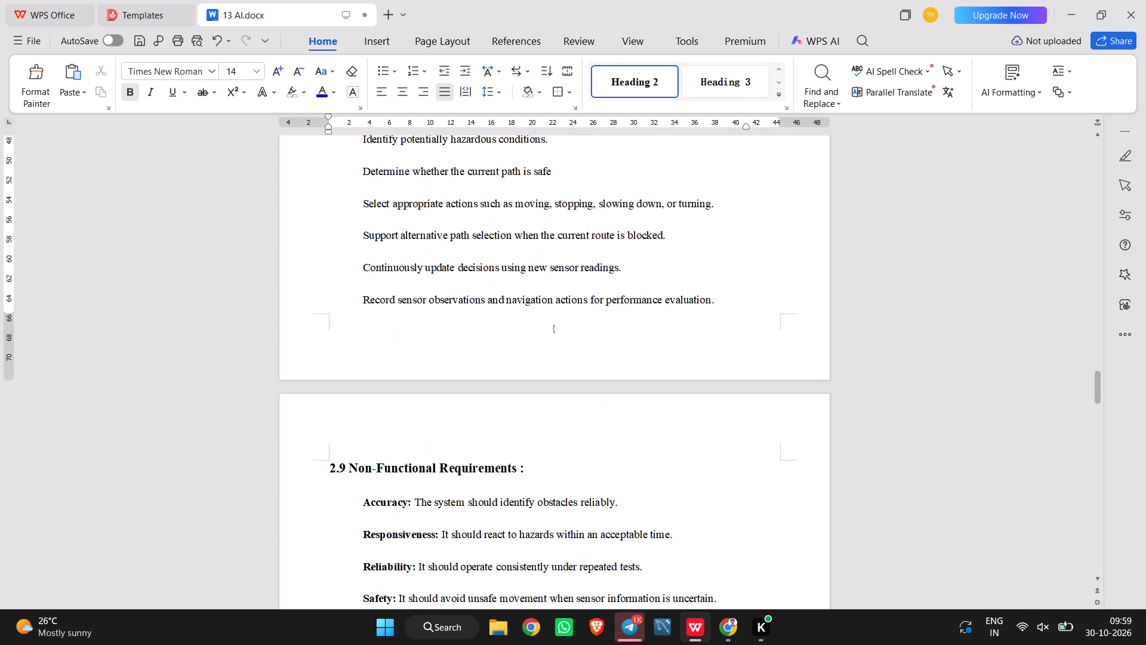
scroll(625, 448, "up", 4)
left_click_drag(727, 497, 315, 297)
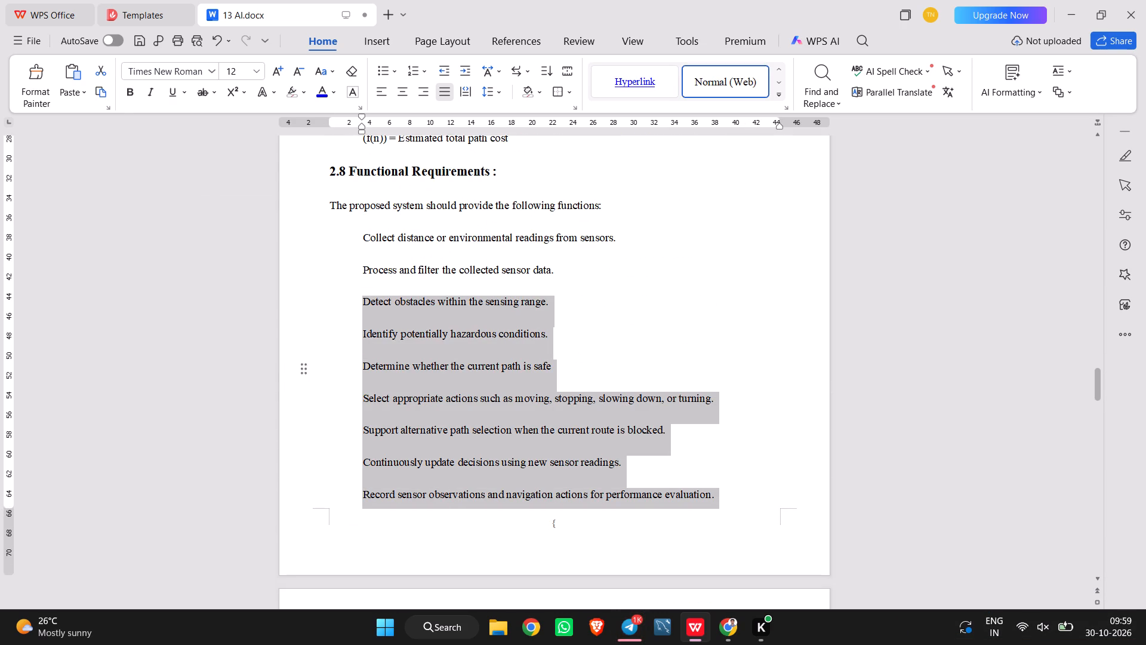
left_click_drag(315, 297, 317, 256)
left_click(428, 73)
left_click(552, 182)
key("Tab")
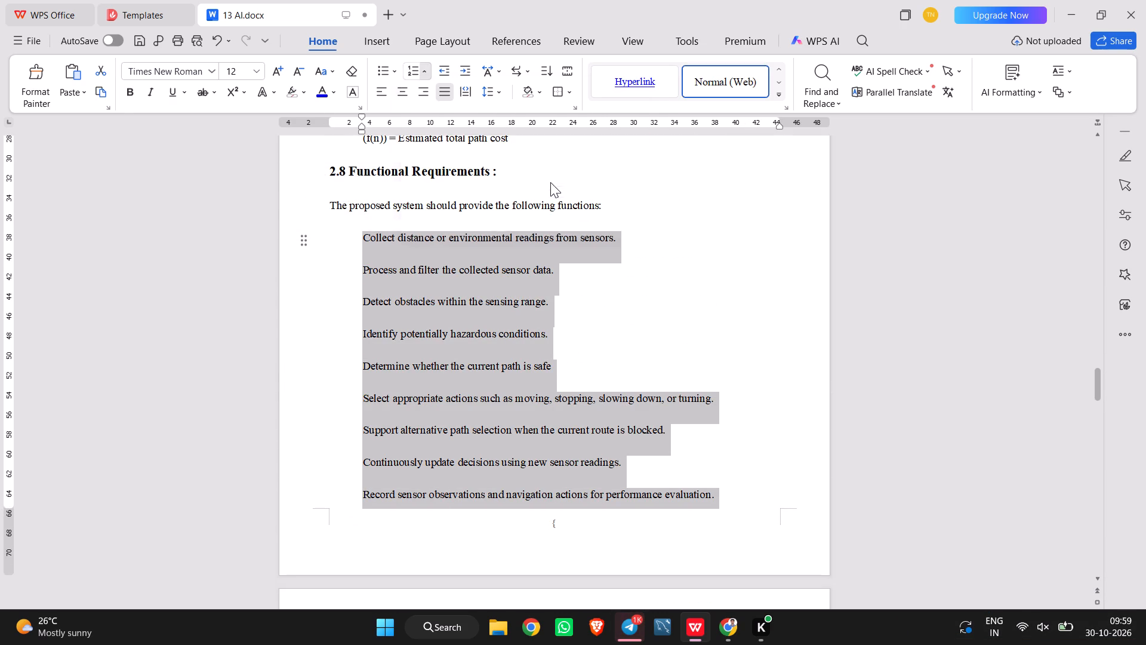
left_click(347, 240)
left_click(350, 239)
key("ctrl+b")
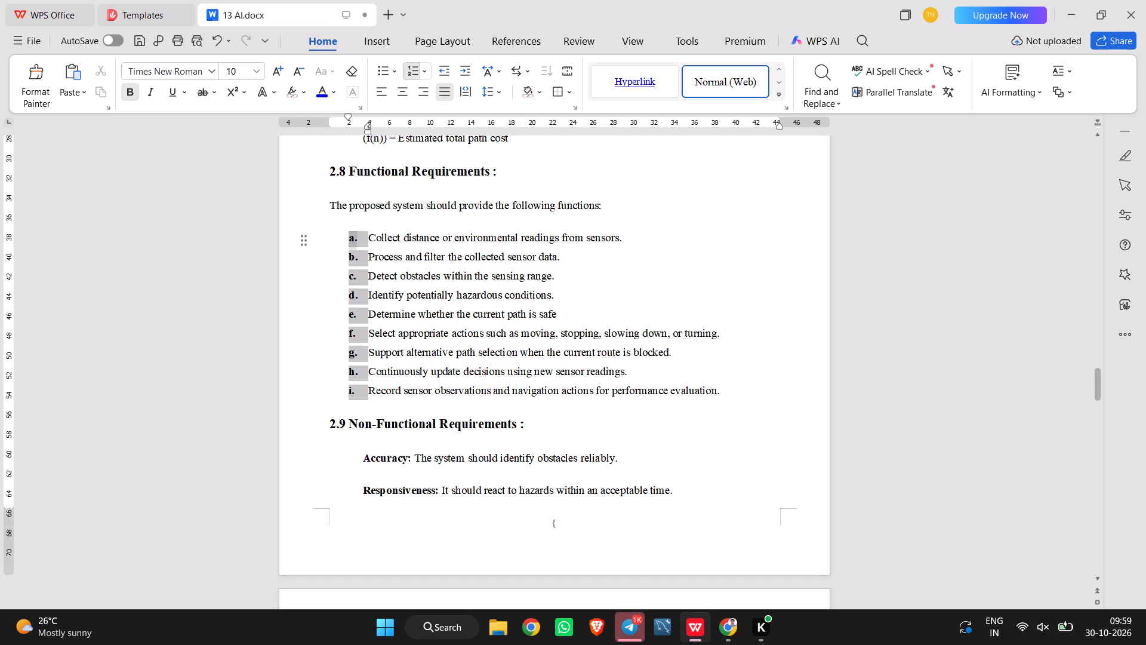
Turn the seven requirements in section 2.9, from Accuracy to Maintainability, into an indented a., b., c. list with bold letters.
scroll(546, 437, "down", 9)
scroll(533, 449, "up", 1)
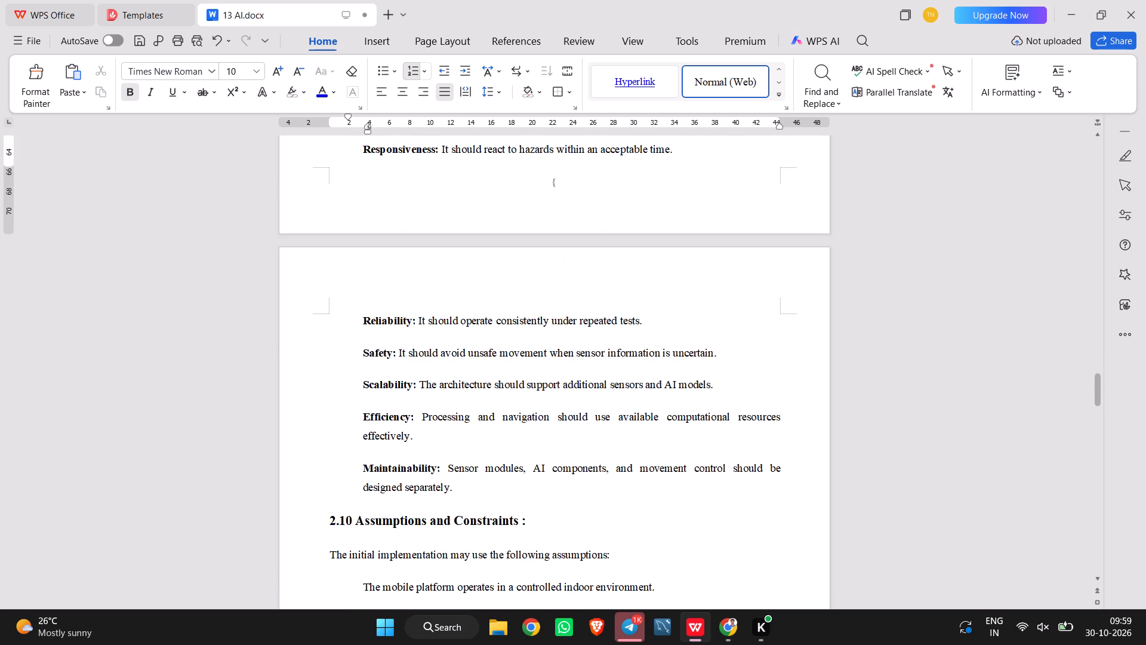
left_click_drag(482, 495, 353, 158)
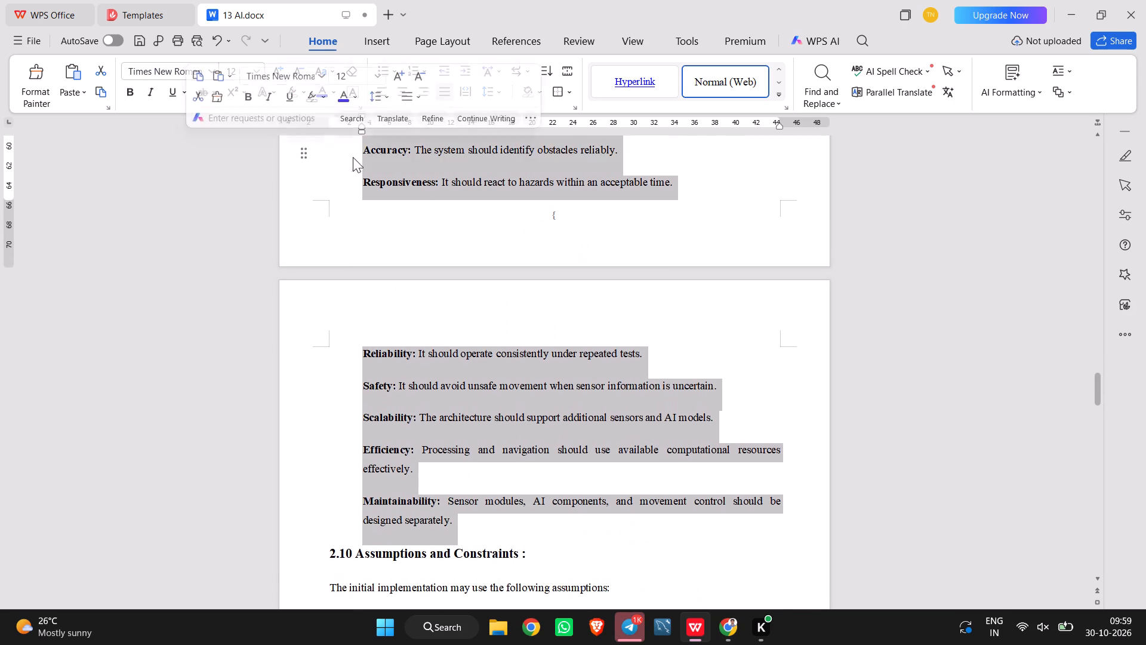
scroll(395, 202, "up", 3)
left_click(425, 75)
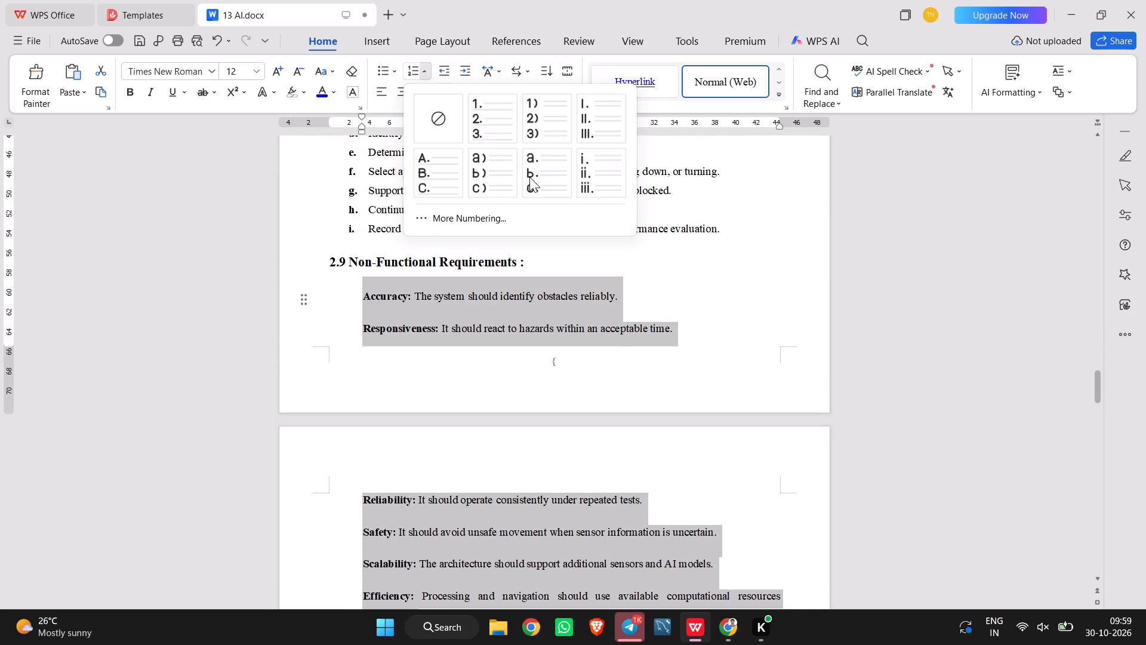
left_click(532, 180)
key("Tab")
left_click(353, 296)
key("ctrl+b")
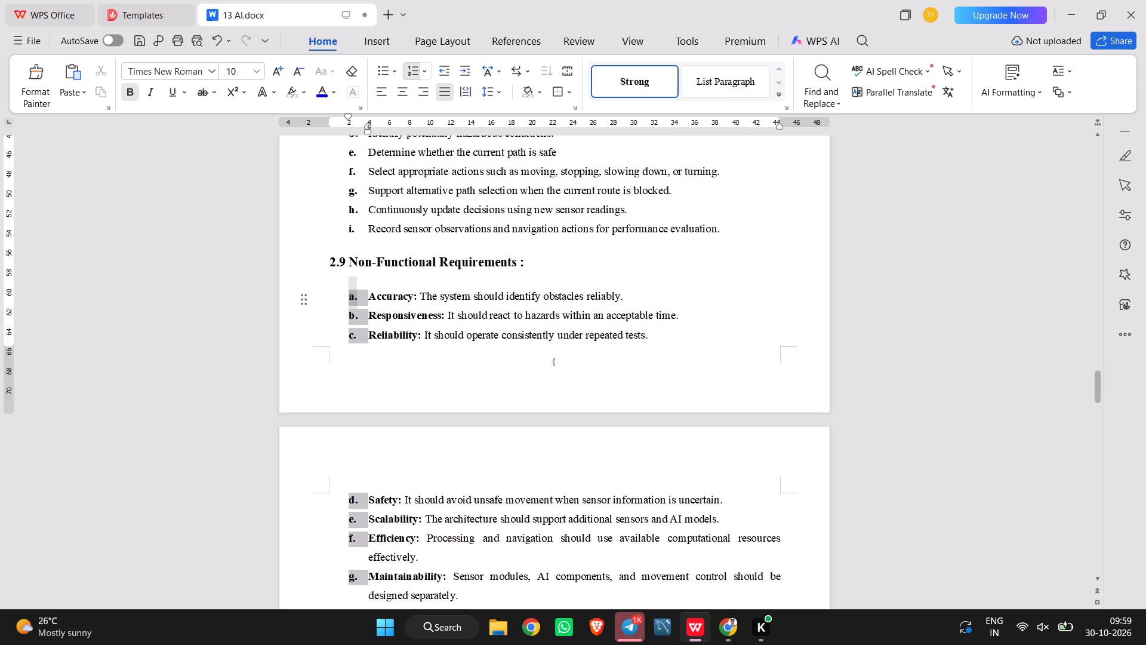
Turn the seven assumptions in section 2.10, from controlled indoor environment to emergency stopping, into an indented a., b., c. list with bold letters.
scroll(564, 309, "down", 8)
scroll(562, 420, "down", 4)
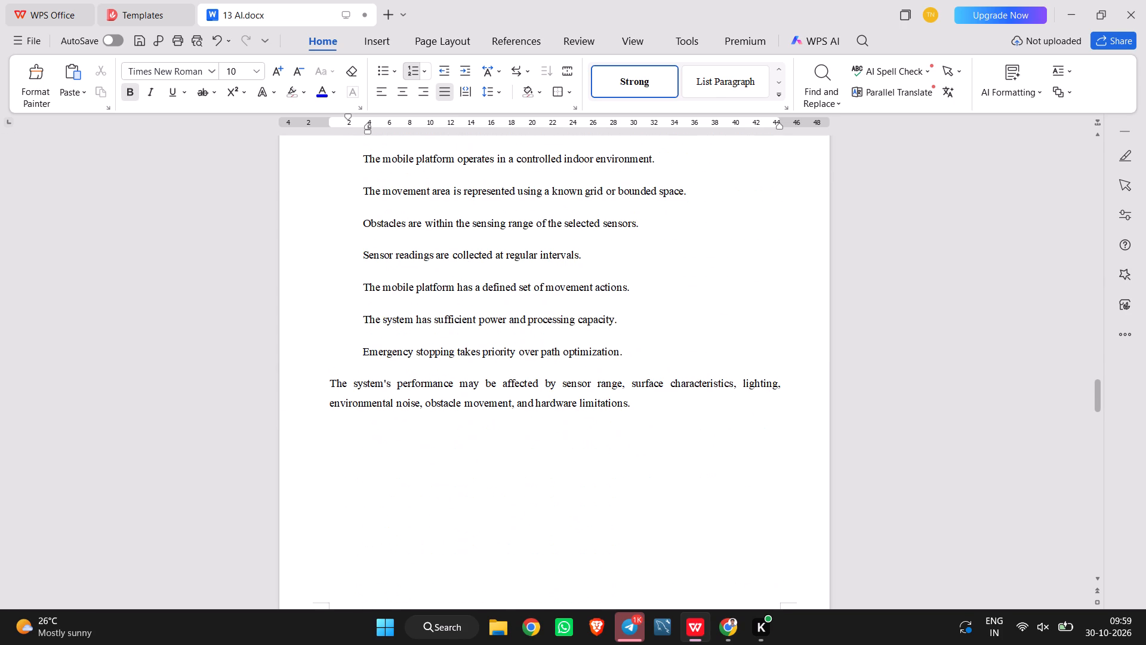
left_click_drag(631, 354, 347, 253)
scroll(336, 209, "up", 2)
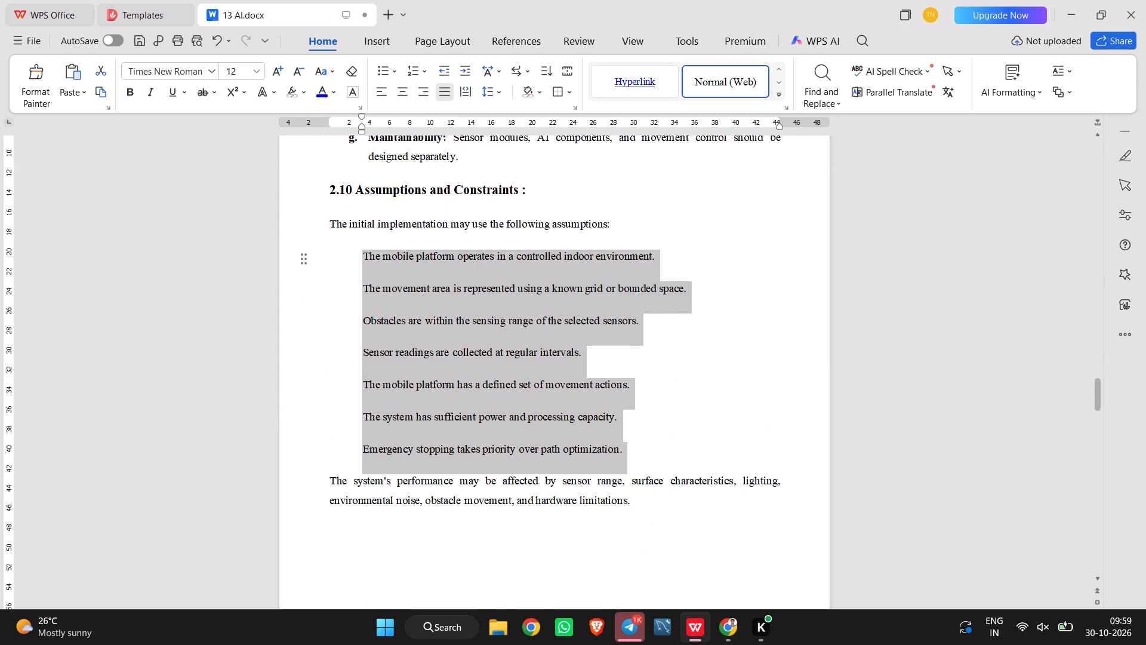
left_click_drag(347, 253, 348, 256)
left_click(427, 71)
left_click(537, 173)
key("Tab")
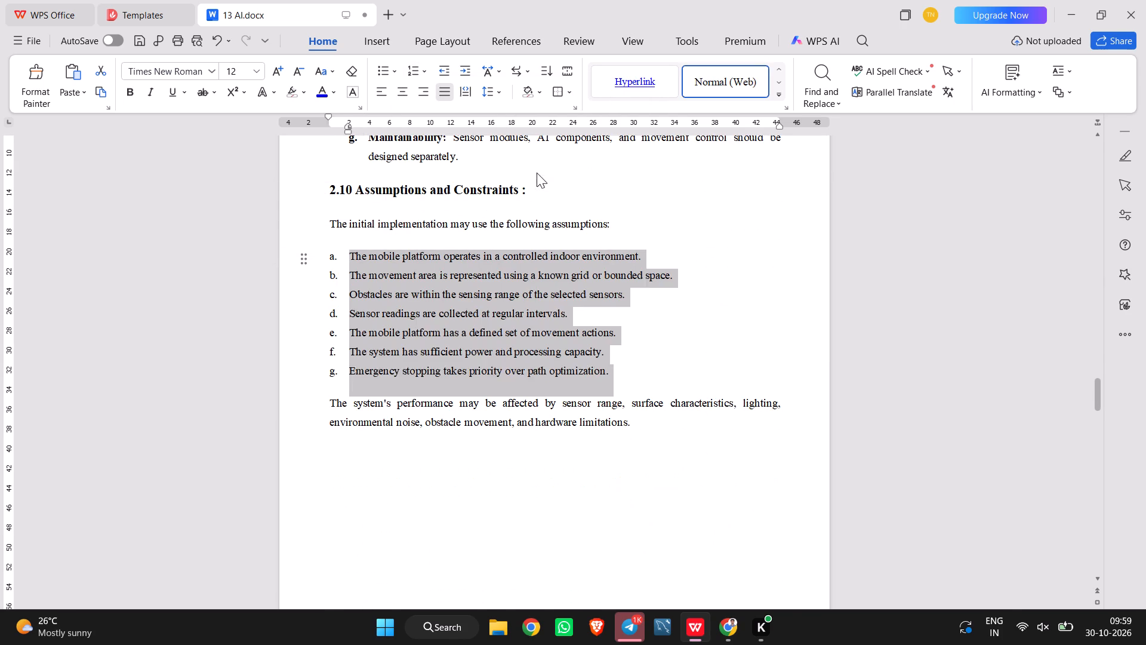
left_click(350, 261)
key("ctrl+b")
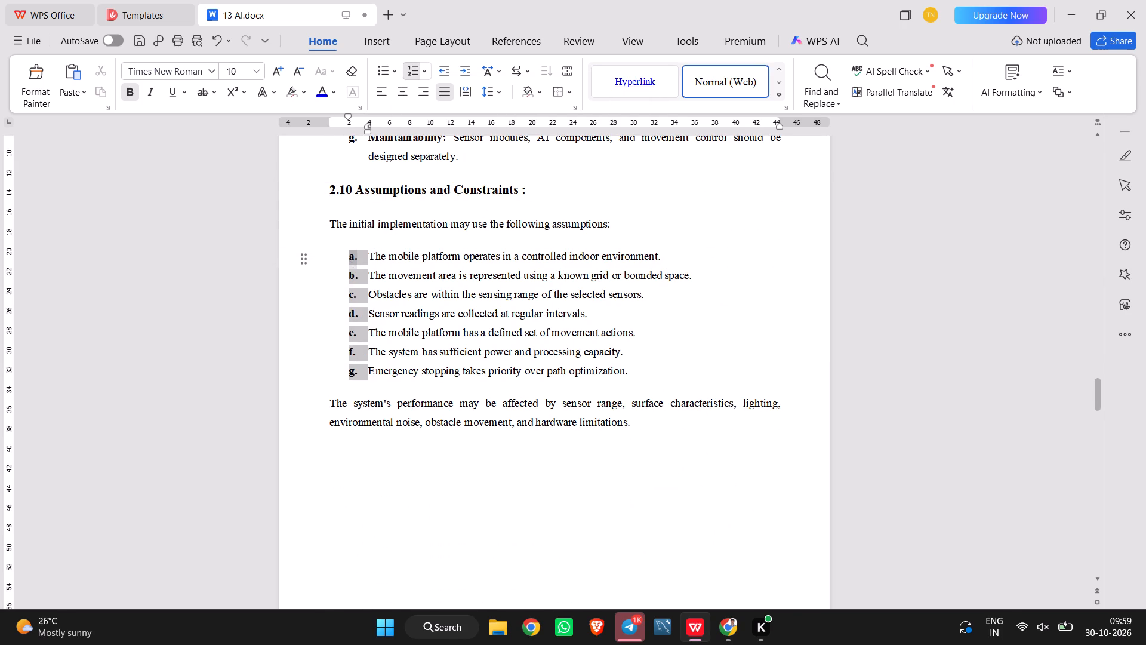
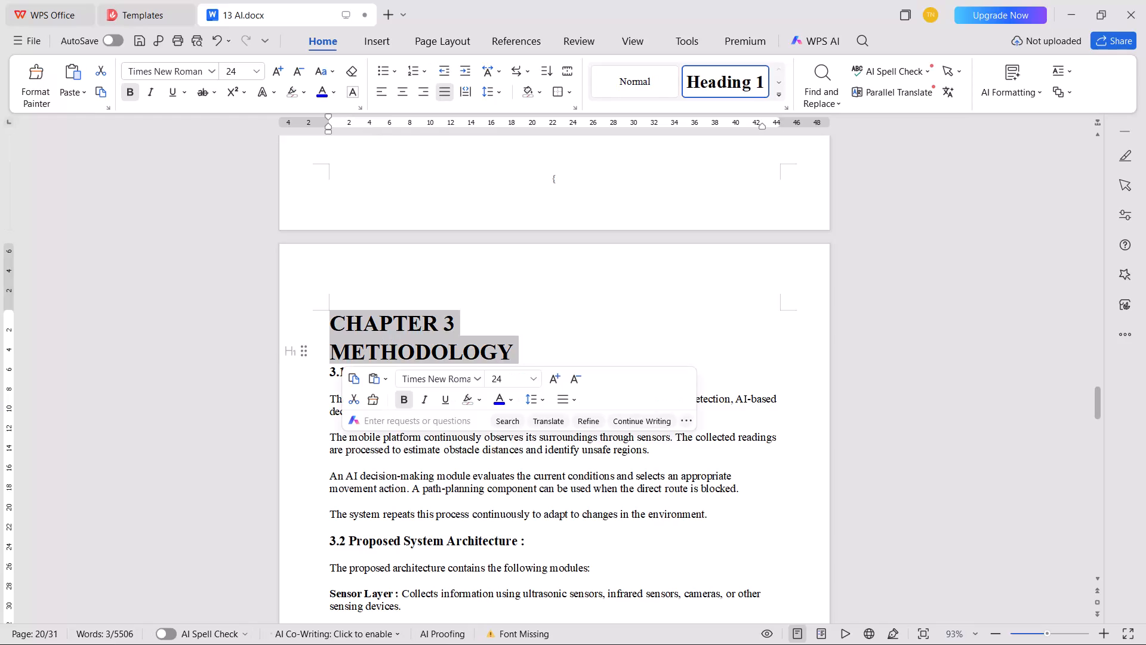
Save the changes made to 13 AI.docx, keeping the document open.
key("ctrl+w")
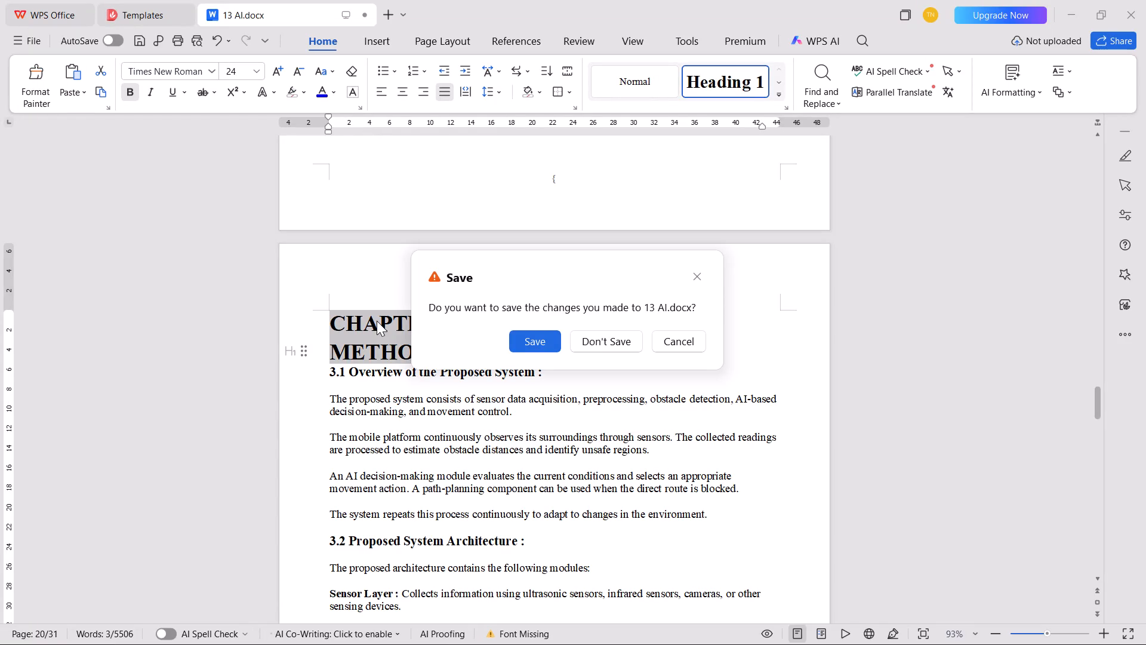
key("Escape")
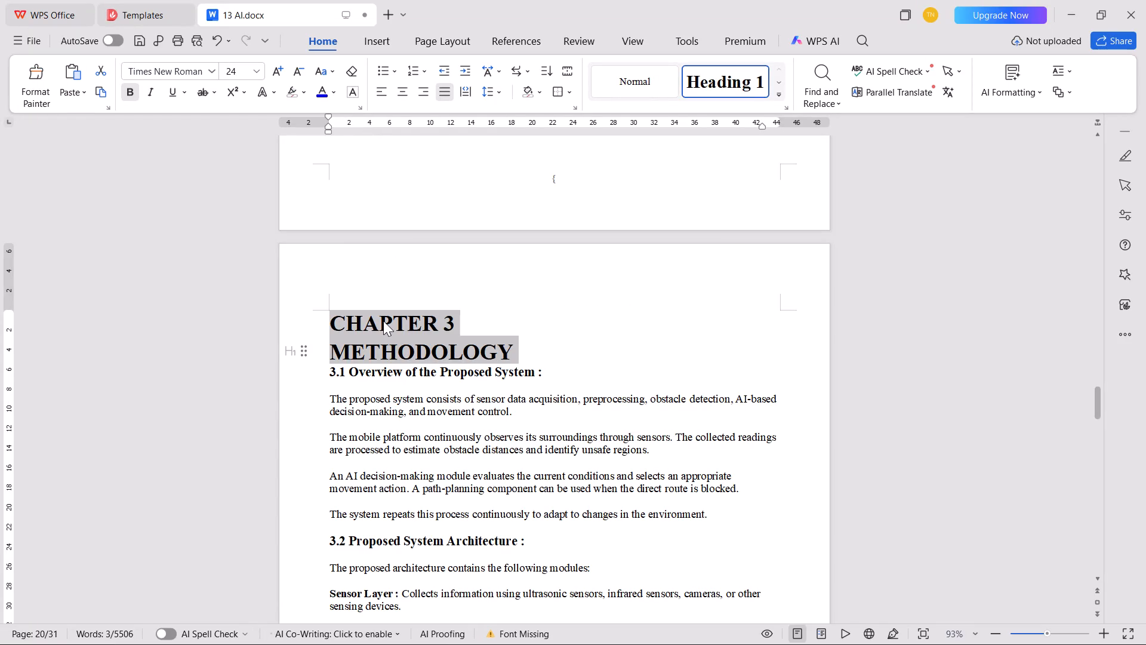
key("ctrl+s")
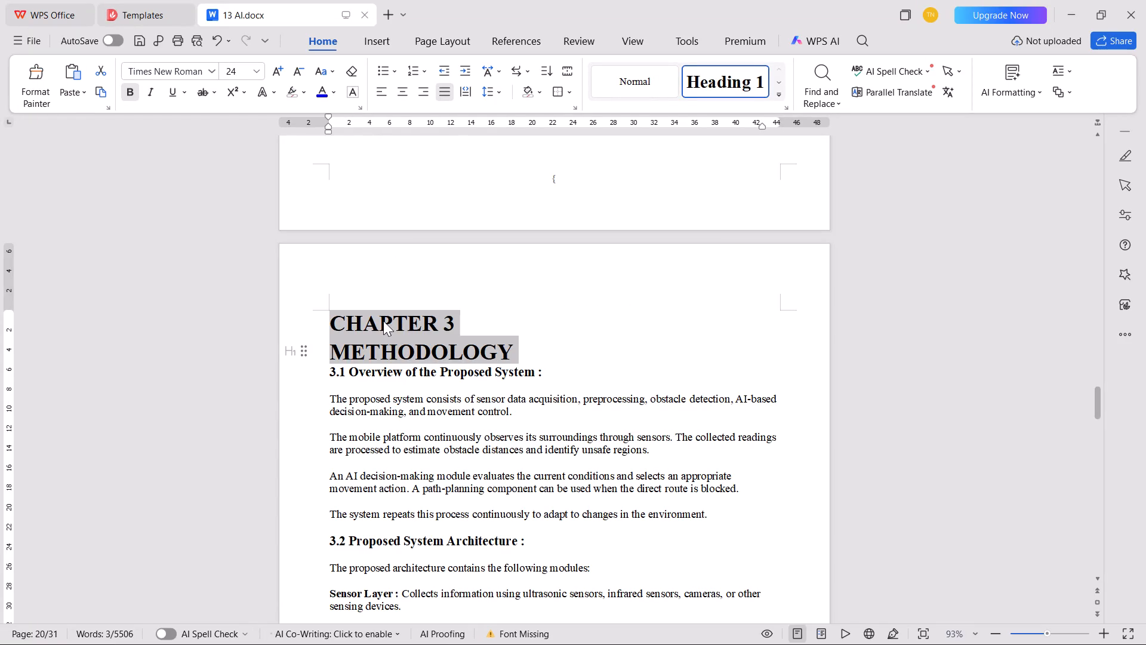
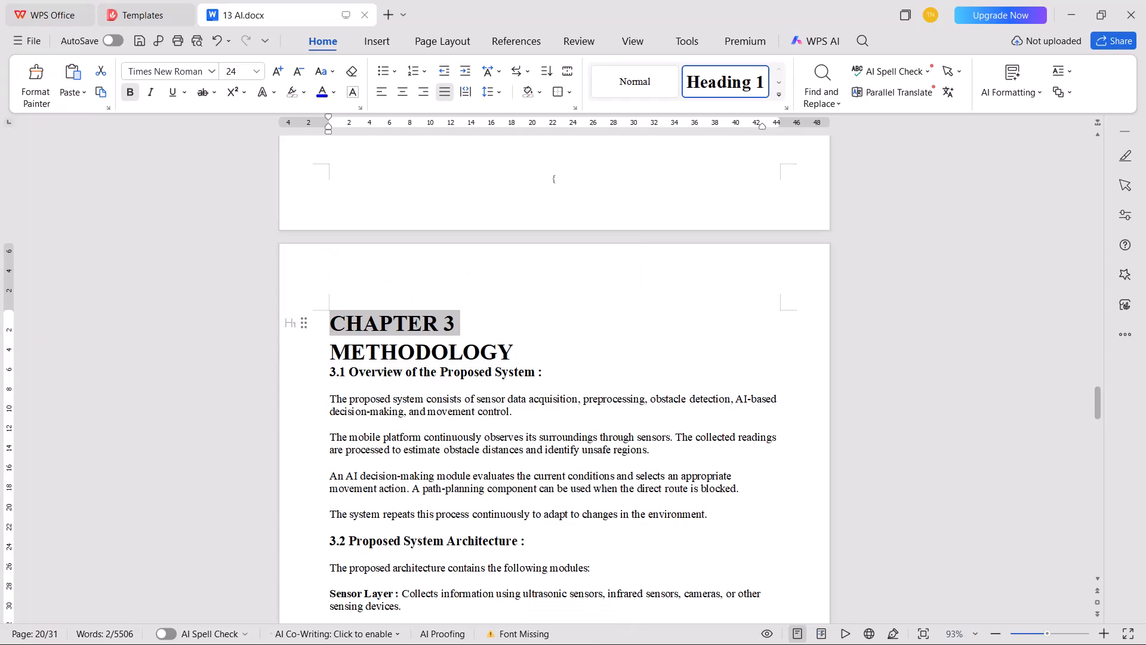
Justify all of Chapter 3, from the CHAPTER 3 heading through the last paragraph of section 3.9.
scroll(241, 406, "down", 14)
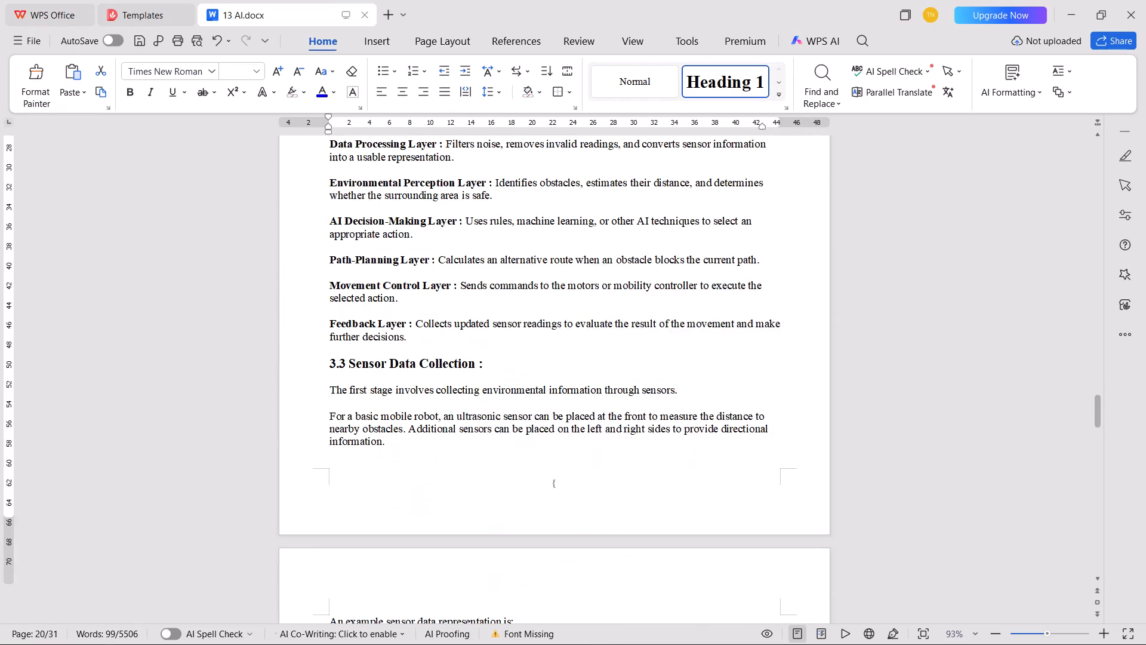
scroll(244, 410, "down", 17)
scroll(244, 410, "up", 1)
scroll(244, 410, "down", 7)
scroll(244, 410, "up", 1)
scroll(244, 410, "down", 5)
scroll(244, 410, "up", 2)
scroll(244, 410, "down", 11)
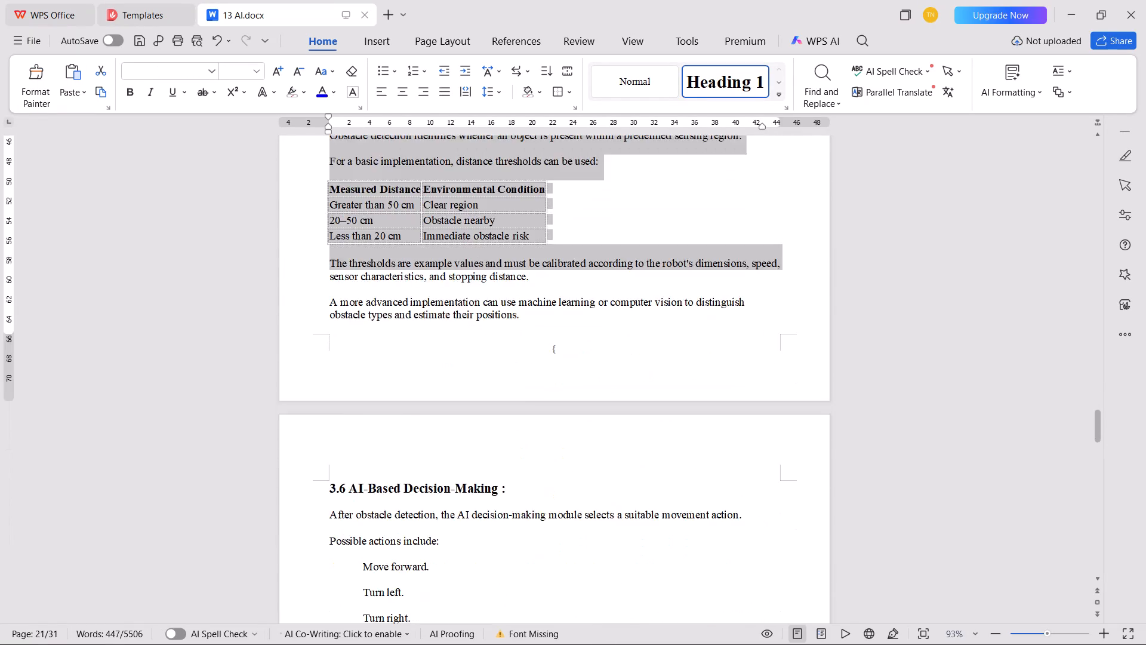
scroll(244, 411, "down", 20)
scroll(244, 411, "down", 5)
scroll(245, 416, "up", 1)
scroll(245, 416, "down", 8)
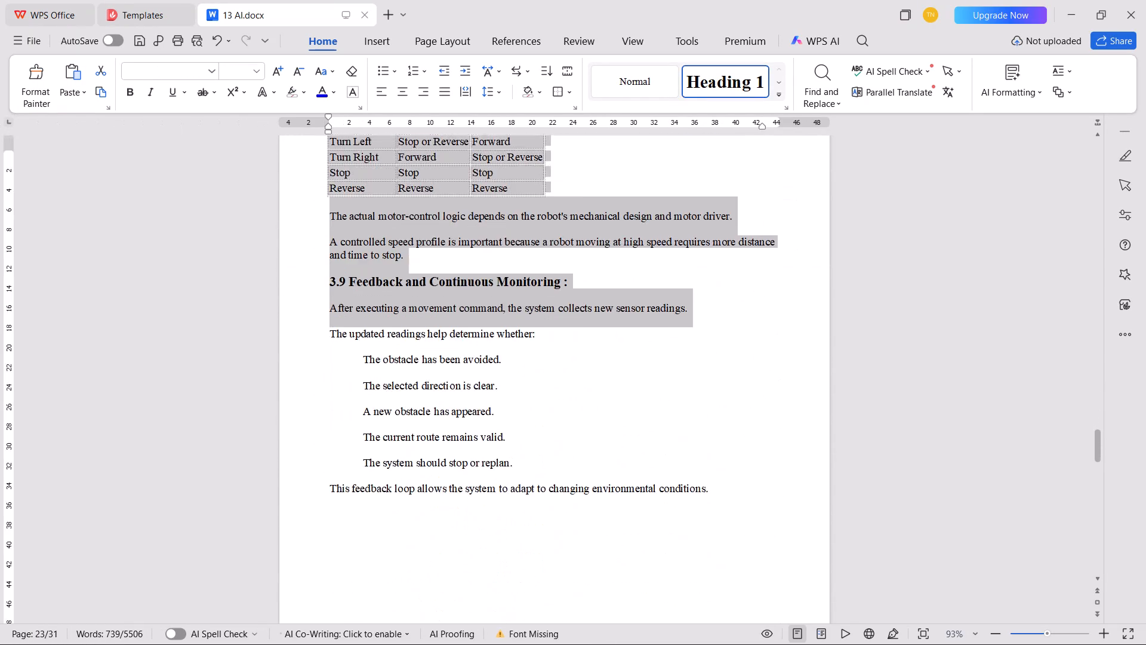
scroll(245, 417, "down", 10)
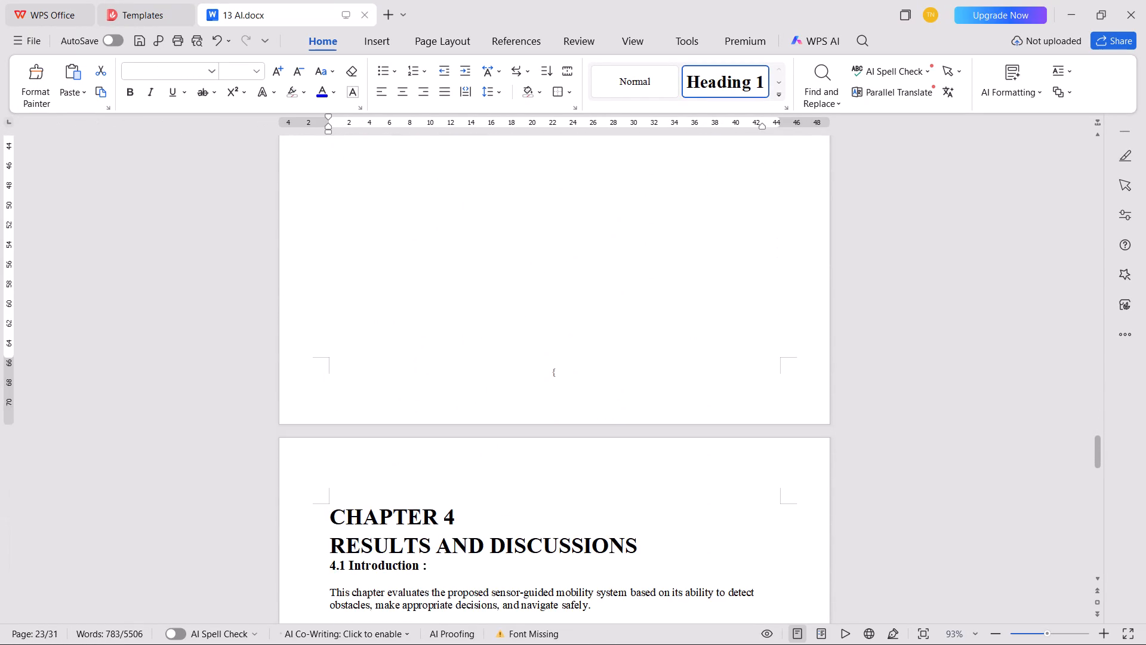
scroll(232, 385, "up", 8)
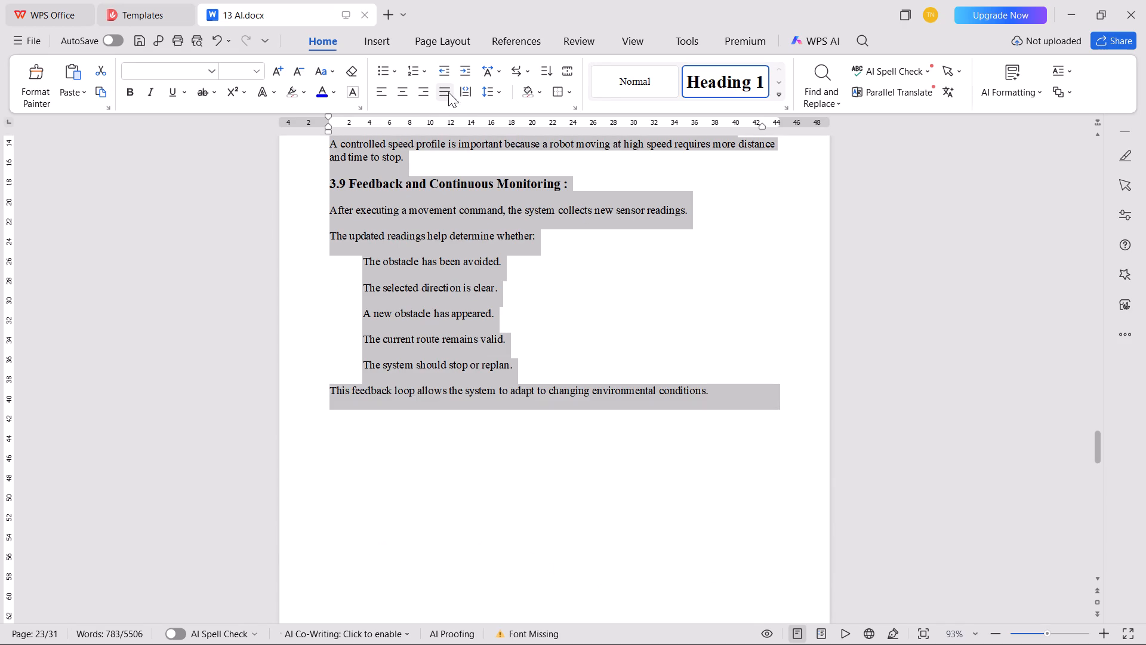
left_click(446, 93)
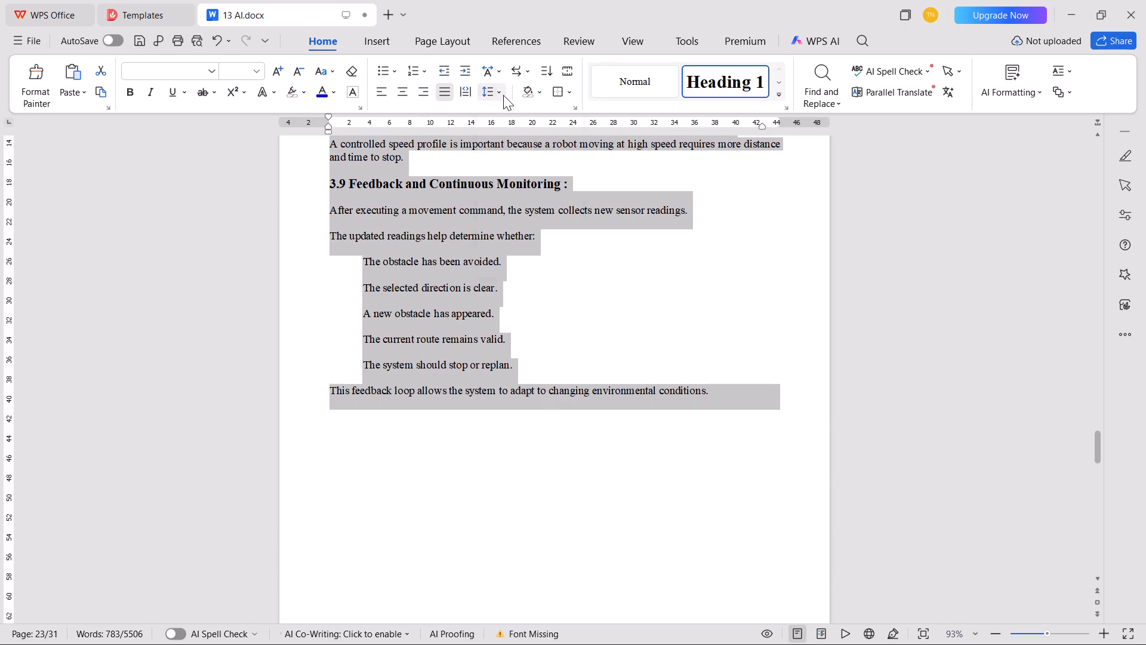
Increase the line spacing of the whole Chapter 3 text.
left_click(503, 95)
left_click(496, 149)
scroll(493, 282, "up", 10)
scroll(479, 270, "down", 1)
scroll(479, 270, "up", 3)
scroll(479, 270, "down", 2)
scroll(479, 270, "up", 5)
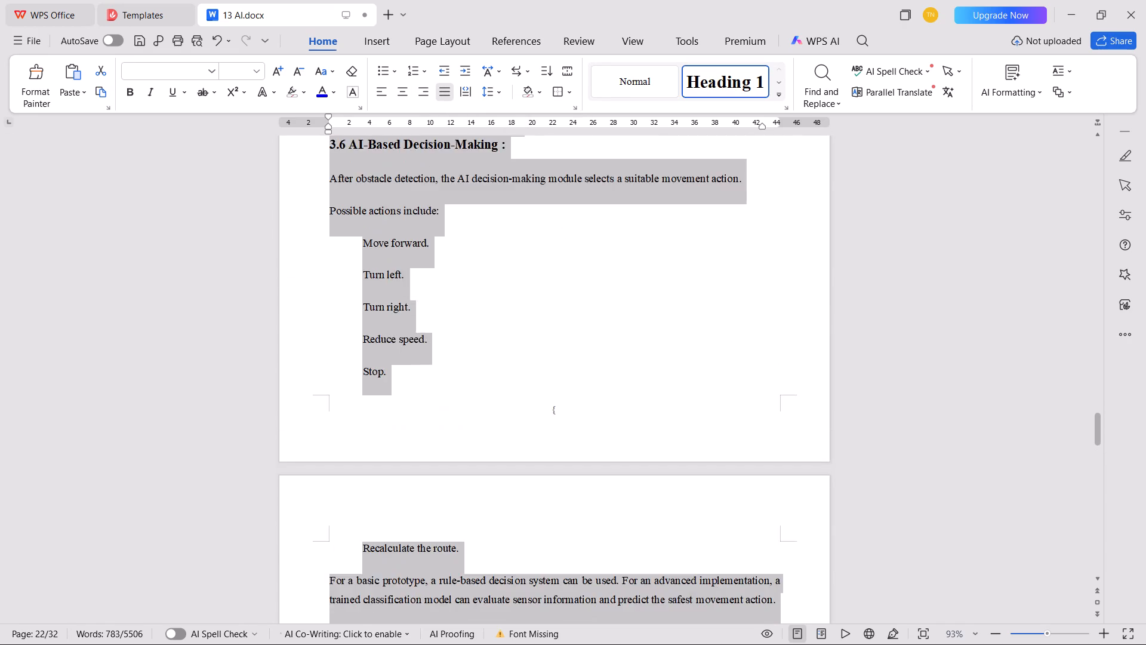
scroll(479, 270, "up", 8)
Center the CHAPTER 3 and METHODOLOGY headings.
key("Left")
scroll(441, 298, "up", 3)
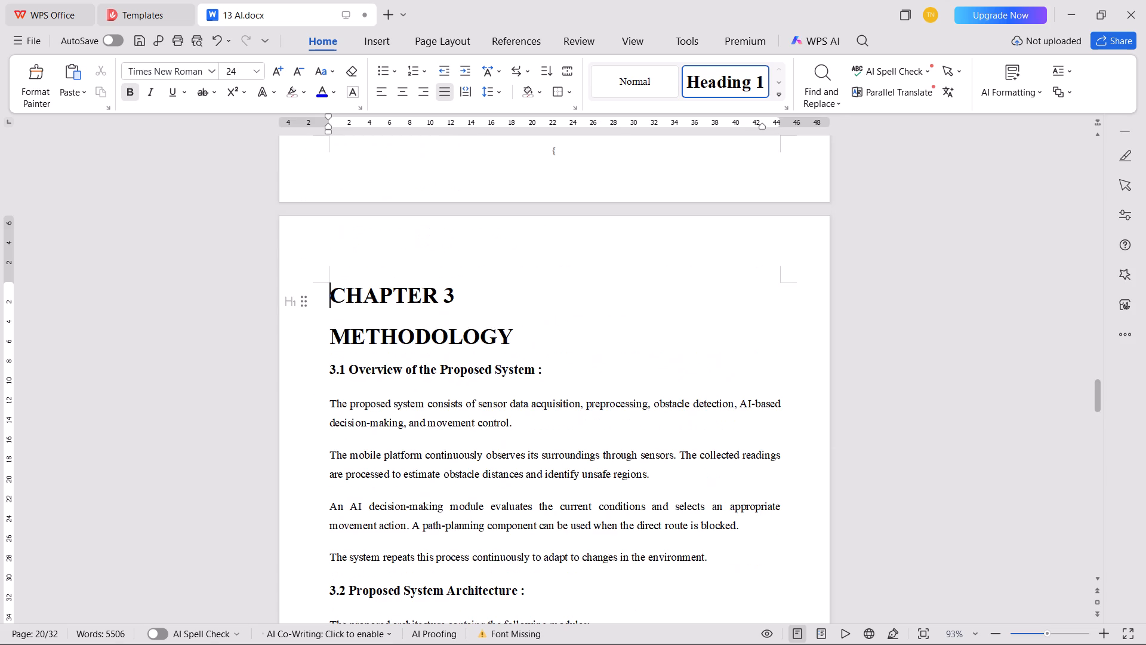
left_click_drag(282, 300, 278, 337)
key("ctrl+e")
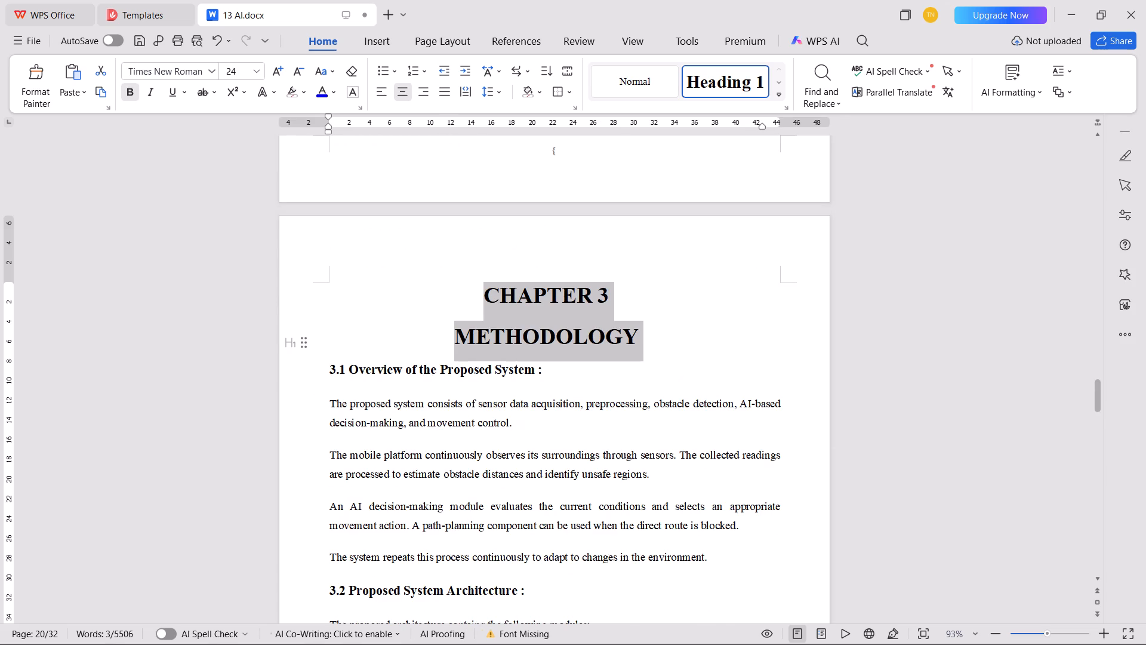
Turn the seven system layers in section 3.2, Sensor Layer through Feedback Layer, into an indented a.–g. list with bold letters.
scroll(362, 427, "down", 4)
scroll(279, 397, "down", 5)
left_click_drag(301, 268, 287, 517)
scroll(288, 394, "down", 4)
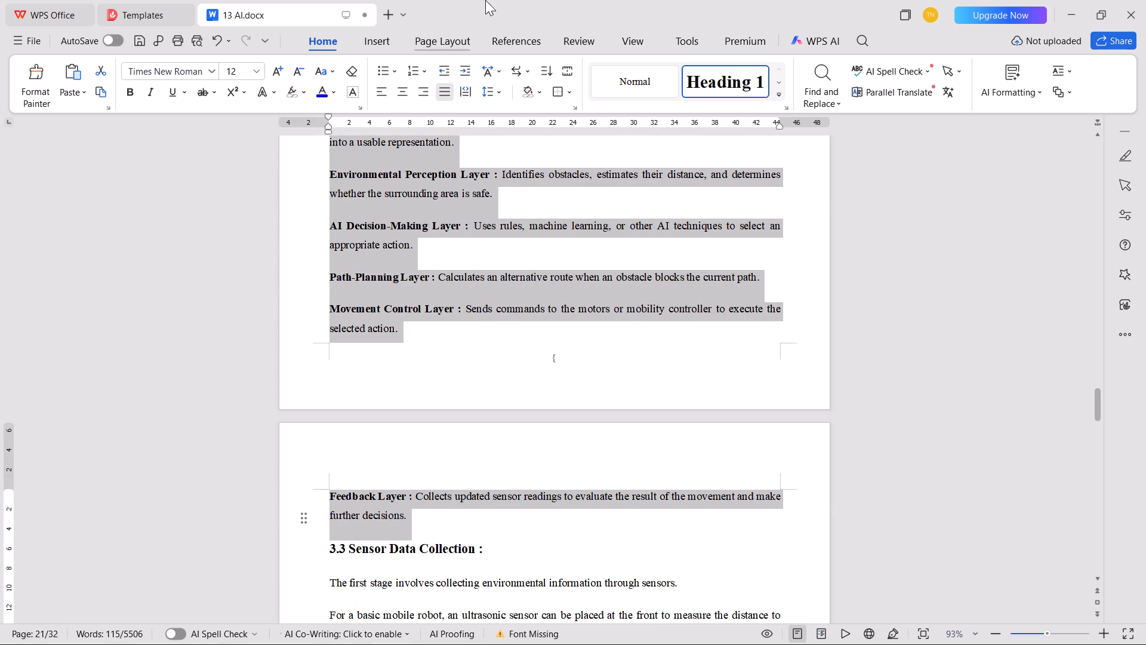
left_click(427, 75)
left_click(538, 185)
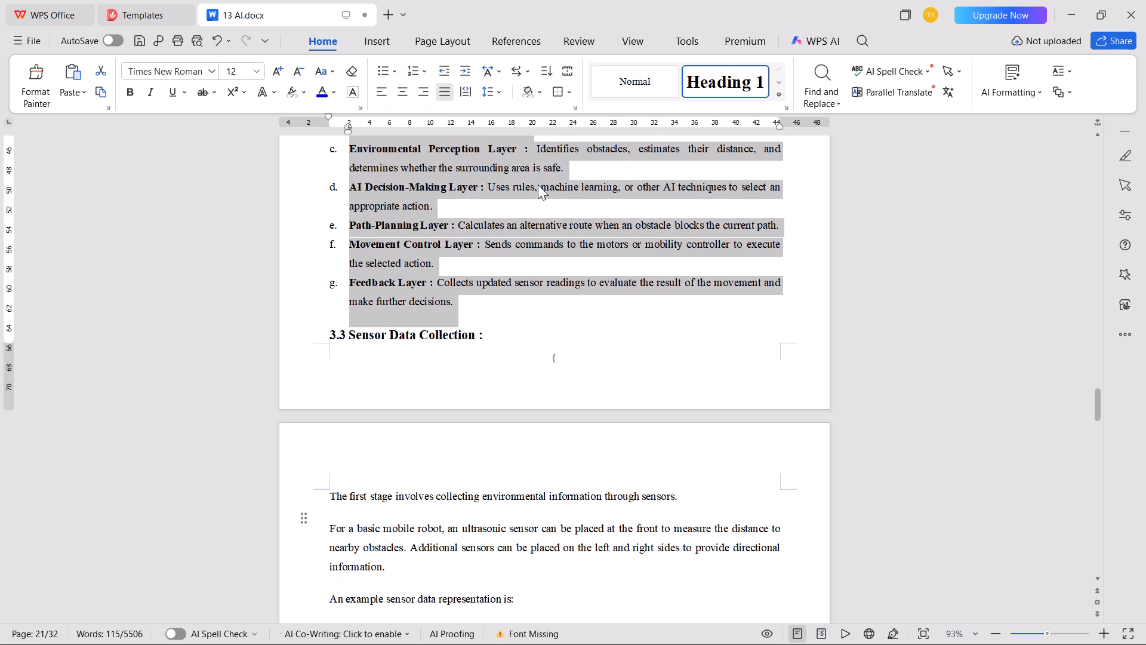
key("Tab")
scroll(366, 186, "up", 3)
left_click(355, 217)
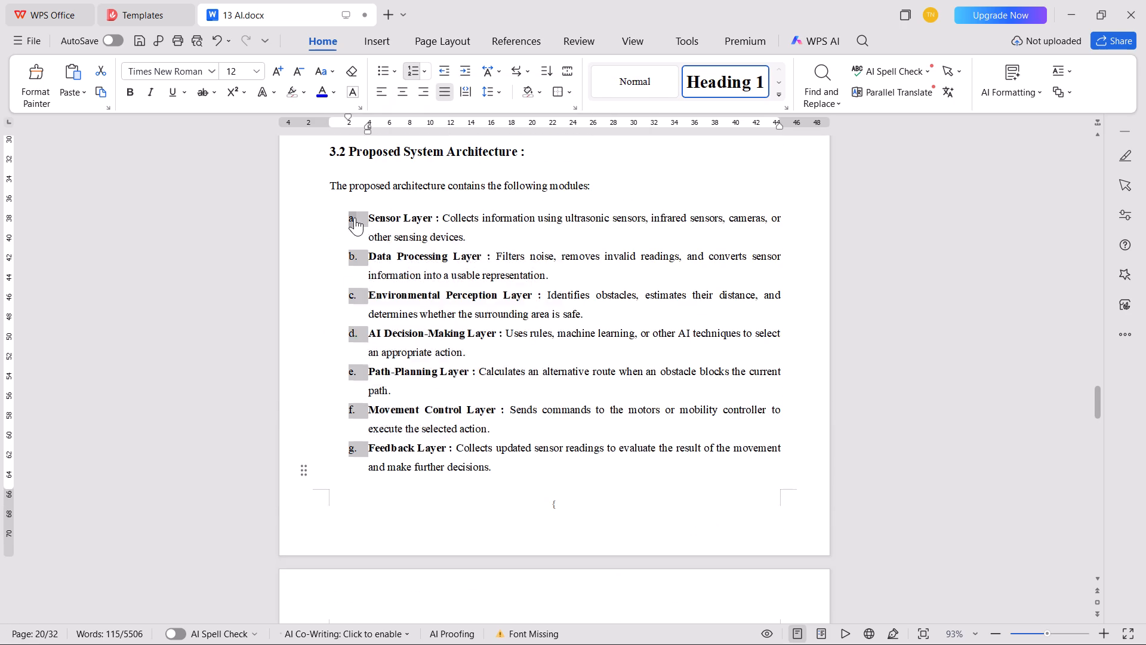
key("ctrl+b")
Apply the black-header grid style to the Sensor / Distance Reading table in section 3.3, fit it to the full text width and save.
scroll(411, 223, "down", 9)
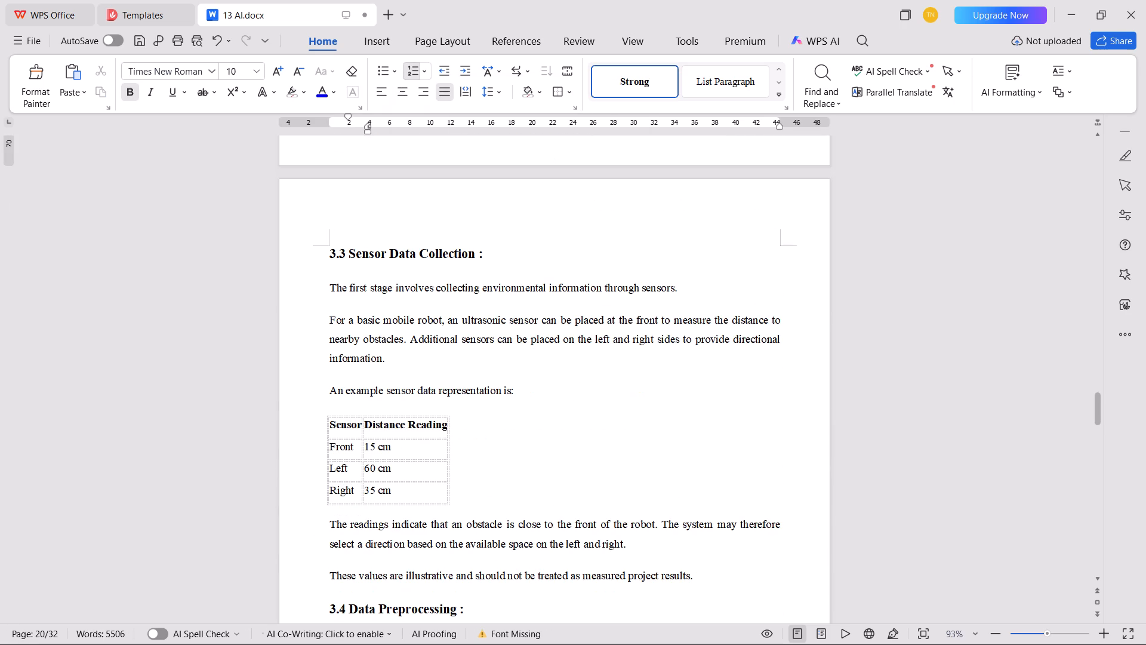
left_click(315, 406)
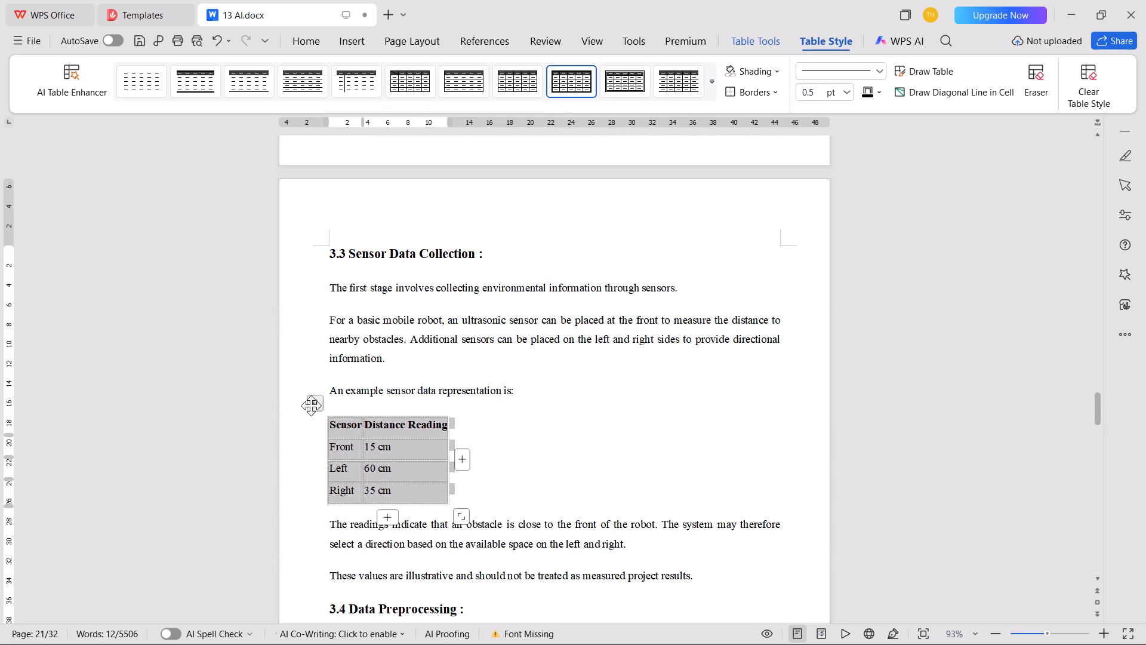
left_click(572, 85)
left_click(732, 42)
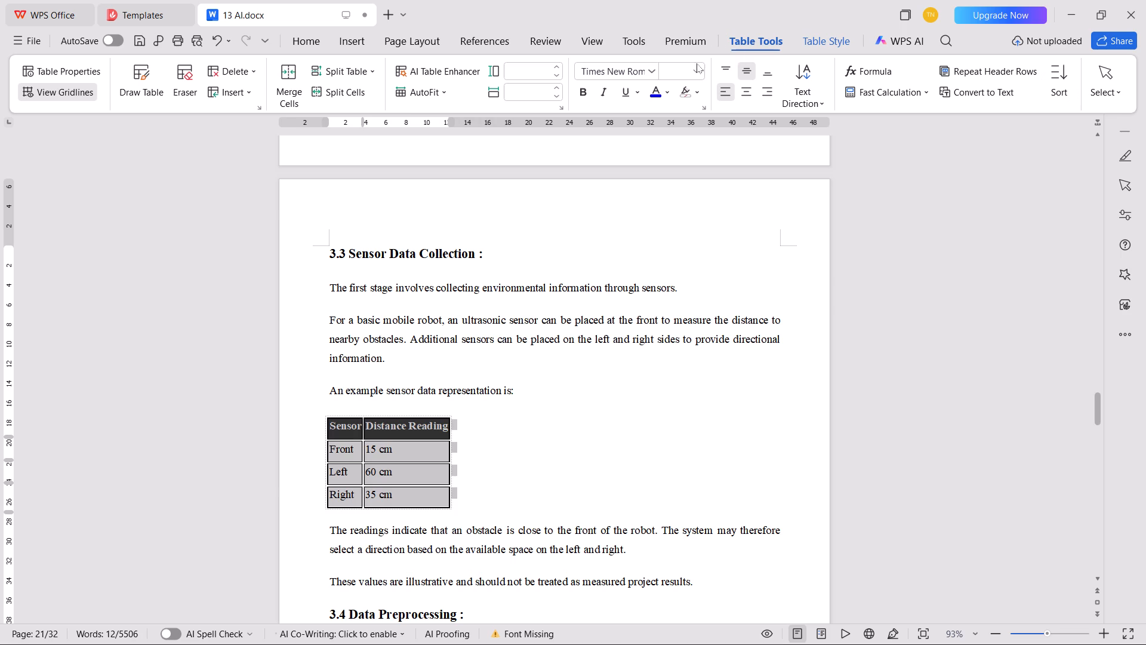
left_click(428, 86)
left_click(454, 147)
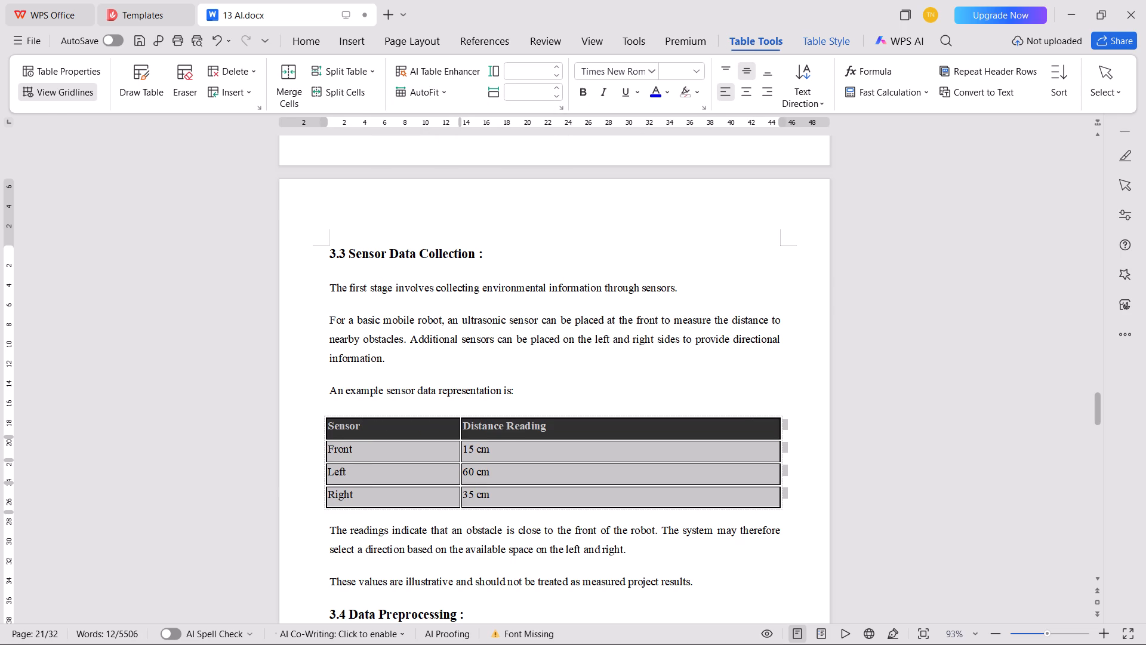
left_click(204, 374)
key("ctrl+s")
Turn the five preprocessing operations in section 3.4 into an indented a.–e. list with bold letters.
scroll(210, 295, "down", 7)
scroll(392, 389, "down", 3)
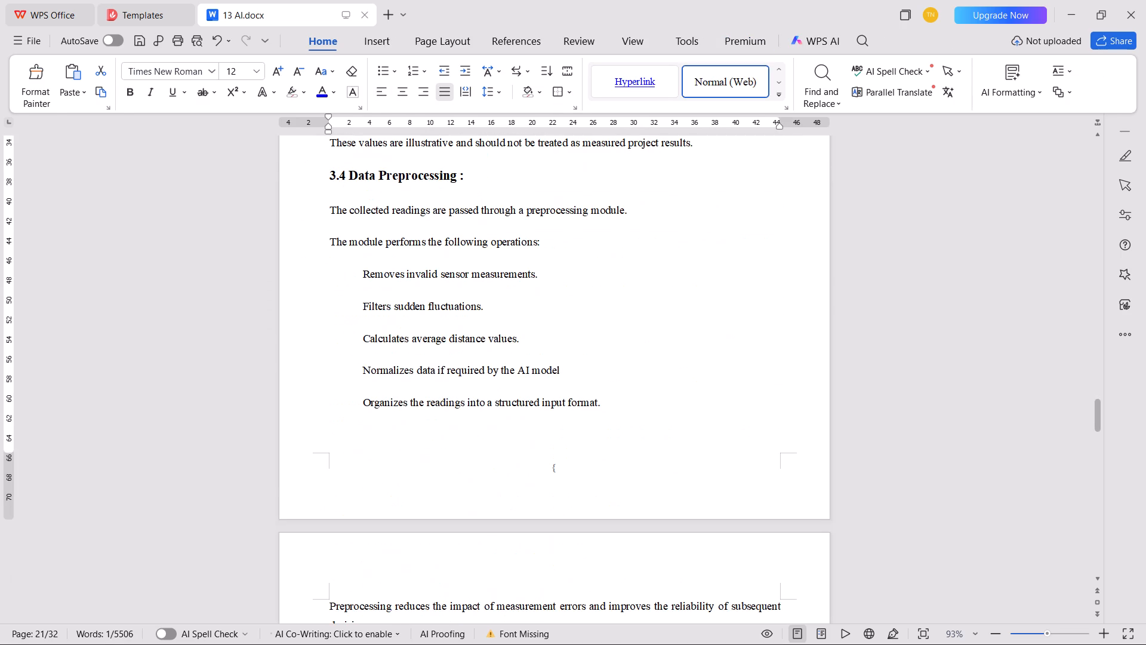
left_click_drag(624, 402, 344, 288)
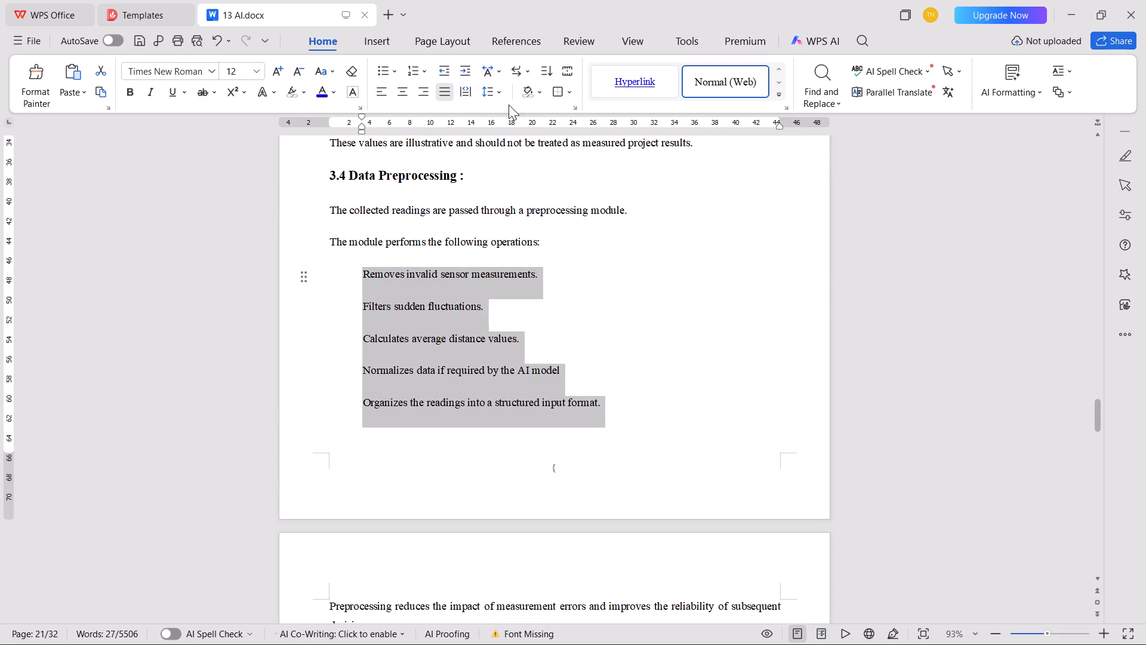
left_click(426, 73)
left_click(556, 172)
key("Tab")
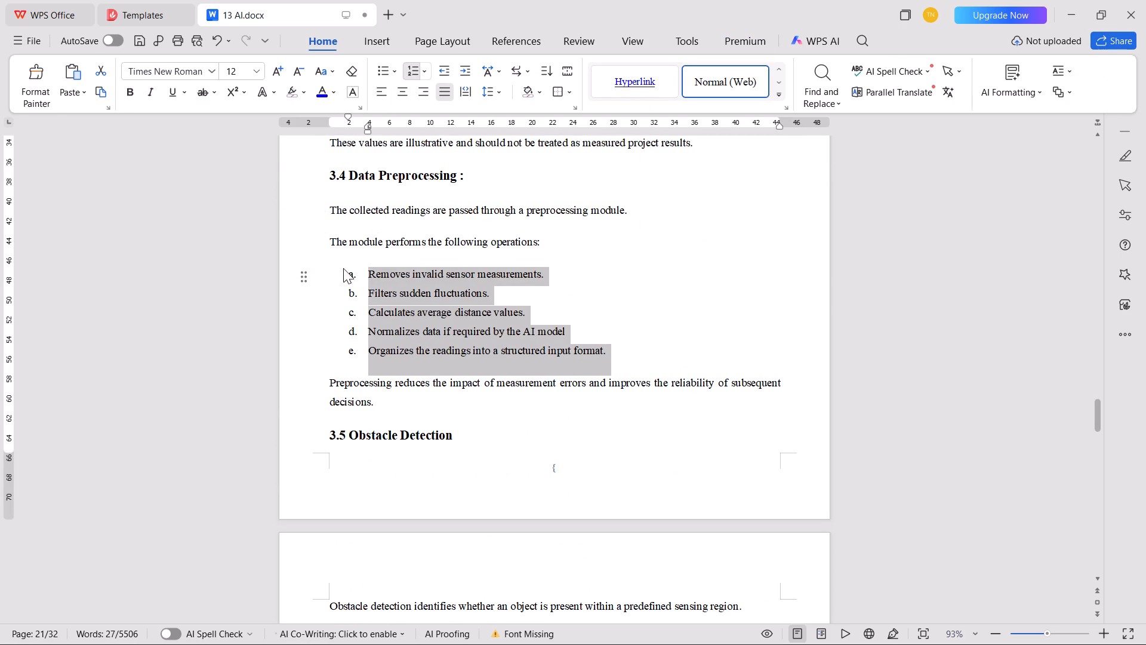
left_click(346, 274)
left_click(349, 275)
key("ctrl+b")
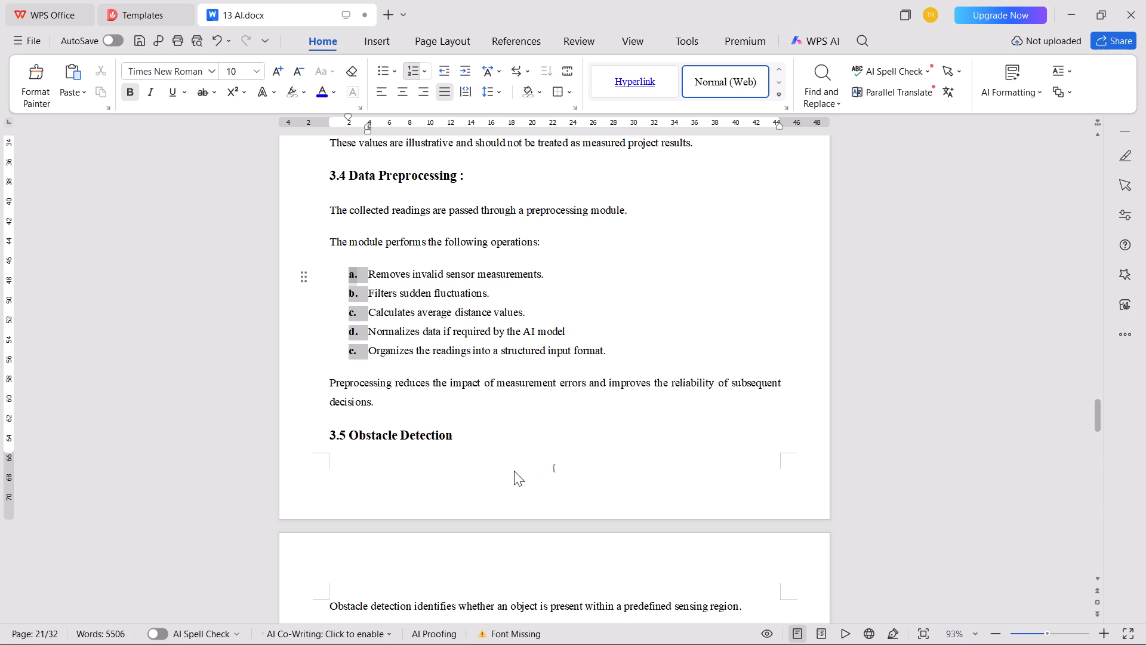
Add a space and colon after the heading 3.5 Obstacle Detection and save the document.
left_click(514, 451)
key("space")
type(":")
key("ctrl+s")
Apply the black-header grid style to the Measured Distance / Environmental Condition table, fit it to the full text width and save.
scroll(486, 448, "down", 5)
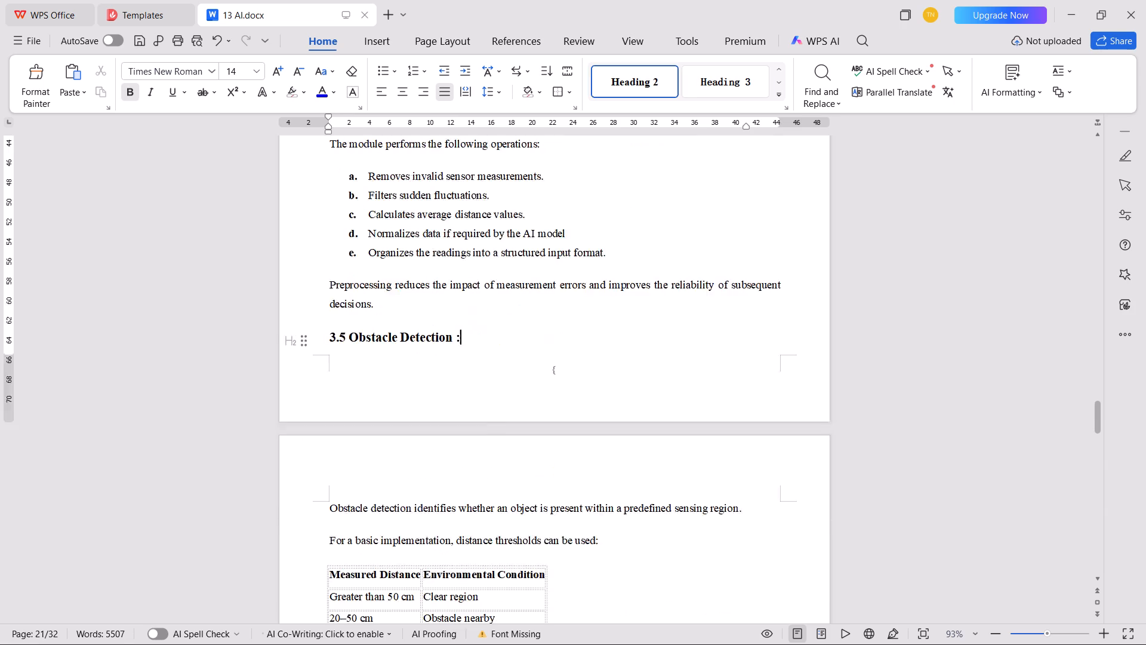
scroll(478, 416, "down", 3)
left_click(316, 314)
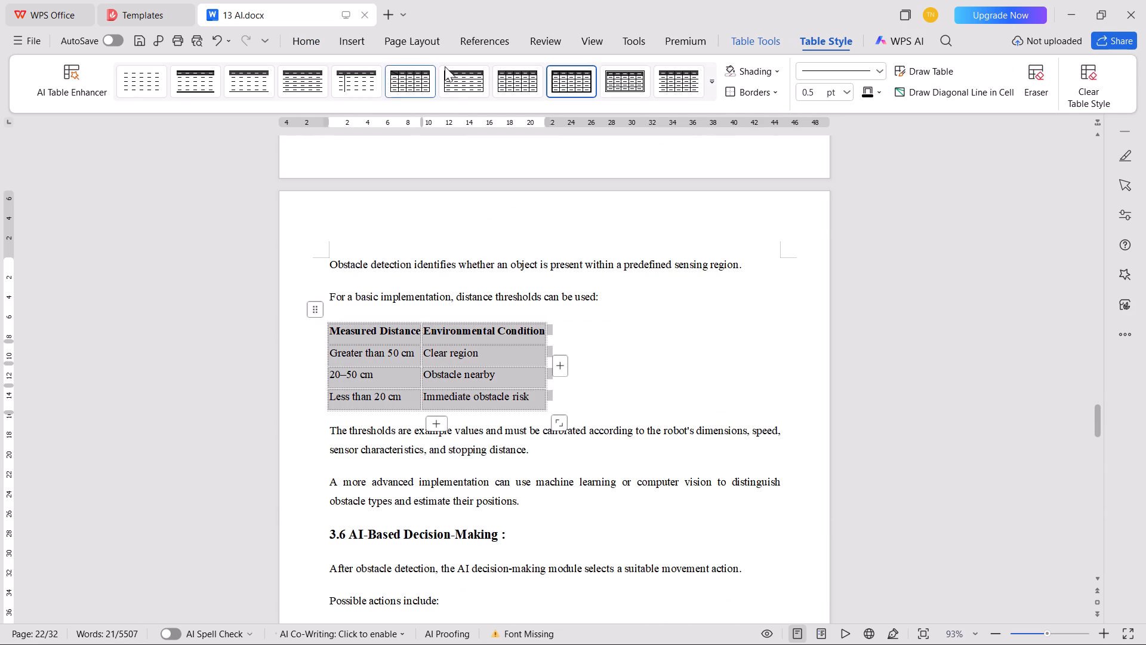
left_click(563, 82)
left_click(785, 36)
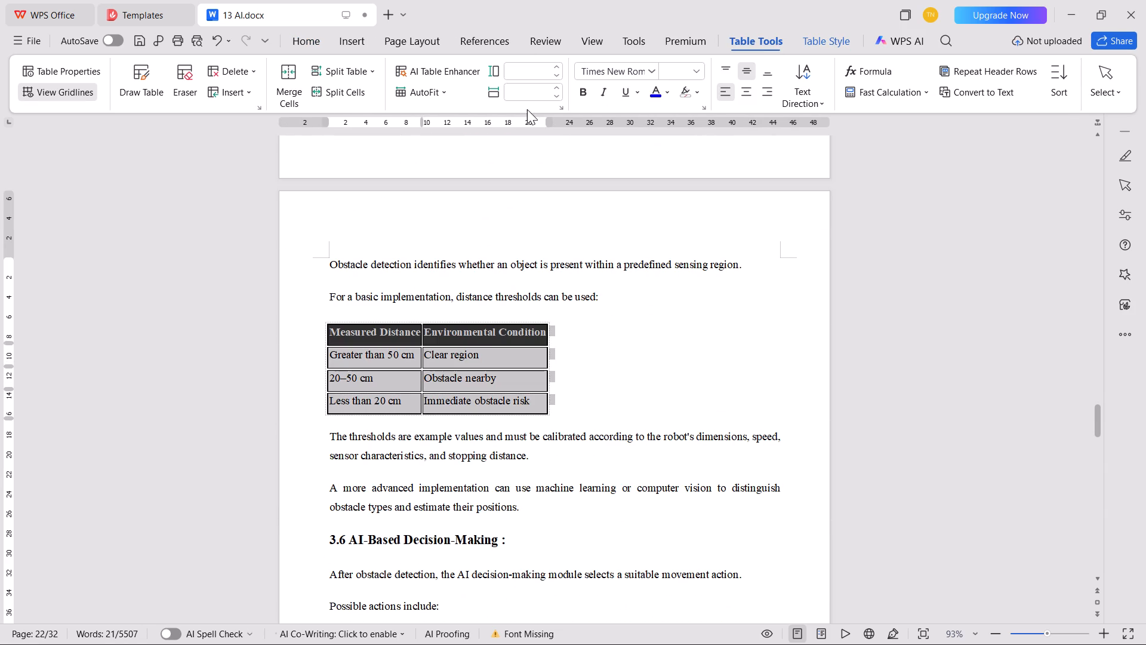
left_click(449, 90)
left_click(471, 158)
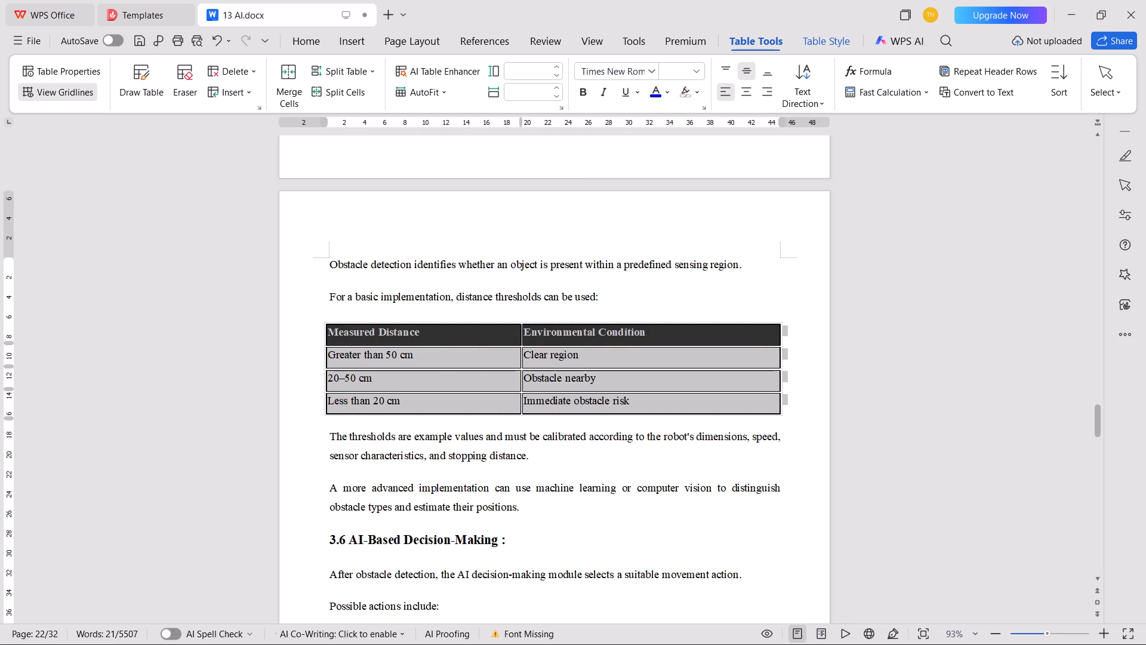
key("ctrl+s")
Turn the six possible actions in section 3.6, Move forward through Recalculate the route, into an indented a.–f. list with bold letters.
scroll(256, 413, "down", 5)
scroll(384, 421, "down", 2)
left_click_drag(473, 454, 344, 311)
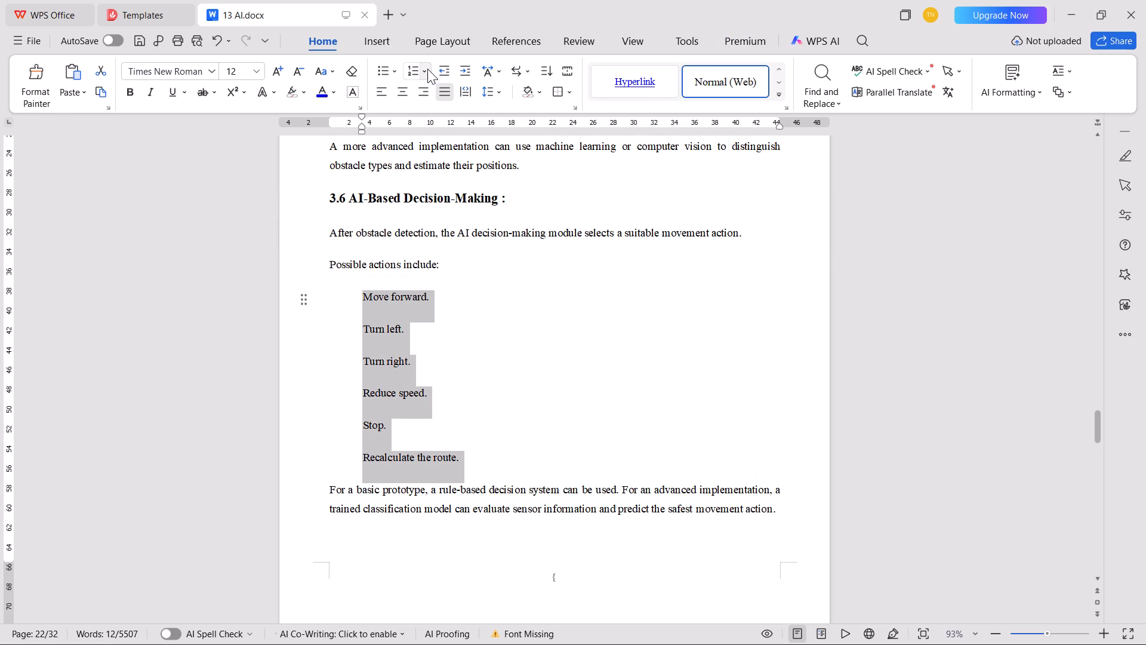
left_click(427, 69)
left_click(550, 183)
key("Tab")
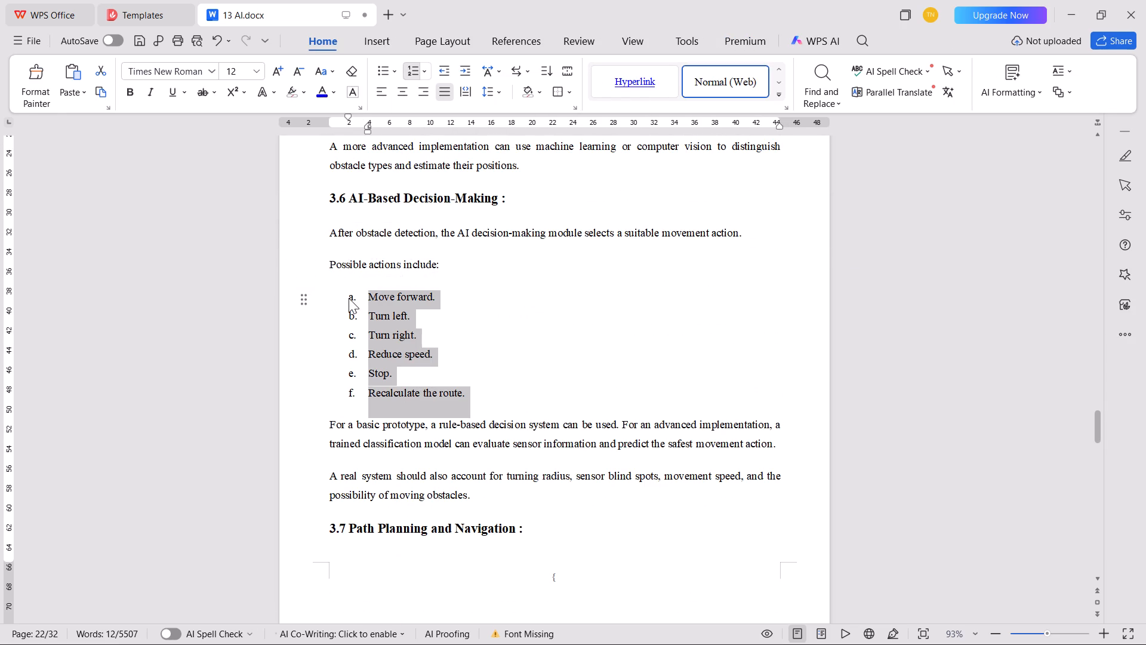
left_click(349, 298)
left_click(355, 303)
key("ctrl+b")
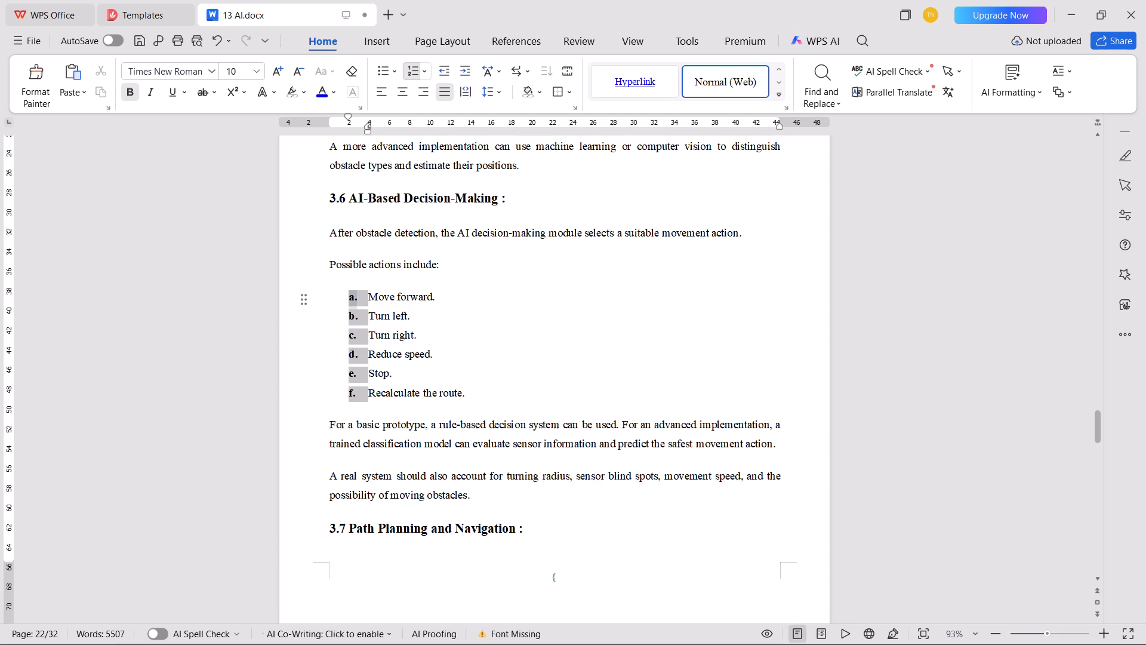
Turn the four grid representation items in section 3.7 into an indented a.–d. list with bold letters.
scroll(459, 481, "down", 10)
left_click_drag(559, 384, 338, 293)
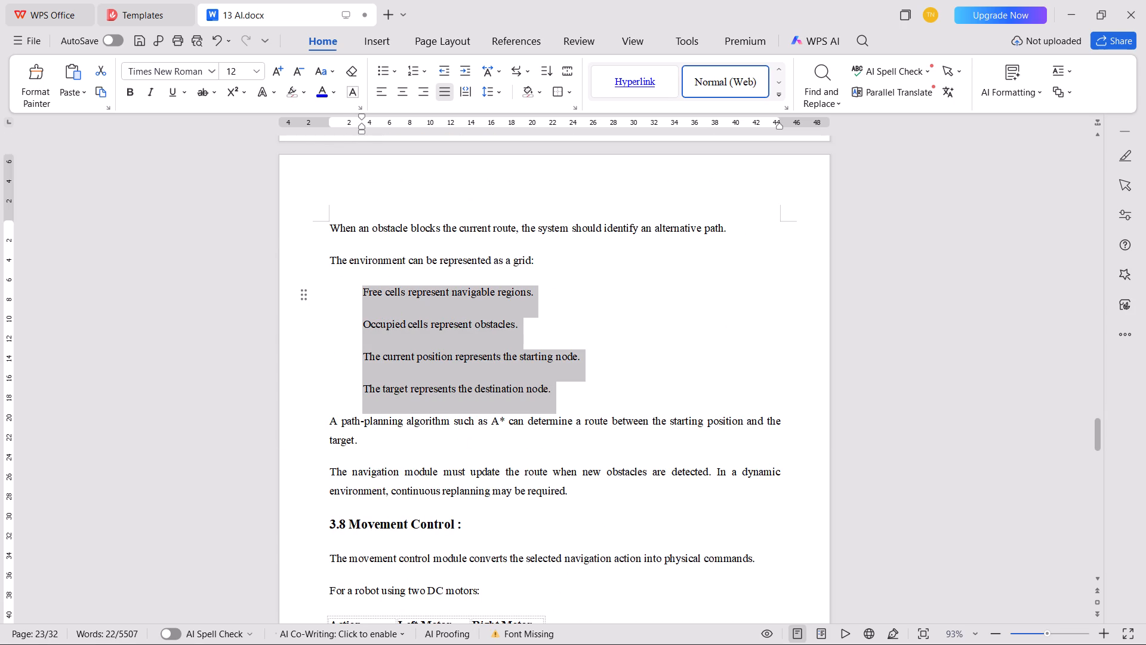
left_click_drag(338, 293, 337, 291)
left_click(423, 76)
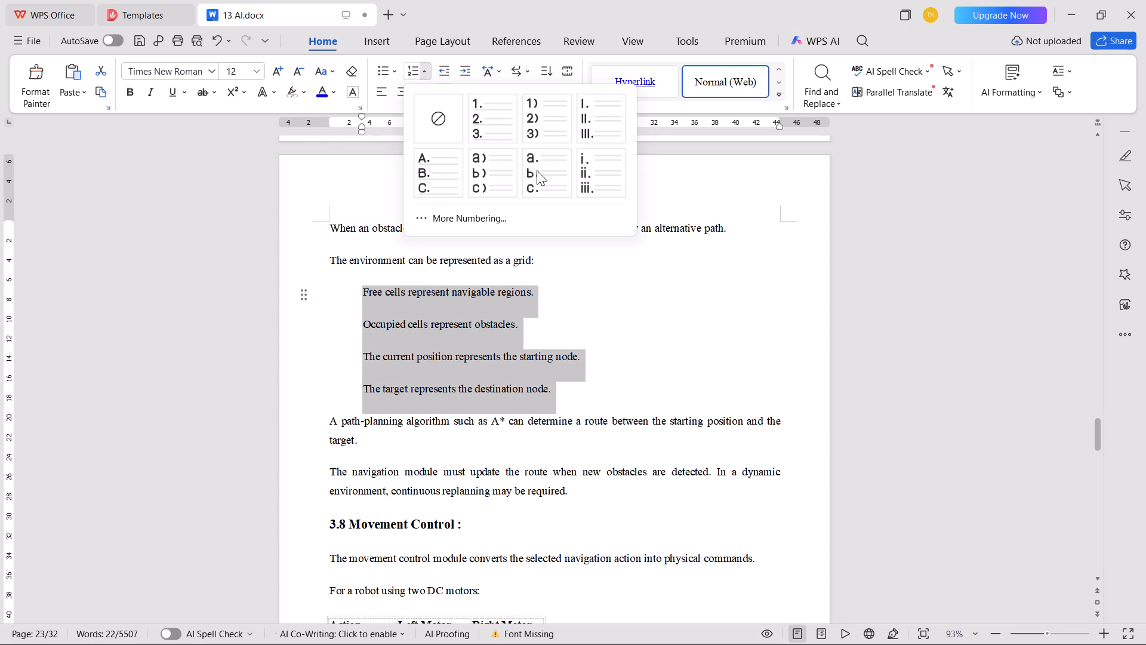
left_click(539, 174)
key("Tab")
left_click(355, 295)
key("ctrl+b")
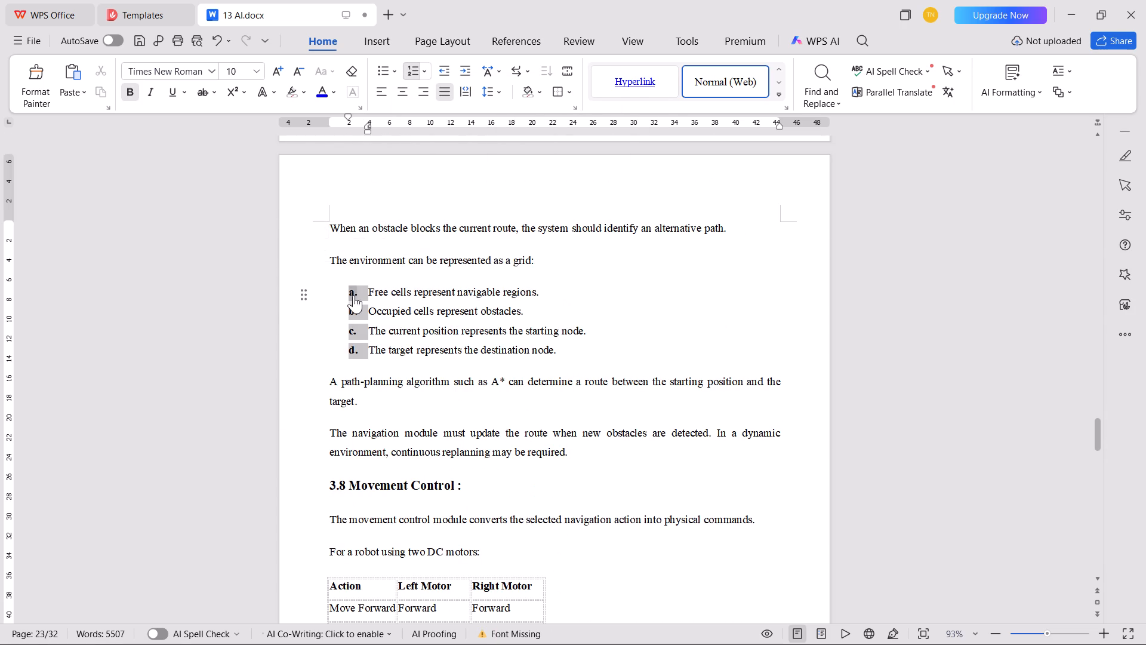
Apply the black-header grid style to the Action / Left Motor / Right Motor table in section 3.8 and fit it to the full text width.
scroll(438, 443, "down", 6)
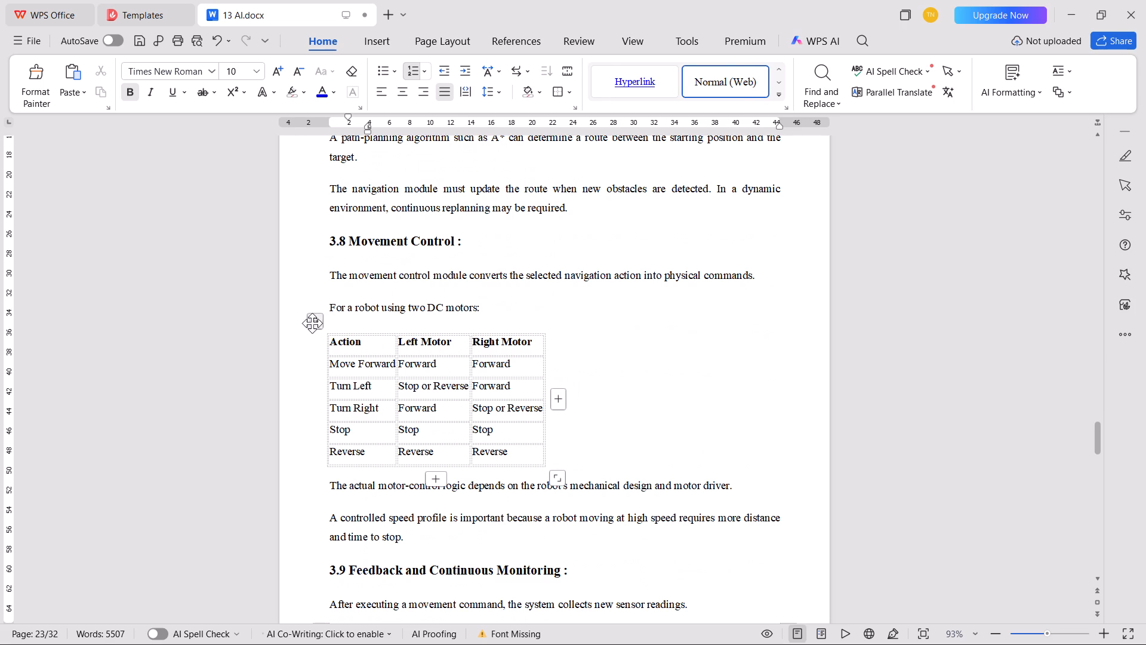
left_click(313, 324)
left_click(568, 82)
left_click(746, 39)
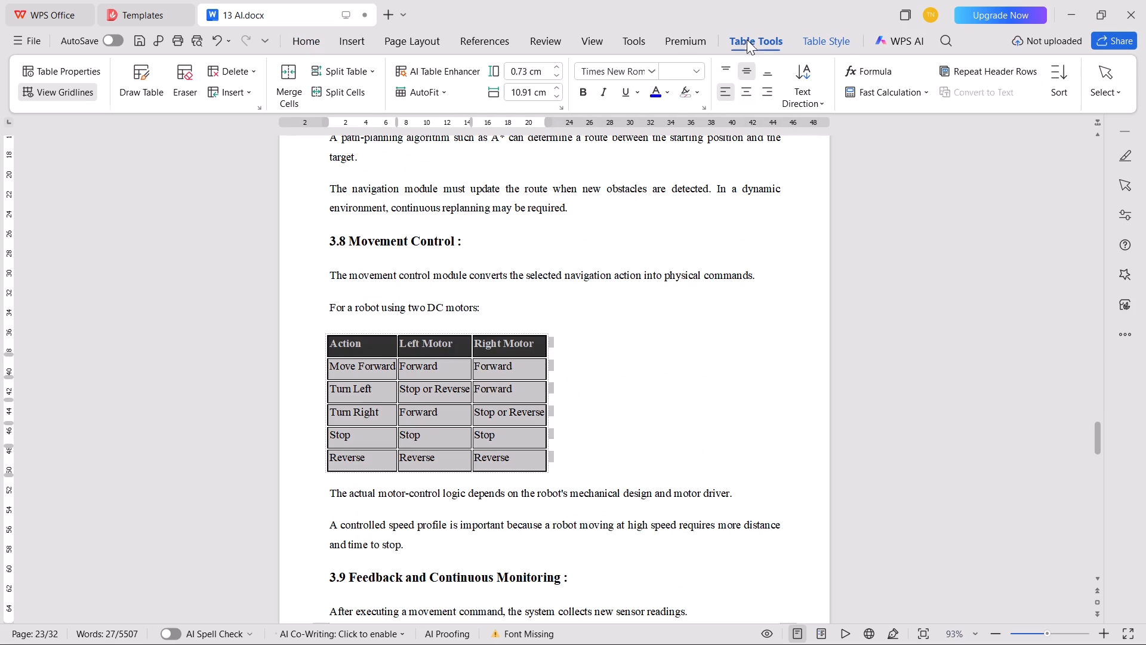
left_click(443, 96)
left_click(450, 149)
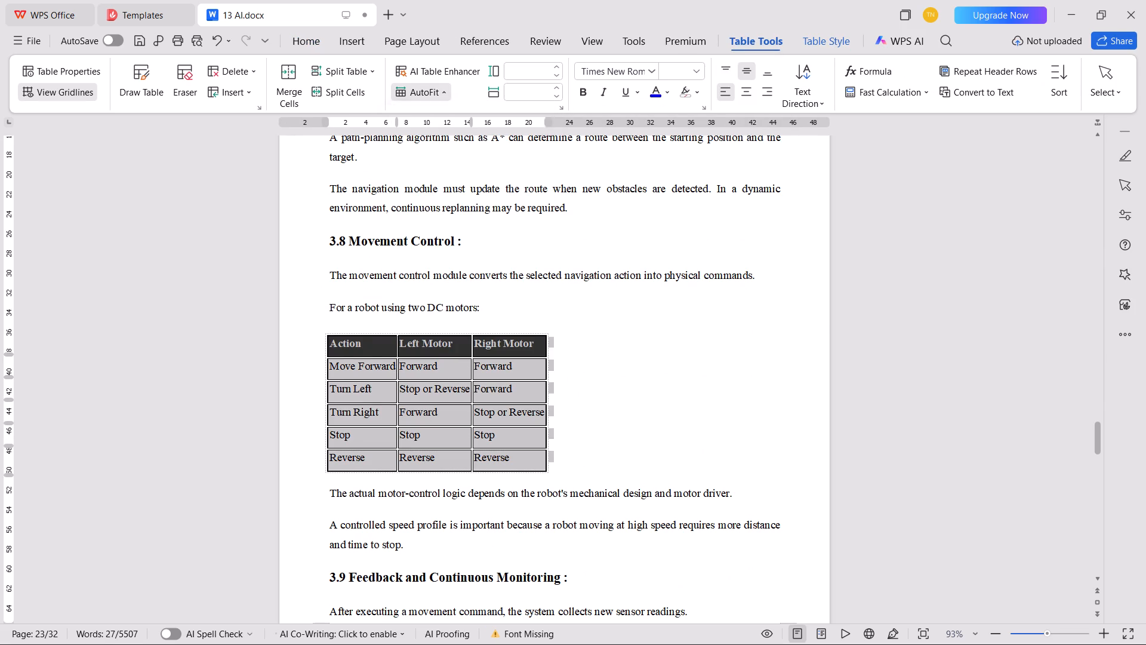
left_click(212, 437)
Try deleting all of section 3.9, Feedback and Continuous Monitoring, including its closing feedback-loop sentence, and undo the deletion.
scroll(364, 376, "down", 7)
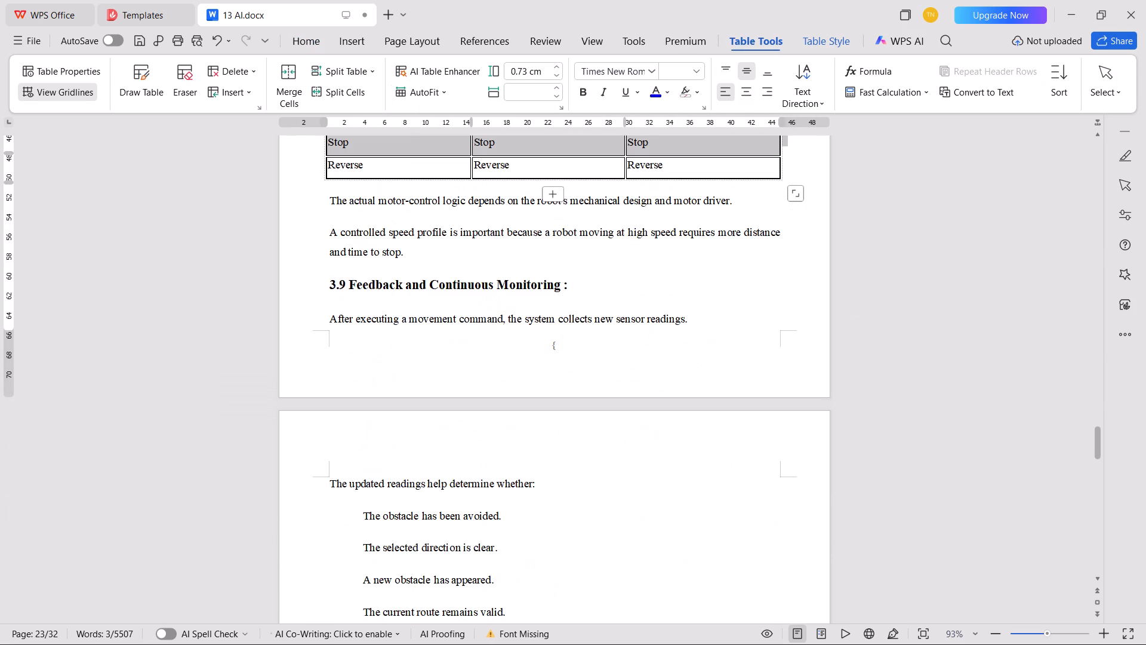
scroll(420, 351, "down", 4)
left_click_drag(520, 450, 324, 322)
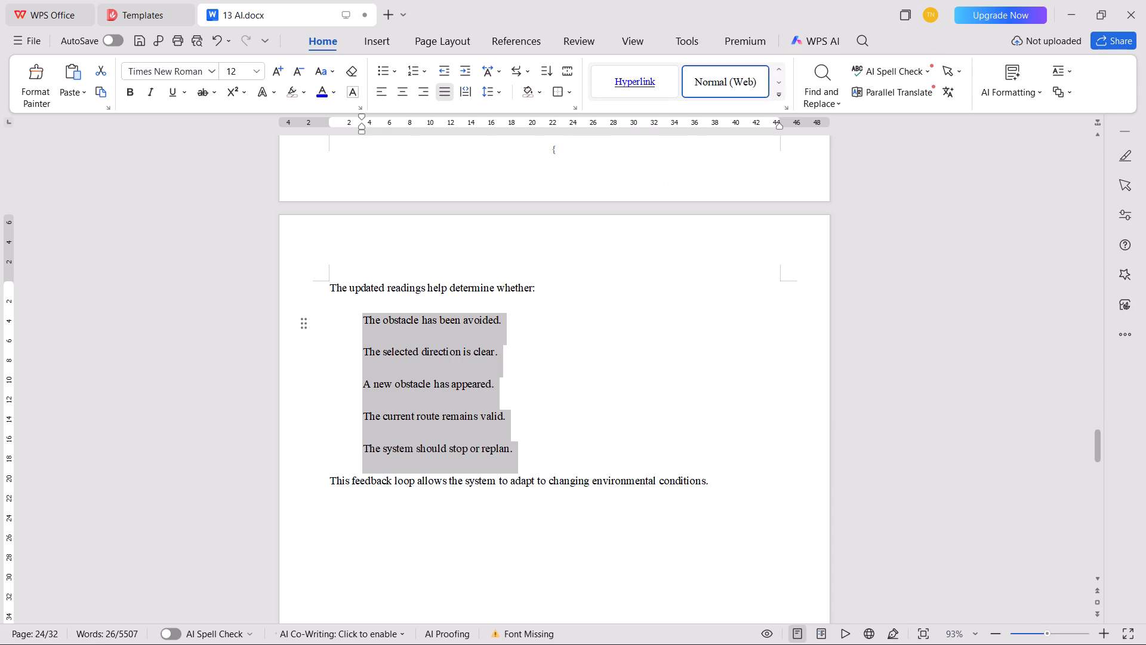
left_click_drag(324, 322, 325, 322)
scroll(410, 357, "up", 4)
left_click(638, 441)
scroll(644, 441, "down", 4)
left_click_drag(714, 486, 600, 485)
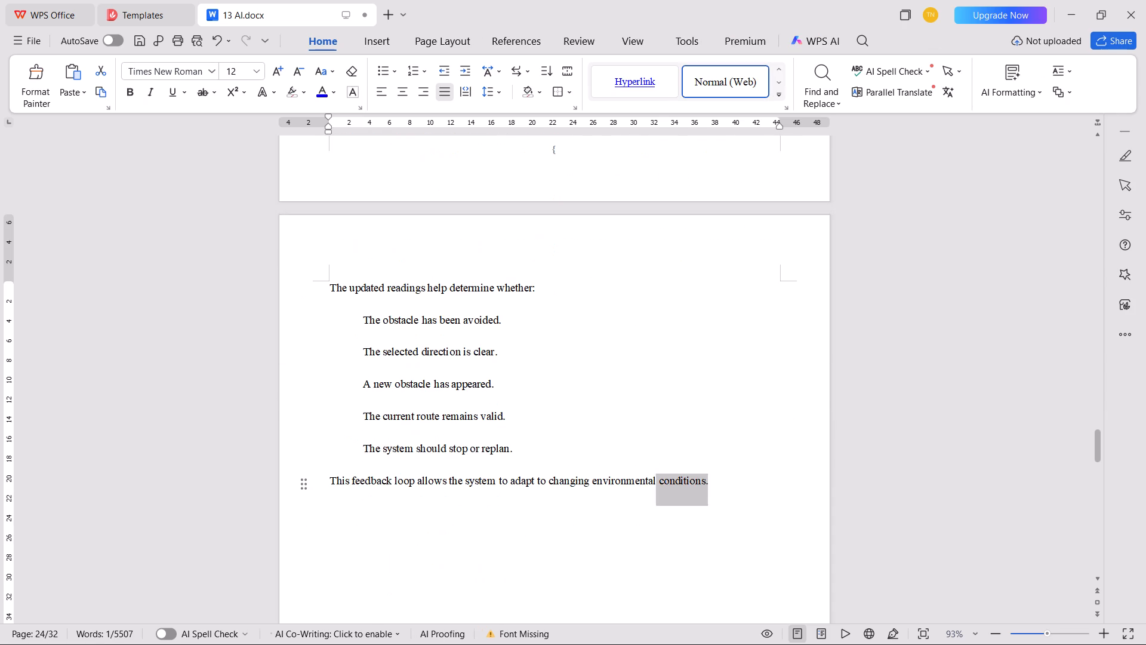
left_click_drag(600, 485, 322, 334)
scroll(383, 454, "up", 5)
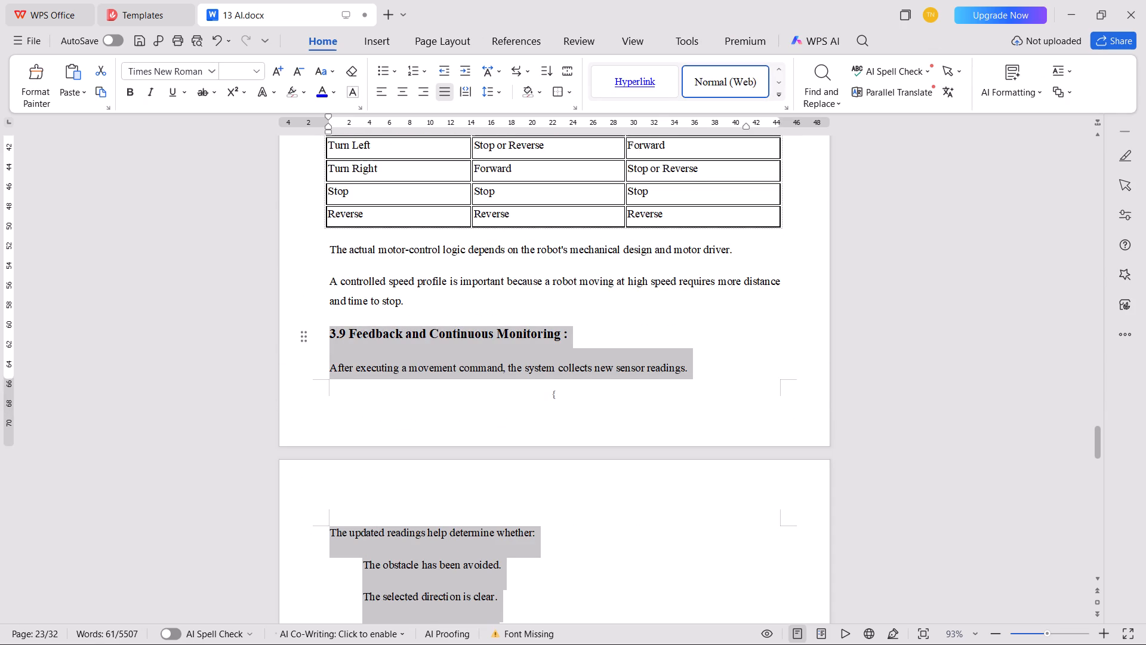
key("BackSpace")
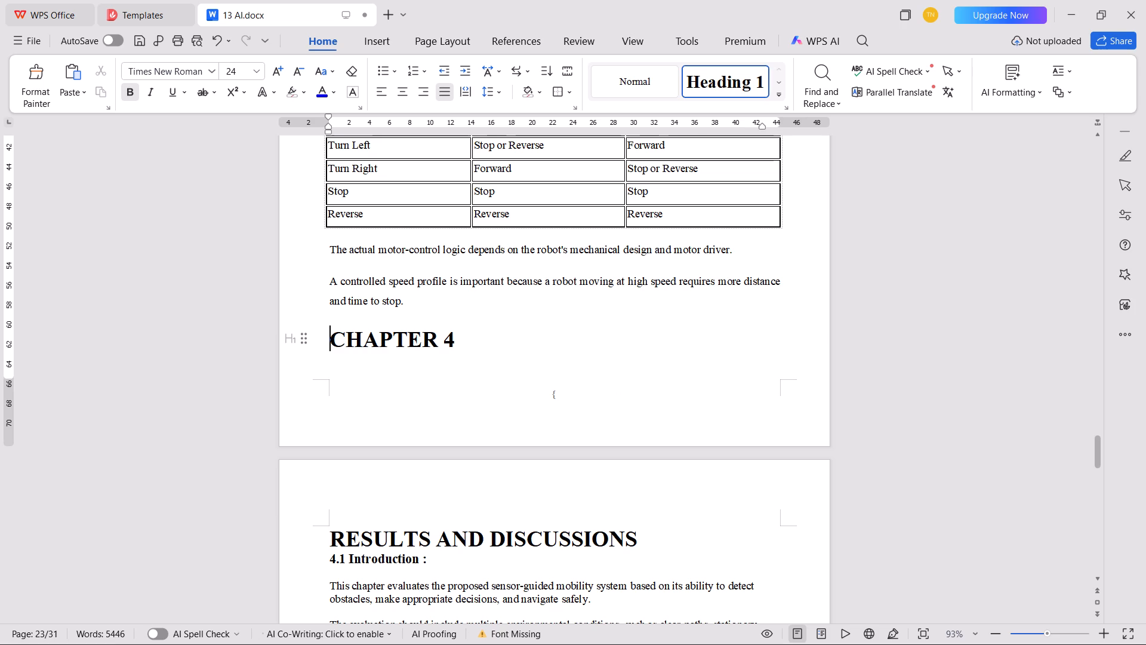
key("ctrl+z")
Delete the section 3.9 heading, its introductory sentences and the five-item list, keeping only the closing feedback-loop sentence.
scroll(319, 333, "down", 1)
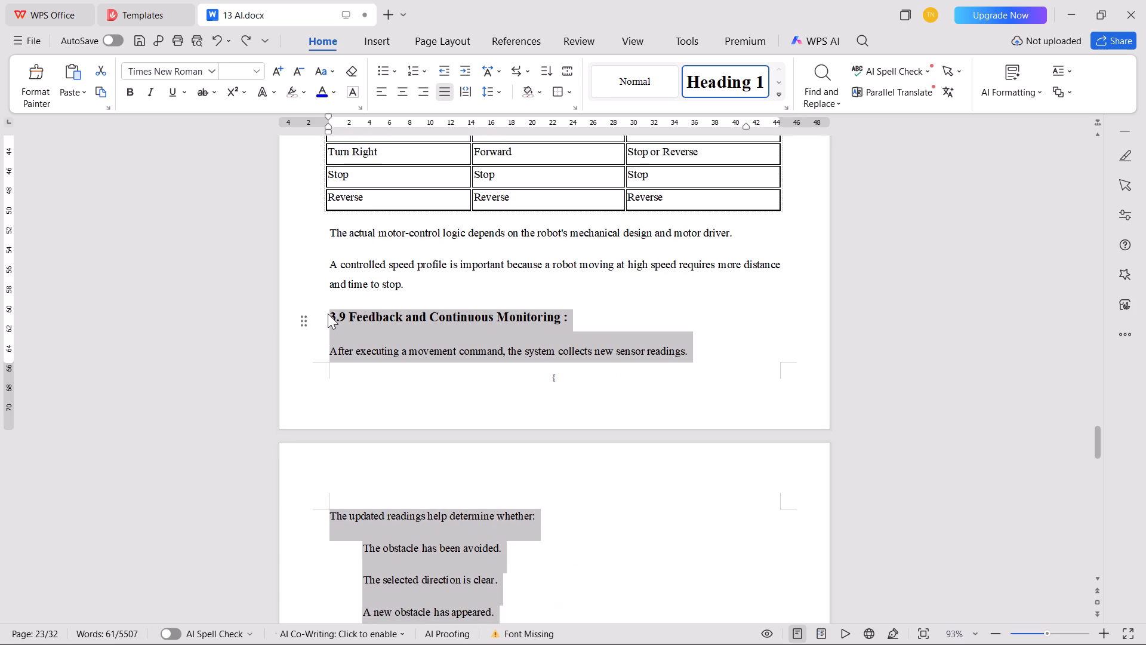
scroll(516, 446, "down", 2)
left_click(568, 558)
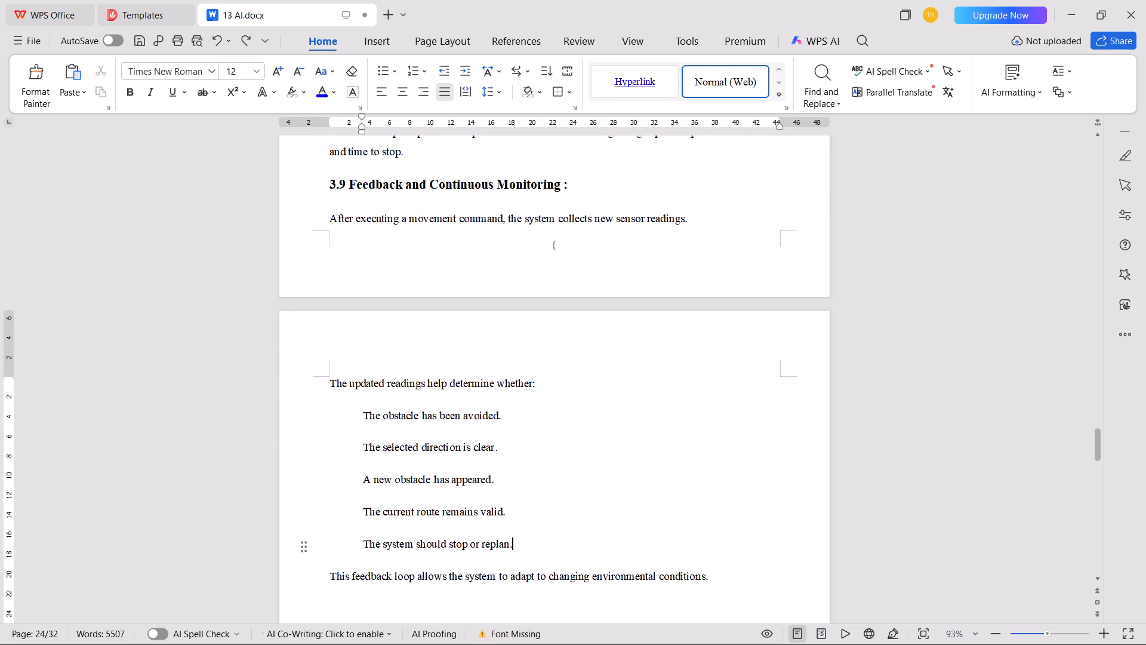
left_click_drag(546, 551, 313, 165)
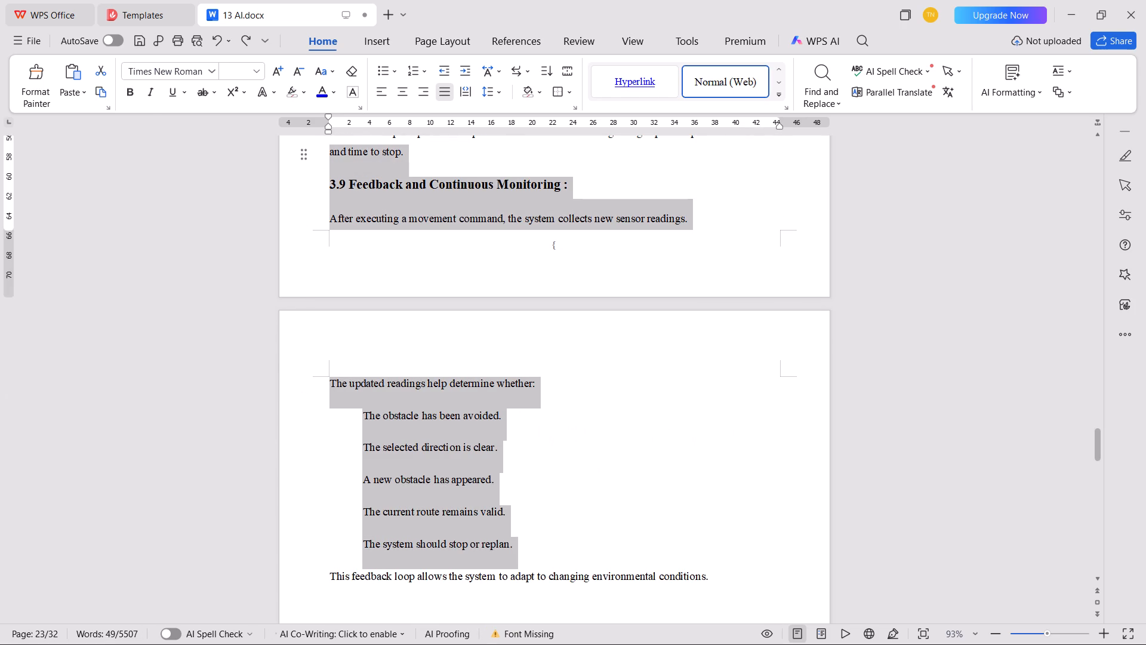
key("shift+Down")
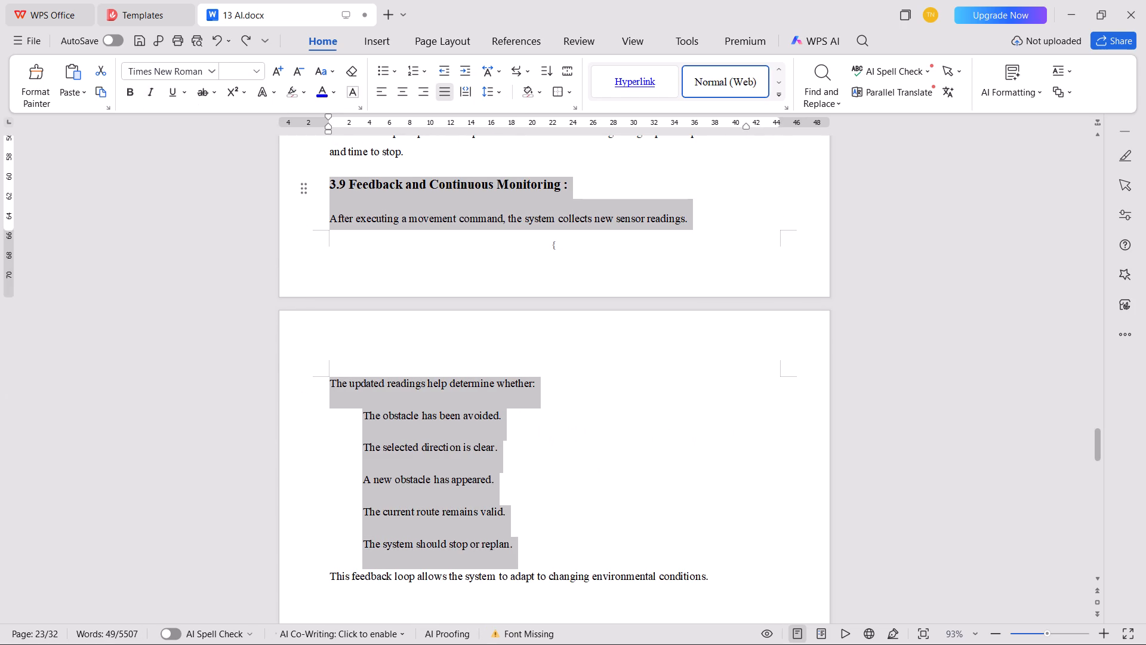
key("BackSpace")
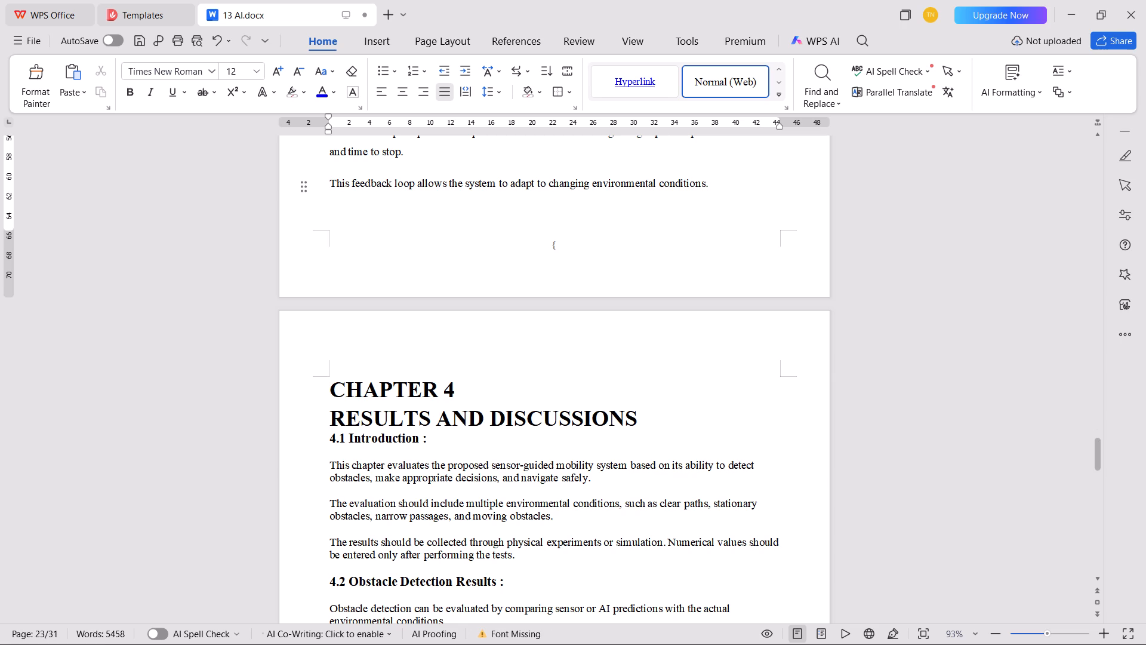
left_click(339, 208)
Justify all of Chapter 4, from its chapter heading to the end of section 4.9, and set its line spacing to 1.5.
left_click_drag(293, 393, 301, 451)
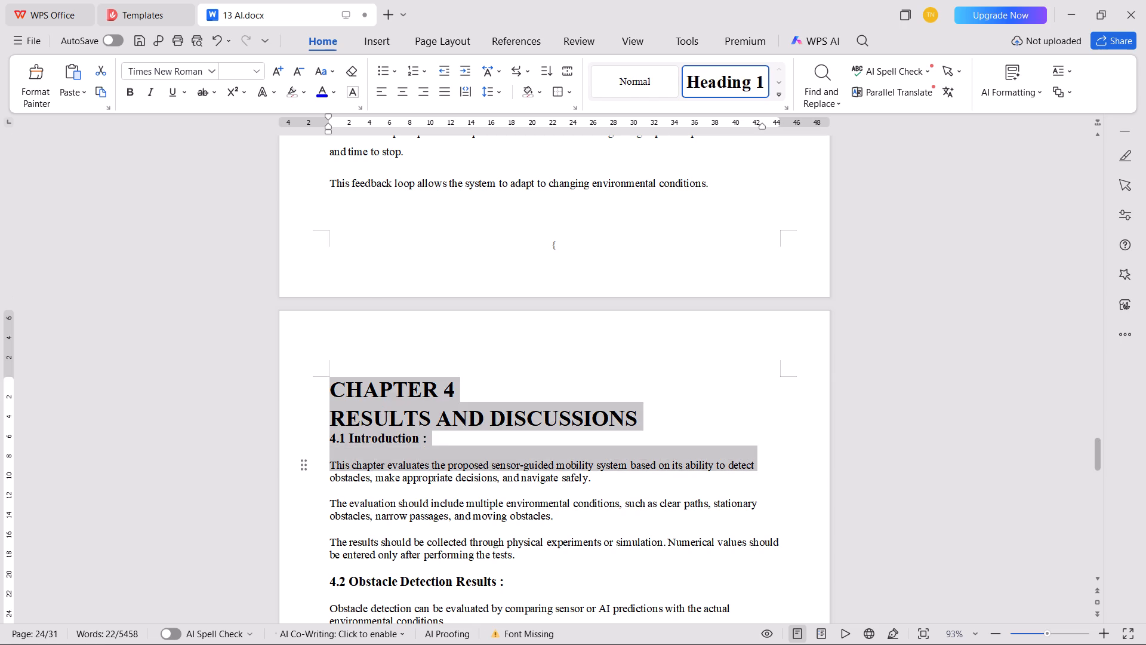
left_click_drag(301, 451, 286, 454)
scroll(301, 451, "down", 6)
scroll(297, 453, "up", 1)
scroll(294, 456, "down", 20)
scroll(294, 456, "down", 9)
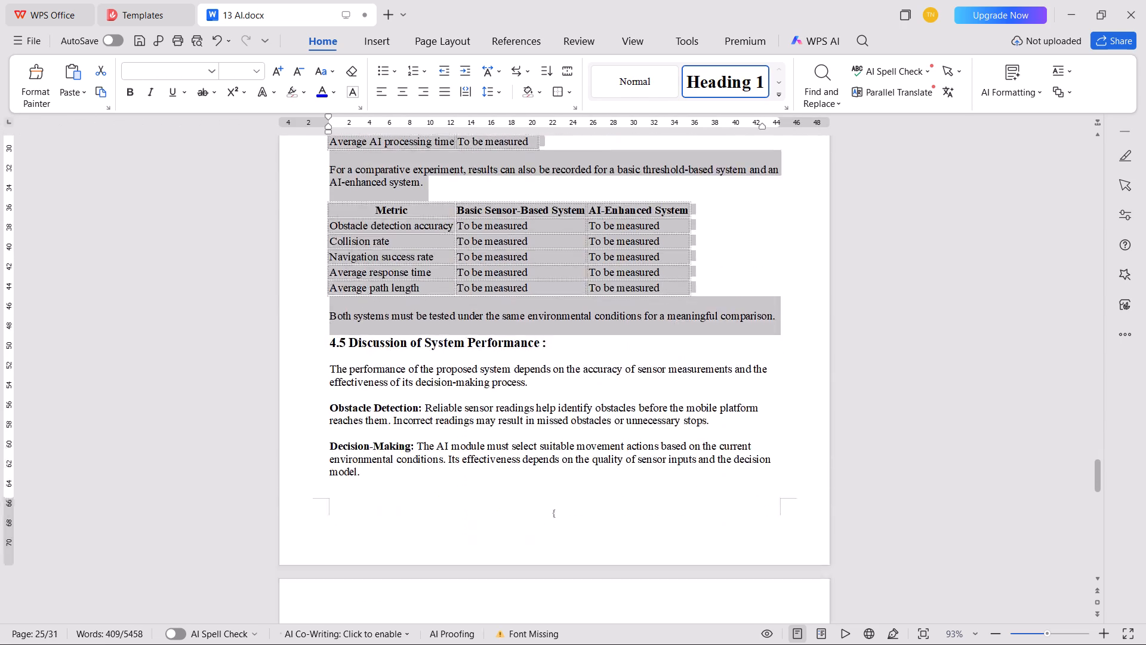
left_click_drag(286, 454, 288, 446)
scroll(286, 454, "down", 20)
scroll(286, 454, "down", 18)
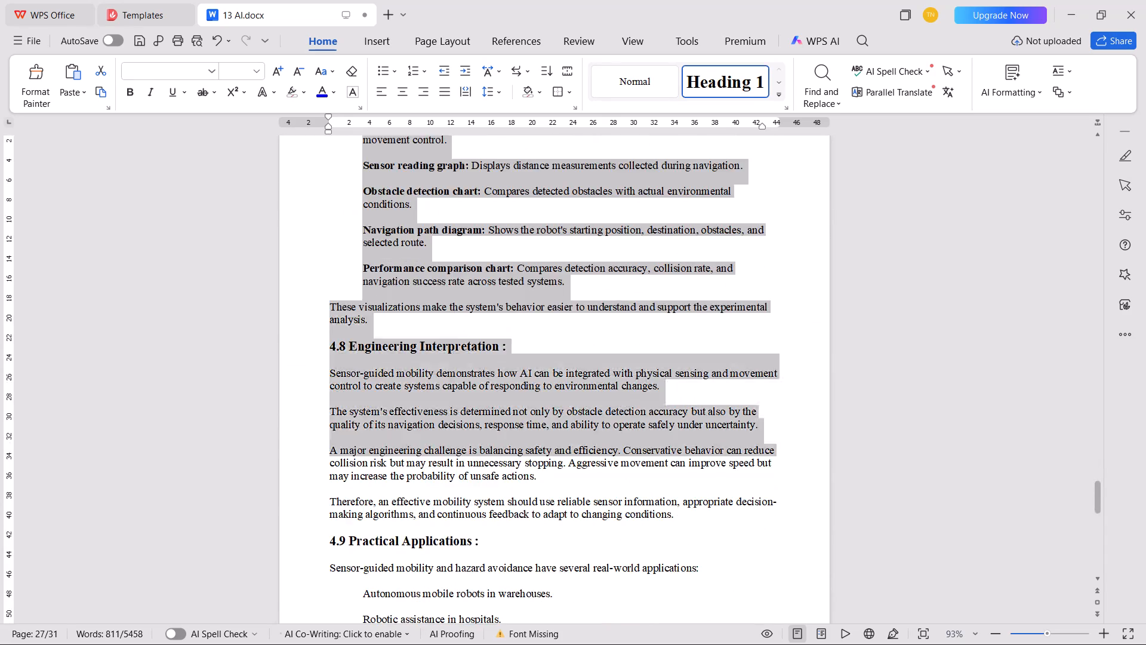
scroll(288, 446, "down", 14)
left_click_drag(288, 446, 291, 406)
scroll(289, 438, "up", 1)
scroll(289, 438, "down", 2)
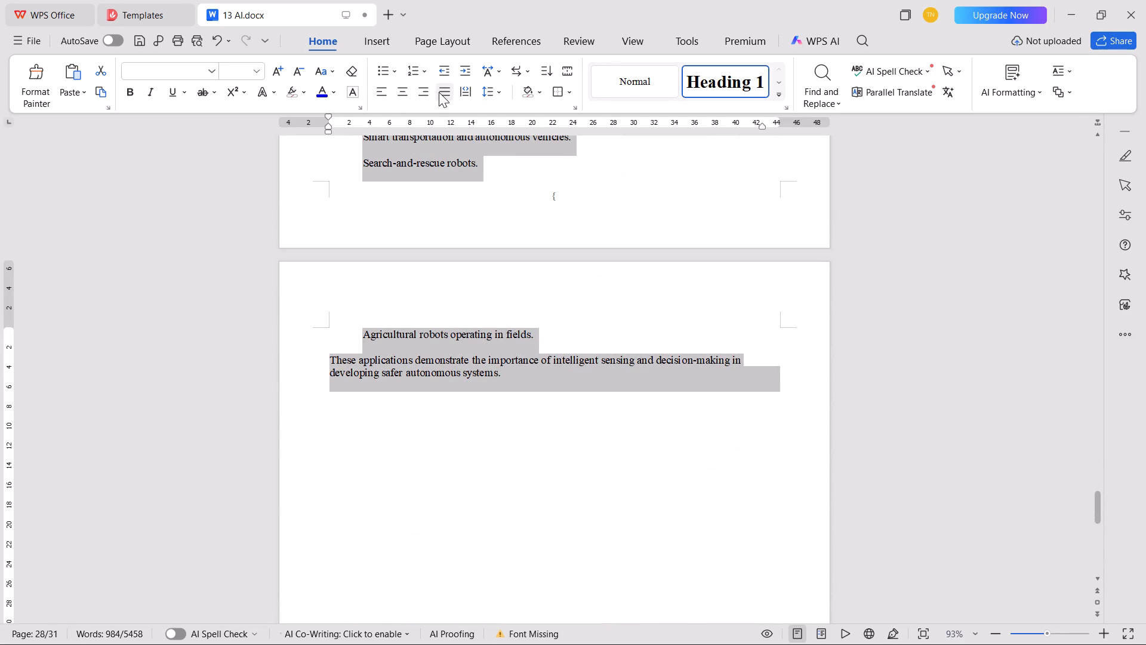
key("ctrl+j")
left_click(494, 91)
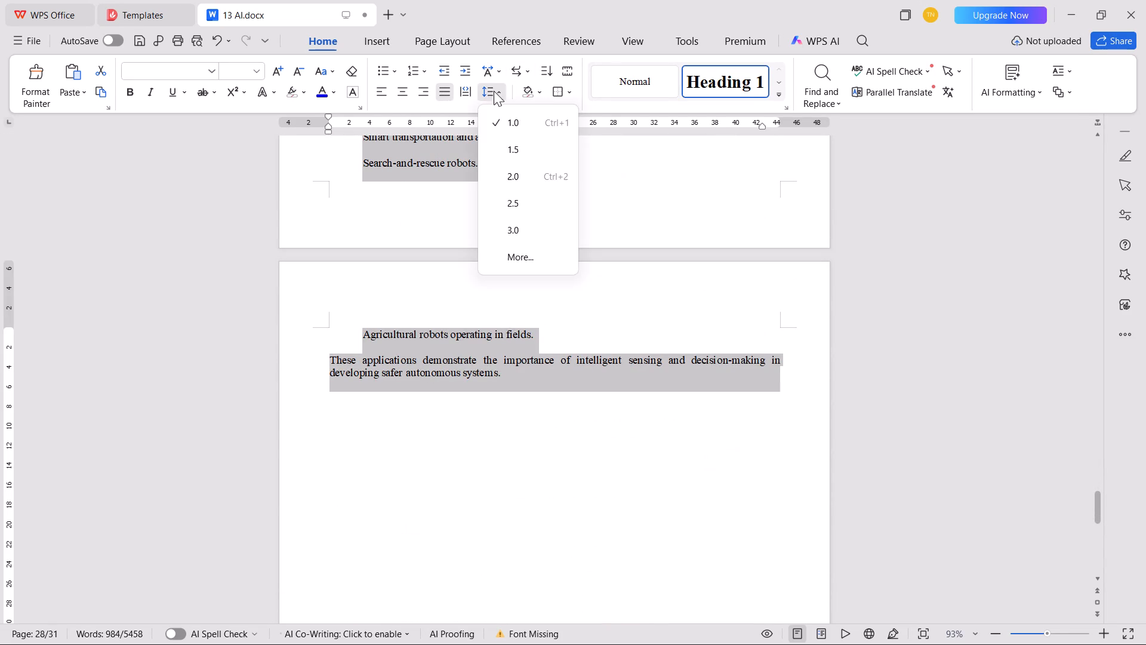
left_click(501, 150)
left_click(473, 327)
Centre the two title lines CHAPTER 4 and RESULTS AND DISCUSSIONS.
scroll(473, 327, "up", 14)
scroll(473, 328, "down", 1)
scroll(473, 328, "up", 6)
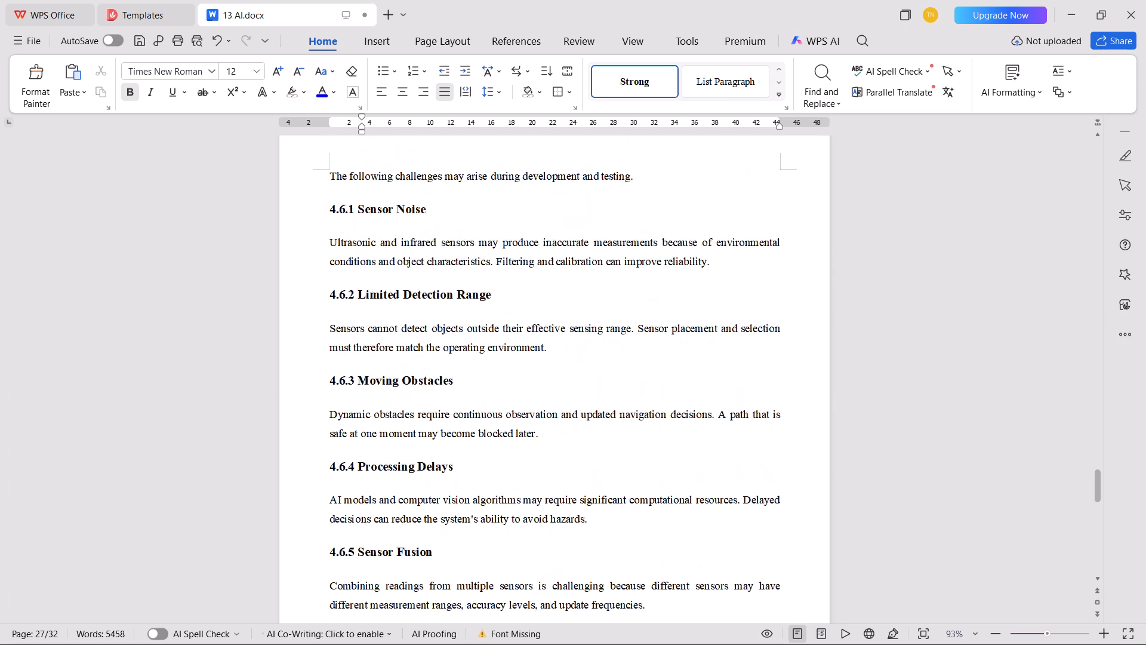
scroll(472, 329, "up", 20)
scroll(472, 329, "up", 3)
scroll(456, 342, "down", 1)
scroll(454, 343, "up", 17)
scroll(451, 346, "down", 1)
scroll(451, 346, "up", 20)
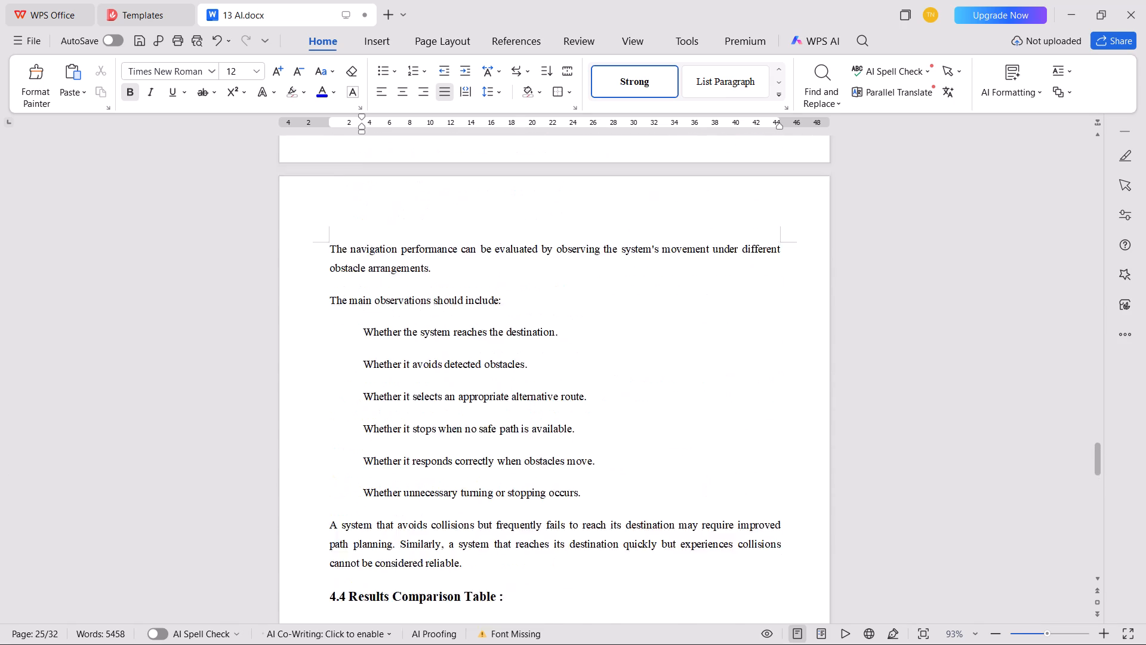
scroll(451, 346, "up", 18)
scroll(451, 346, "down", 1)
scroll(451, 346, "up", 13)
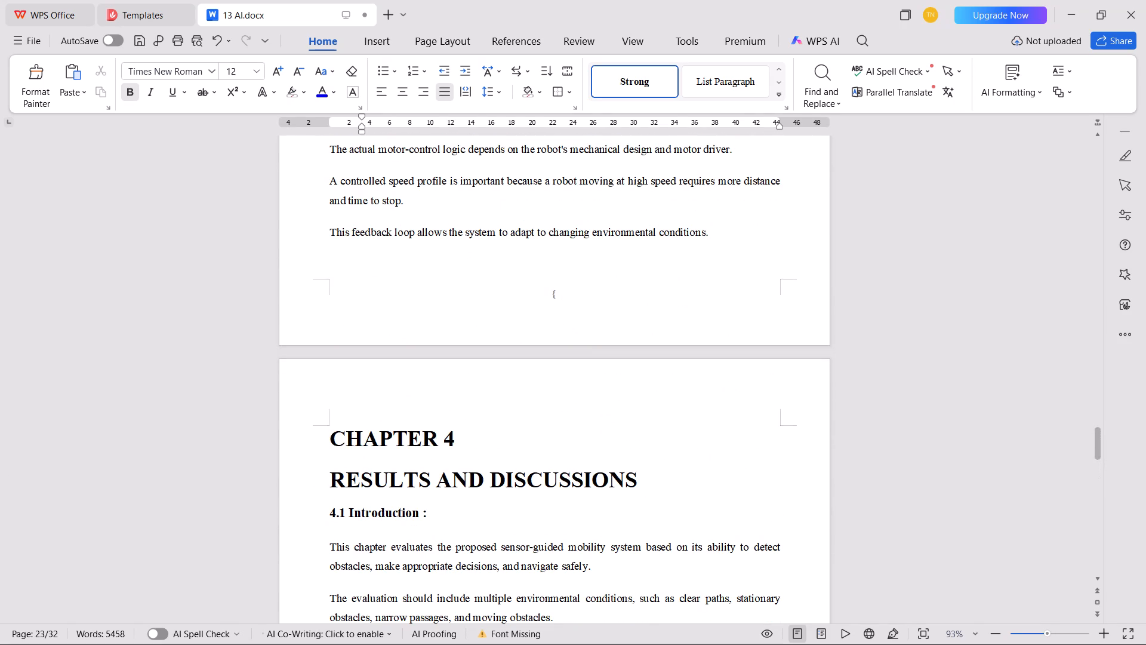
left_click_drag(315, 443, 317, 481)
key("ctrl+e")
Apply the black-header grid style to the Test Case table in section 4.2 and fit it to the full text width.
scroll(269, 490, "down", 6)
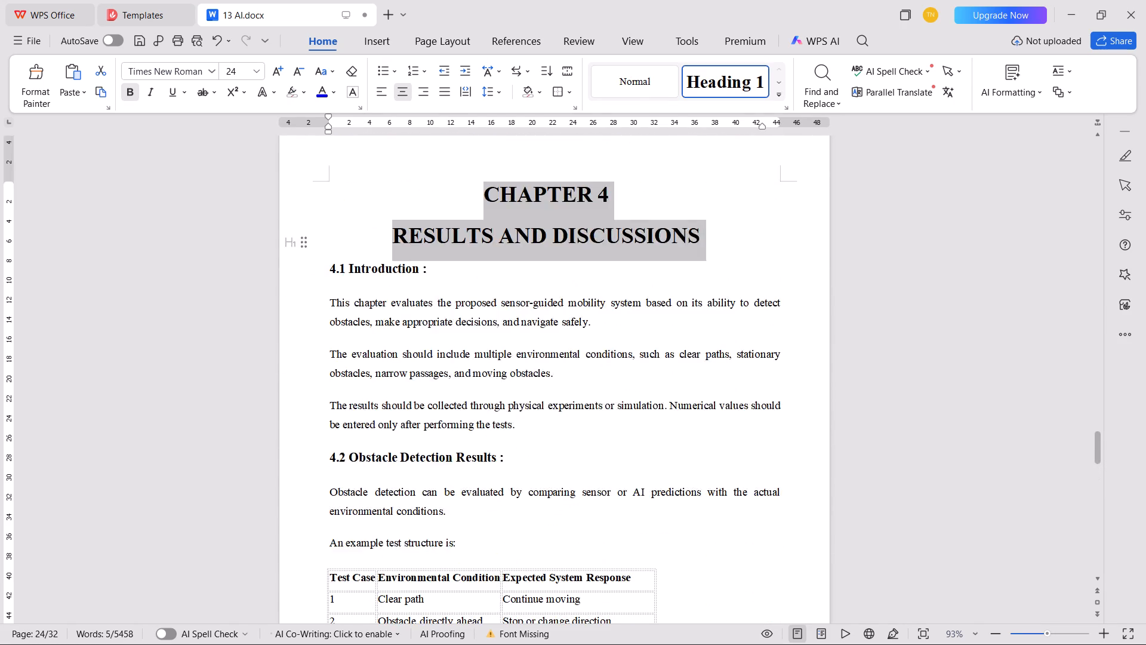
scroll(277, 389, "down", 4)
left_click(316, 358)
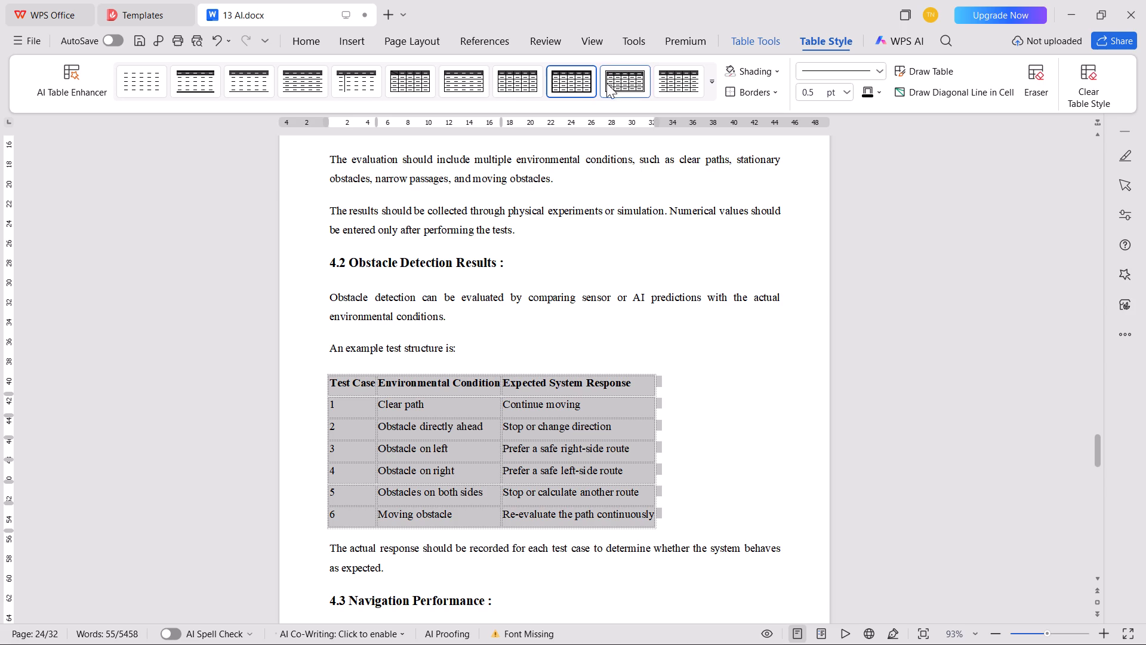
left_click(578, 82)
left_click(738, 40)
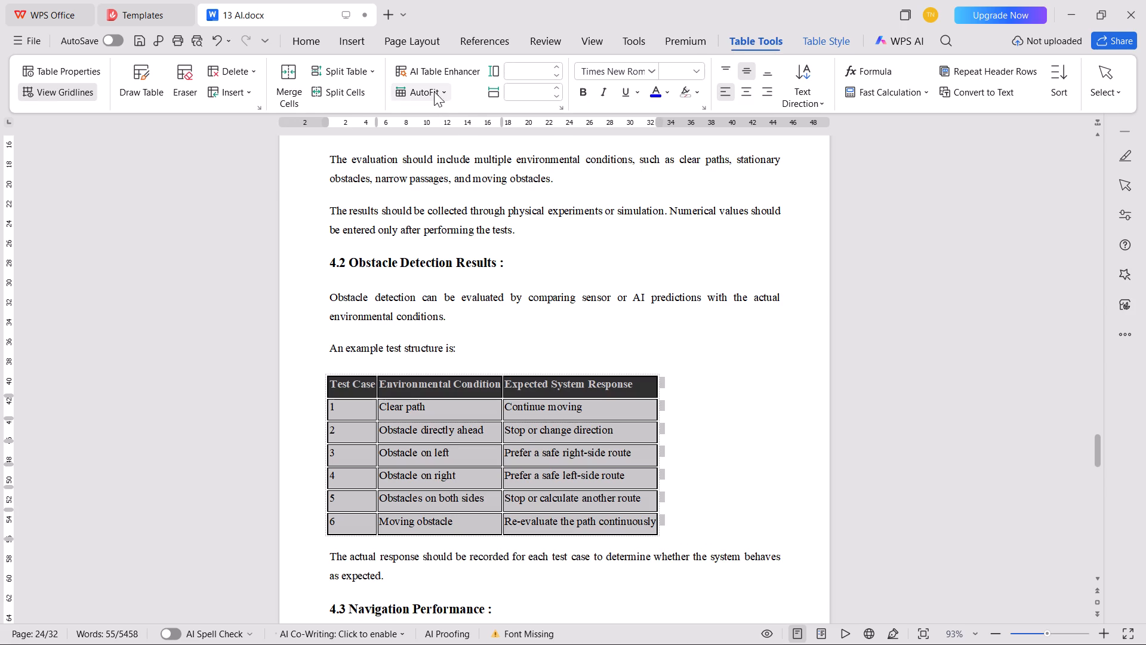
left_click(434, 91)
left_click(452, 143)
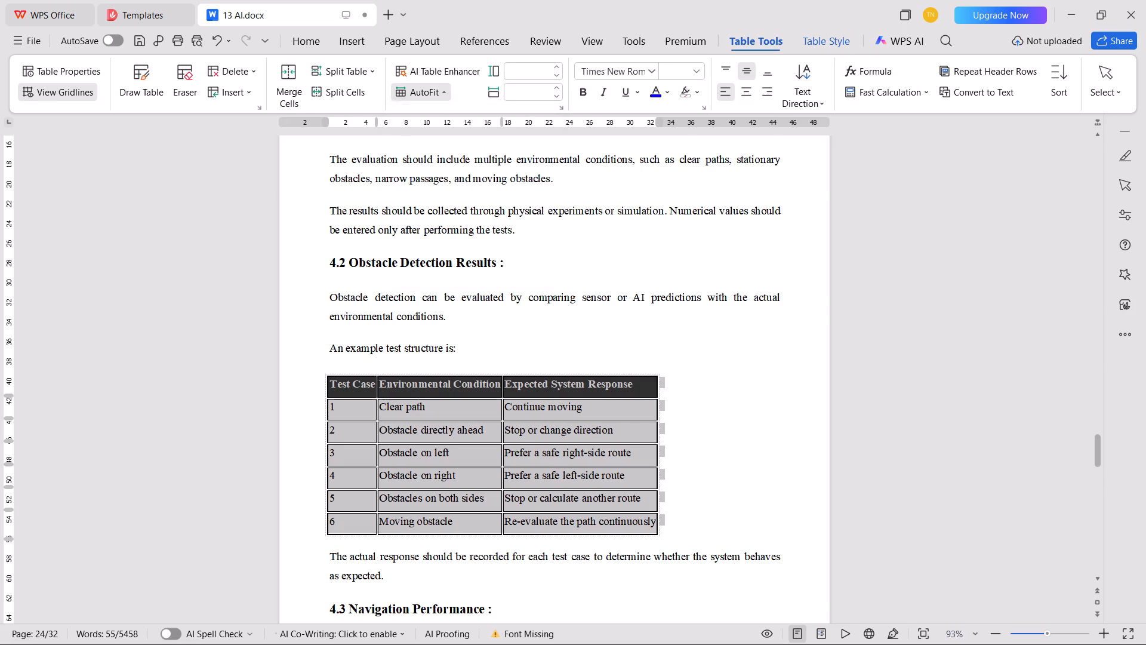
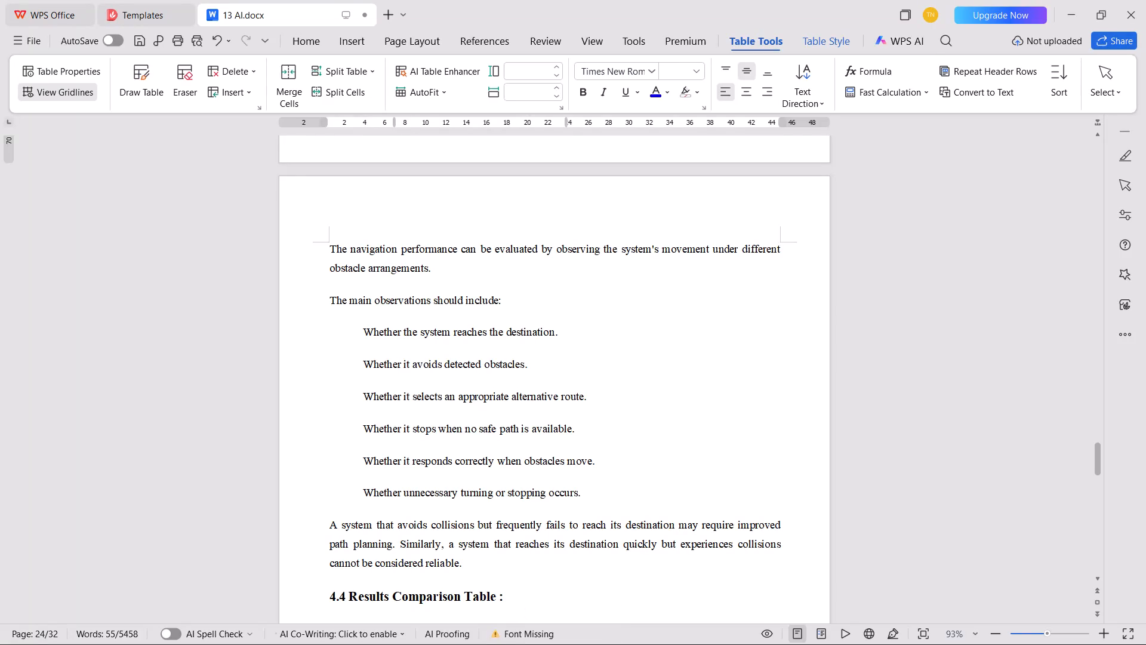
Turn the six main observations before section 4.4 into an indented a., b., c. lettered list with bold letters.
left_click_drag(604, 497, 335, 337, "ctrl")
left_click(424, 73, "ctrl")
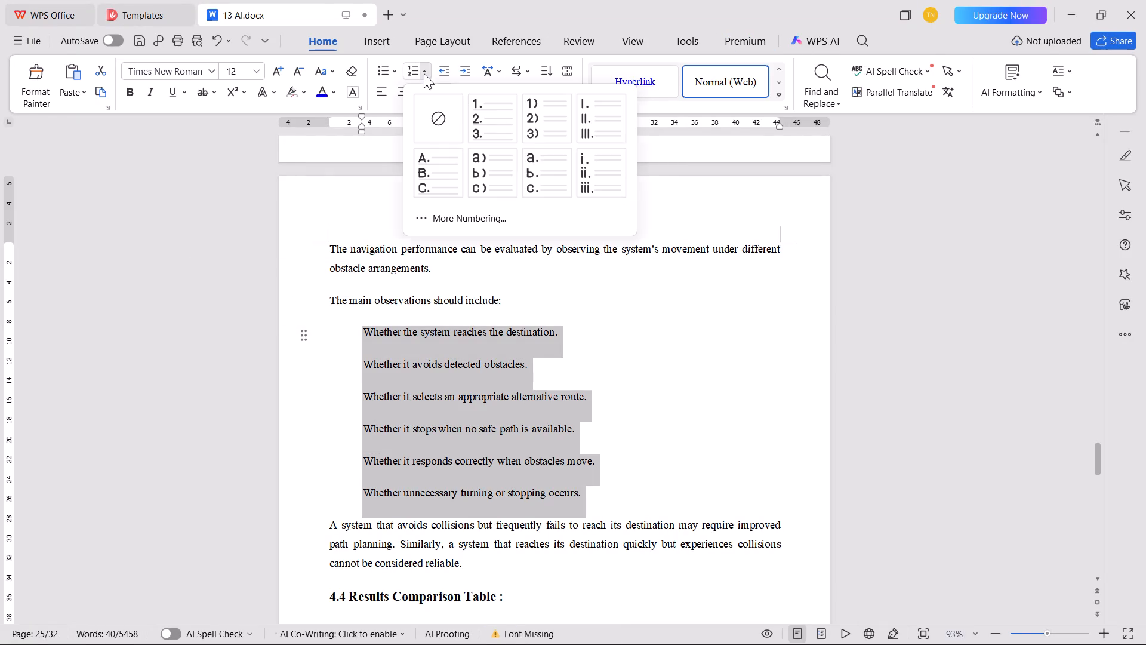
left_click(550, 175, "ctrl")
key("Tab")
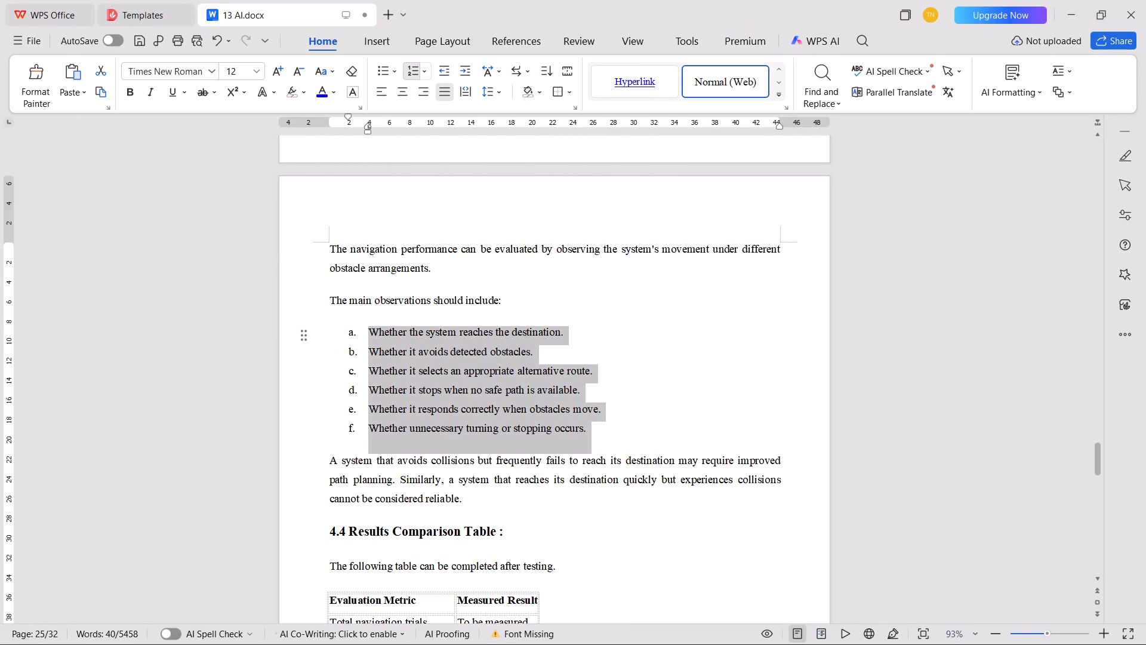
left_click(355, 335, "ctrl")
key("ctrl+b")
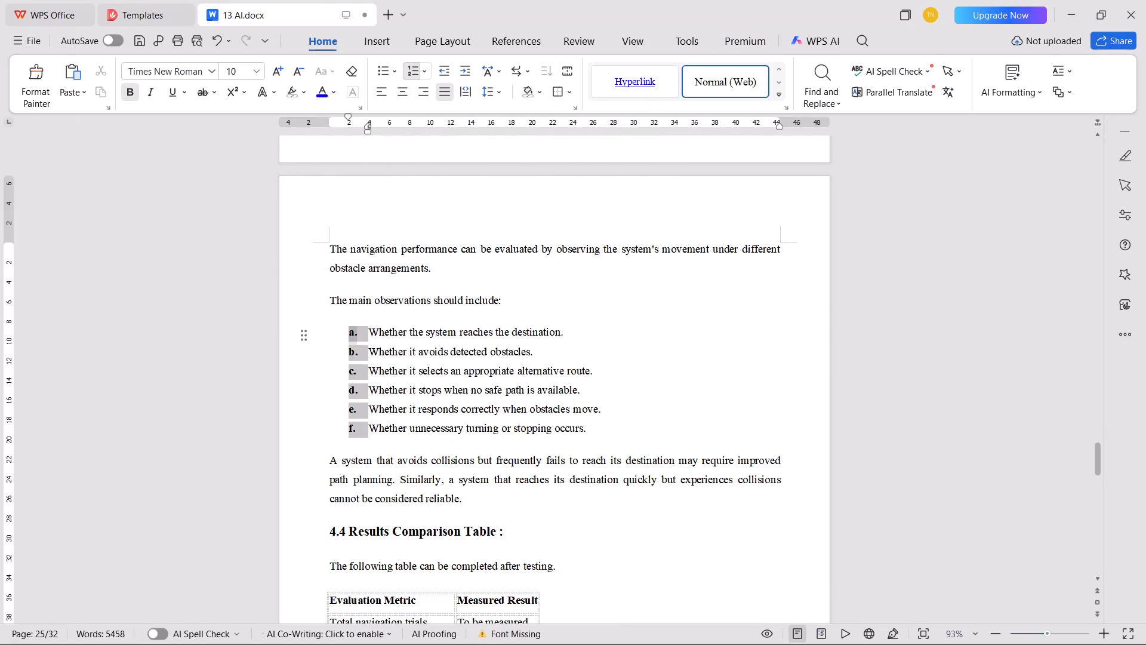
Apply the black-header grid style to the Evaluation Metric table in section 4.4 and fit it to the full text width.
scroll(460, 346, "down", 4)
scroll(501, 391, "down", 4)
left_click(311, 190)
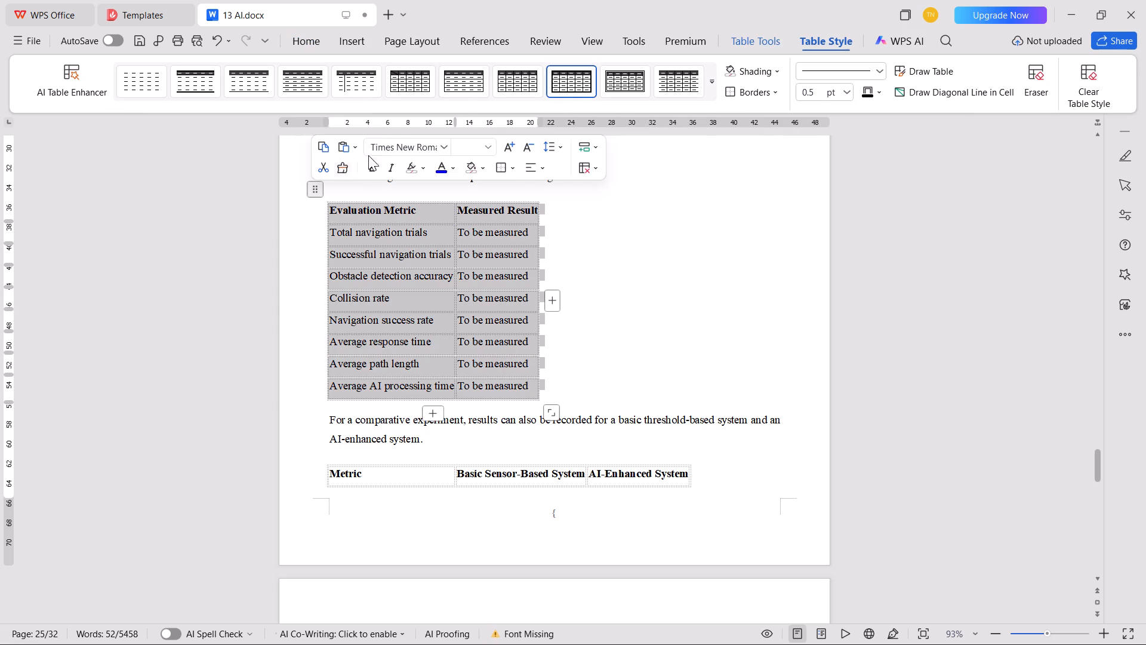
left_click(562, 91)
left_click(752, 31)
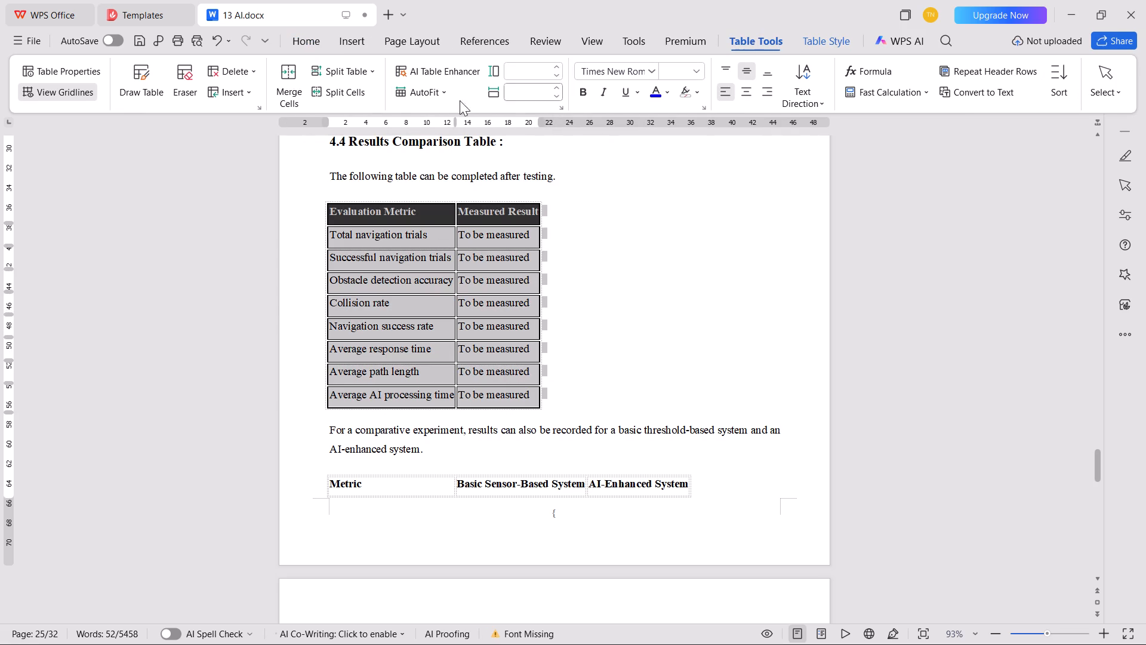
left_click(438, 97)
left_click(439, 142)
Insert a blank line after the comparative-experiment paragraph in section 4.4 to push the Metric table's header row onto the next page.
scroll(412, 362, "down", 2)
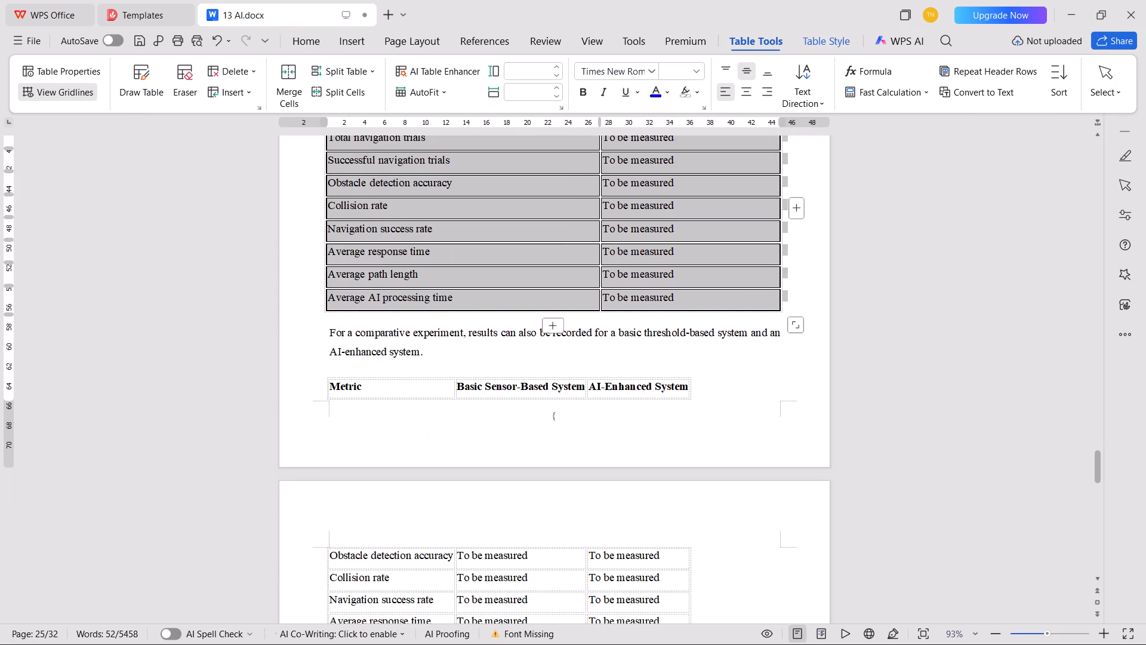
left_click(425, 355)
key("Return")
Apply the black-header grid style to the three-column Metric comparison table, fit it to the full text width and save the document.
scroll(436, 352, "down", 6)
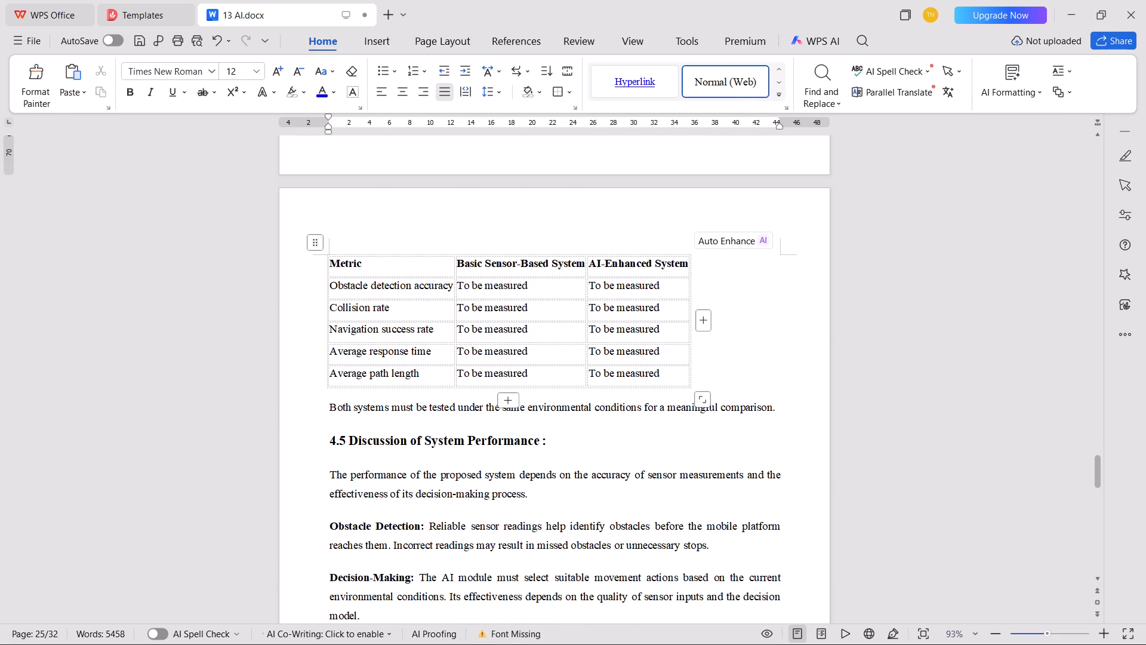
left_click(319, 238)
left_click(580, 86)
left_click(755, 37)
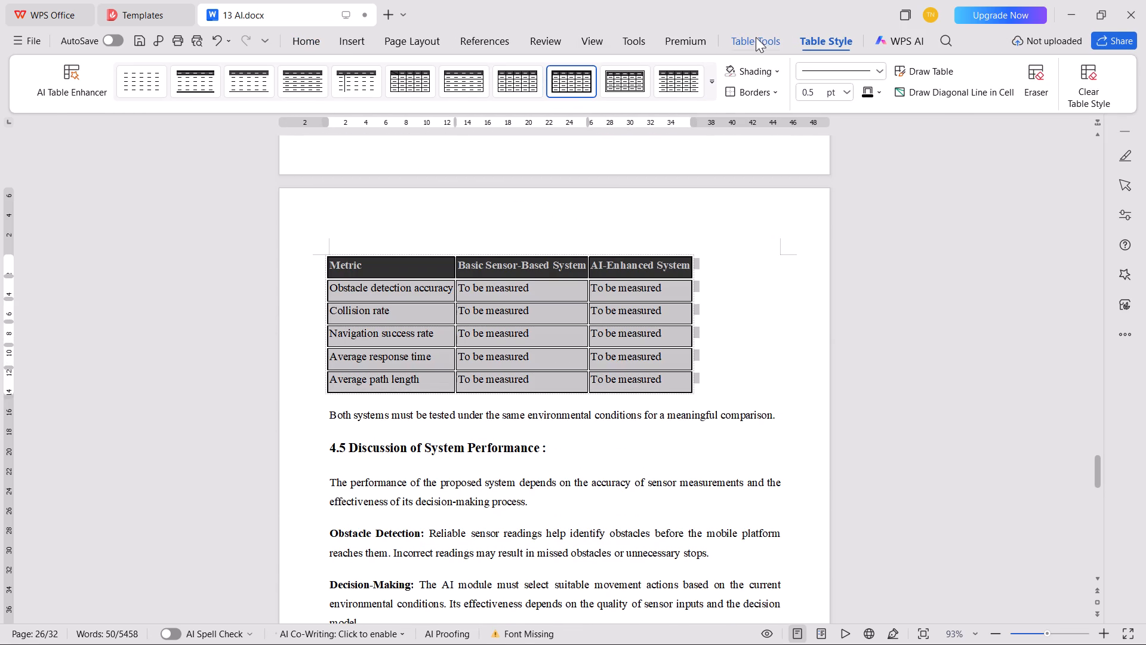
left_click(433, 88)
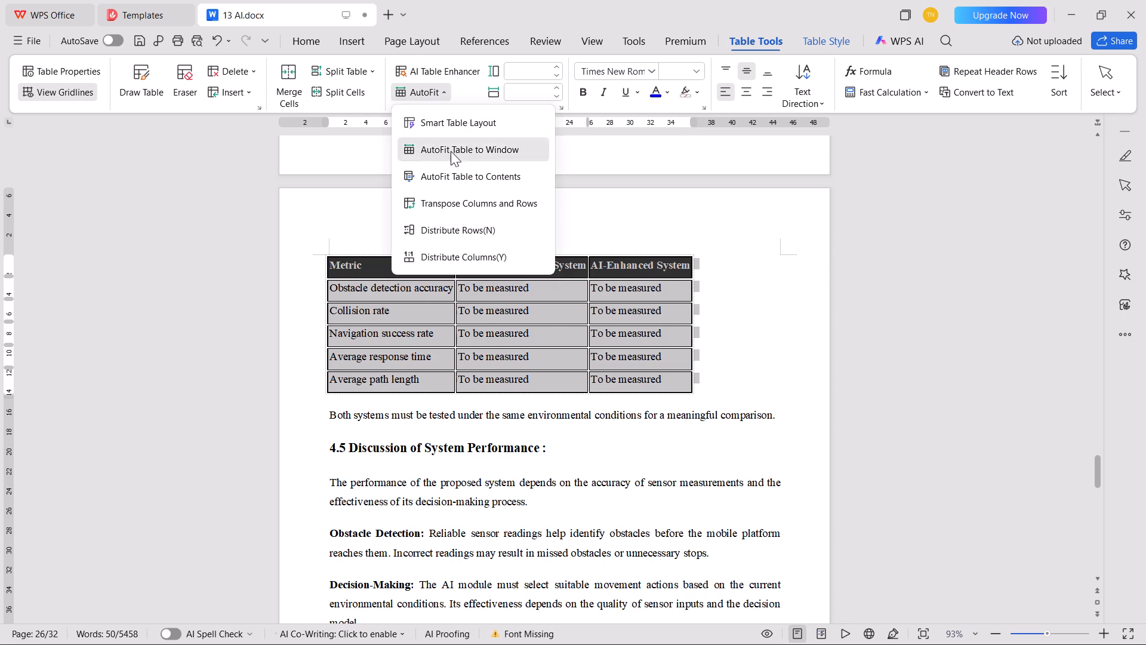
left_click(451, 151)
key("ctrl+s")
Turn the section 4.5 paragraphs from Obstacle Detection to Navigation Efficiency into an indented a., b., c. list with bold letters.
scroll(405, 425, "down", 6)
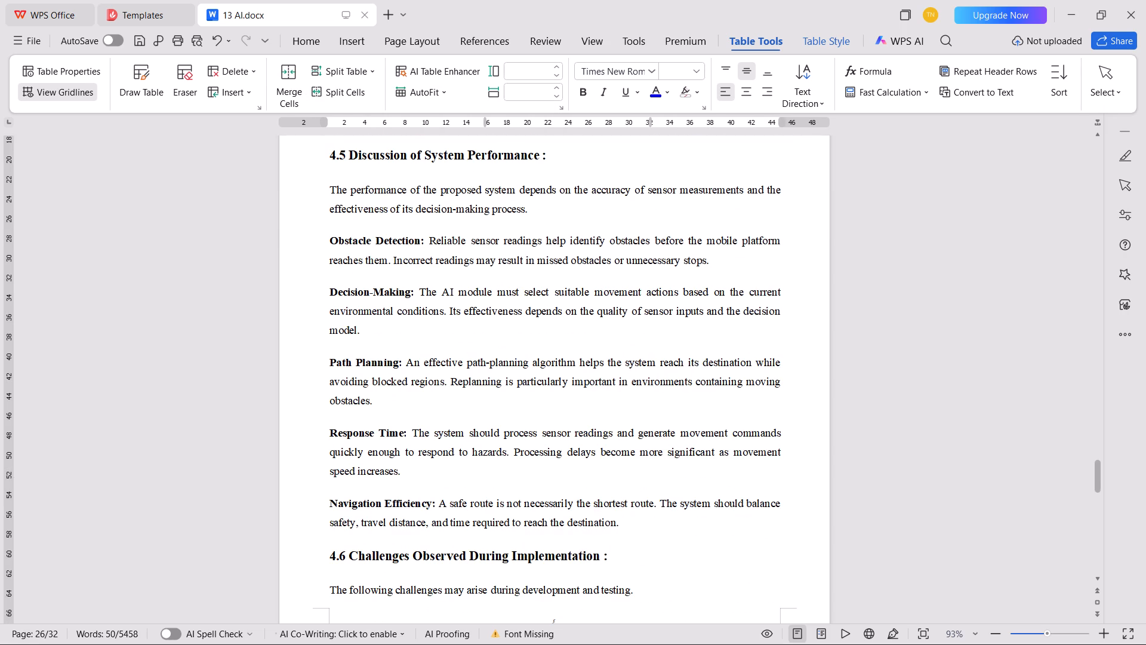
left_click_drag(639, 526, 318, 243)
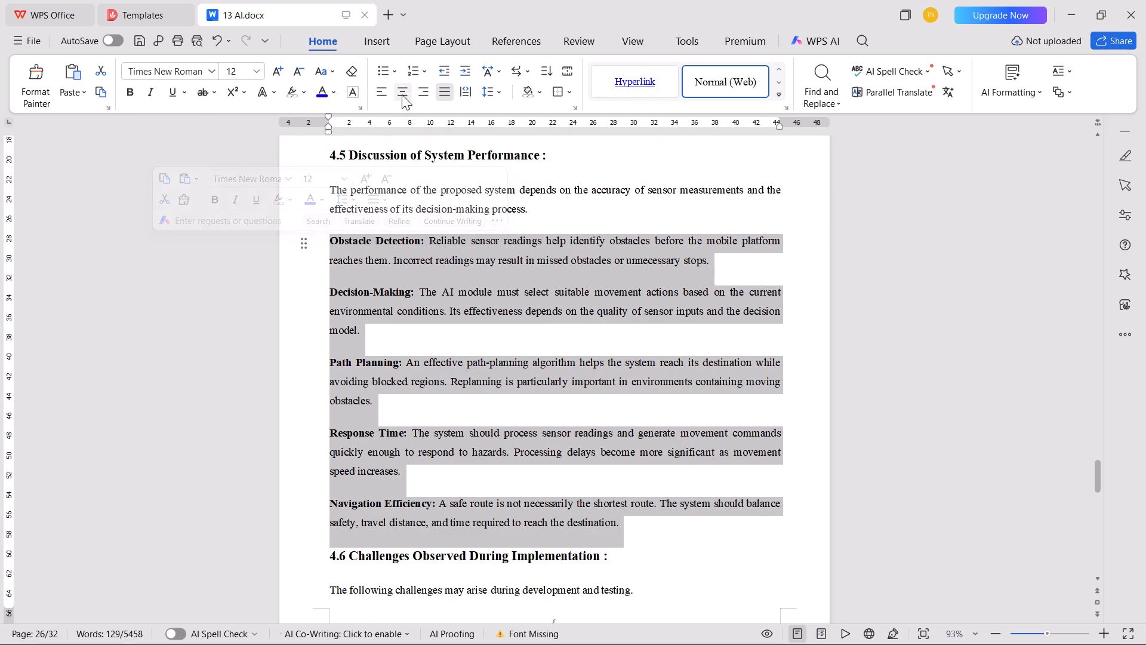
left_click(423, 79)
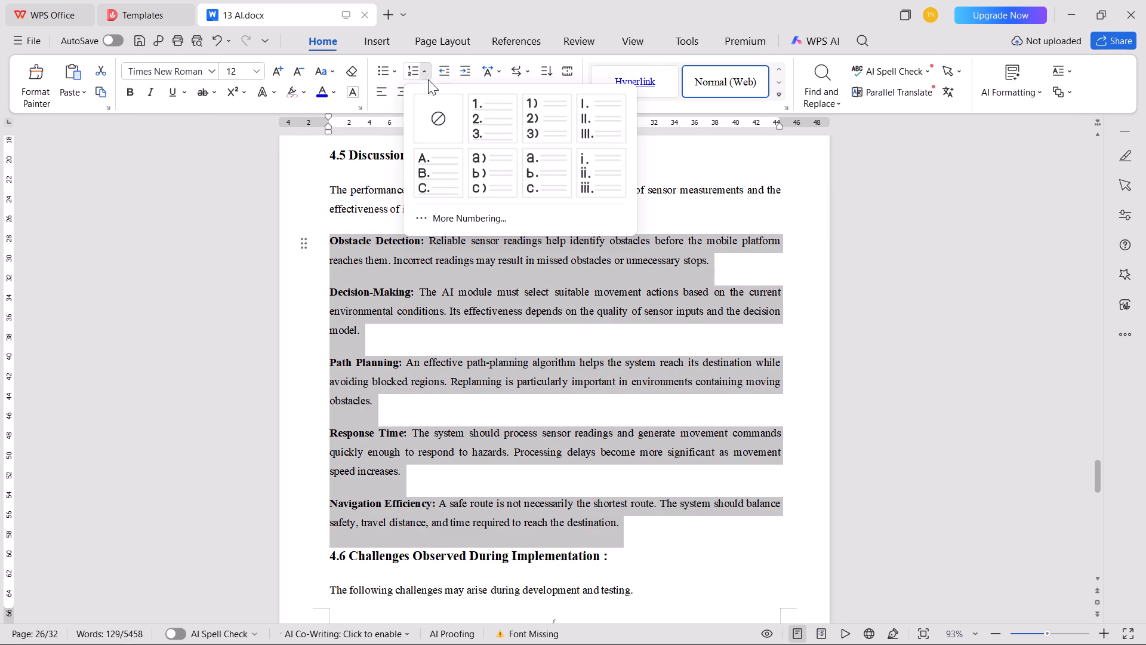
left_click(536, 181)
key("Tab")
left_click(353, 238)
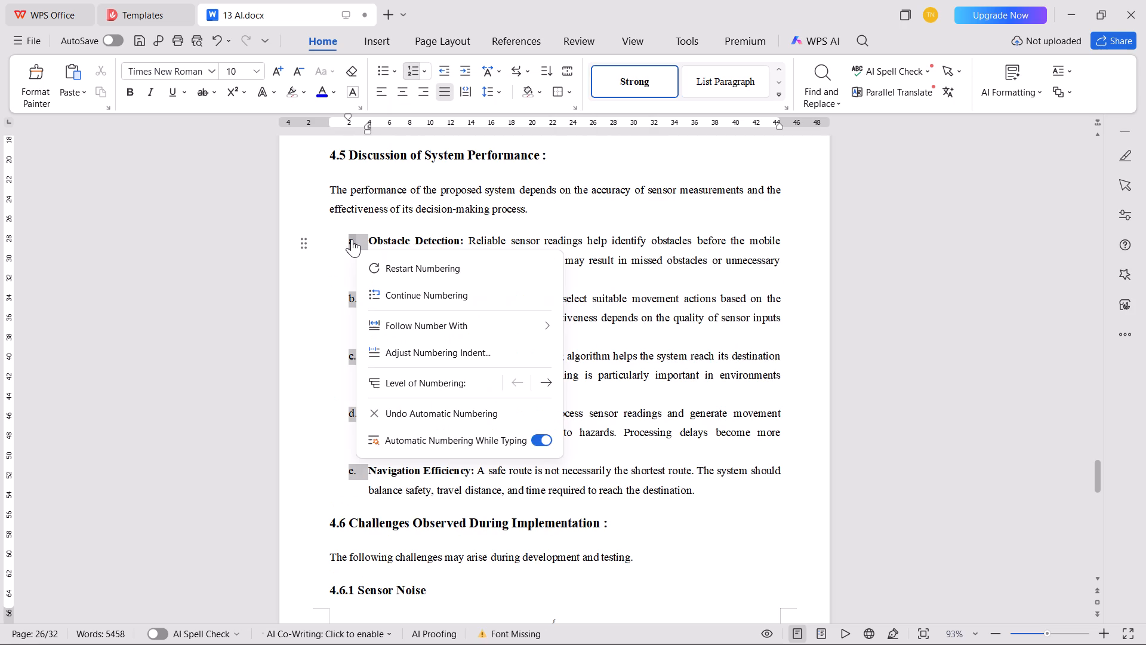
key("ctrl+b")
Insert a blank line after the introductory sentence of section 4.6 to push the 4.6.1 Sensor Noise heading onto the next page.
scroll(457, 459, "down", 6)
scroll(455, 457, "up", 1)
scroll(451, 454, "down", 10)
scroll(439, 429, "up", 7)
left_click(645, 364)
key("Return")
Turn the five visualization items, from System architecture diagram to Performance comparison chart, into an indented a., b., c. list with bold letters.
scroll(380, 459, "down", 6)
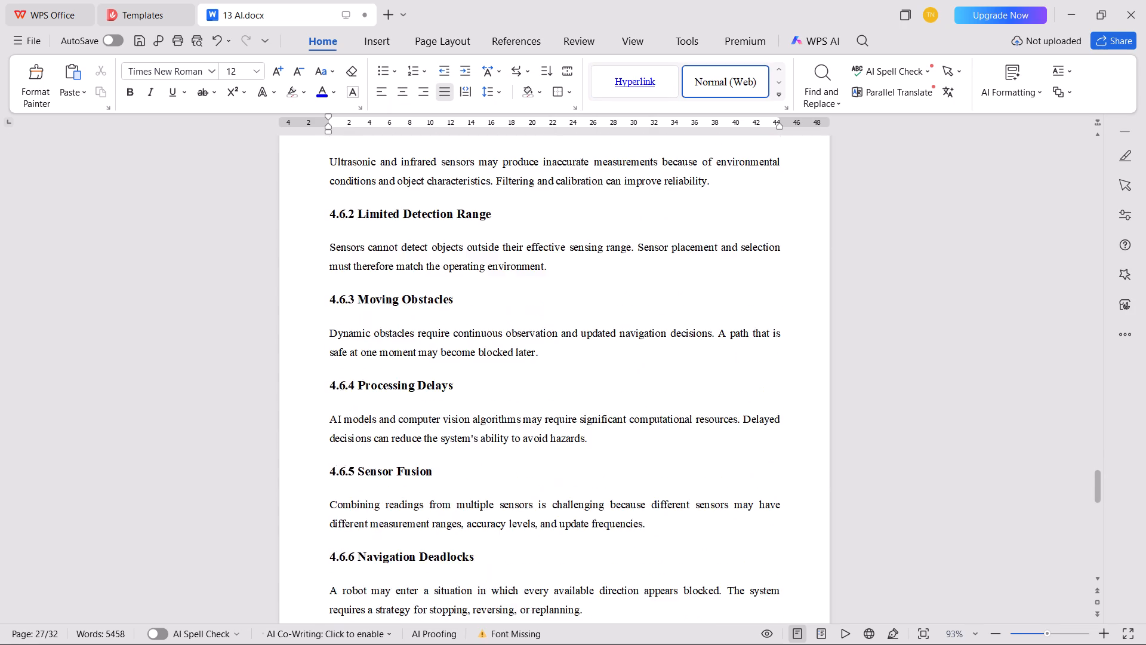
scroll(315, 451, "down", 12)
scroll(312, 444, "up", 2)
scroll(311, 443, "down", 5)
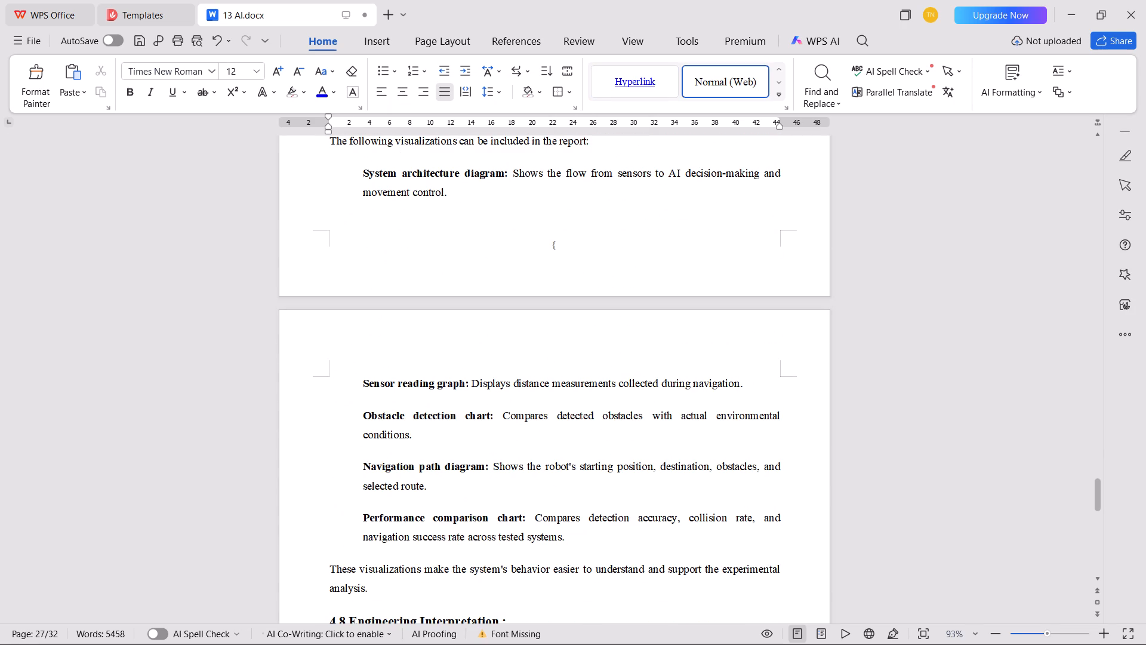
left_click_drag(578, 536, 331, 175)
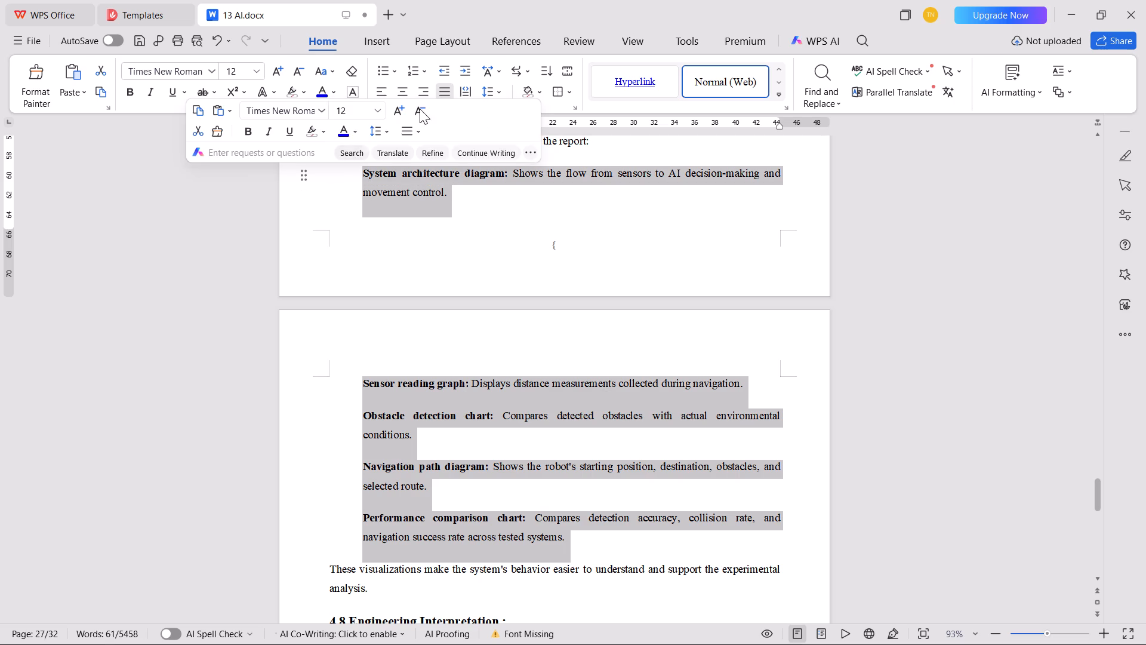
left_click(426, 66)
left_click(544, 168)
key("Tab")
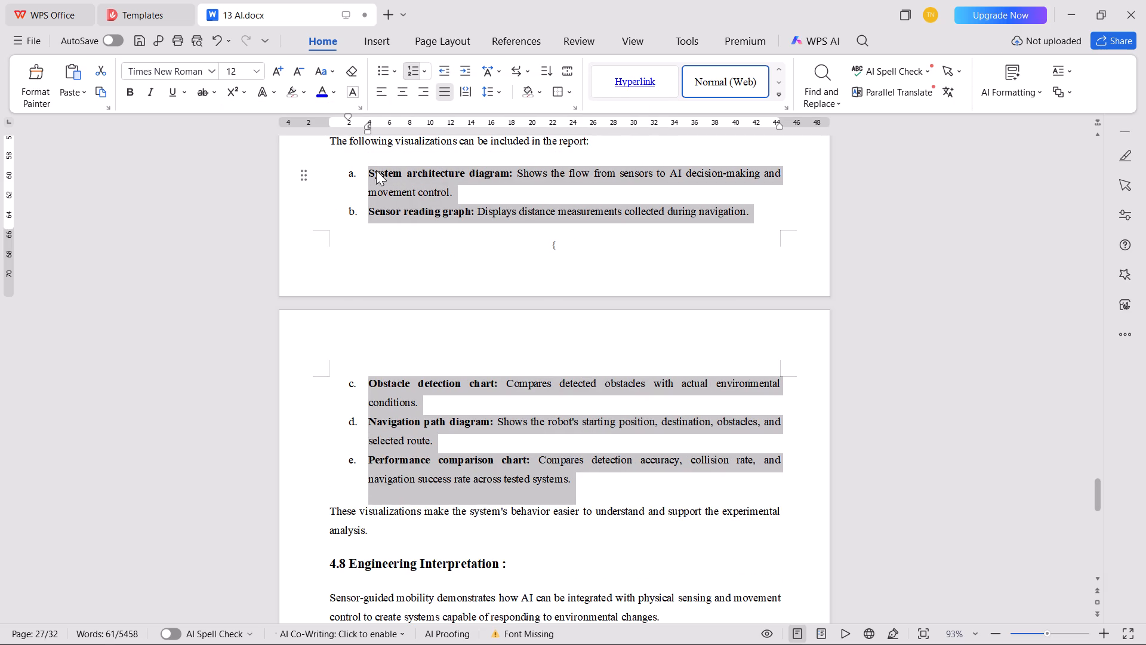
left_click(354, 171)
key("ctrl+b")
left_click(447, 477)
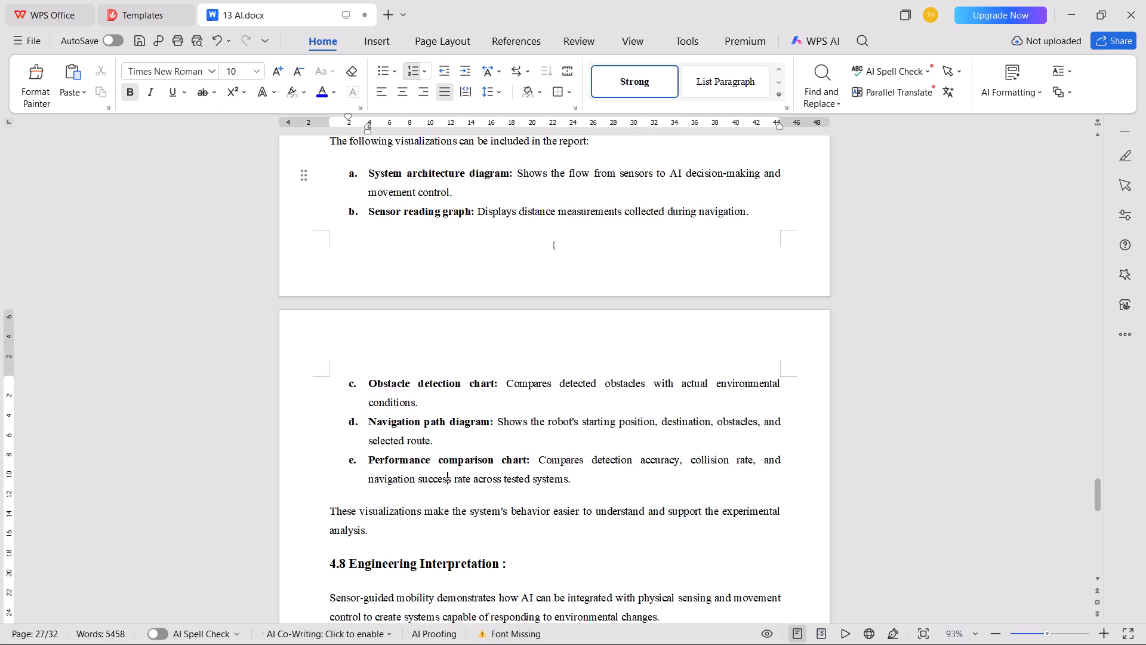
Turn the eight practical applications in section 4.9 into an indented a., b., c. lettered list with bold letters.
scroll(447, 477, "down", 12)
scroll(417, 432, "down", 4)
scroll(417, 435, "up", 1)
scroll(417, 435, "down", 1)
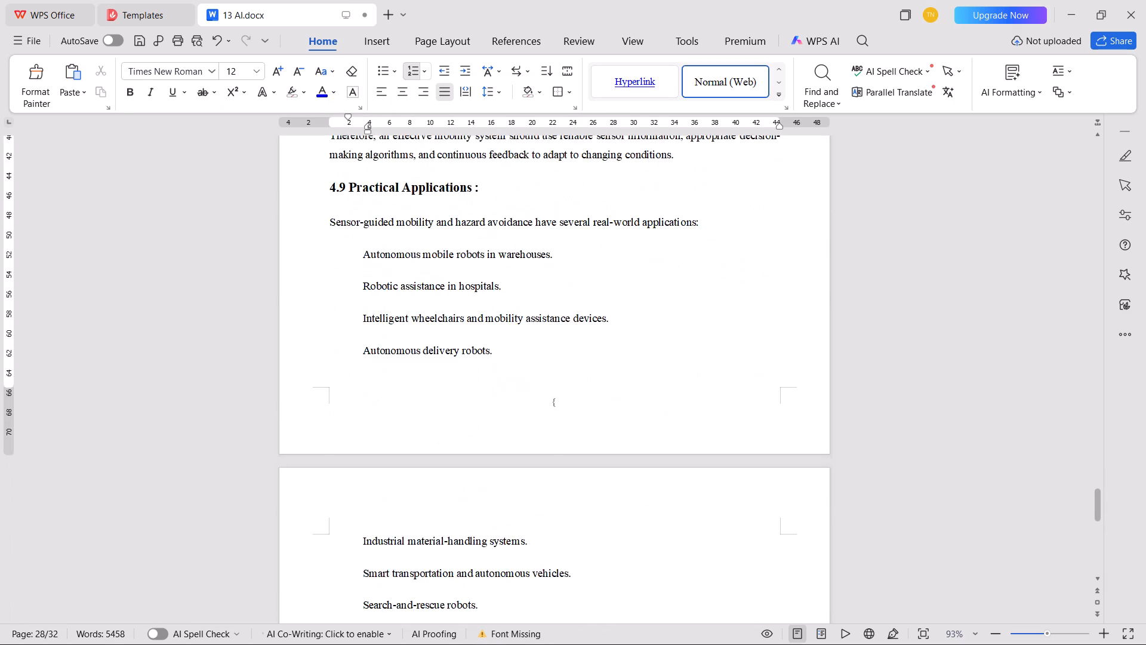
scroll(417, 435, "down", 1)
left_click_drag(545, 538, 335, 175)
scroll(335, 175, "up", 1)
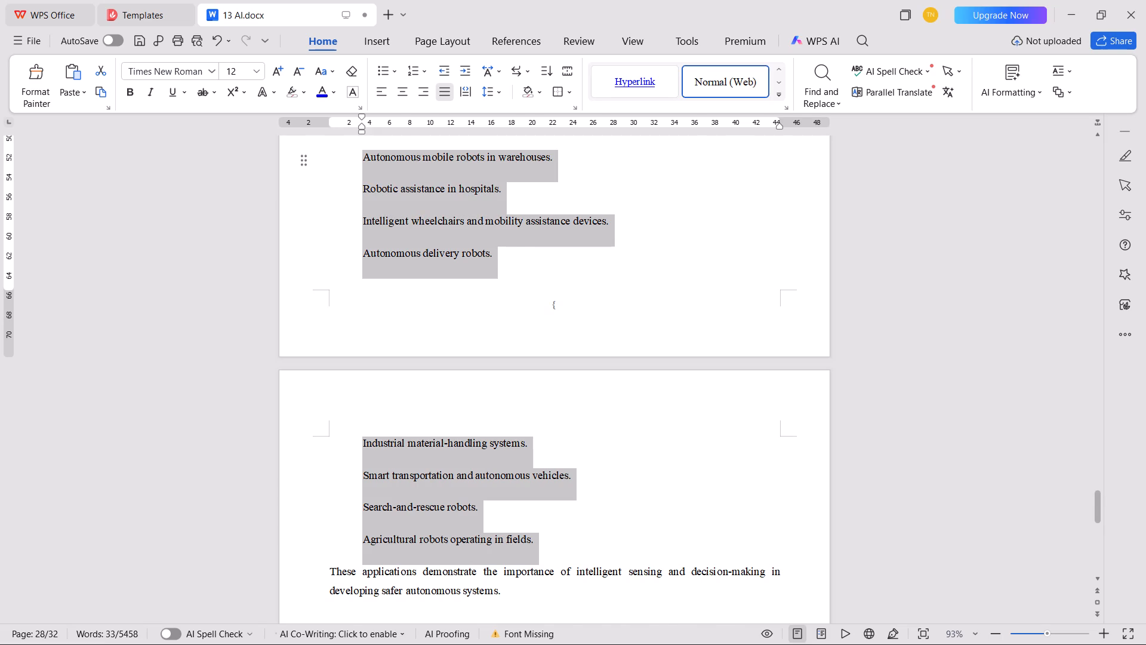
left_click_drag(335, 175, 334, 208)
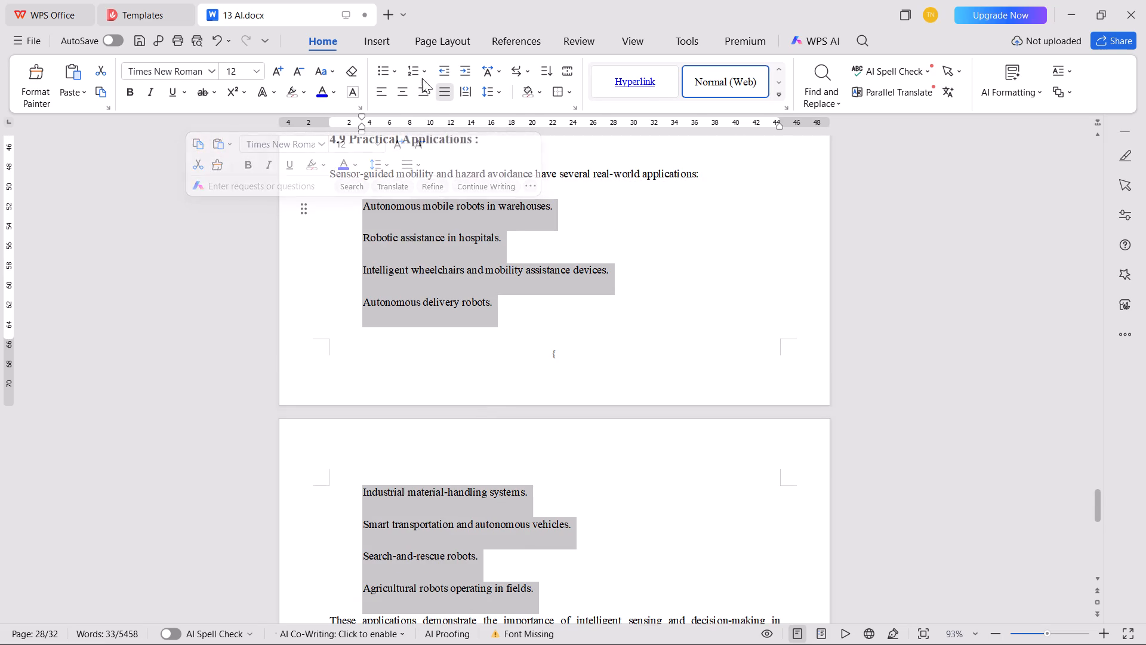
left_click(423, 76)
left_click(555, 185)
key("Tab")
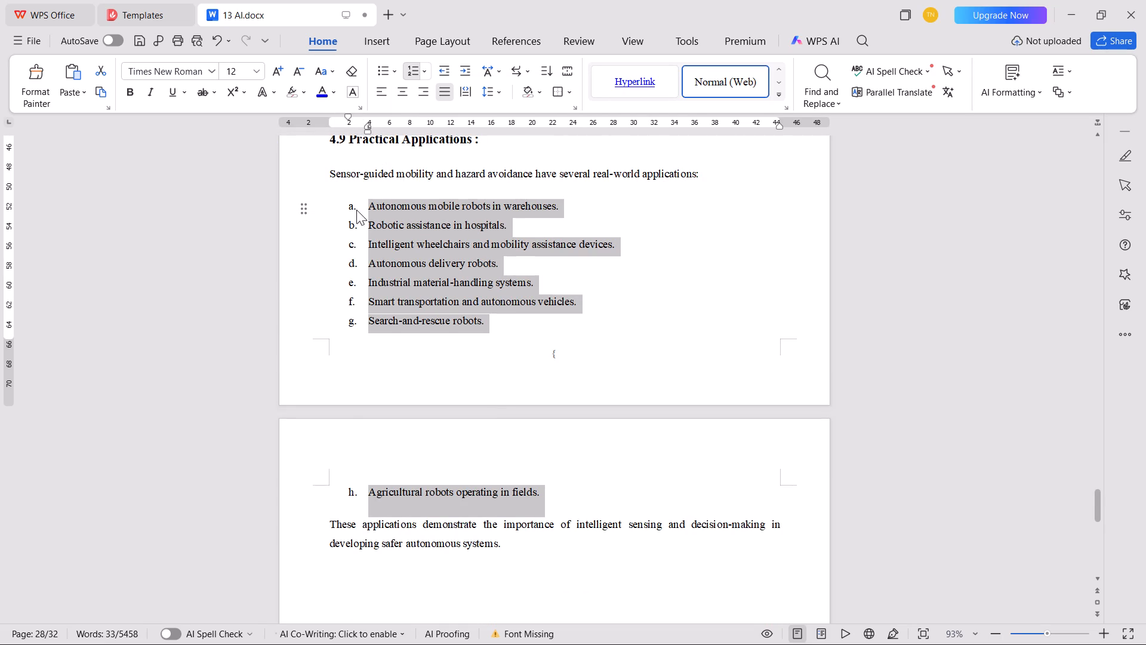
left_click(353, 209)
key("ctrl+b")
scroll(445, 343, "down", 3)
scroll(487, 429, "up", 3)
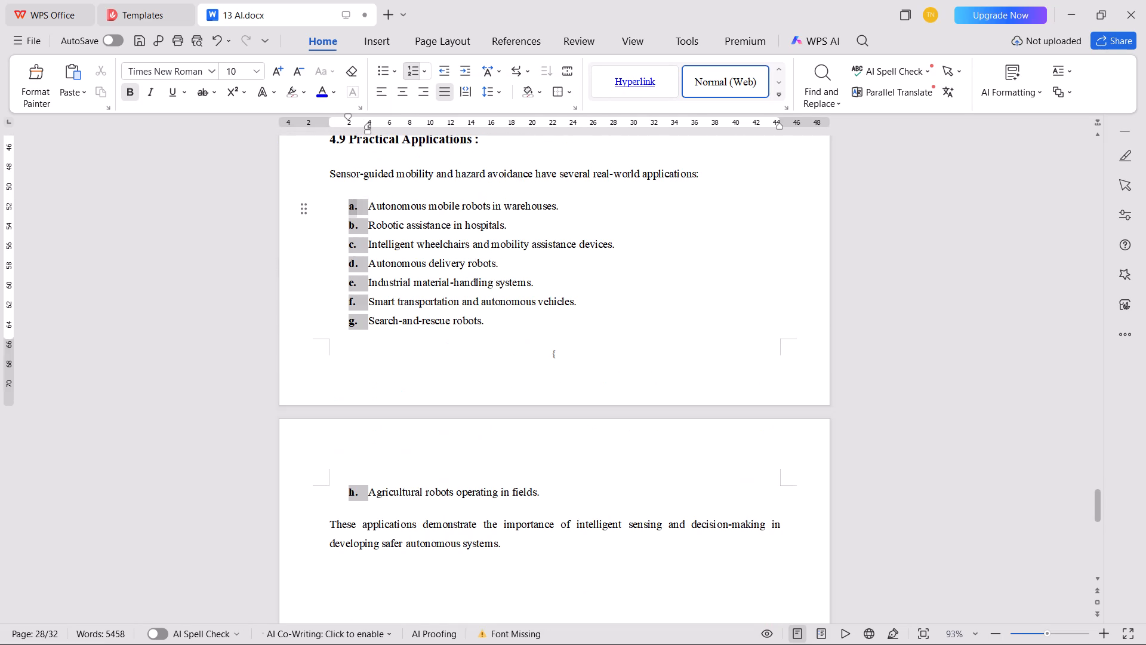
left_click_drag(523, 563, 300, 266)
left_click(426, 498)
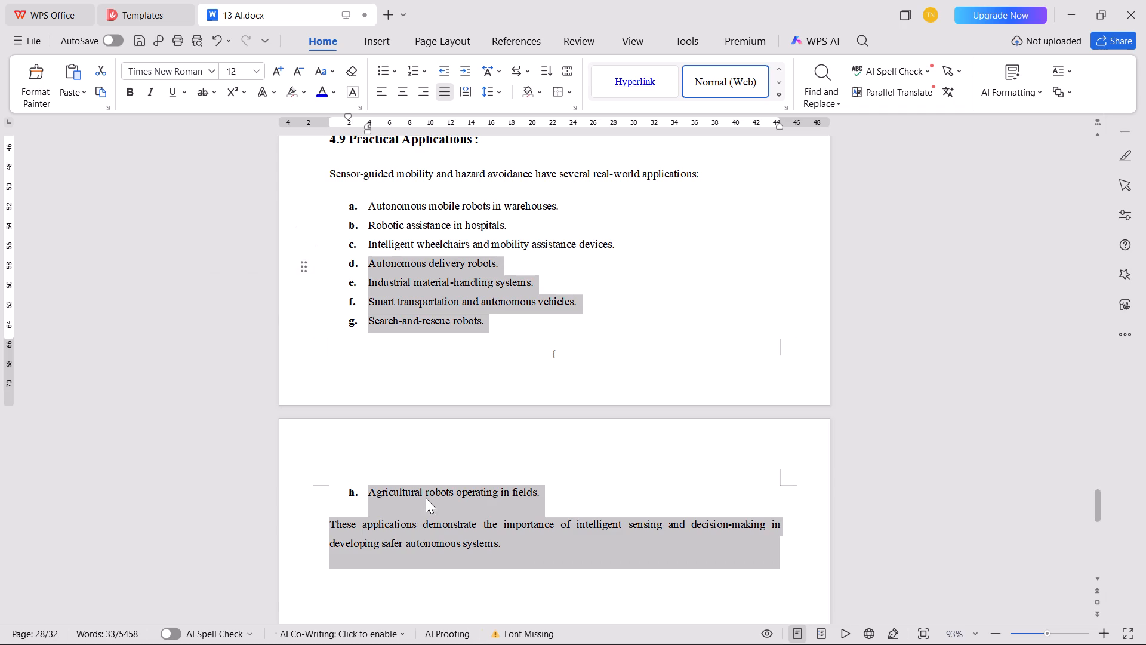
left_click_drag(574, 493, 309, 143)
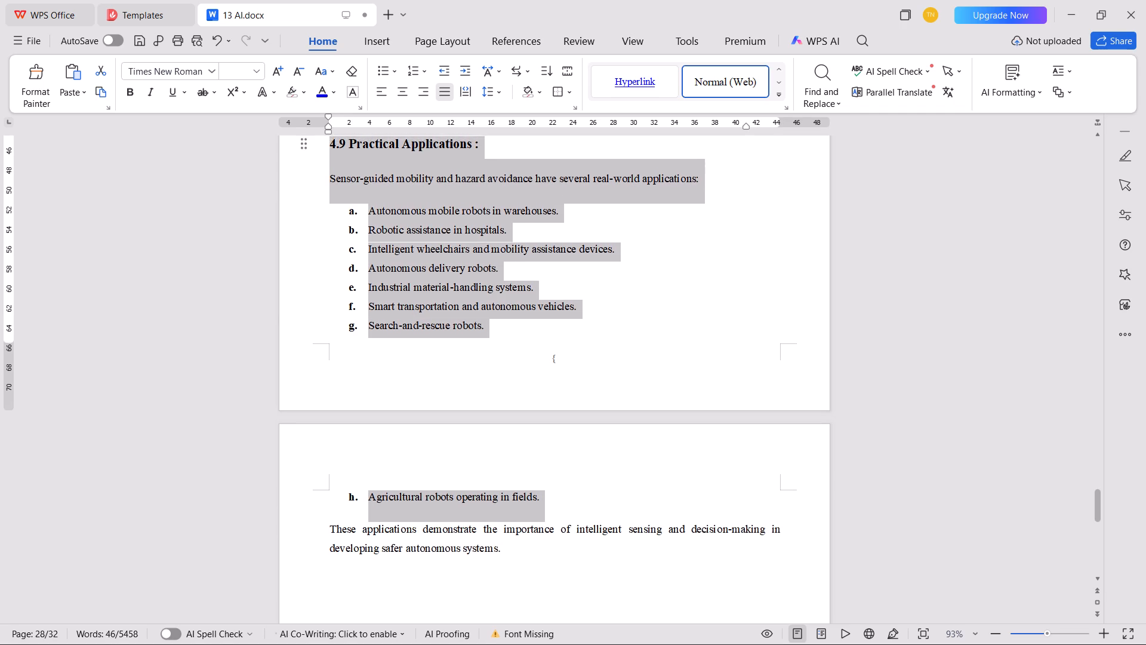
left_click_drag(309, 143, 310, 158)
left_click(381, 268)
Delete the section 4.8 paragraph beginning "A major engineering challenge is balancing safety and efficiency" and save the document.
scroll(403, 297, "up", 7)
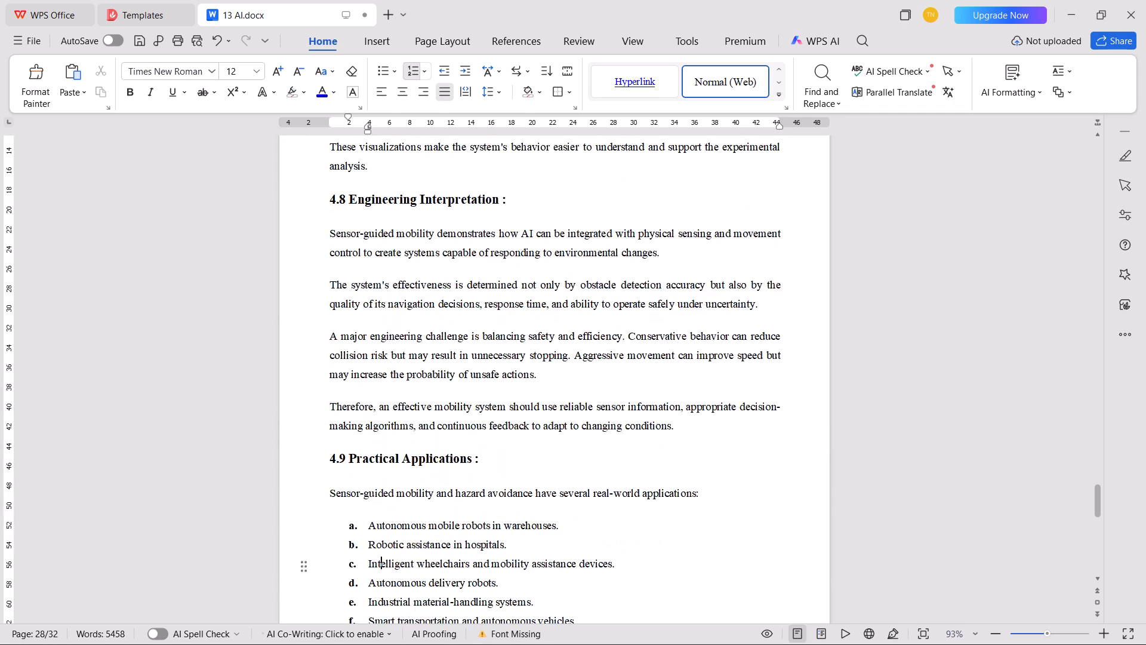
scroll(403, 297, "up", 1)
left_click_drag(577, 422, 789, 360)
key("BackSpace")
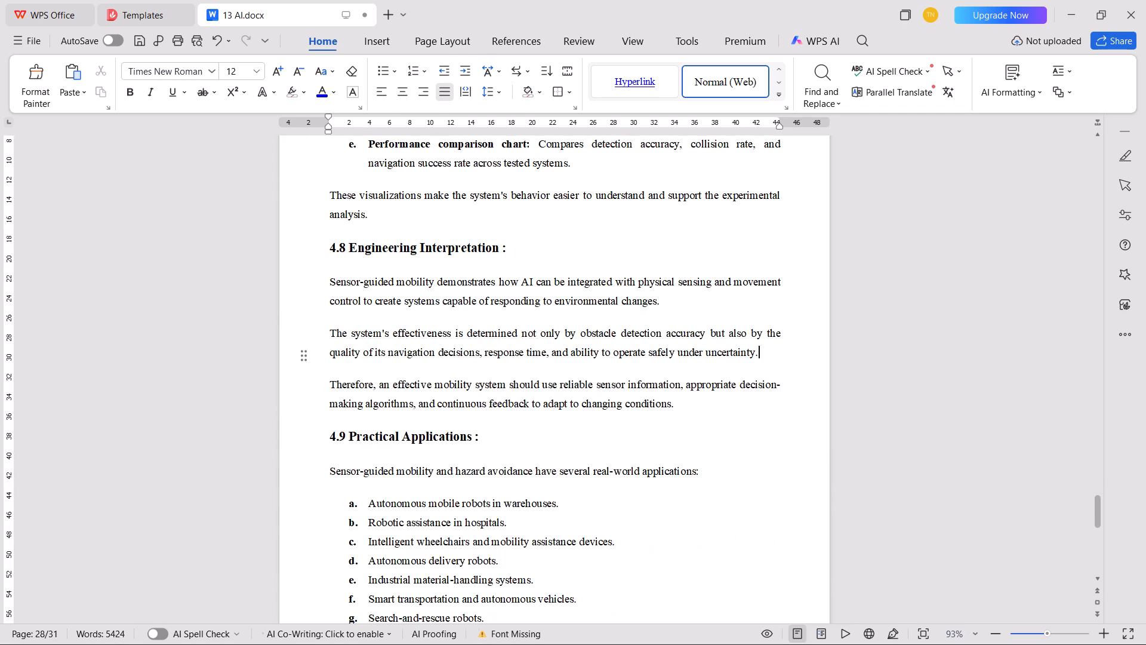
scroll(549, 440, "down", 7)
key("ctrl+s")
Justify everything from the CHAPTER 5 heading to the last reference and set its line spacing to 1.5.
scroll(387, 480, "down", 2)
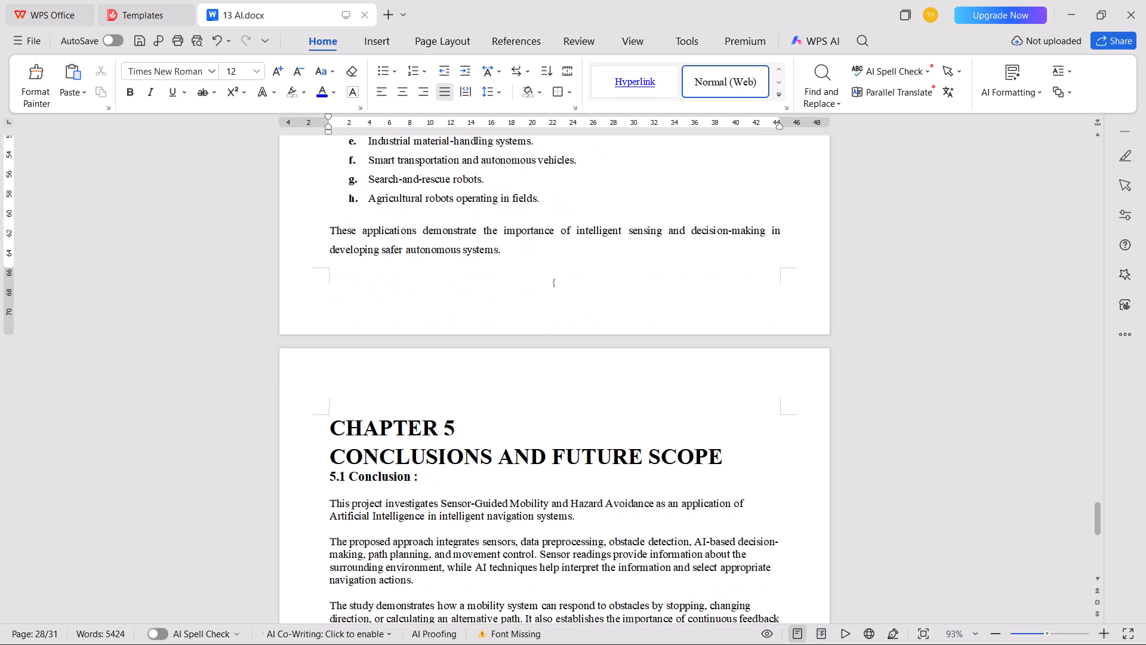
left_click_drag(319, 427, 331, 644)
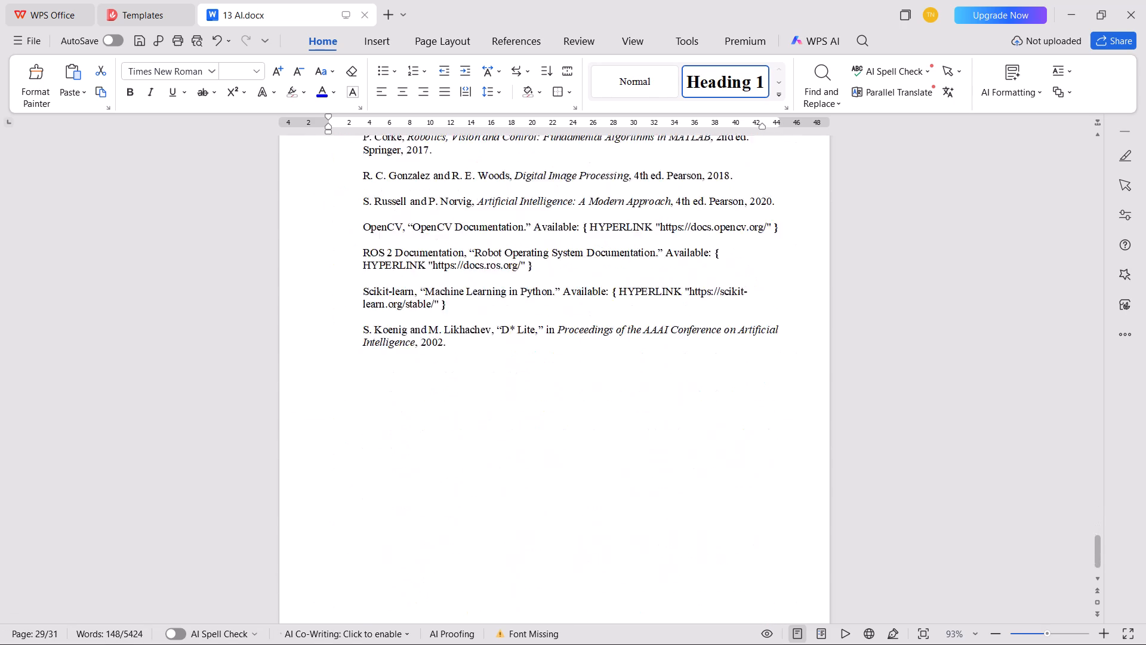
left_click_drag(331, 644, 322, 265)
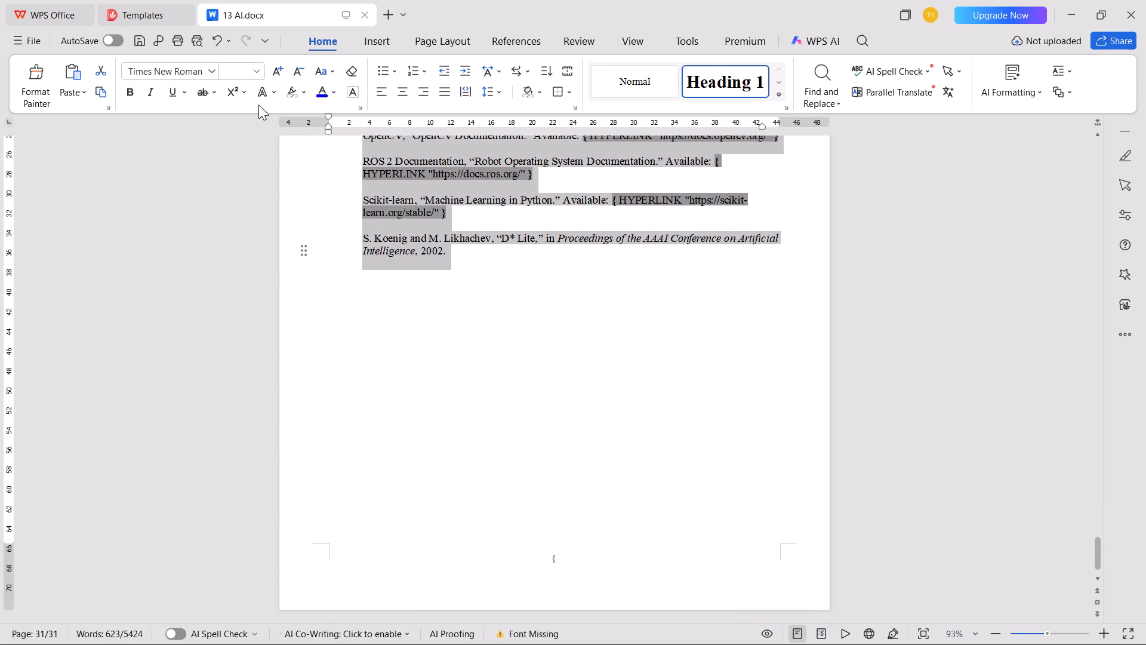
left_click(448, 94)
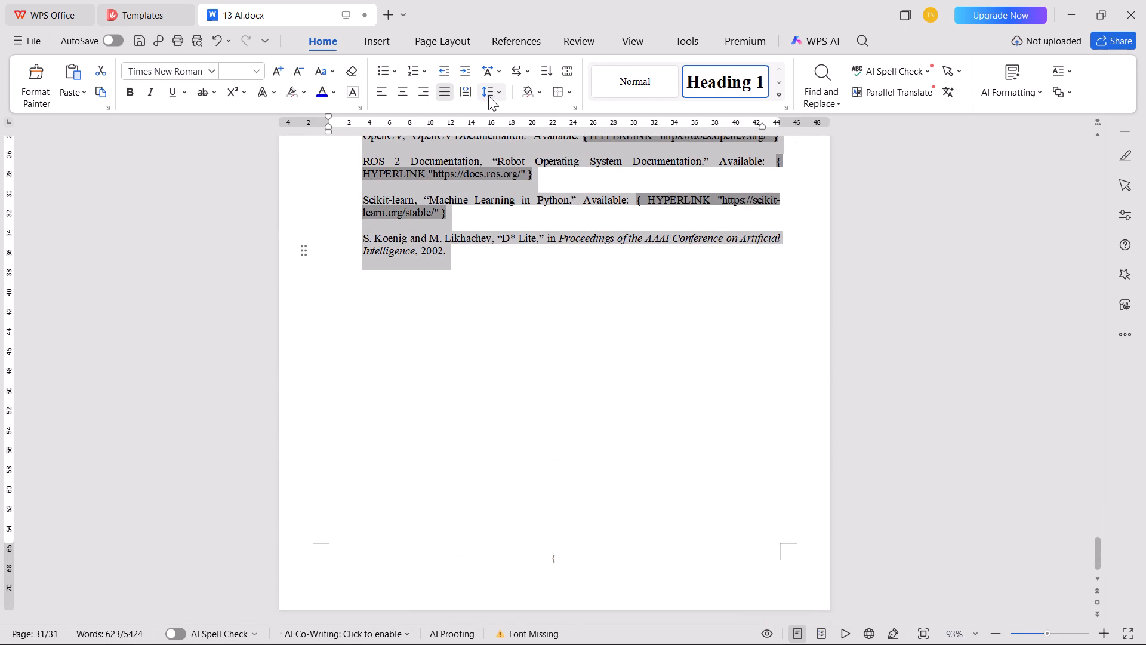
left_click(489, 95)
left_click(506, 156)
left_click(512, 393)
Centre the two title lines CHAPTER 5 and CONCLUSIONS AND FUTURE SCOPE.
scroll(496, 399, "up", 6)
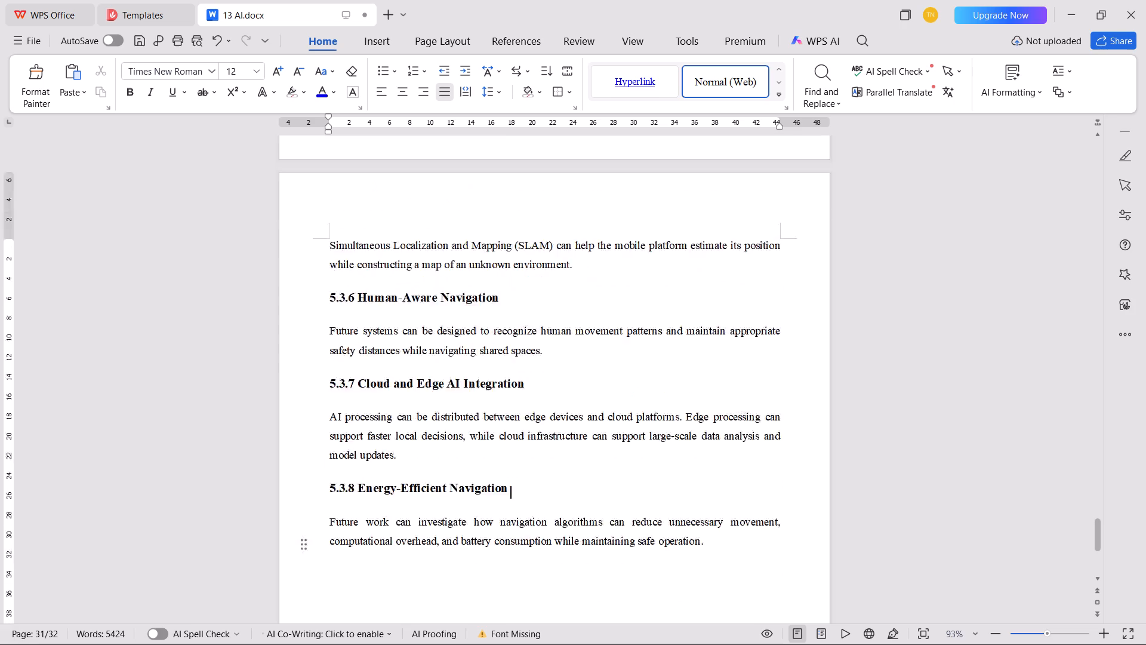
scroll(489, 394, "up", 20)
scroll(489, 394, "up", 19)
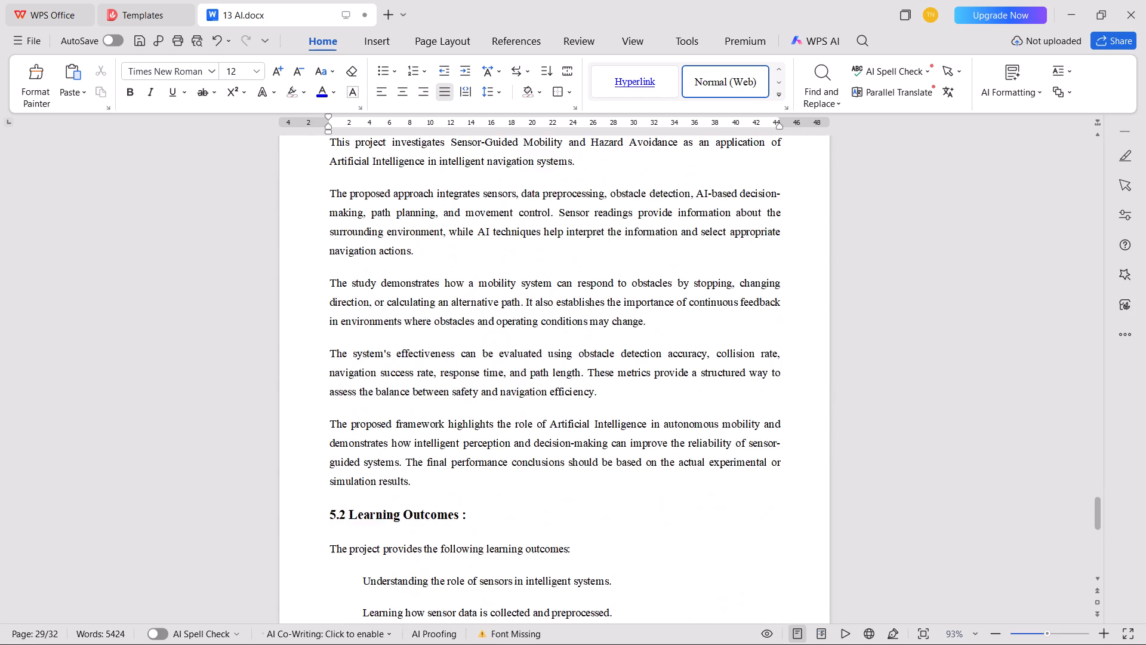
scroll(471, 364, "up", 4)
scroll(471, 364, "down", 1)
scroll(471, 364, "up", 4)
left_click_drag(287, 322, 300, 381)
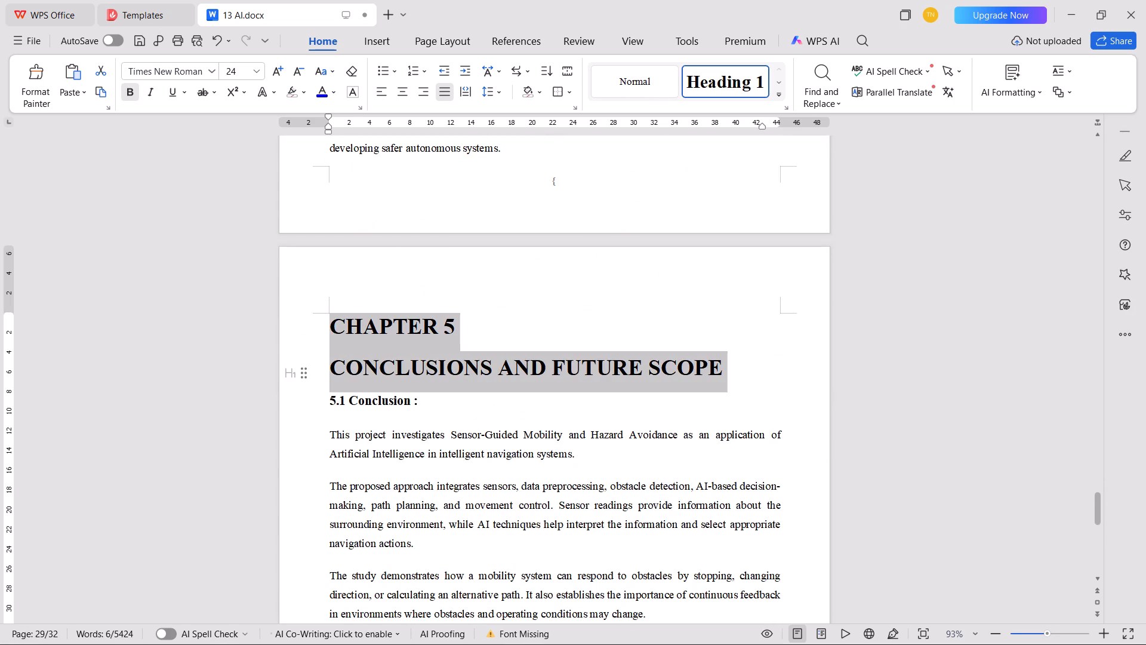
key("ctrl+e")
Turn the eight learning outcomes in section 5.2 into an indented a., b., c. lettered list with bold letters.
scroll(319, 405, "down", 9)
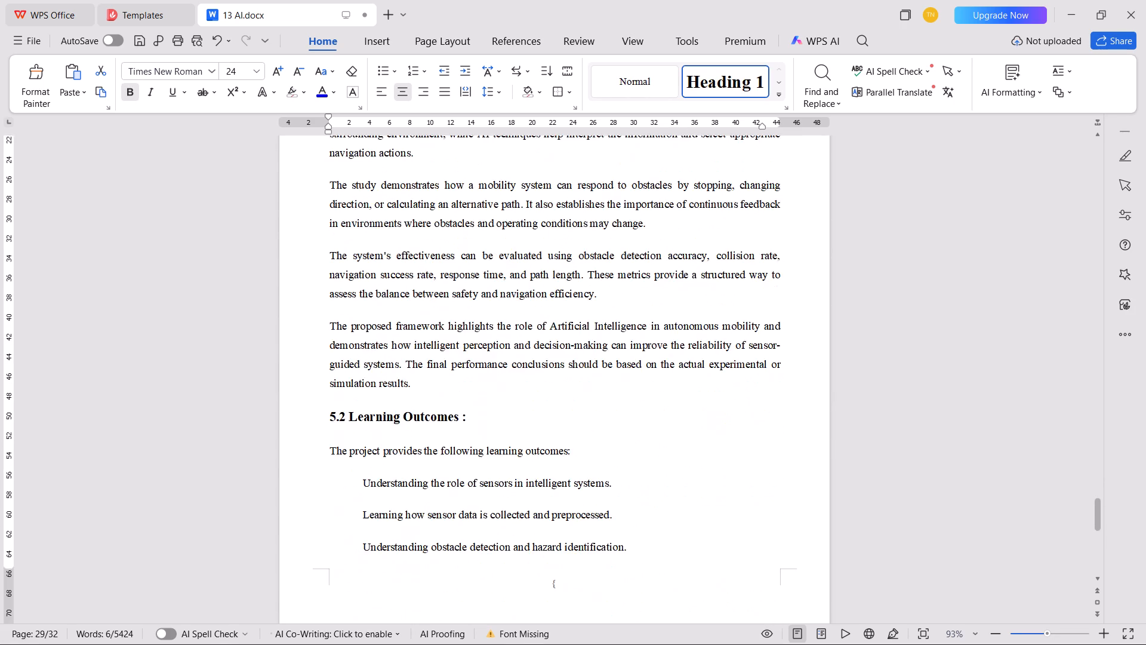
left_click_drag(346, 434, 572, 549)
scroll(378, 513, "down", 5)
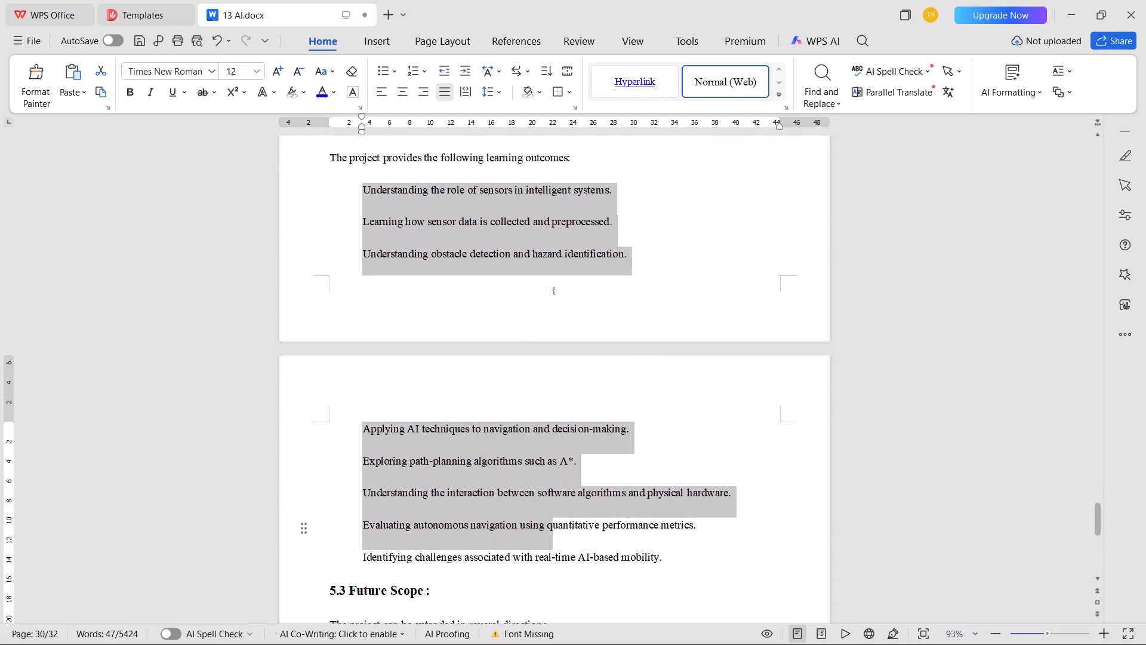
left_click_drag(572, 549, 661, 561)
left_click(428, 75)
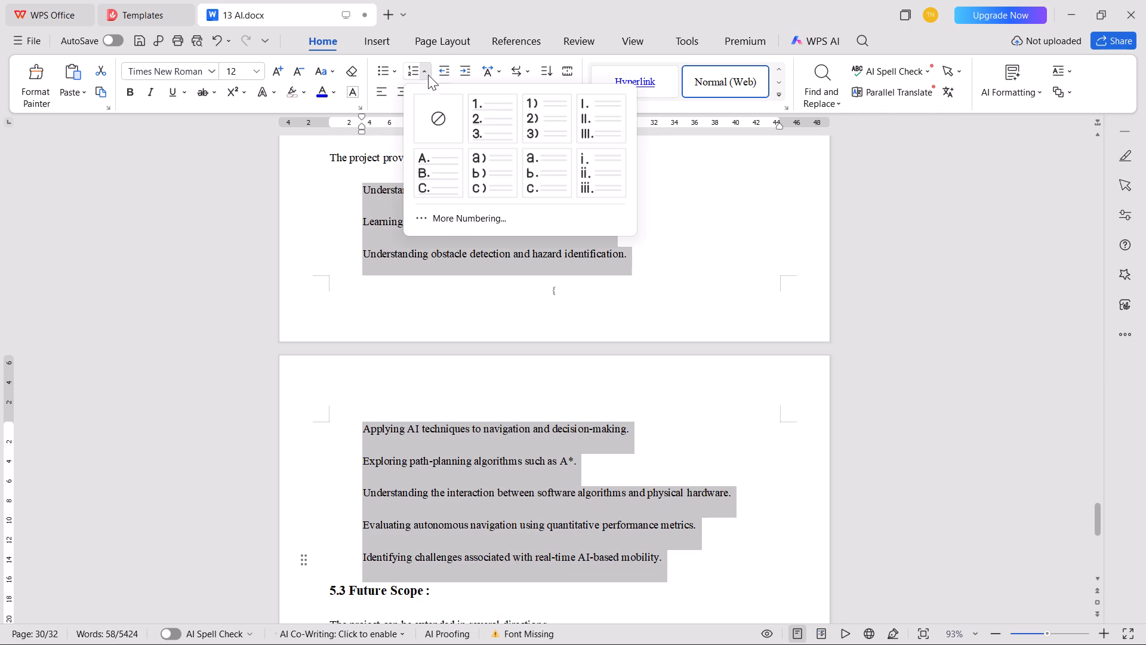
left_click(542, 174)
key("Tab")
left_click(352, 192)
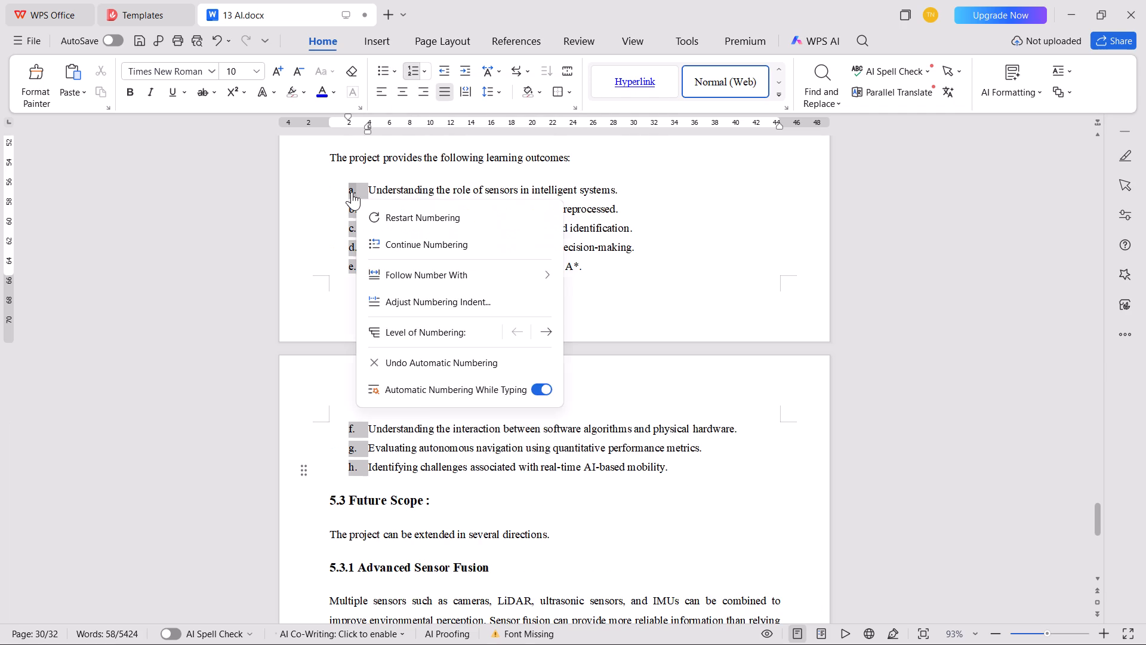
key("ctrl+b")
Centre the REFERENCES heading on the last page.
scroll(445, 368, "down", 18)
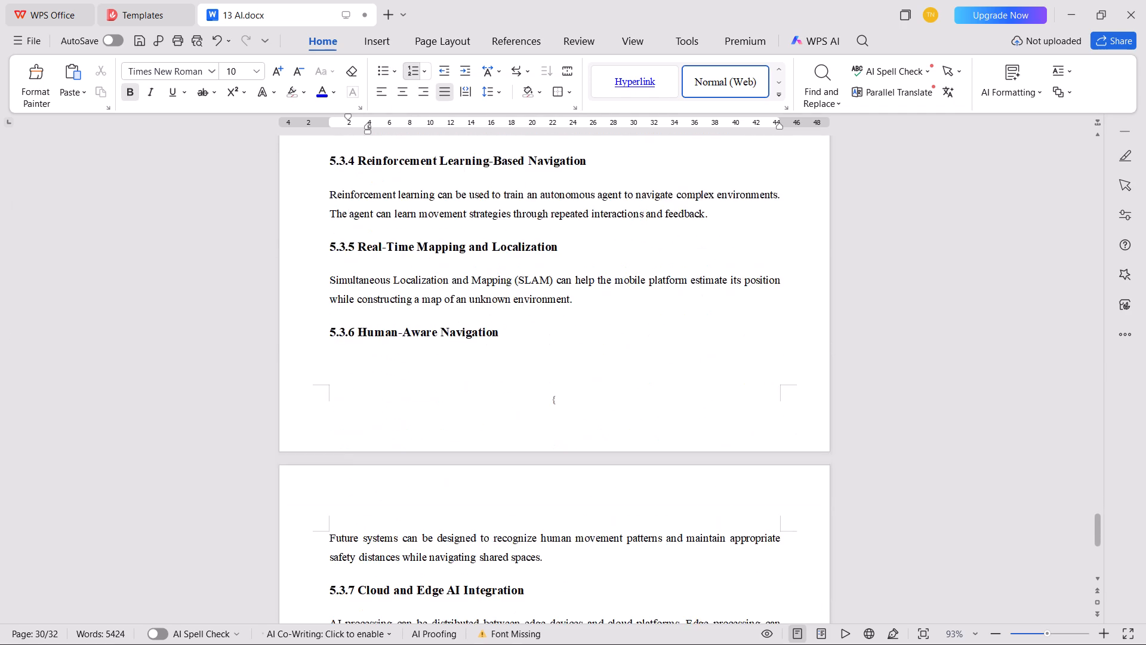
scroll(421, 358, "down", 20)
scroll(421, 358, "down", 6)
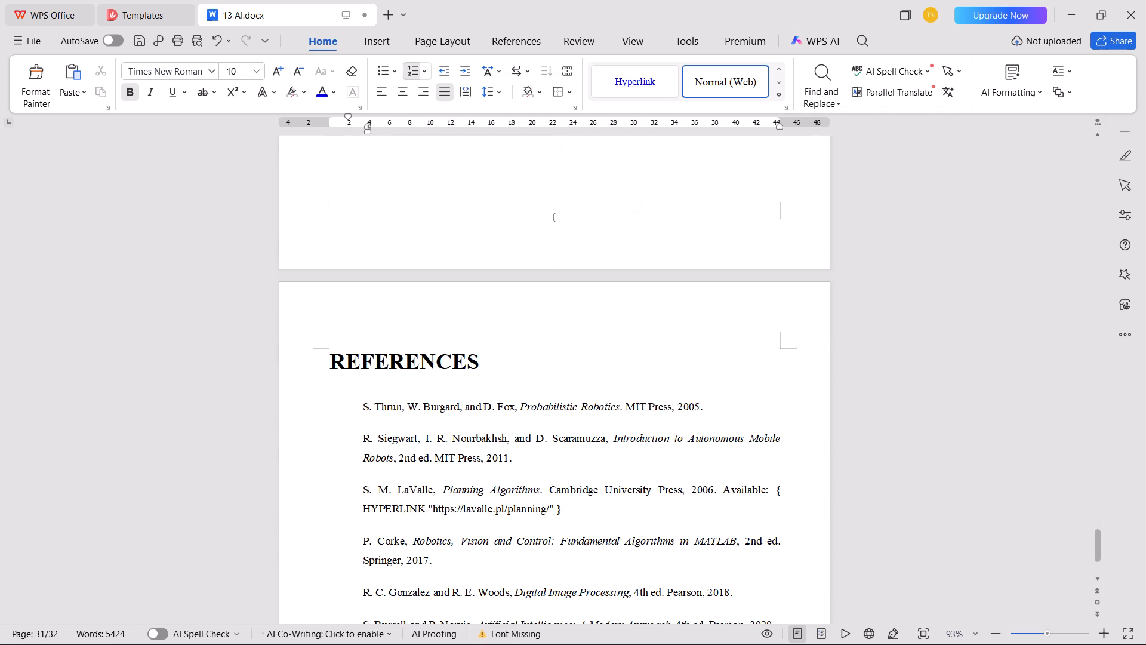
left_click(357, 404)
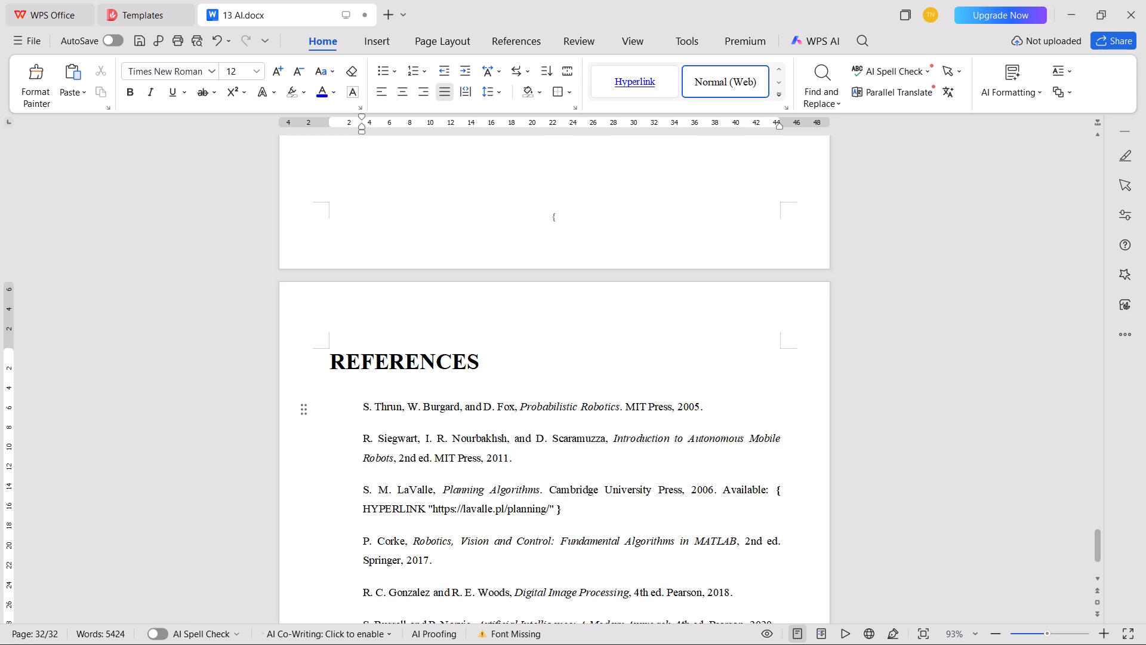
left_click(266, 355)
key("ctrl+e")
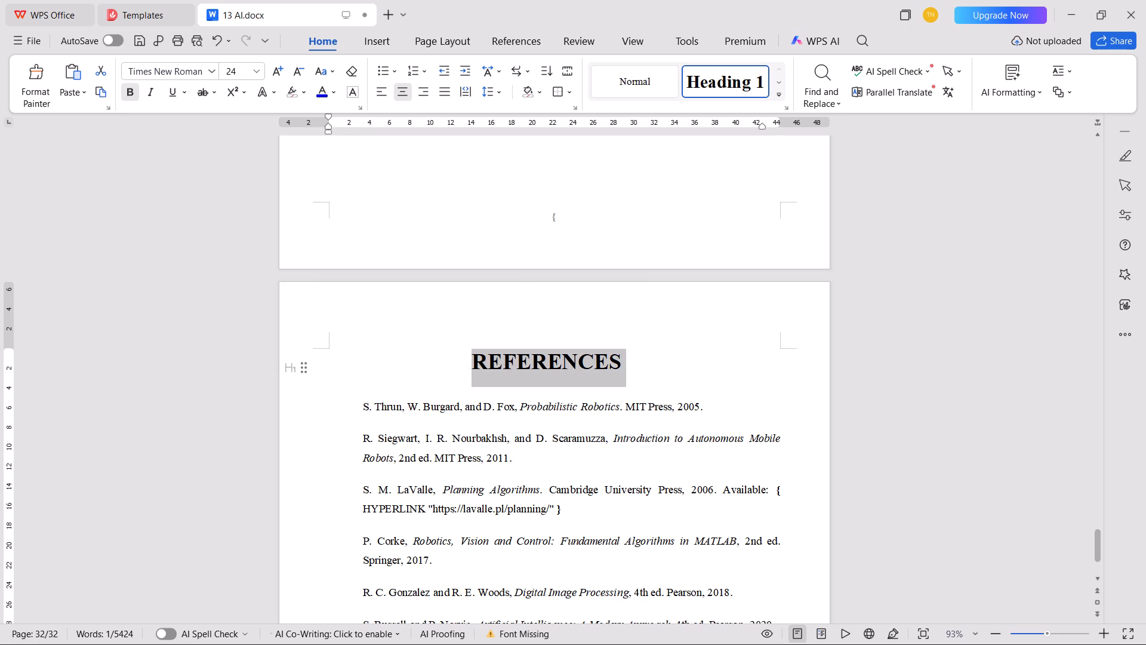
Number all ten entries under REFERENCES as a 1., 2., 3. list with bold numbers and save the document.
left_click_drag(330, 410, 341, 443)
scroll(344, 503, "down", 9)
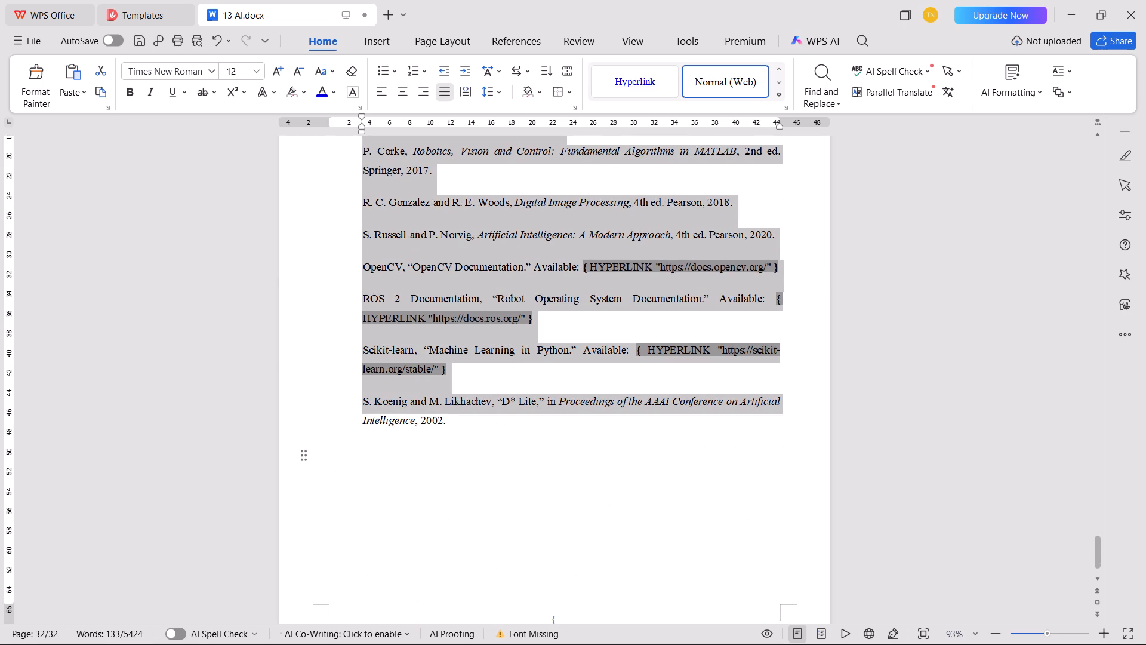
left_click_drag(341, 443, 424, 434)
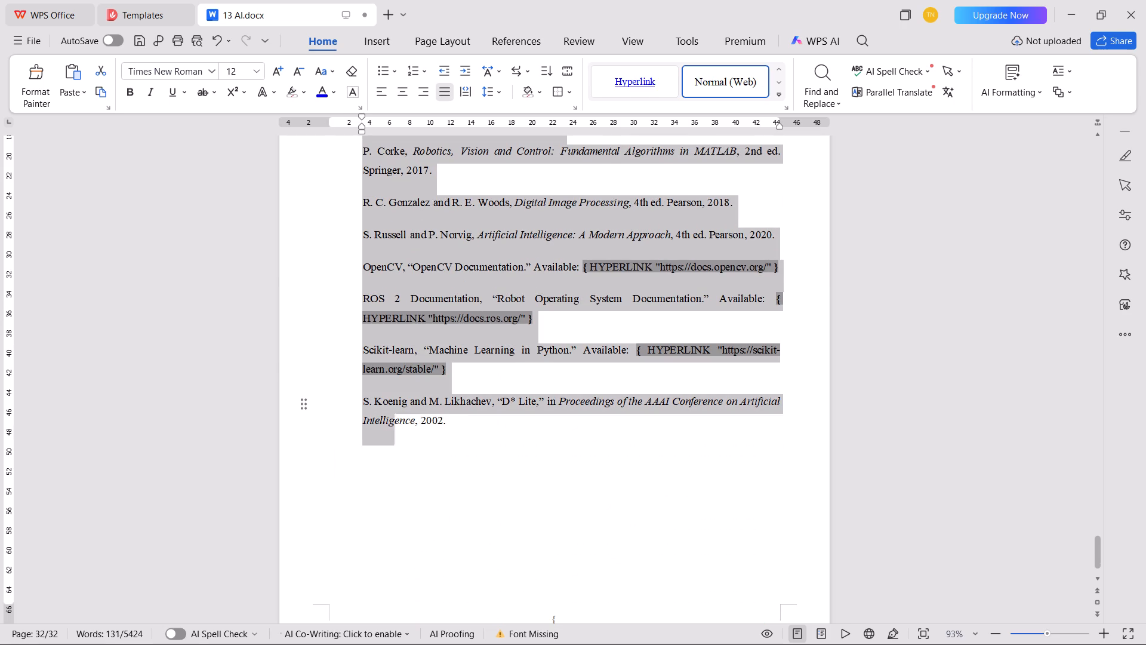
left_click_drag(424, 434, 475, 428)
left_click(424, 72)
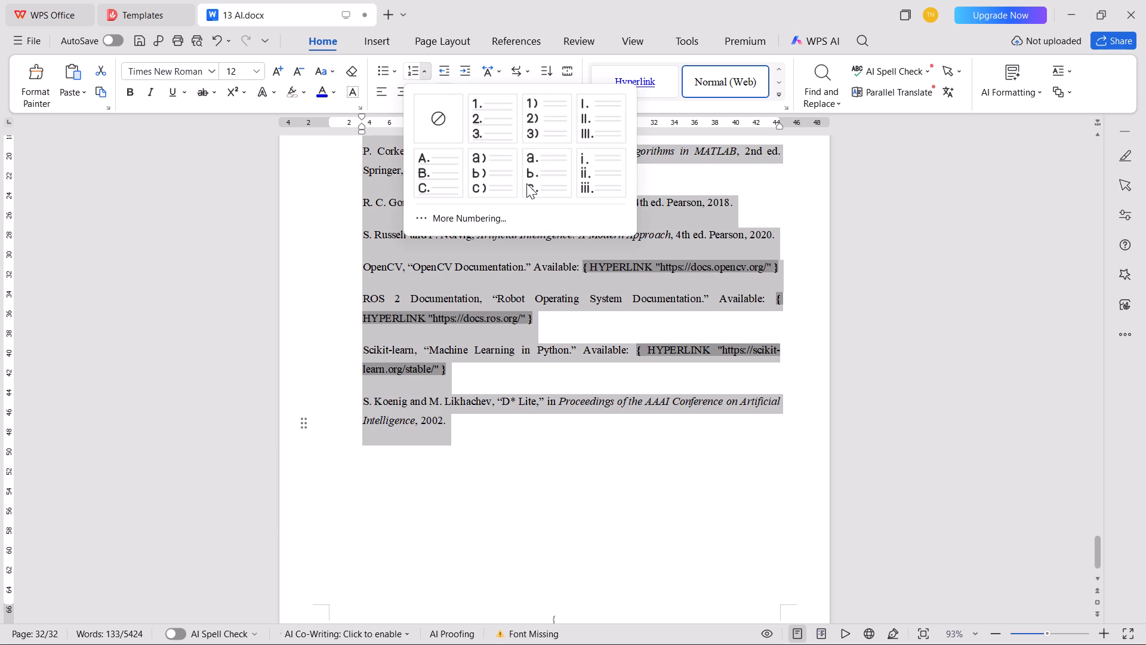
left_click(526, 184)
scroll(467, 252, "up", 3)
scroll(412, 207, "up", 3)
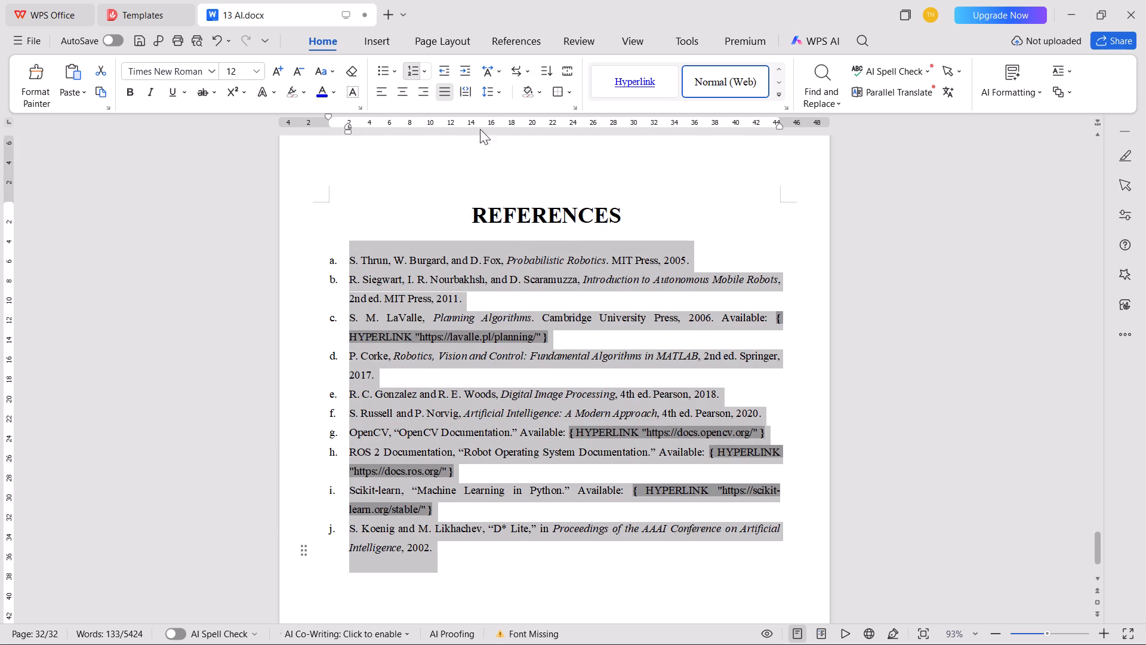
left_click(423, 78)
left_click(492, 125)
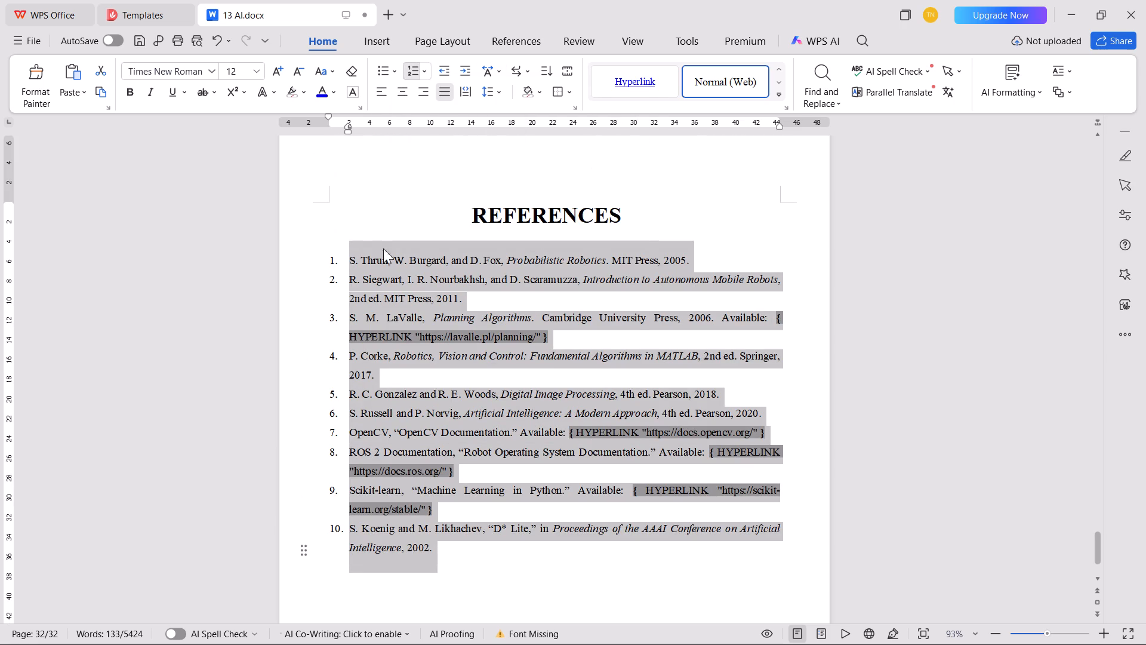
left_click(333, 262)
key("ctrl+b")
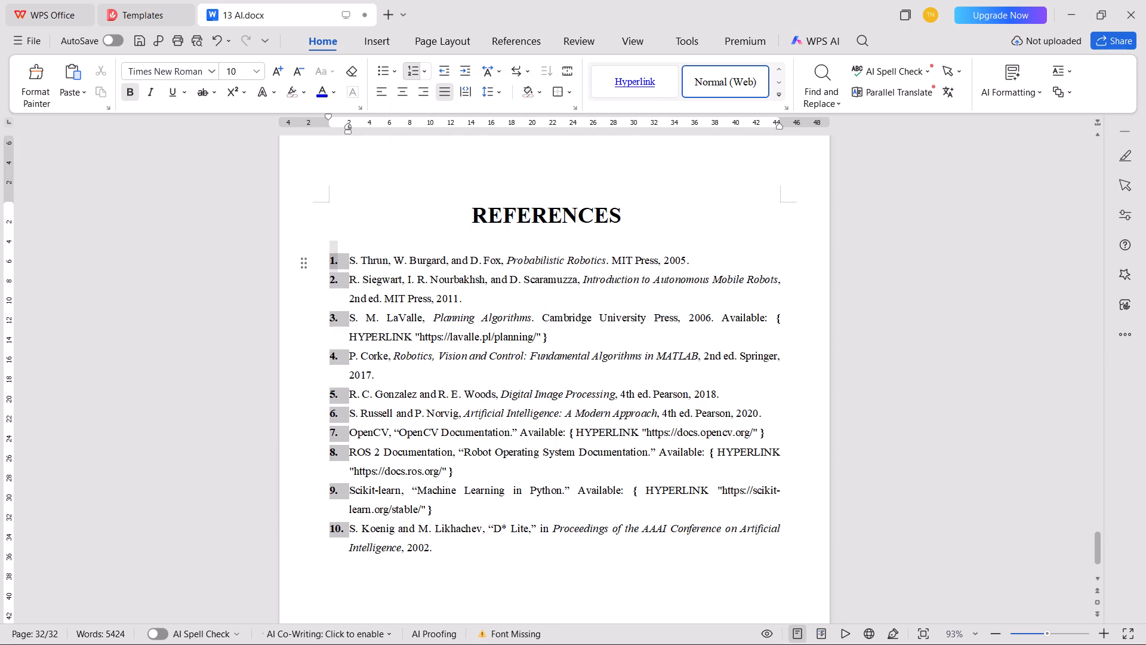
left_click(439, 348)
left_click(479, 297)
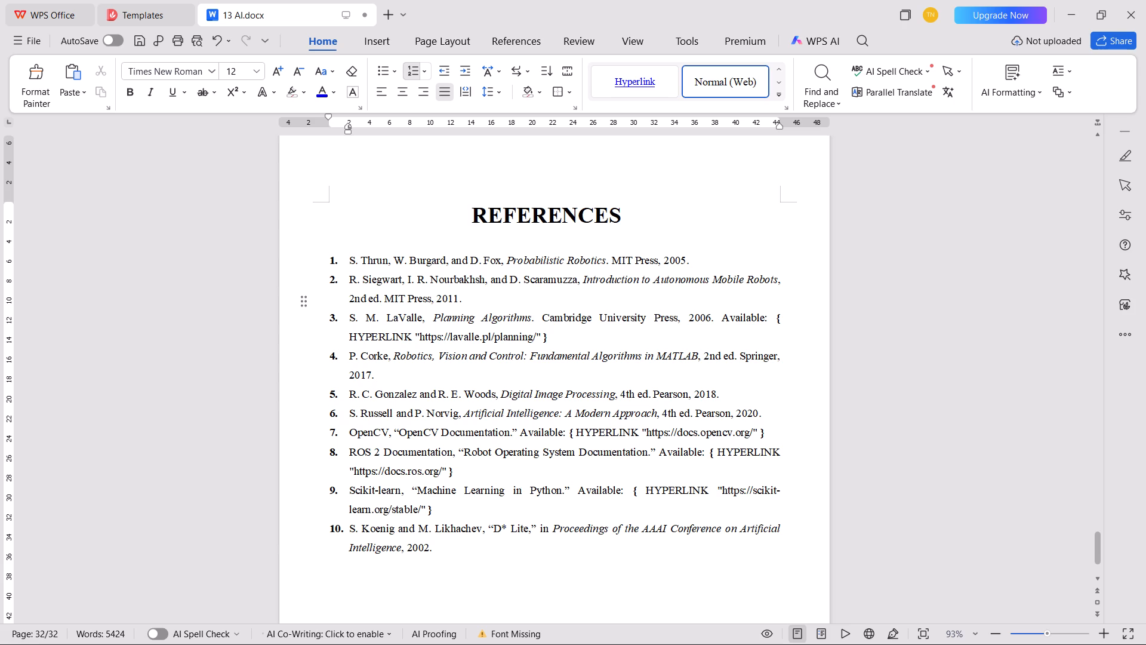
key("ctrl+s")
left_click(33, 38)
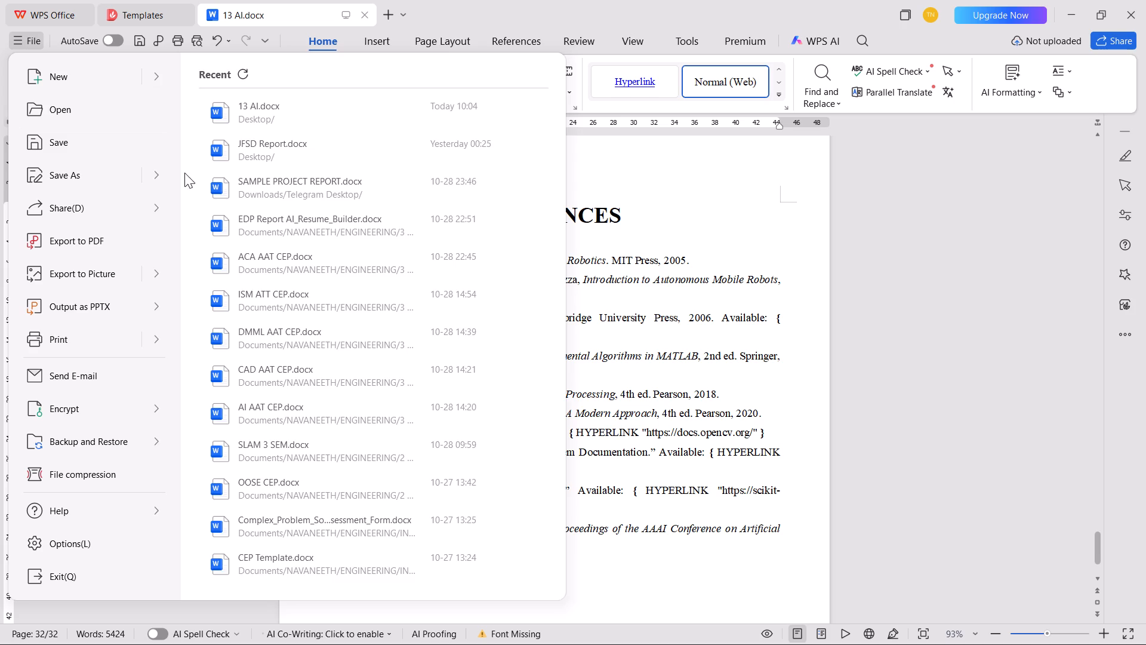
left_click(161, 174)
left_click(252, 379)
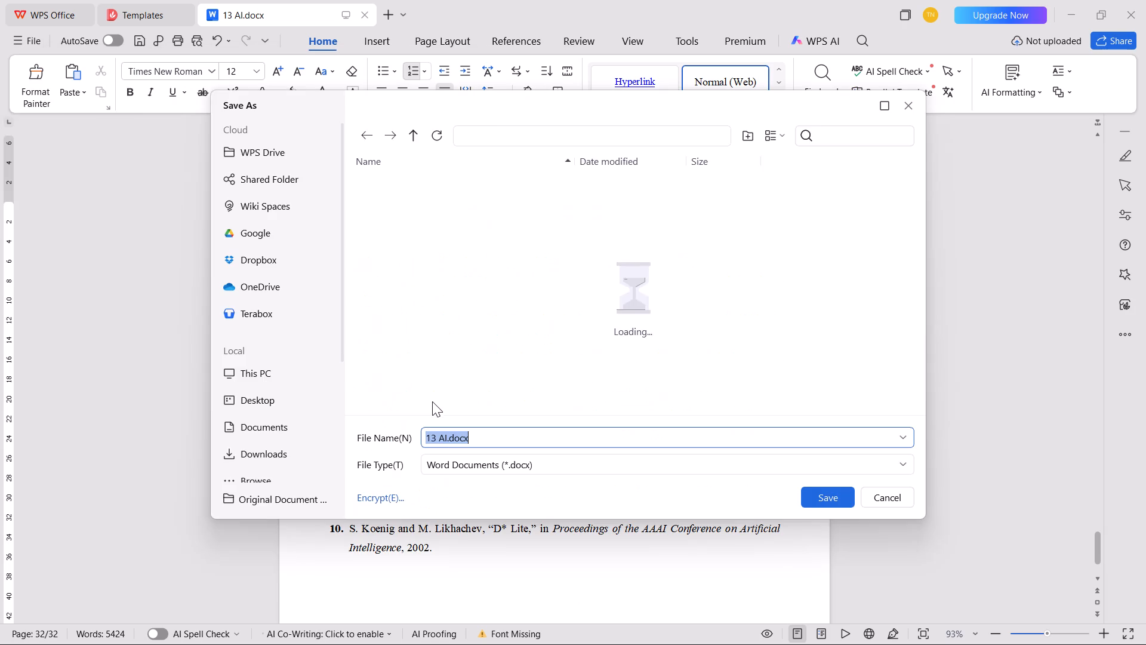
left_click(459, 467)
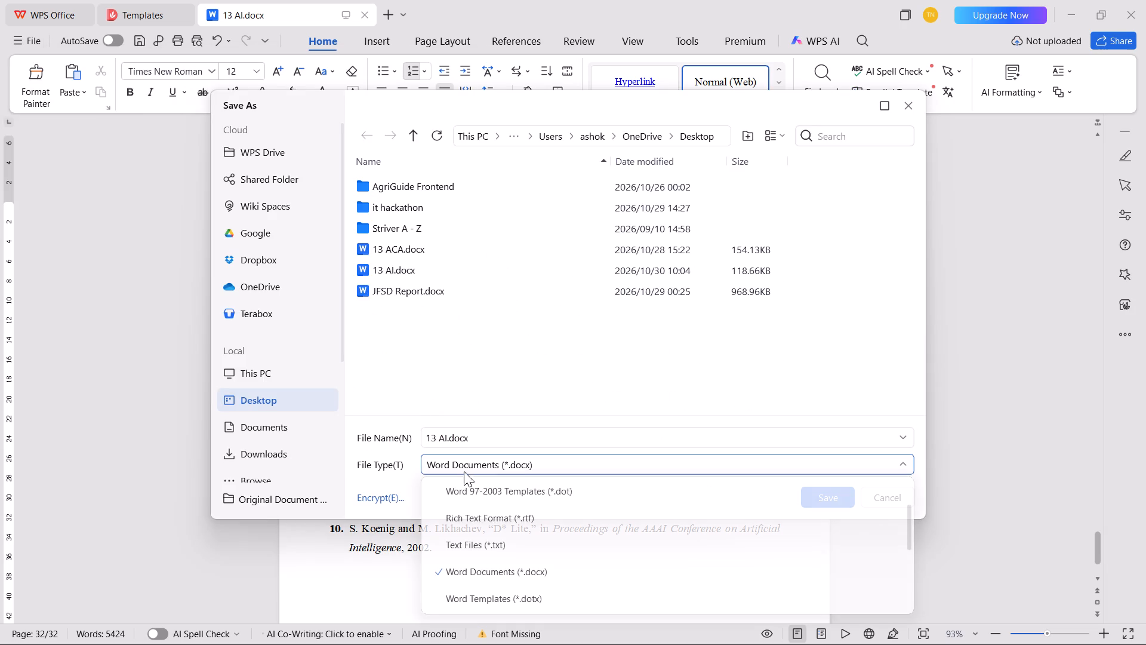
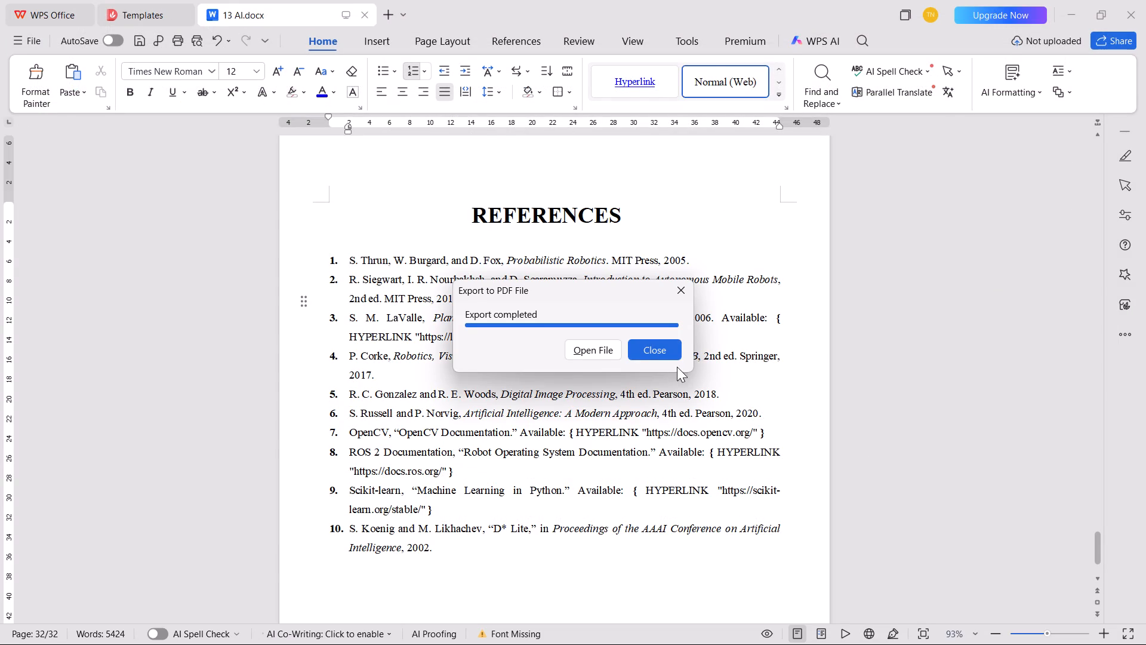
left_click(638, 351)
left_click(1145, 0)
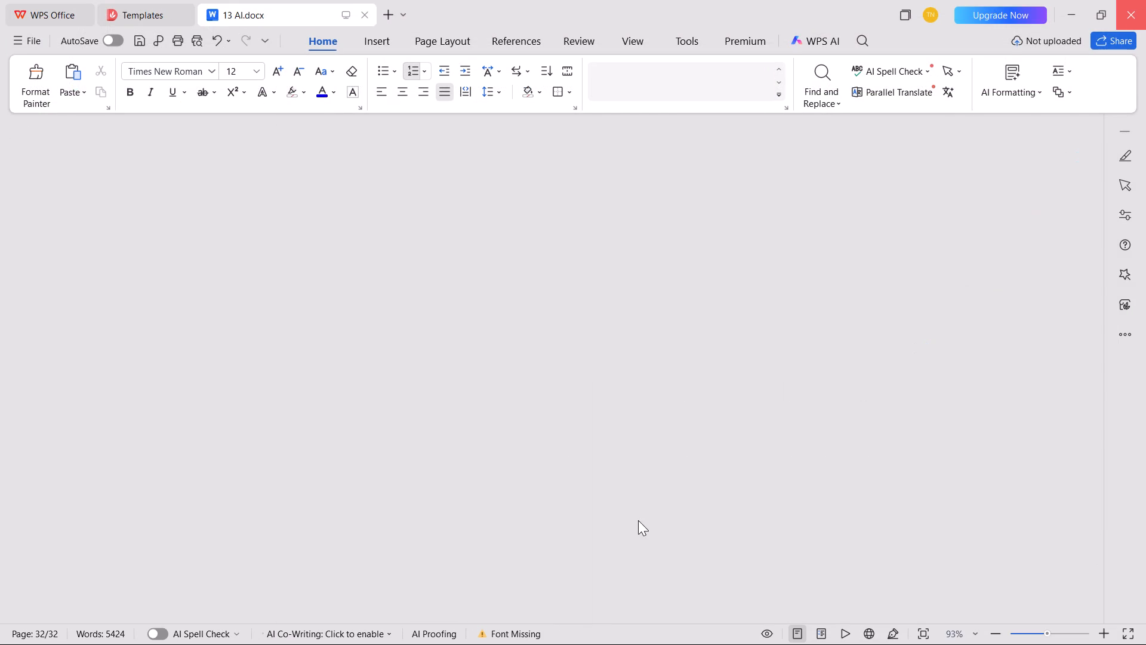
key("alt+Tab")
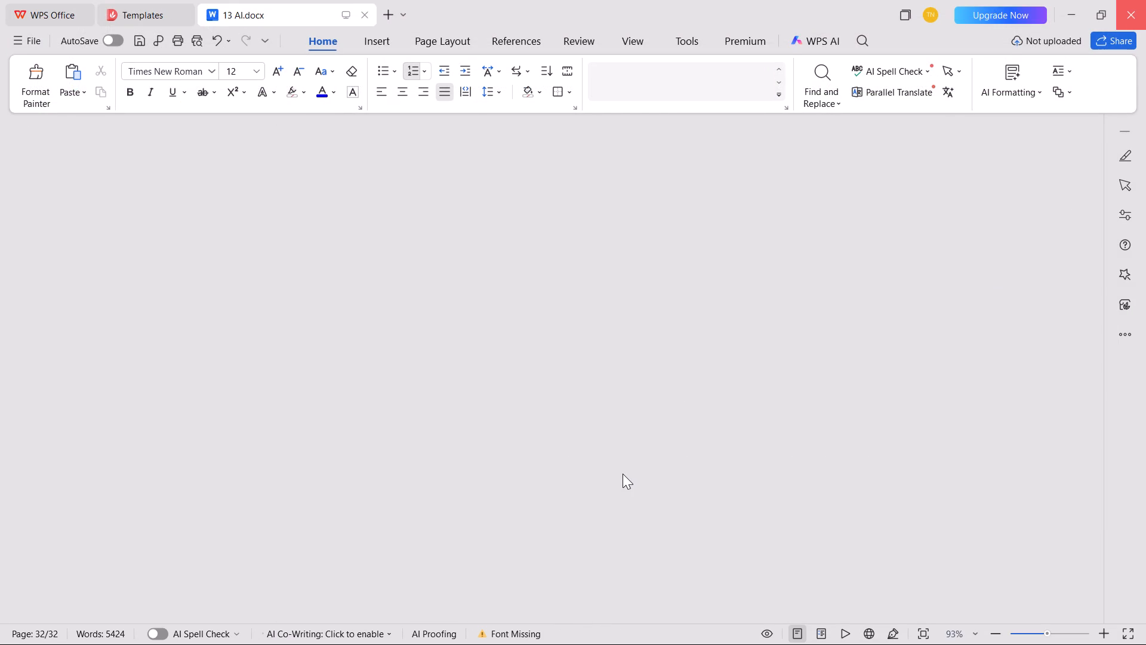